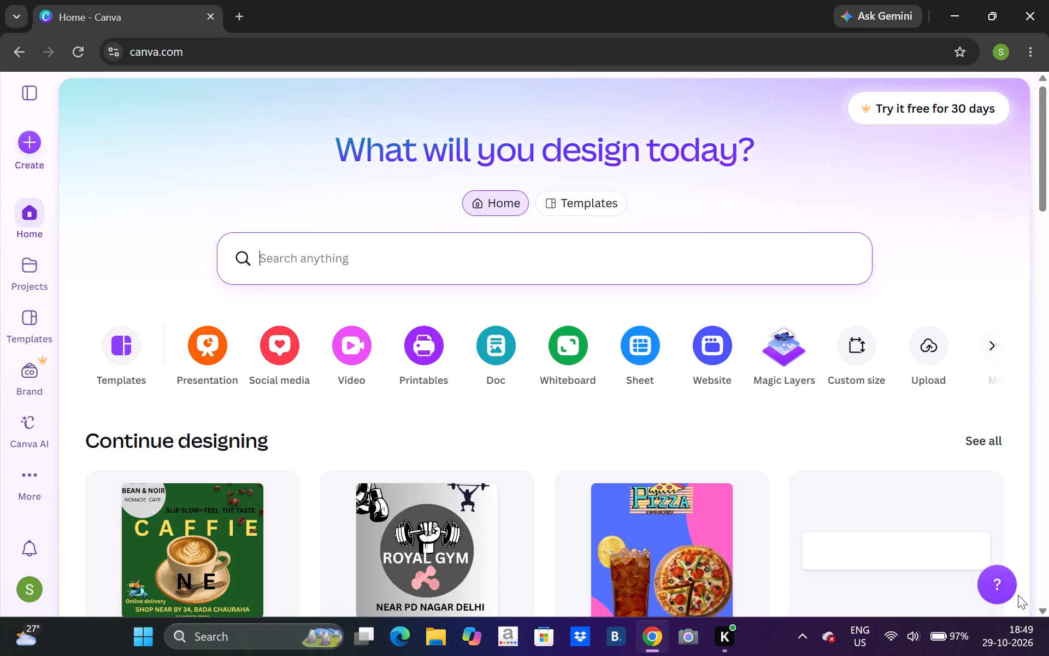
Look through the home page's recent designs, suggested templates, template categories and popular formats, ending back at the beginning of the page.
{"action": "left_click", "coordinate": [1043, 603]}
{"action": "triple_click", "coordinate": [1043, 603]}
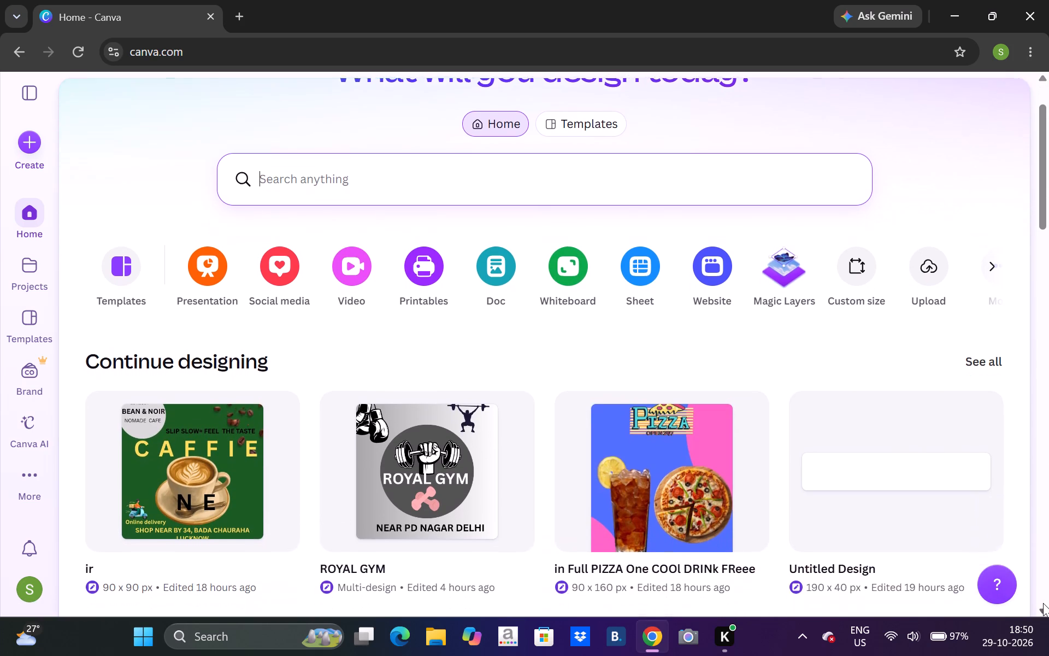
{"action": "triple_click", "coordinate": [1043, 603]}
{"action": "triple_click", "coordinate": [1043, 603]}
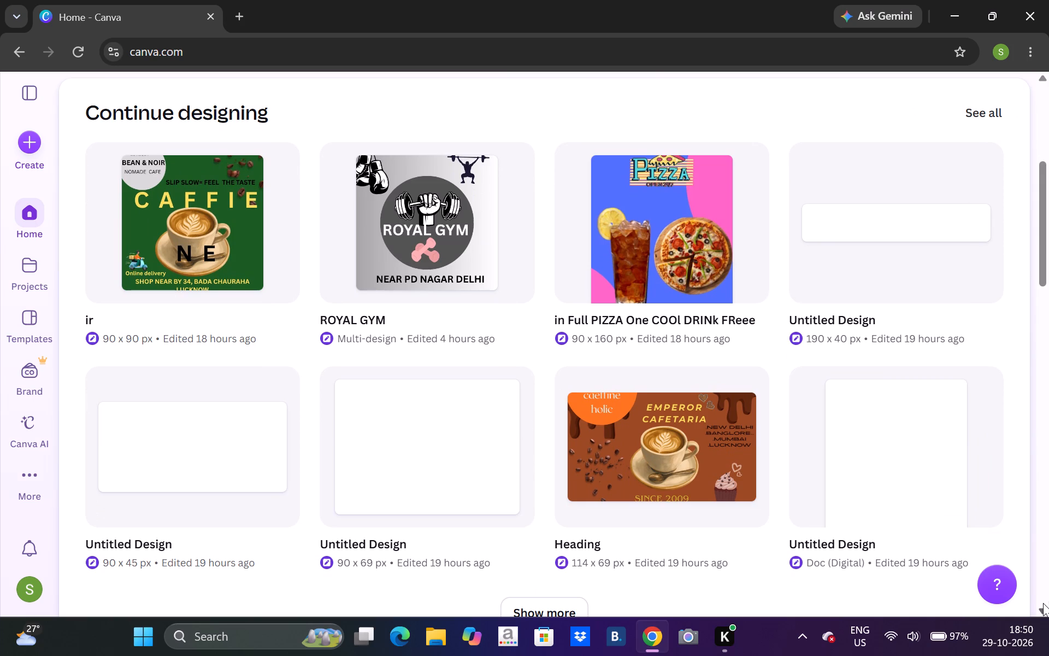
{"action": "triple_click", "coordinate": [1043, 603]}
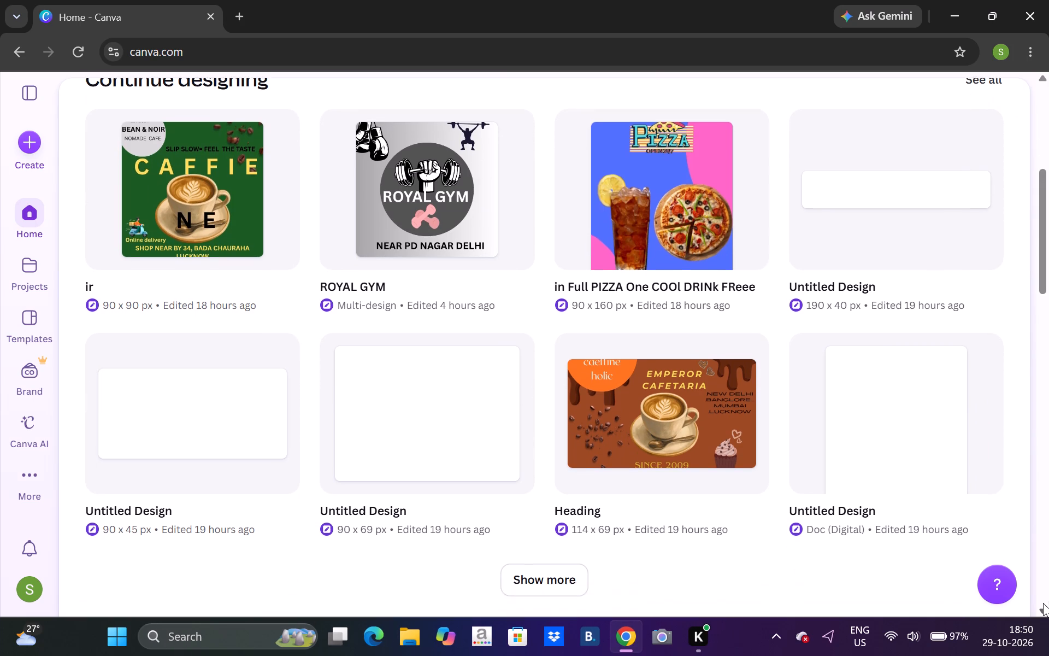
{"action": "triple_click", "coordinate": [1043, 603]}
{"action": "left_click", "coordinate": [1043, 603]}
{"action": "left_click", "coordinate": [1043, 603]}
{"action": "triple_click", "coordinate": [1043, 603]}
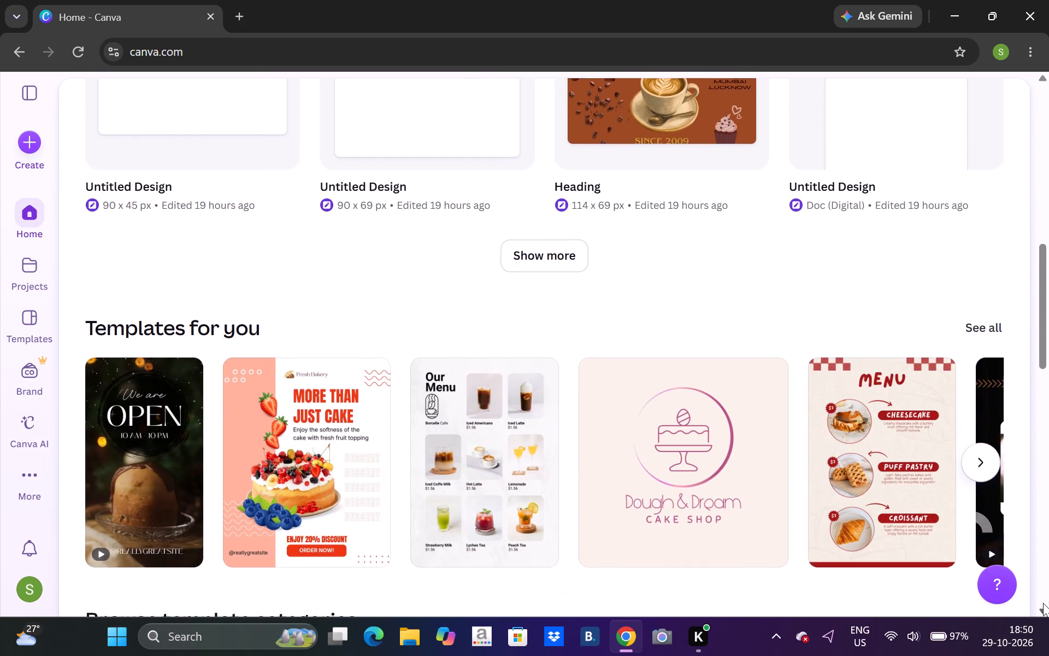
{"action": "left_click", "coordinate": [1043, 603]}
{"action": "triple_click", "coordinate": [1043, 603]}
{"action": "double_click", "coordinate": [1043, 603]}
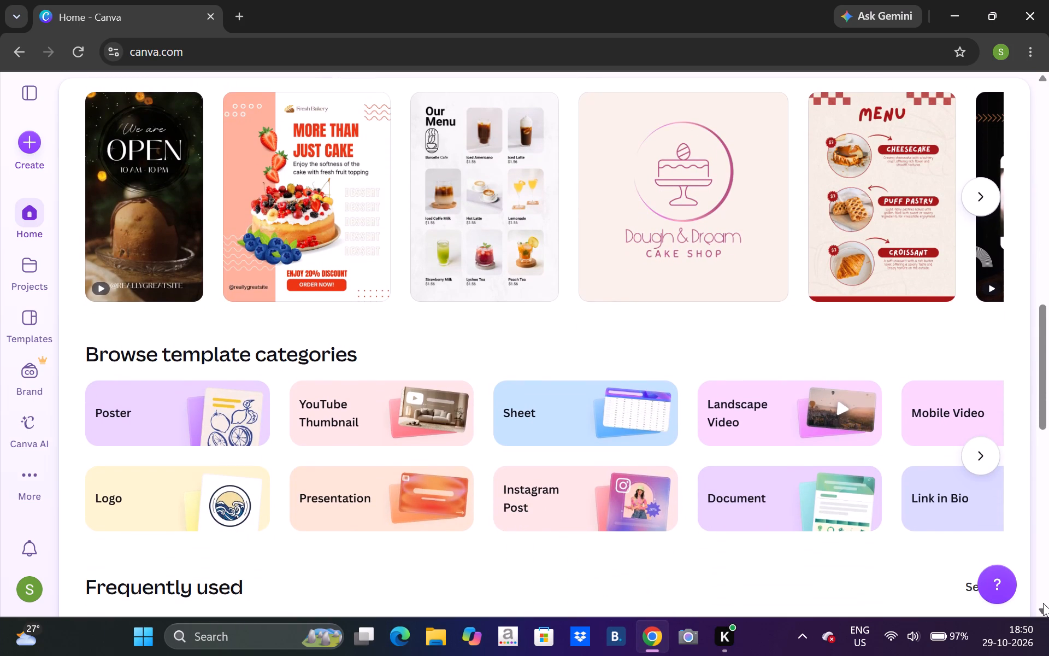
{"action": "triple_click", "coordinate": [1043, 603]}
{"action": "triple_click", "coordinate": [1043, 603]}
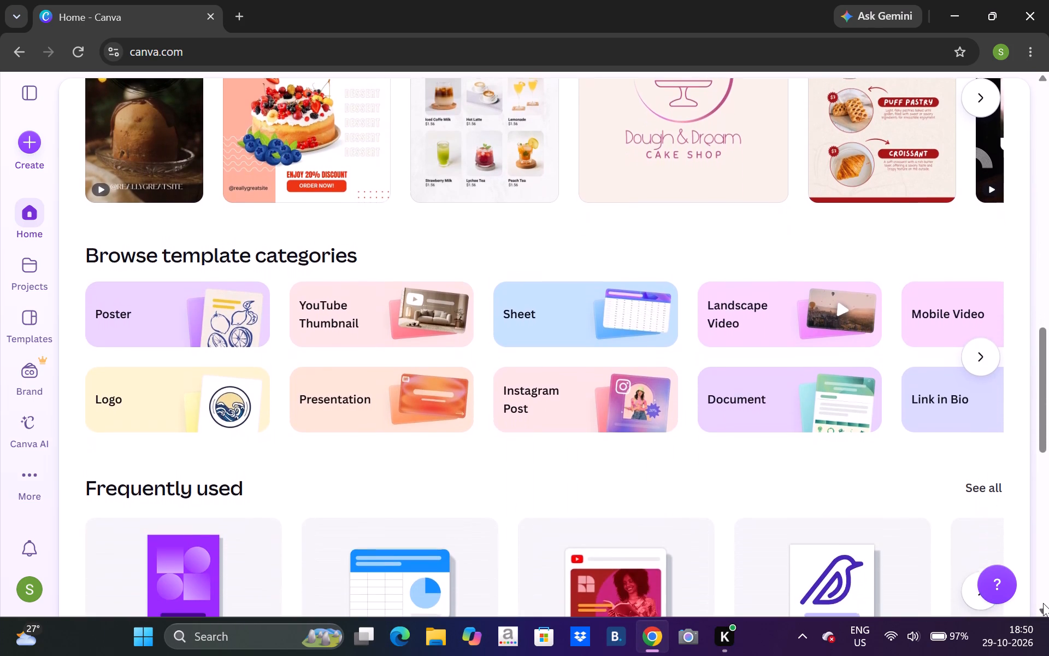
{"action": "triple_click", "coordinate": [1043, 603]}
{"action": "triple_click", "coordinate": [1043, 603]}
{"action": "triple_click", "coordinate": [1043, 603]}
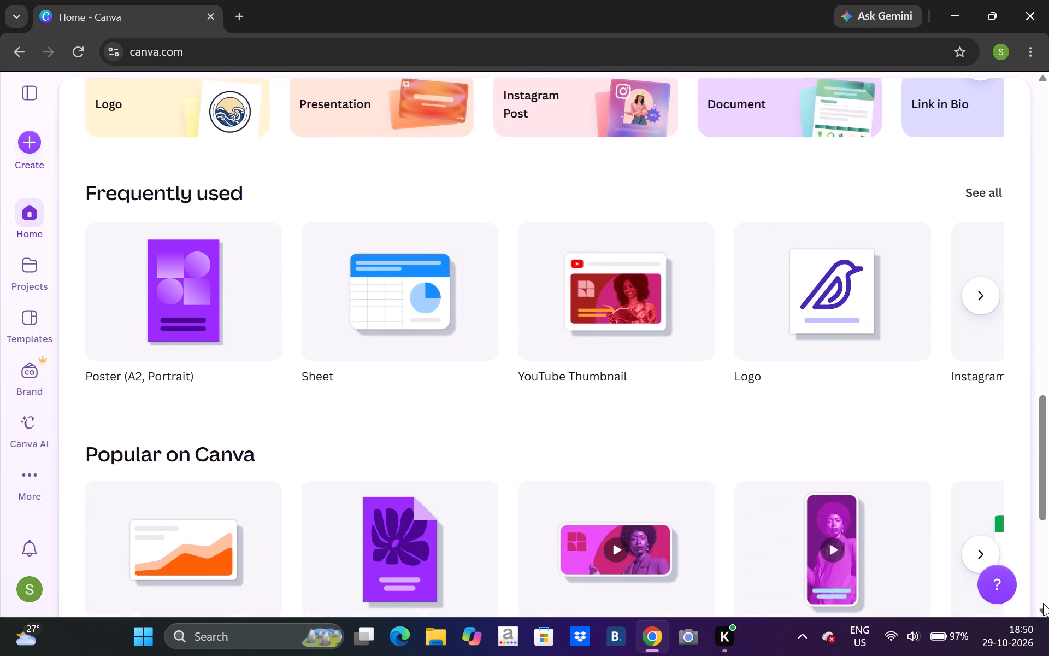
{"action": "triple_click", "coordinate": [1043, 603]}
{"action": "left_click", "coordinate": [1043, 603]}
{"action": "triple_click", "coordinate": [1043, 603]}
{"action": "left_click", "coordinate": [1043, 603]}
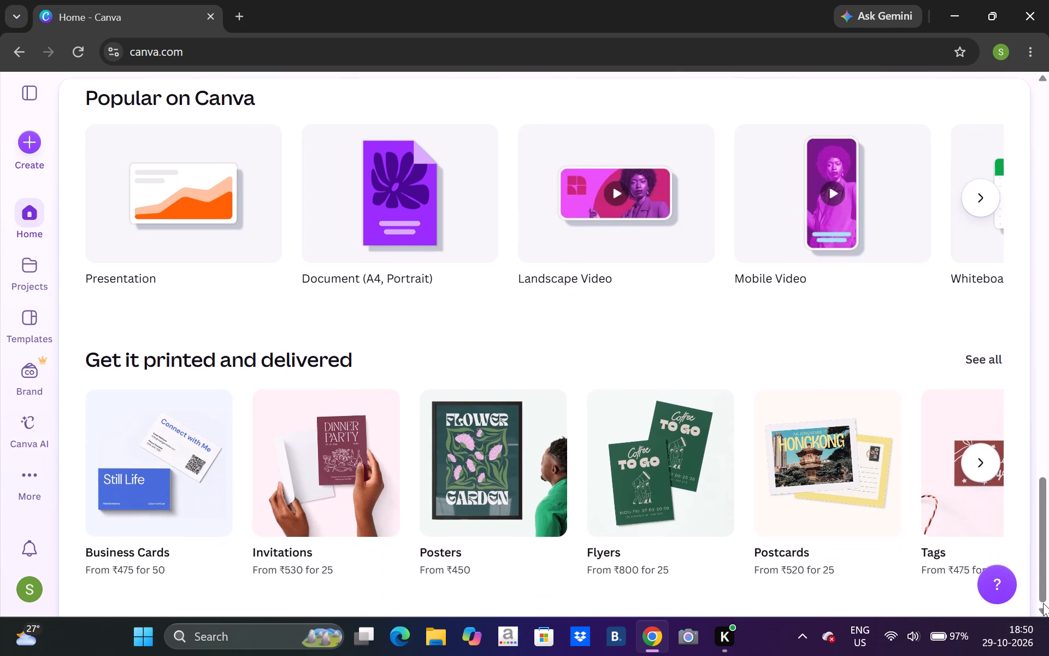
{"action": "triple_click", "coordinate": [1043, 603]}
{"action": "triple_click", "coordinate": [1043, 603]}
{"action": "double_click", "coordinate": [1043, 603]}
{"action": "double_click", "coordinate": [1039, 80]}
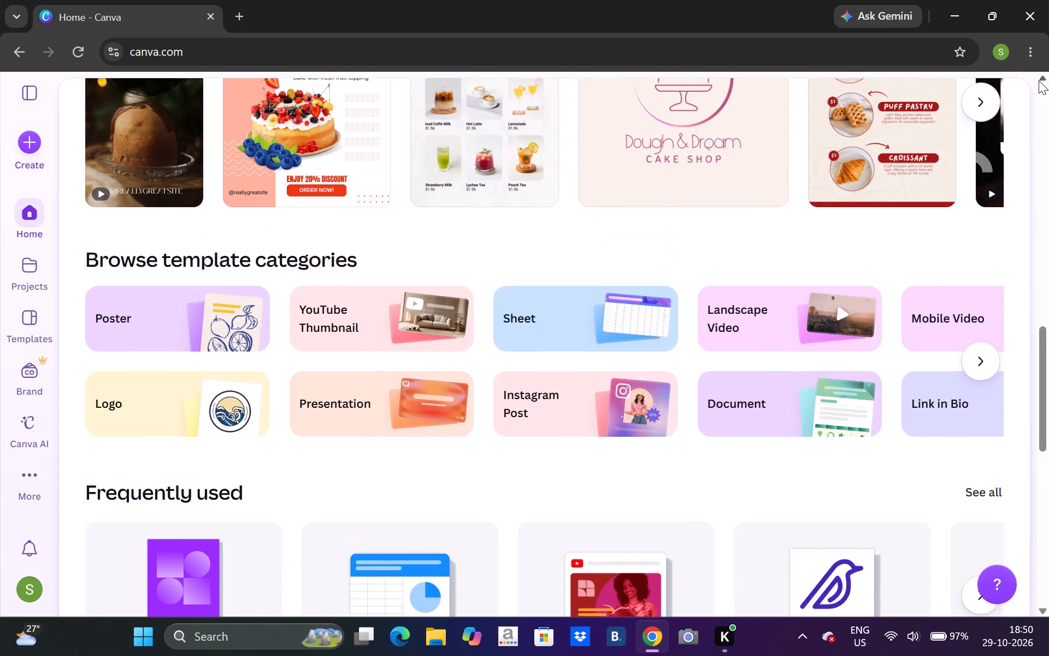
{"action": "double_click", "coordinate": [1040, 80]}
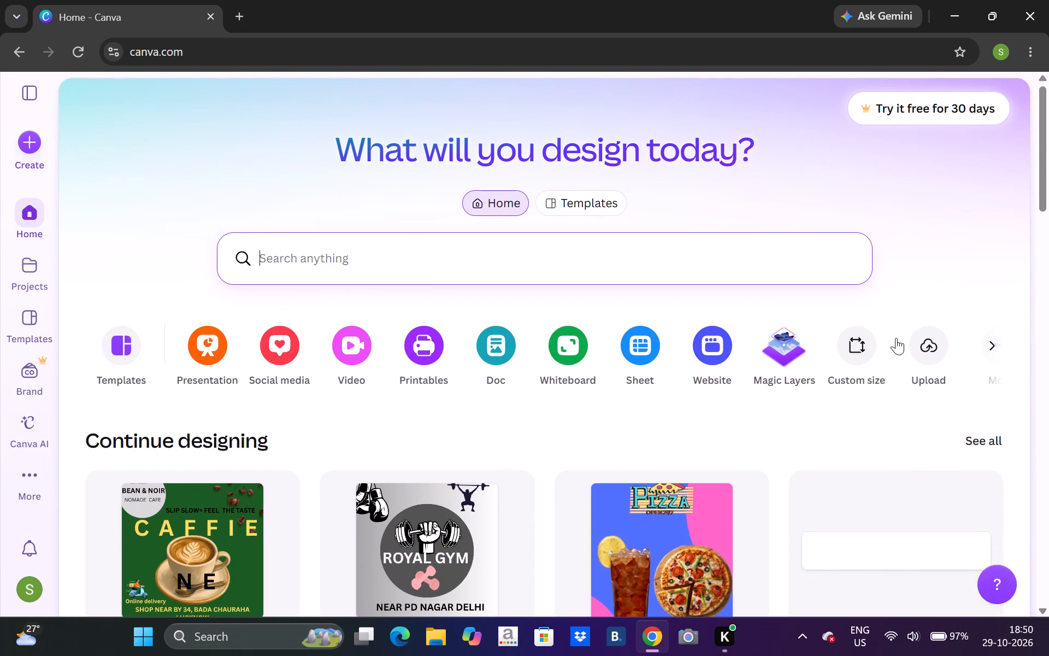
Create a new custom-size design 79 px wide and 200 px high.
{"action": "left_click", "coordinate": [865, 358]}
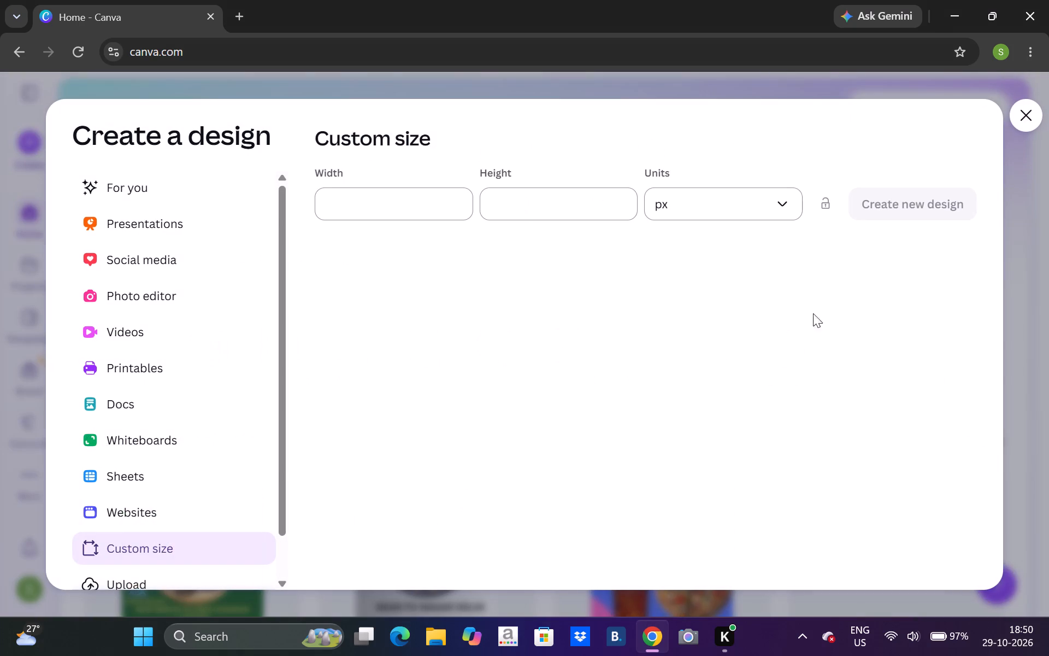
{"action": "left_click", "coordinate": [411, 207]}
{"action": "type", "text": "79"}
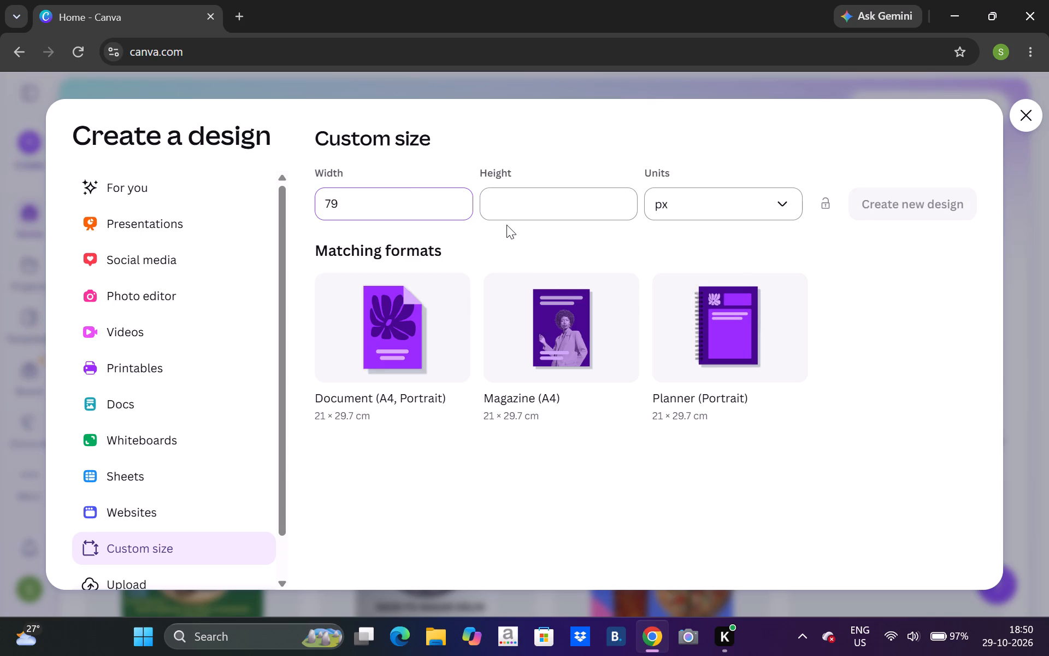
{"action": "left_click", "coordinate": [526, 206]}
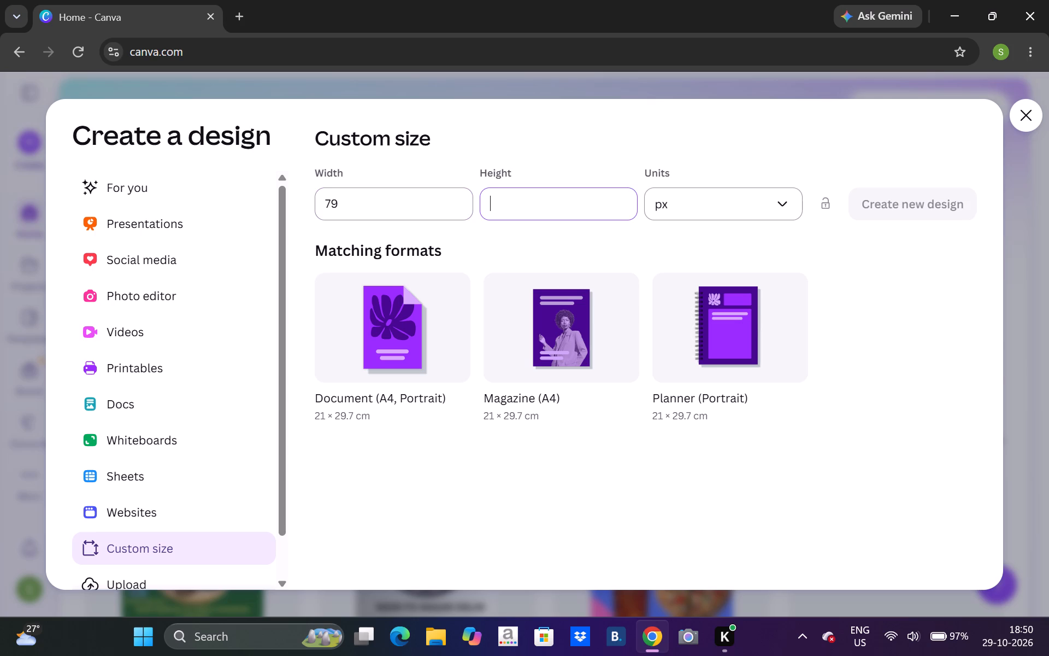
{"action": "key", "text": "2"}
{"action": "type", "text": "00"}
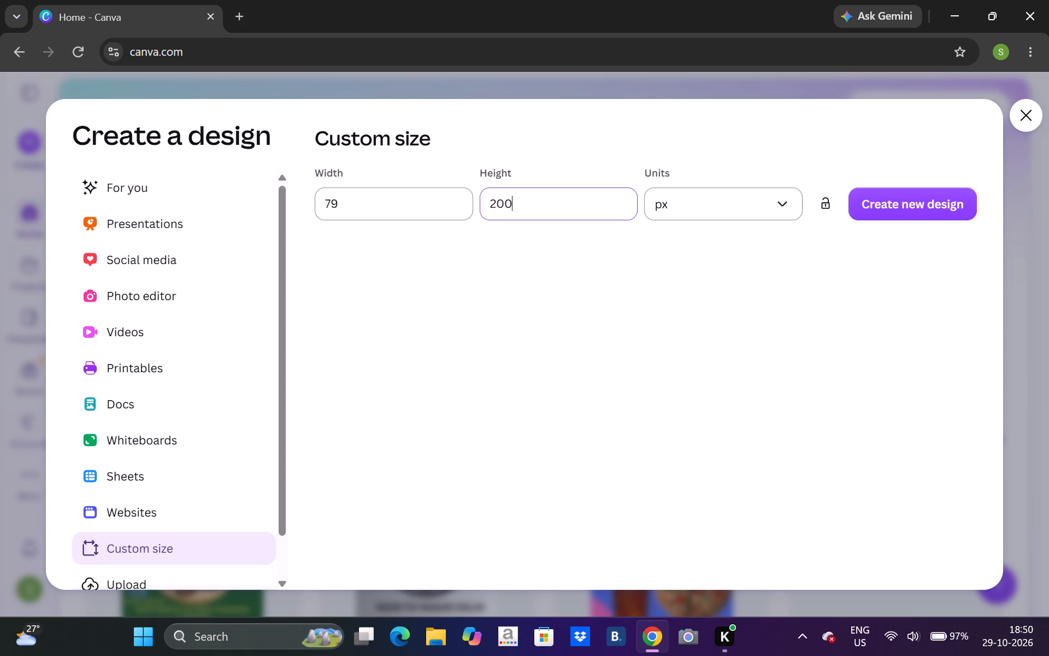
{"action": "left_click", "coordinate": [888, 208]}
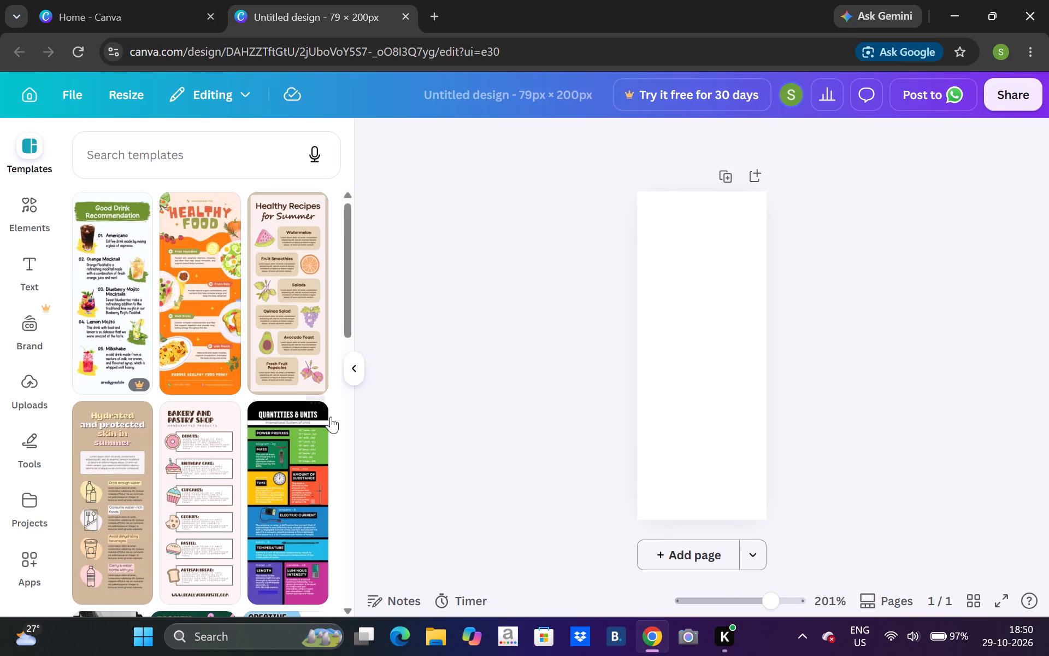
Browse the suggested templates for the new design to look for a suitable layout.
{"action": "left_click", "coordinate": [345, 419]}
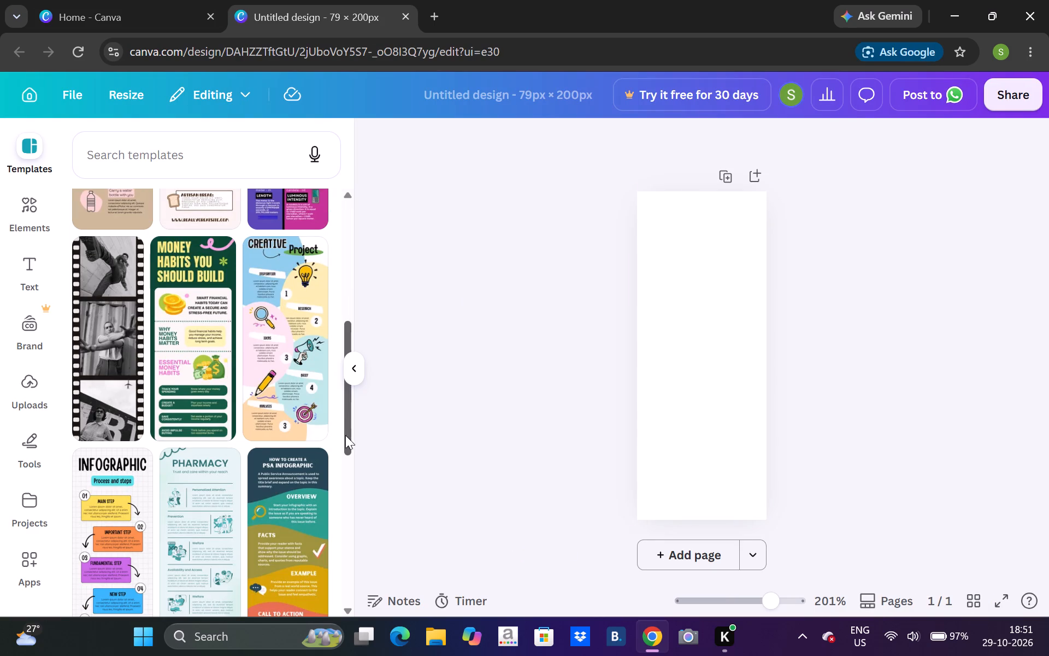
{"action": "left_click", "coordinate": [353, 437]}
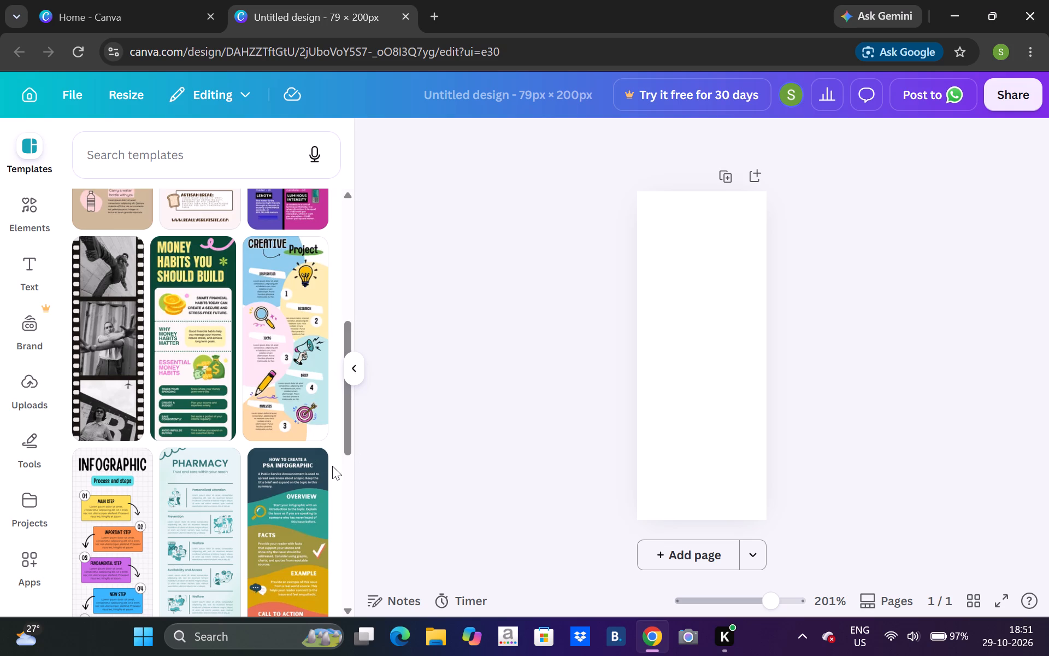
{"action": "left_click", "coordinate": [349, 463]}
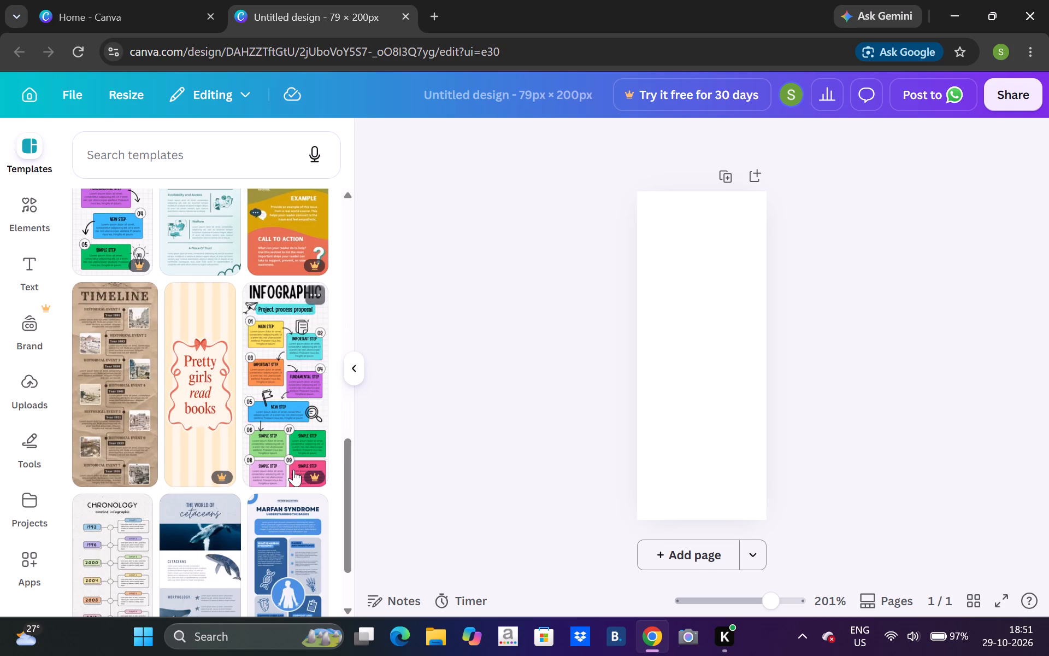
{"action": "left_click", "coordinate": [343, 581]}
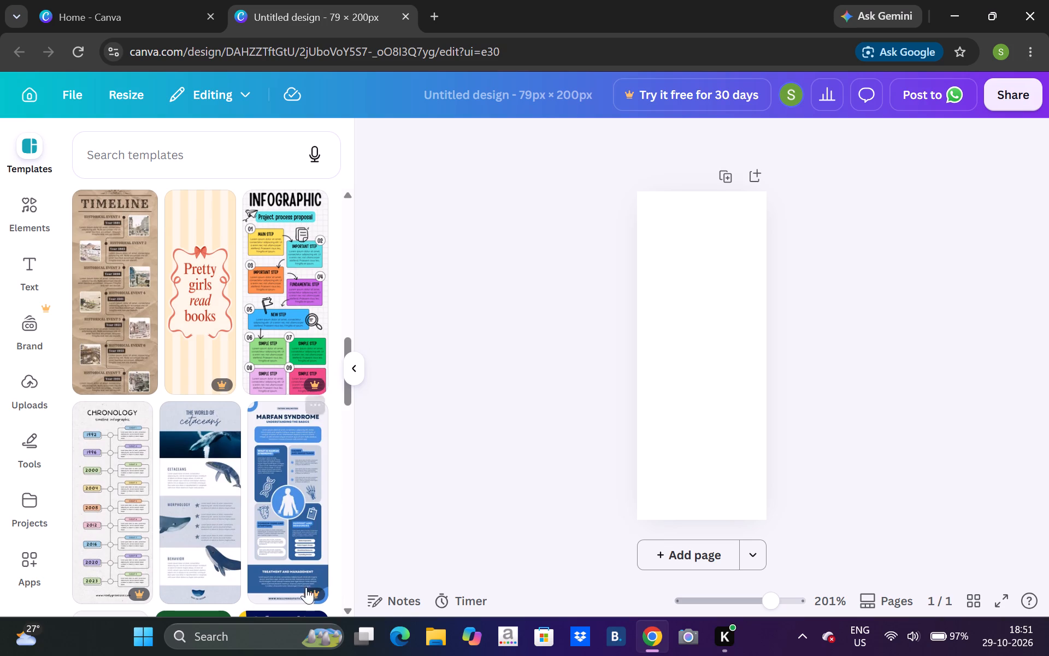
{"action": "triple_click", "coordinate": [347, 609]}
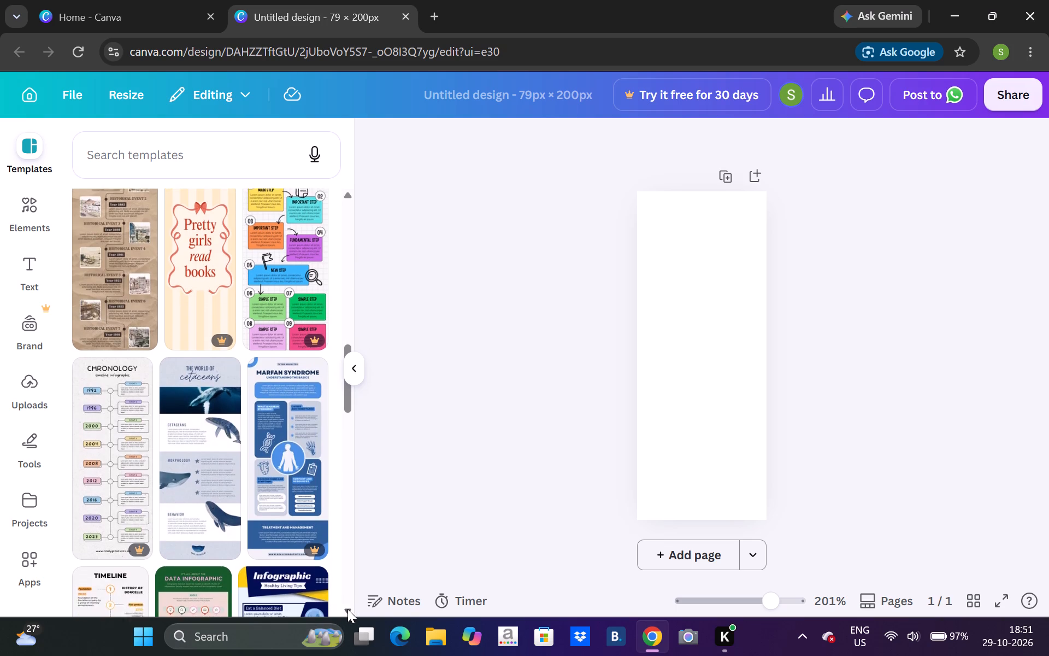
{"action": "left_click", "coordinate": [347, 609]}
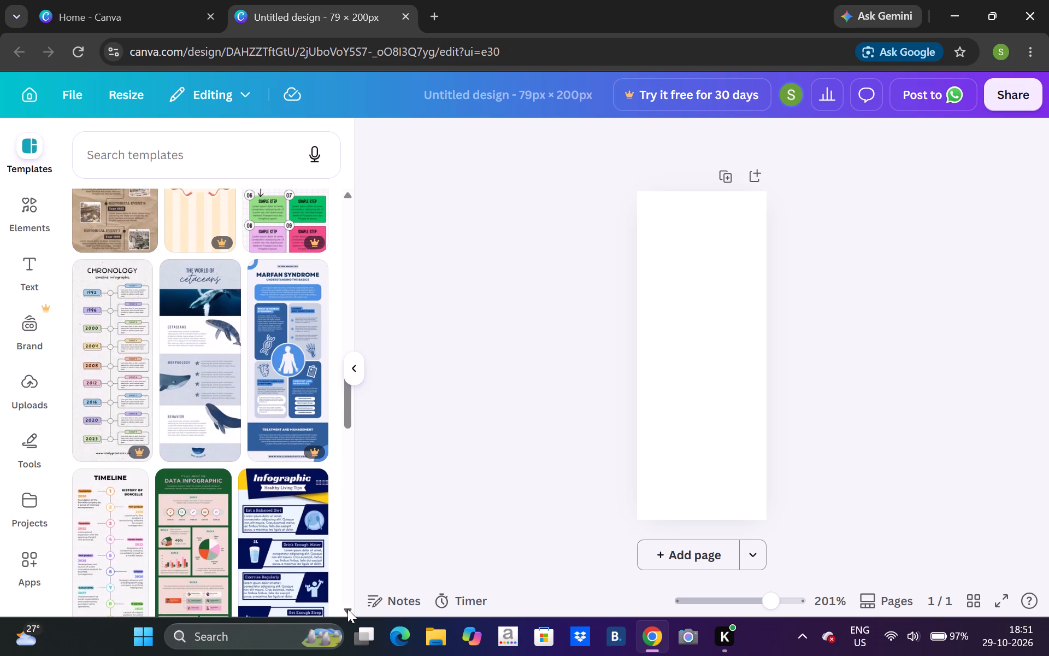
{"action": "left_click", "coordinate": [347, 609]}
{"action": "left_click", "coordinate": [347, 609]}
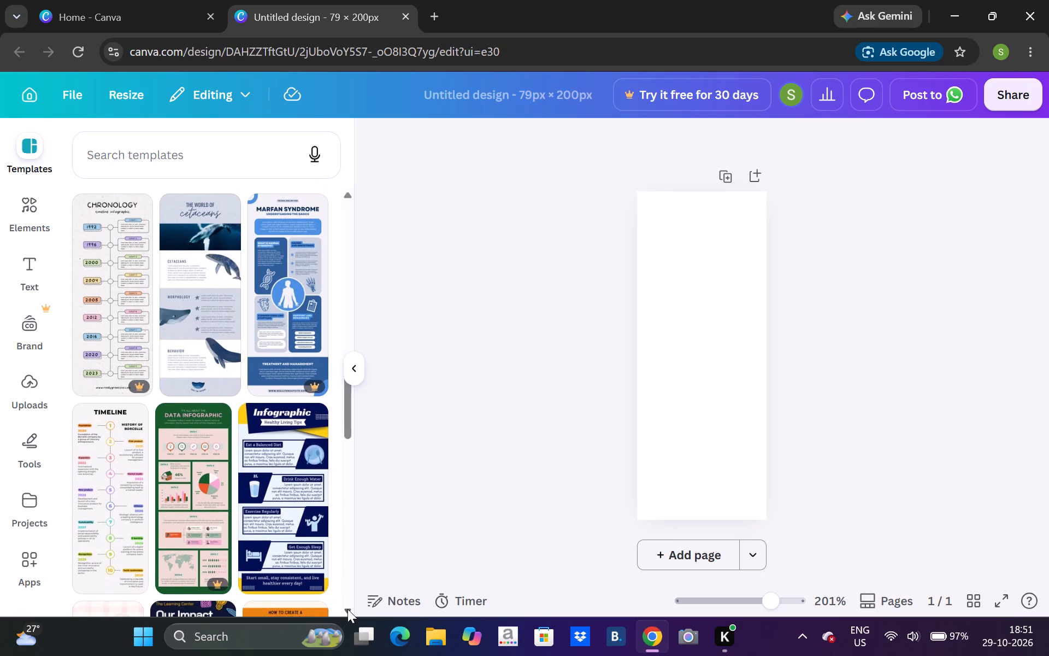
{"action": "left_click", "coordinate": [347, 609]}
{"action": "left_click", "coordinate": [347, 609]}
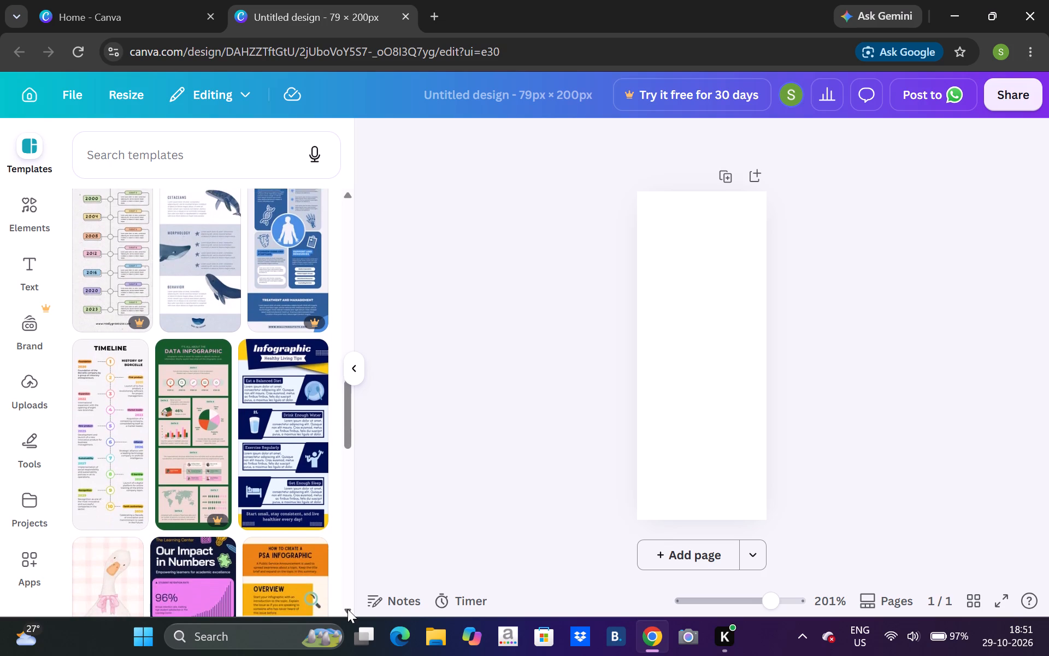
{"action": "triple_click", "coordinate": [347, 609]}
{"action": "double_click", "coordinate": [347, 609]}
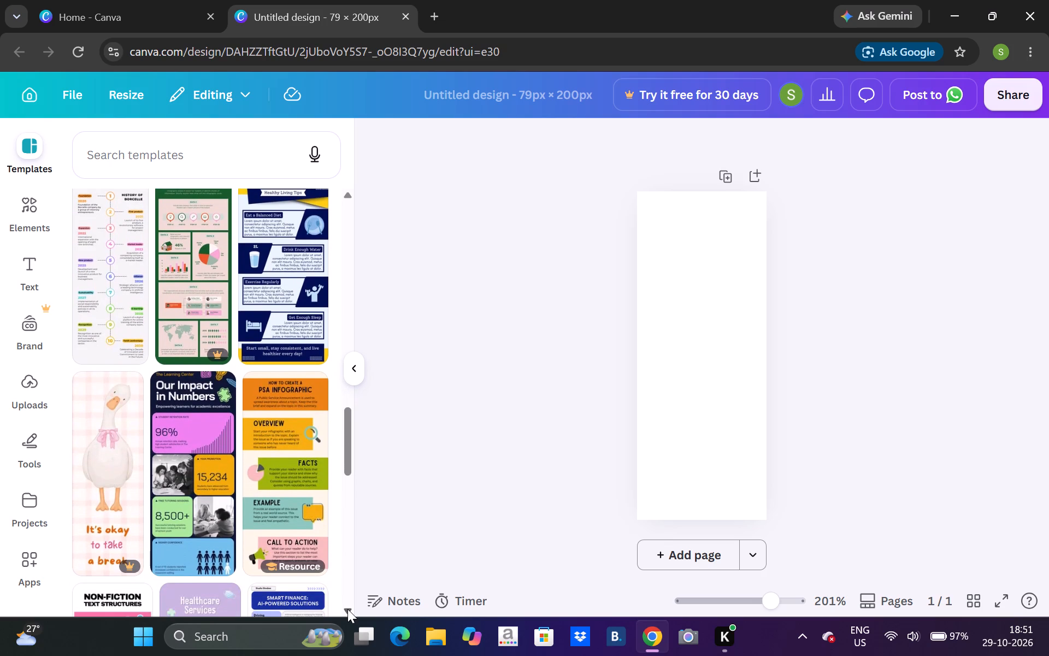
{"action": "triple_click", "coordinate": [347, 609]}
{"action": "triple_click", "coordinate": [347, 609]}
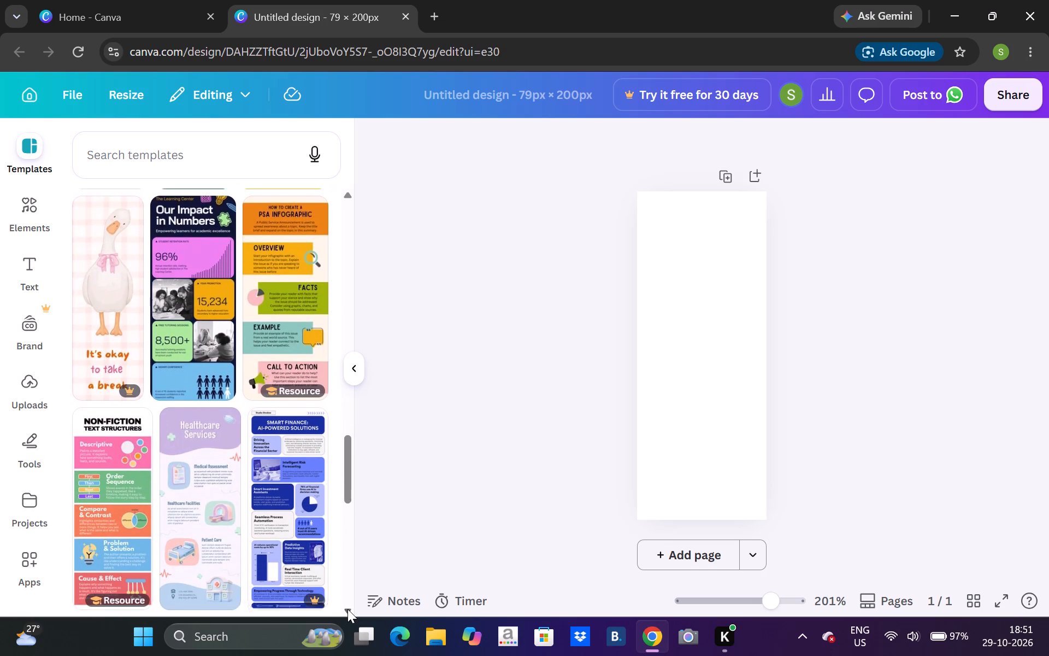
{"action": "triple_click", "coordinate": [347, 609]}
{"action": "double_click", "coordinate": [347, 609]}
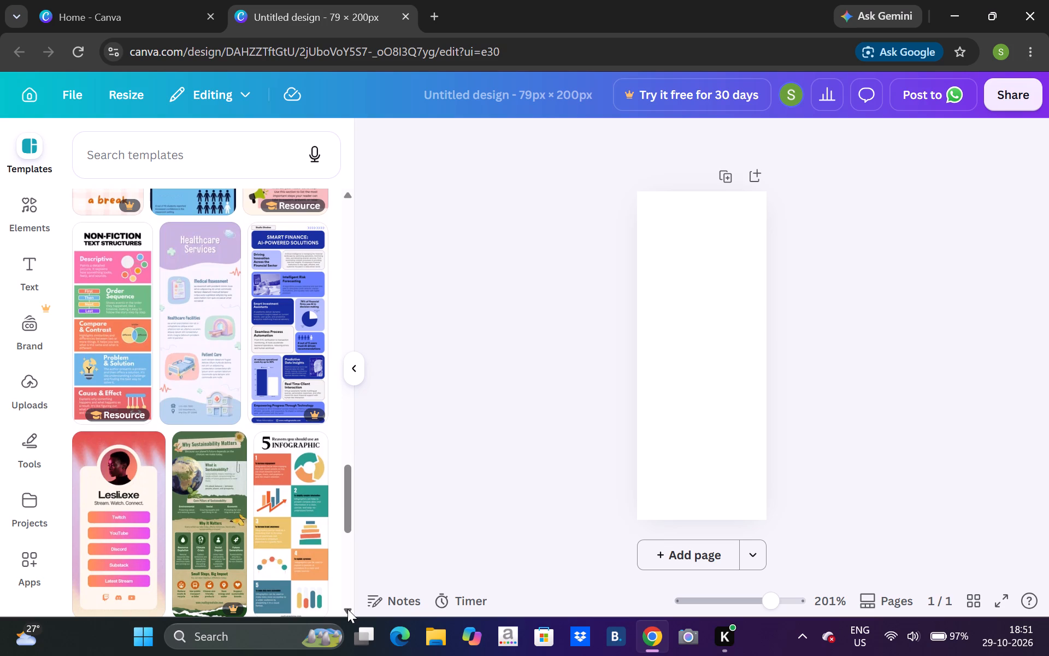
{"action": "double_click", "coordinate": [347, 609]}
{"action": "triple_click", "coordinate": [347, 609]}
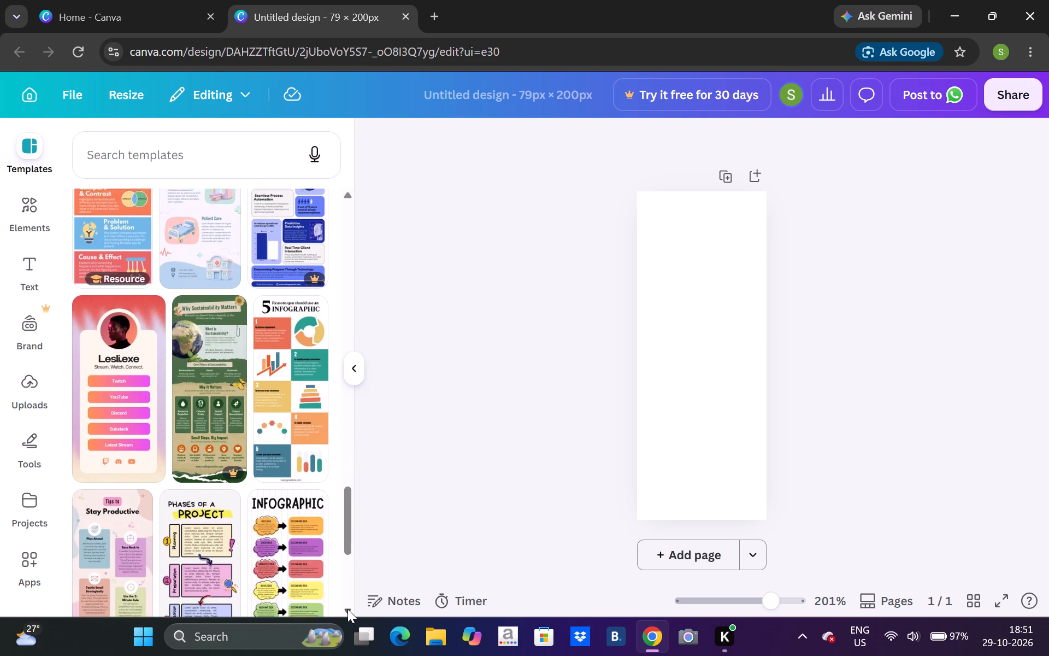
{"action": "left_click", "coordinate": [347, 609]}
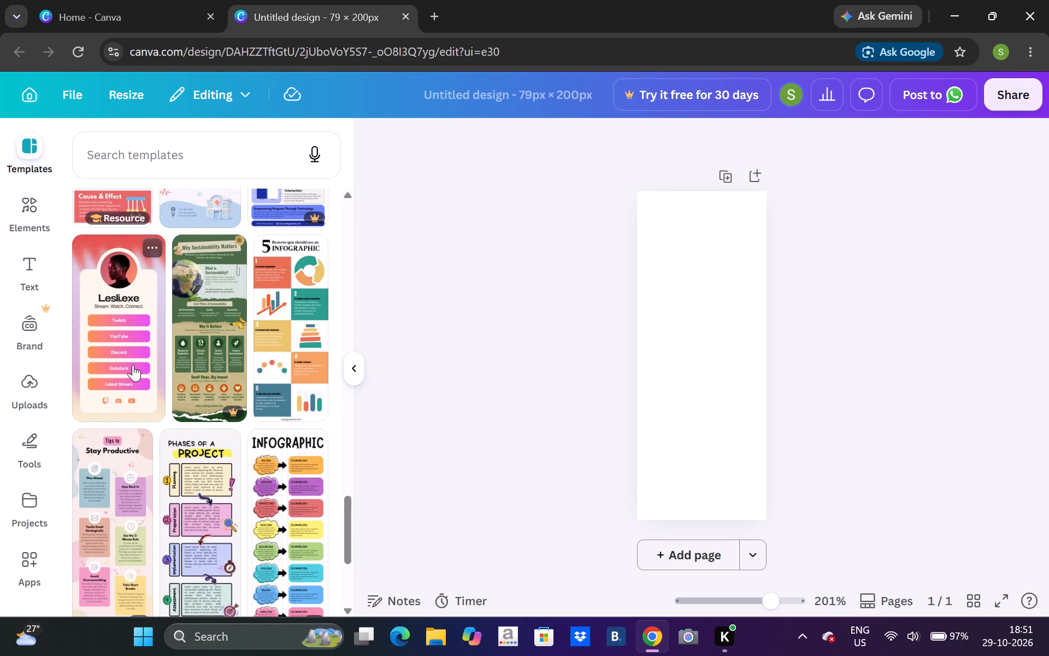
Fill the blank page's background with the default blue-to-pink 90° linear gradient, #5170ff to #ff66c4.
{"action": "left_click", "coordinate": [760, 425]}
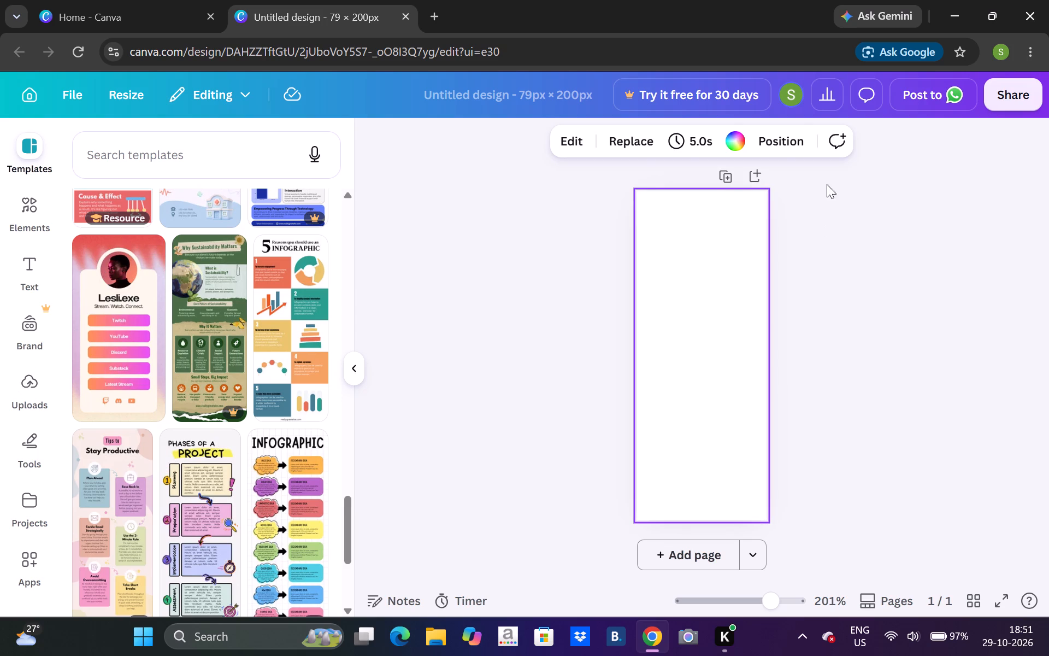
{"action": "left_click", "coordinate": [737, 130]}
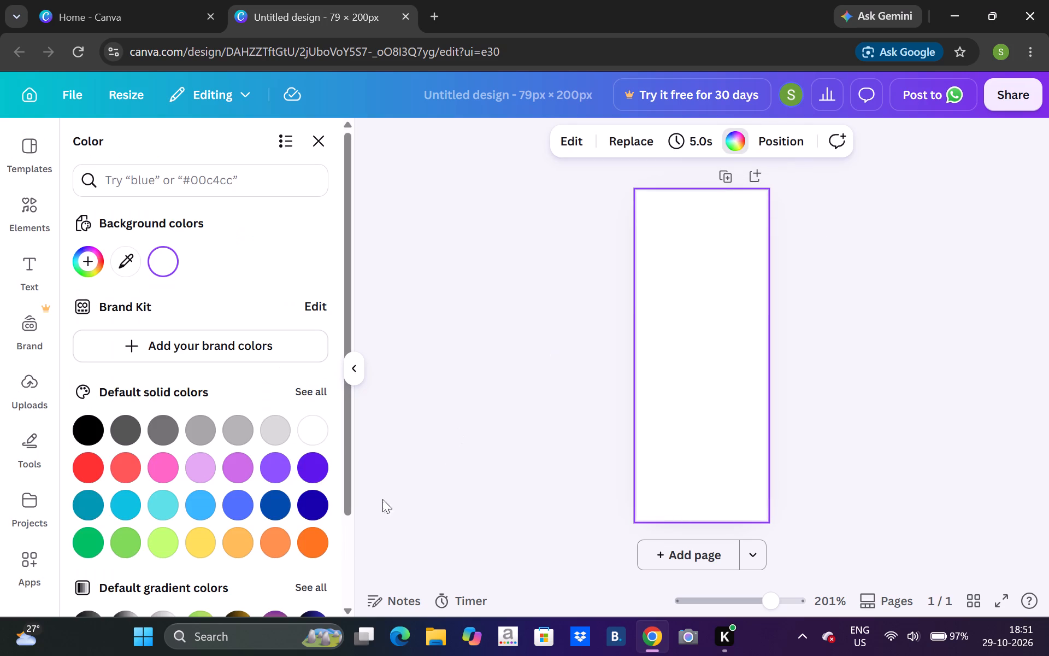
{"action": "left_click", "coordinate": [345, 543]}
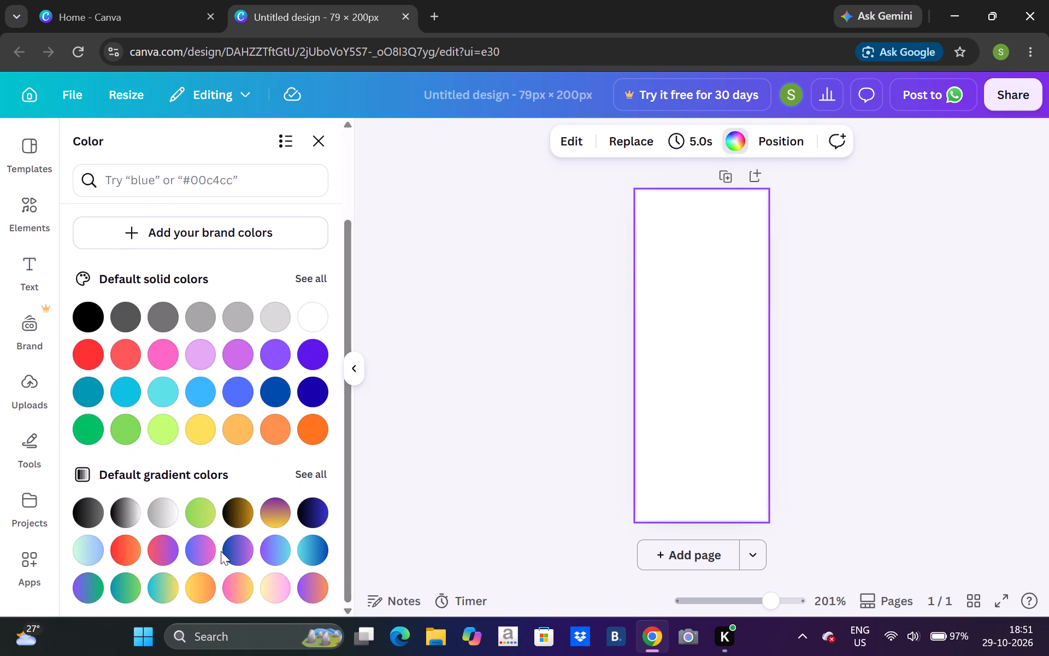
{"action": "left_click", "coordinate": [239, 554]}
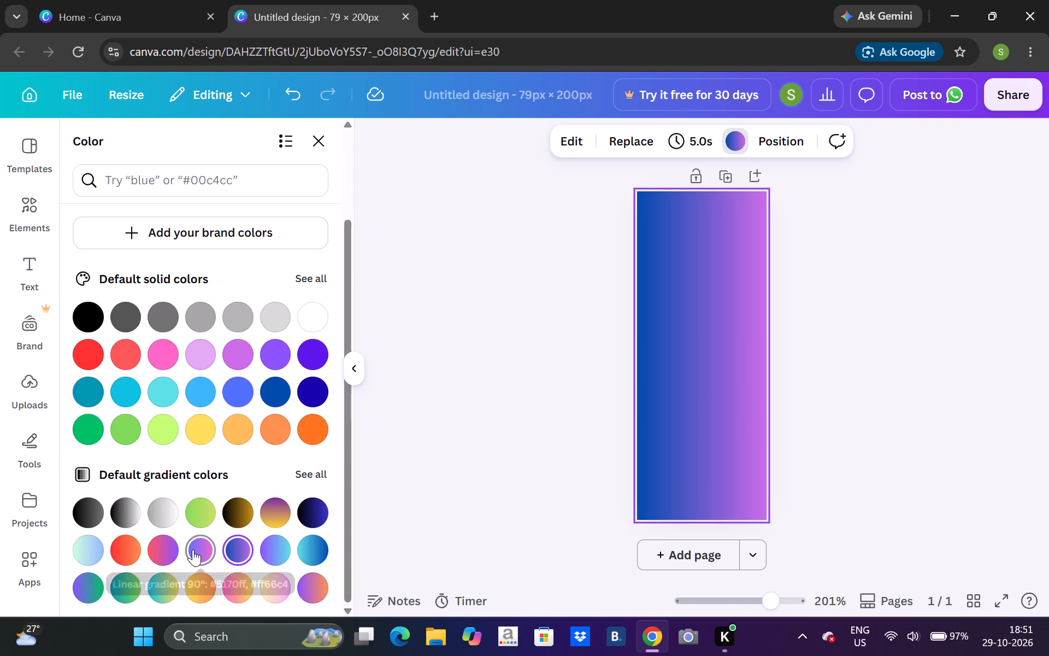
{"action": "left_click", "coordinate": [192, 549]}
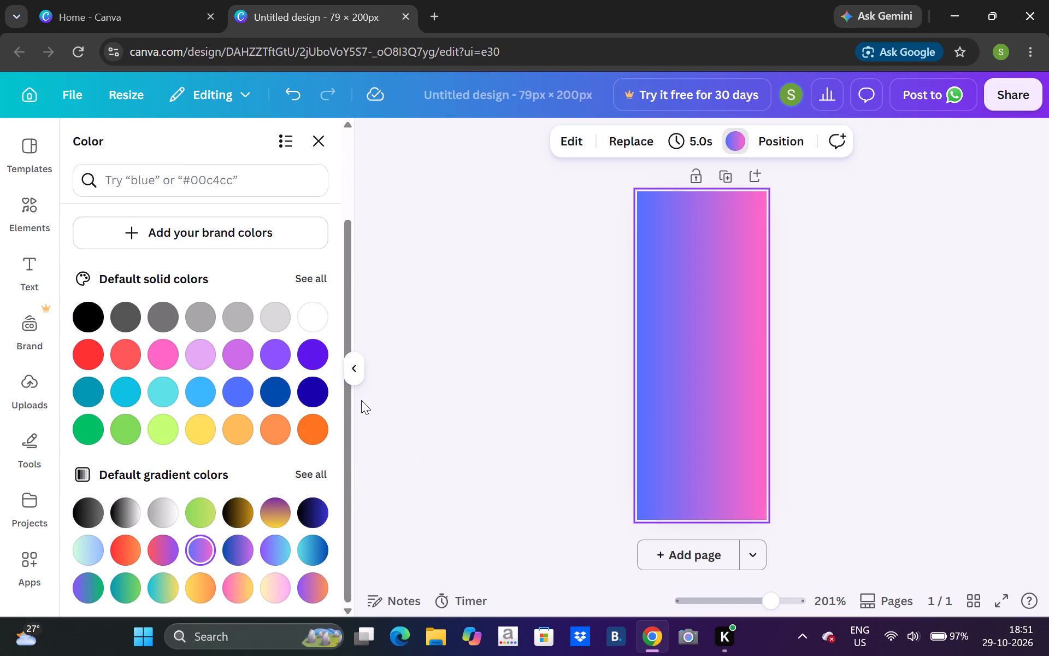
Browse the suggested infographic and profile-link templates for layout ideas, going down the list and back up.
{"action": "left_click", "coordinate": [361, 400]}
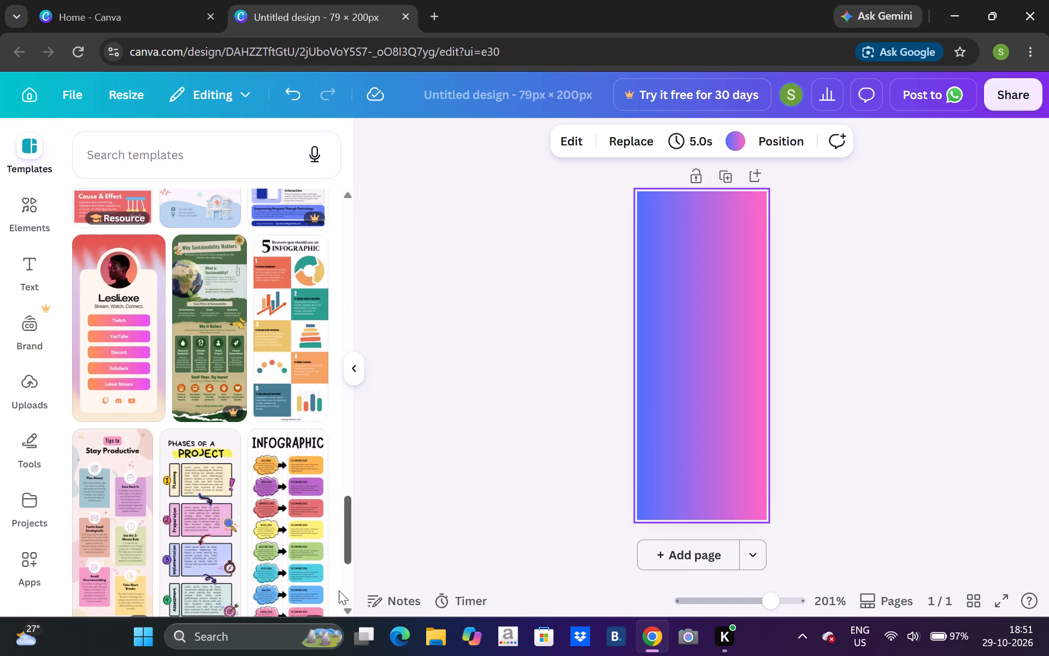
{"action": "left_click", "coordinate": [344, 595]}
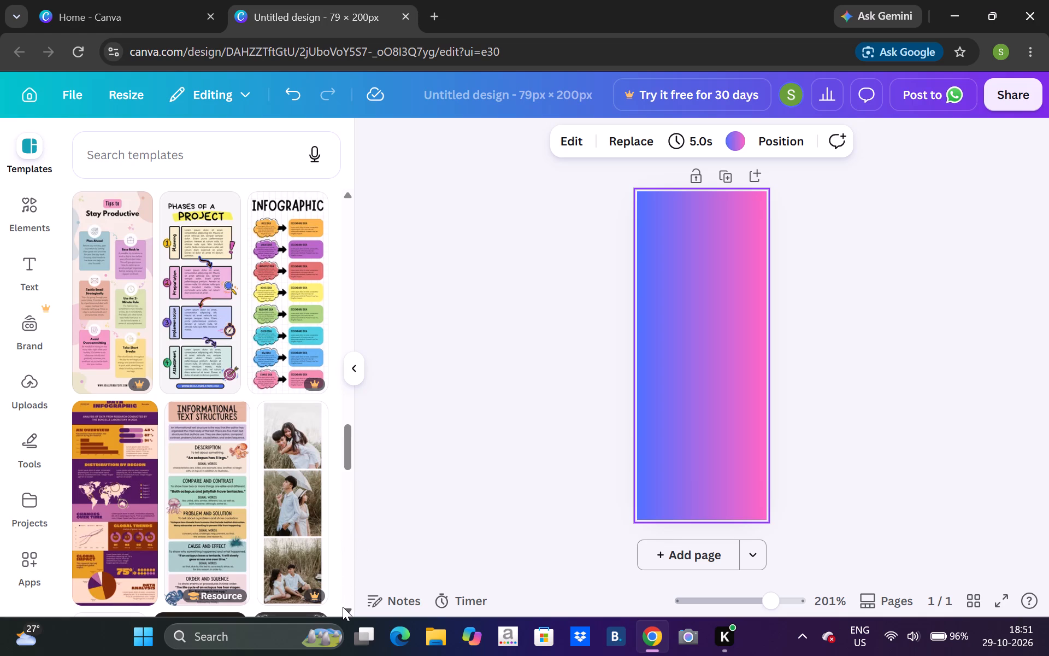
{"action": "left_click", "coordinate": [343, 607]}
{"action": "double_click", "coordinate": [343, 607]}
{"action": "left_click", "coordinate": [343, 607]}
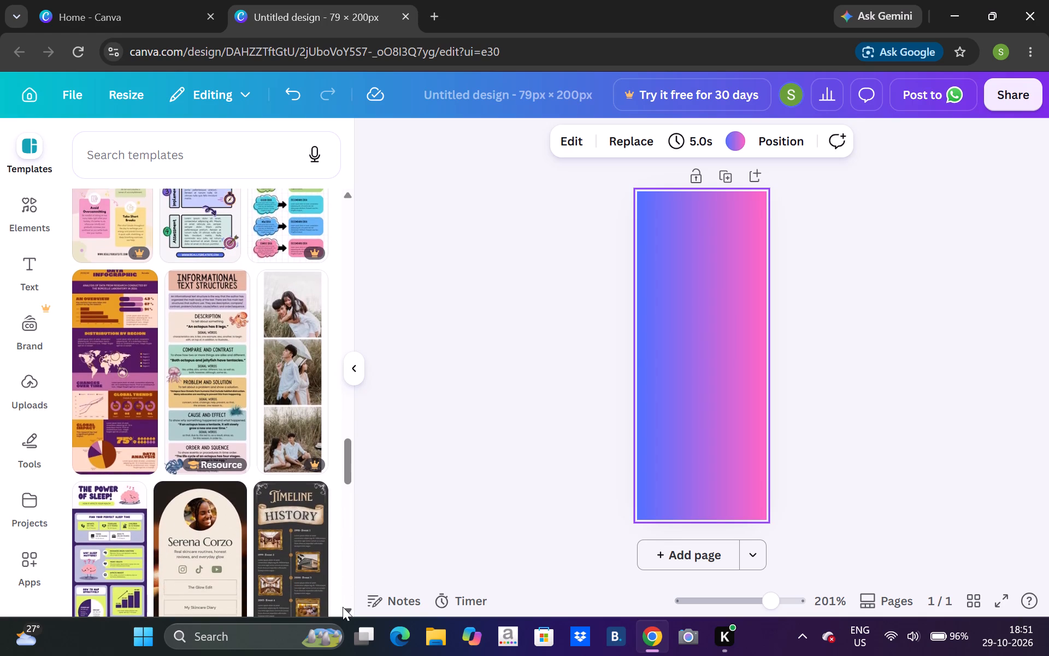
{"action": "double_click", "coordinate": [343, 607]}
{"action": "double_click", "coordinate": [343, 607]}
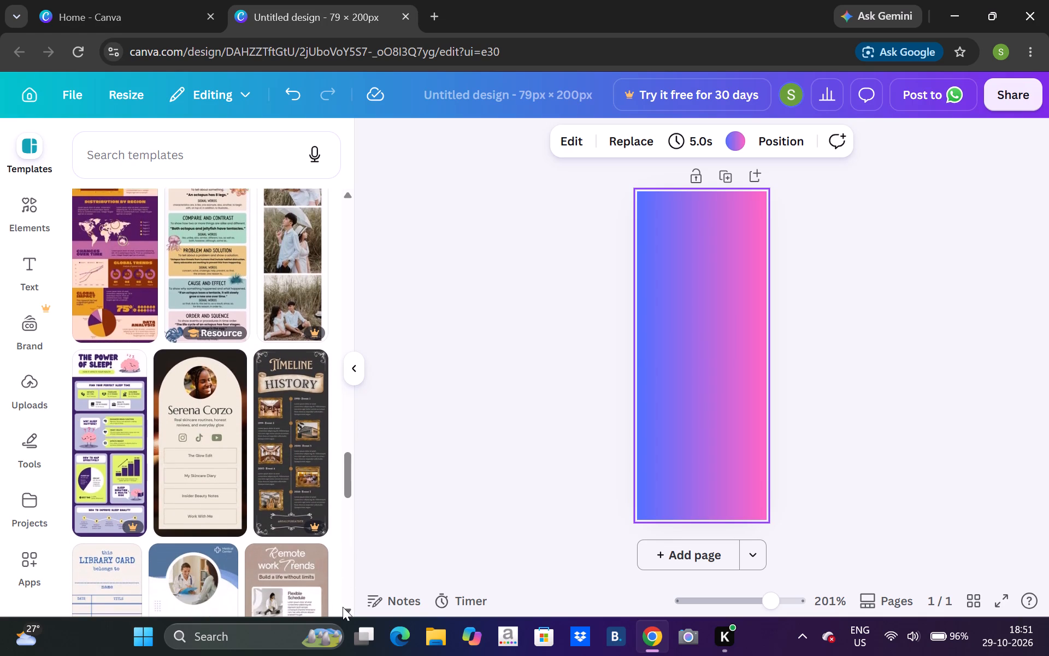
{"action": "double_click", "coordinate": [343, 607]}
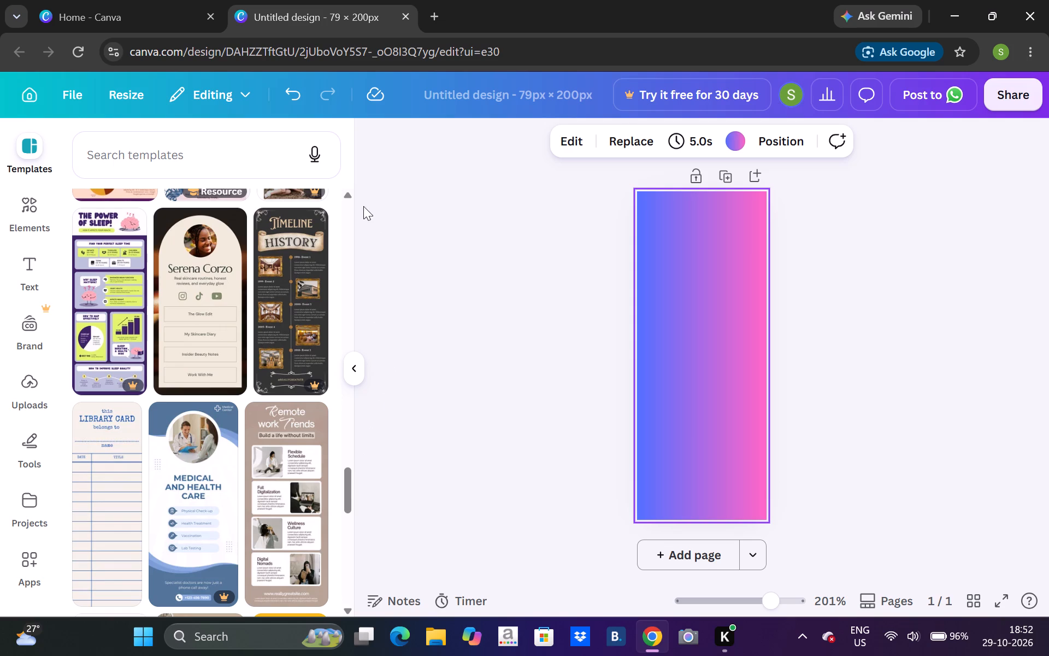
{"action": "triple_click", "coordinate": [349, 195]}
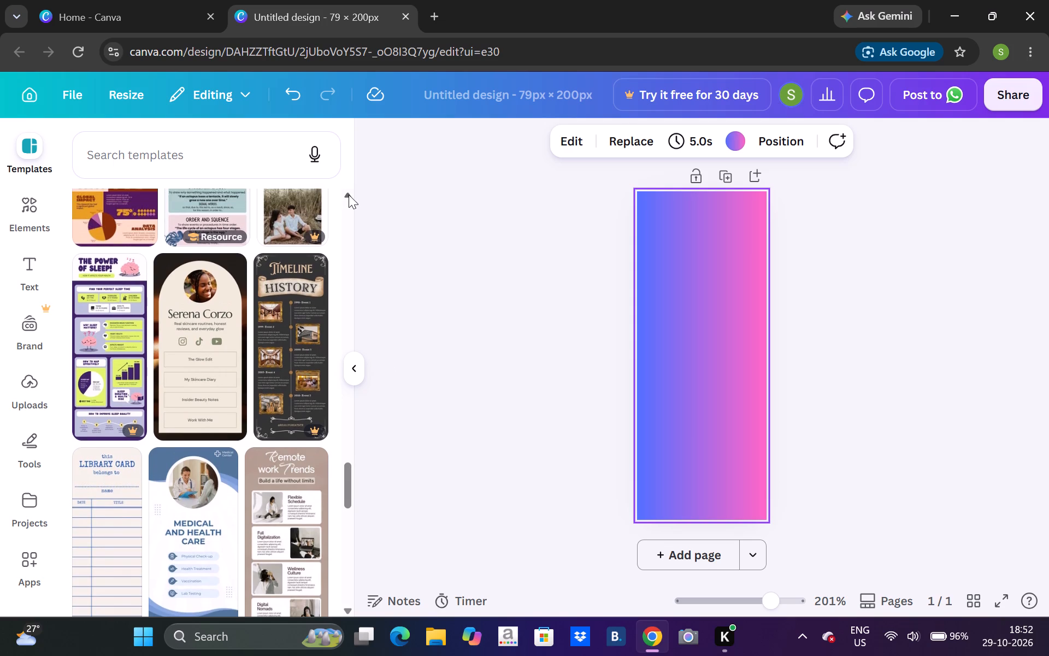
{"action": "triple_click", "coordinate": [349, 195]}
{"action": "triple_click", "coordinate": [349, 195]}
{"action": "triple_click", "coordinate": [349, 195]}
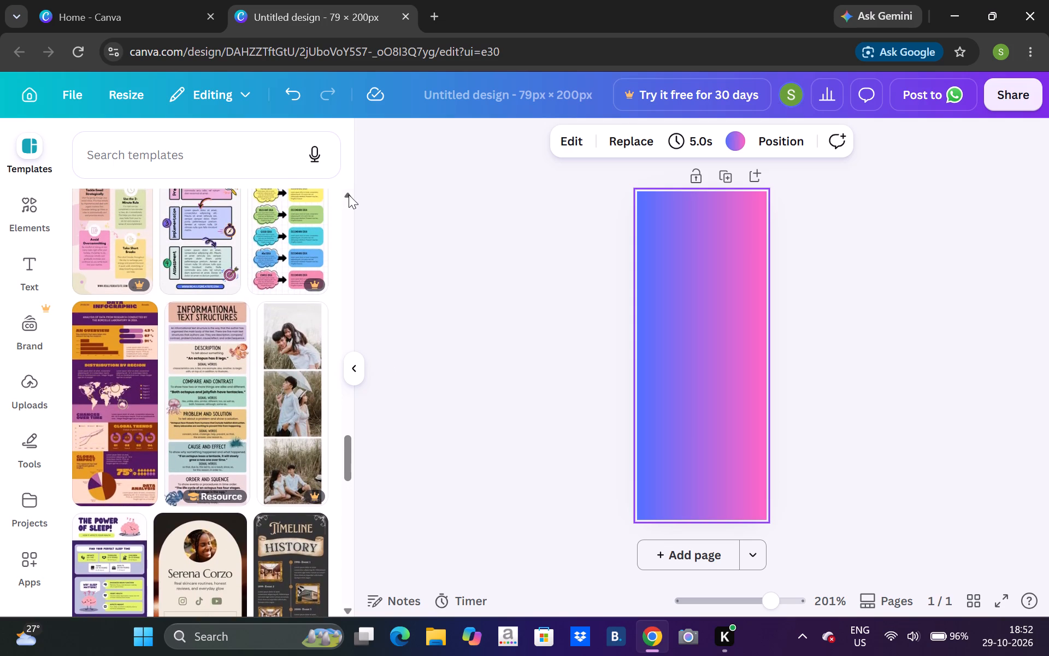
{"action": "triple_click", "coordinate": [349, 195]}
{"action": "triple_click", "coordinate": [349, 195]}
{"action": "triple_click", "coordinate": [349, 195]}
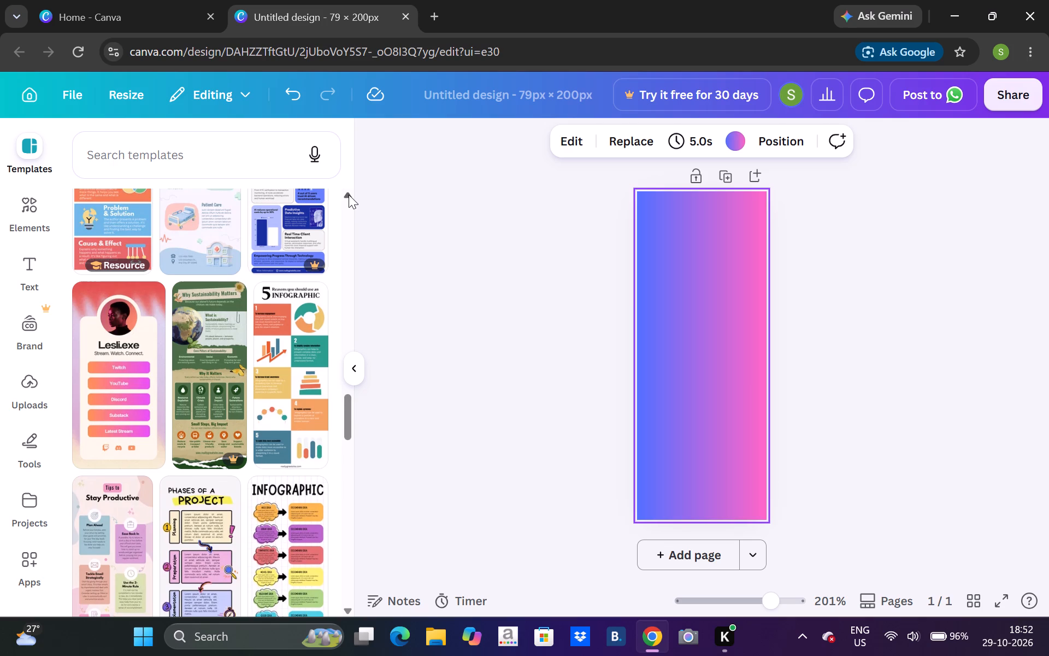
{"action": "left_click", "coordinate": [349, 195]}
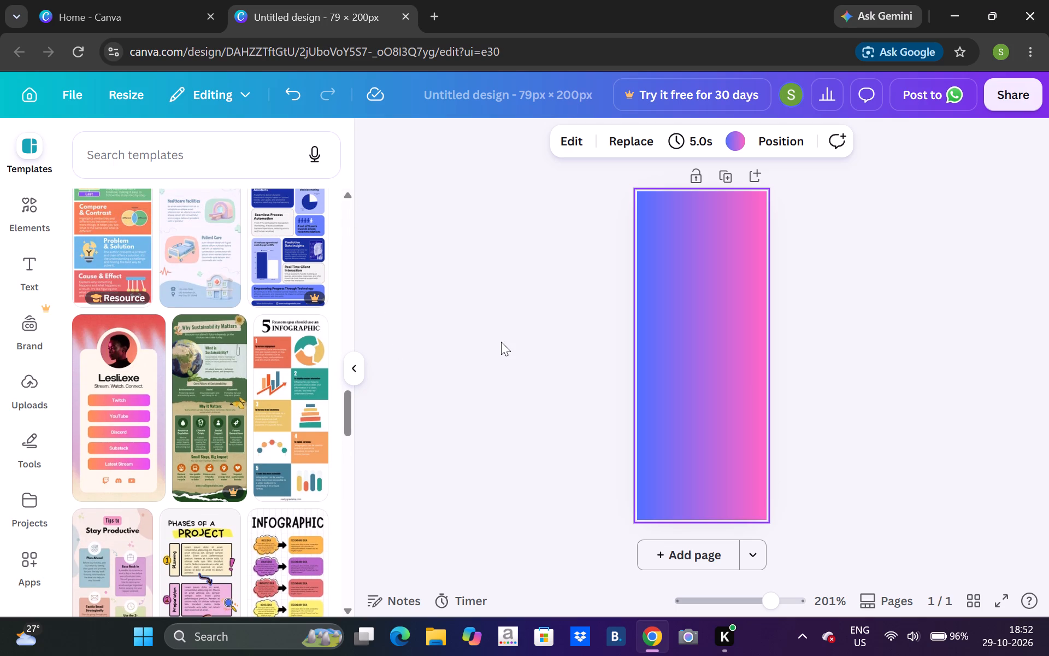
Add a rectangle shape to the page, stretch it down to about 104 px high and widen it slightly to the left.
{"action": "left_click", "coordinate": [29, 200]}
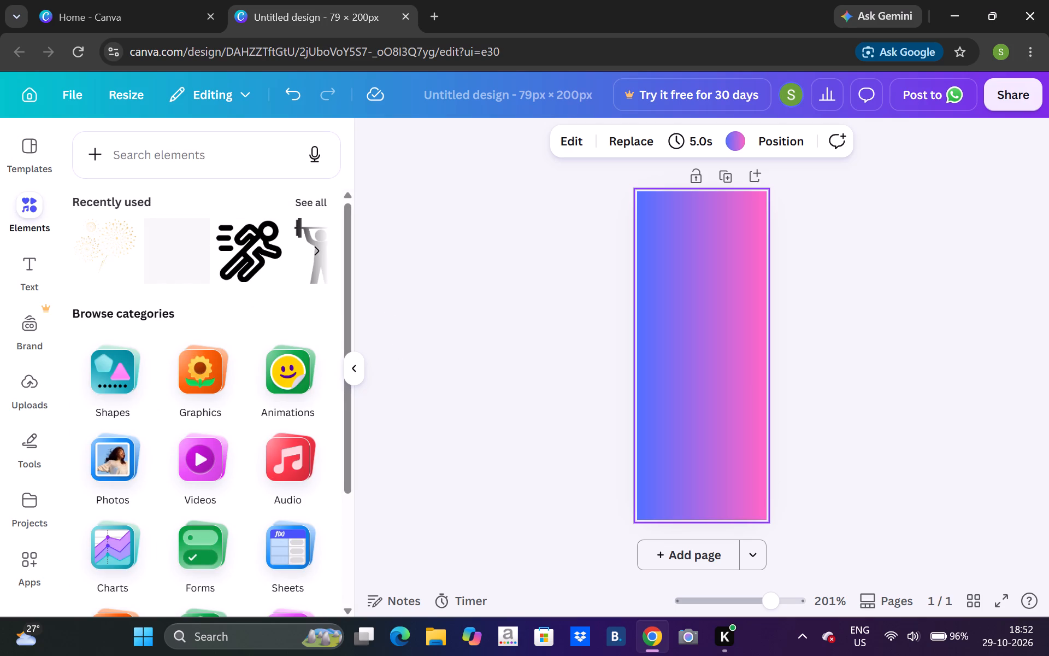
{"action": "left_click", "coordinate": [178, 161]}
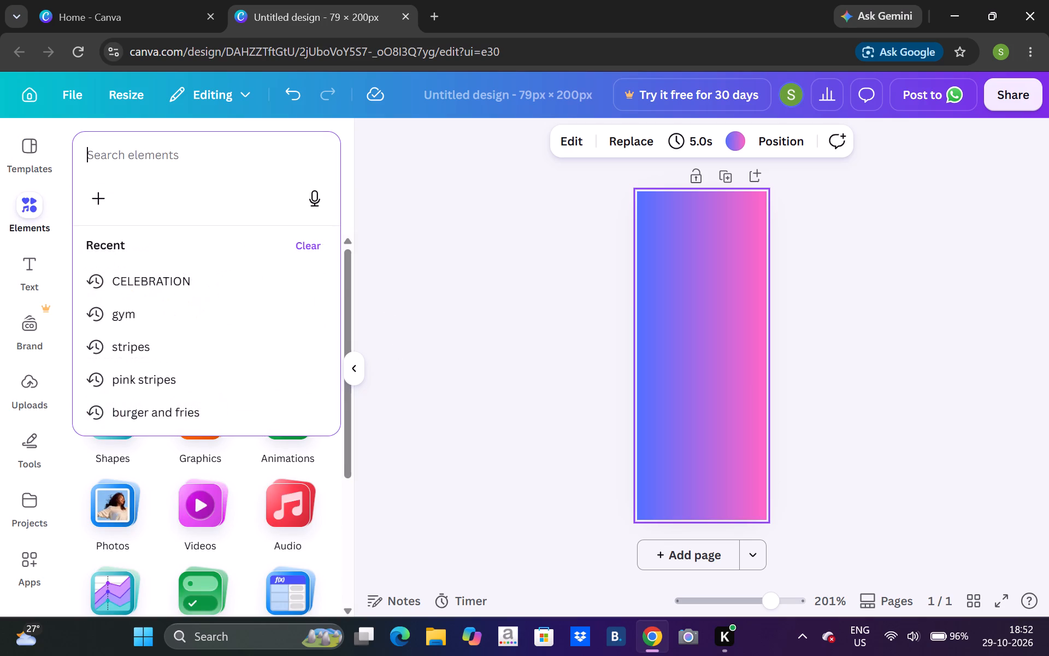
{"action": "type", "text": "re"}
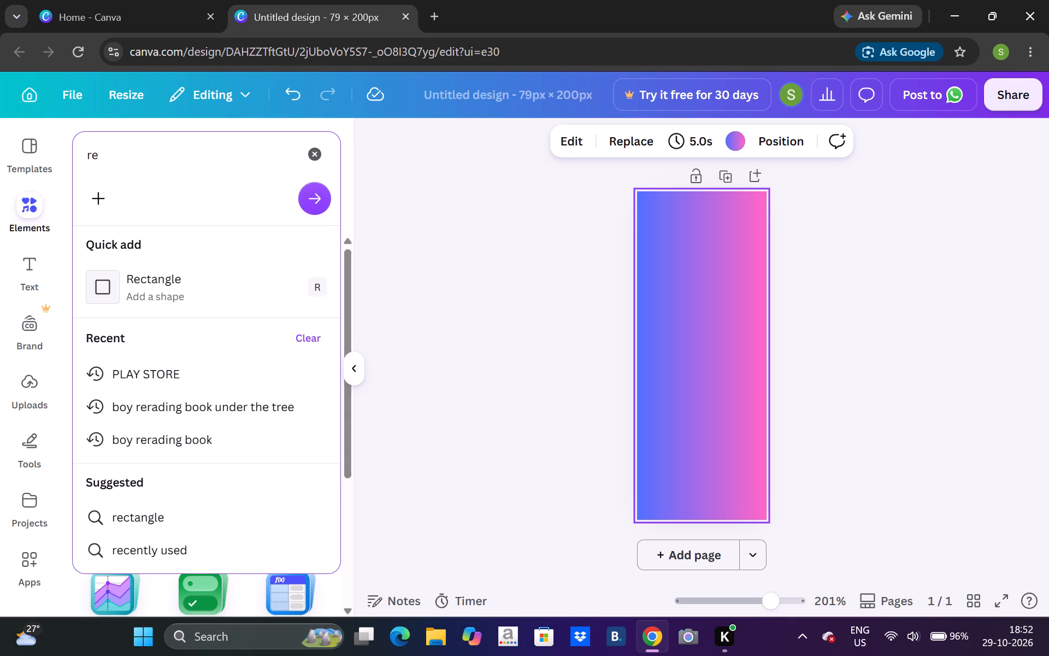
{"action": "left_click", "coordinate": [163, 301]}
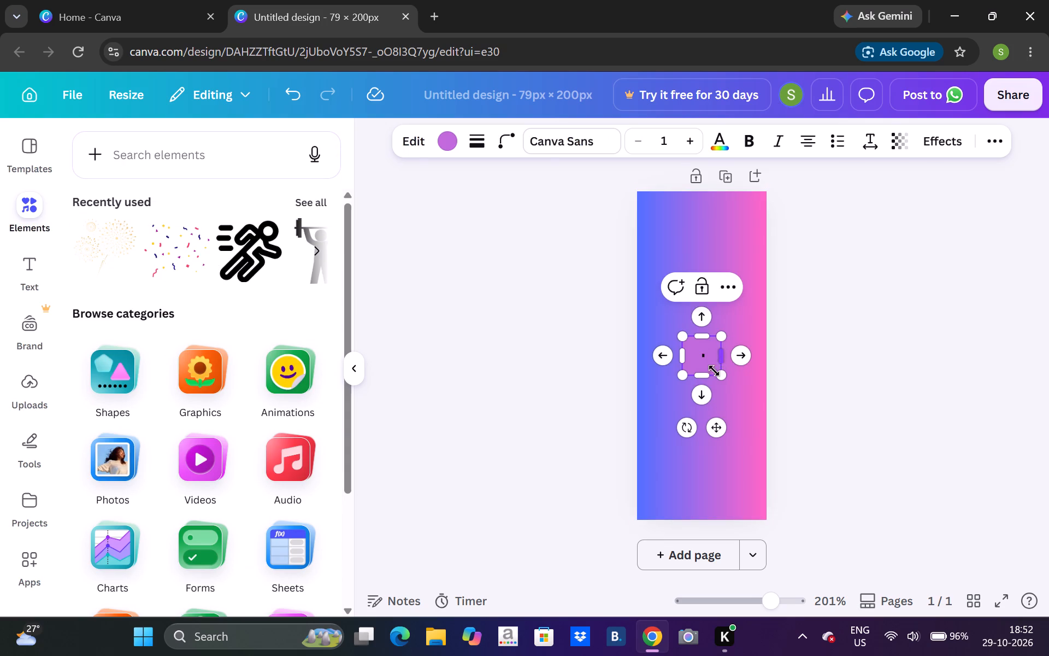
{"action": "left_click_drag", "start_coordinate": [709, 378], "coordinate": [674, 481]}
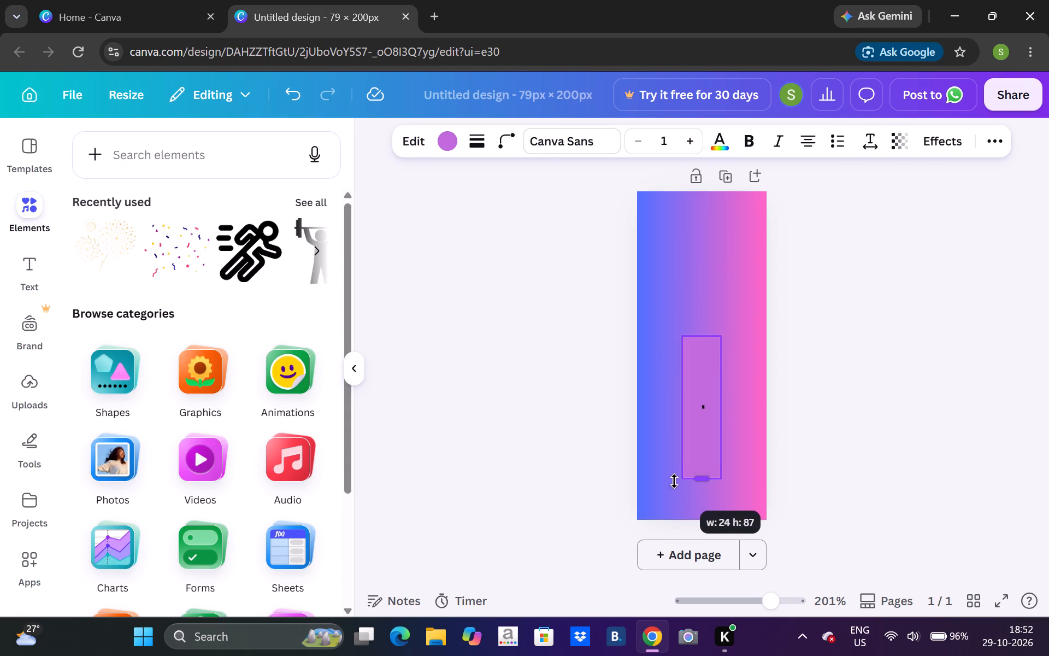
{"action": "left_click_drag", "start_coordinate": [674, 481], "coordinate": [681, 505]}
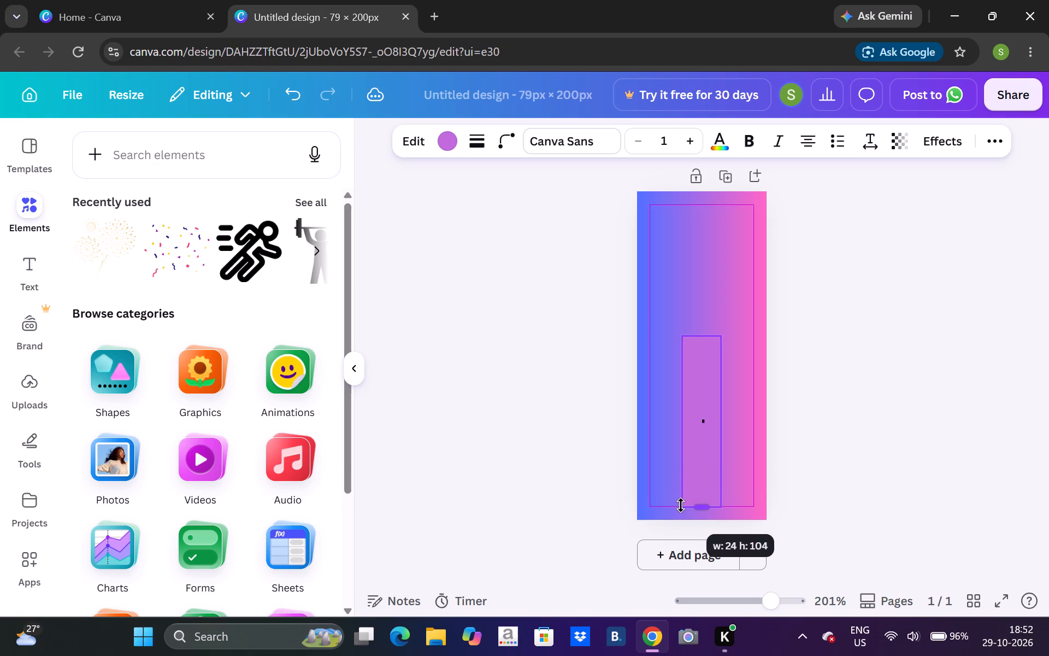
{"action": "left_click_drag", "start_coordinate": [681, 505], "coordinate": [681, 506]}
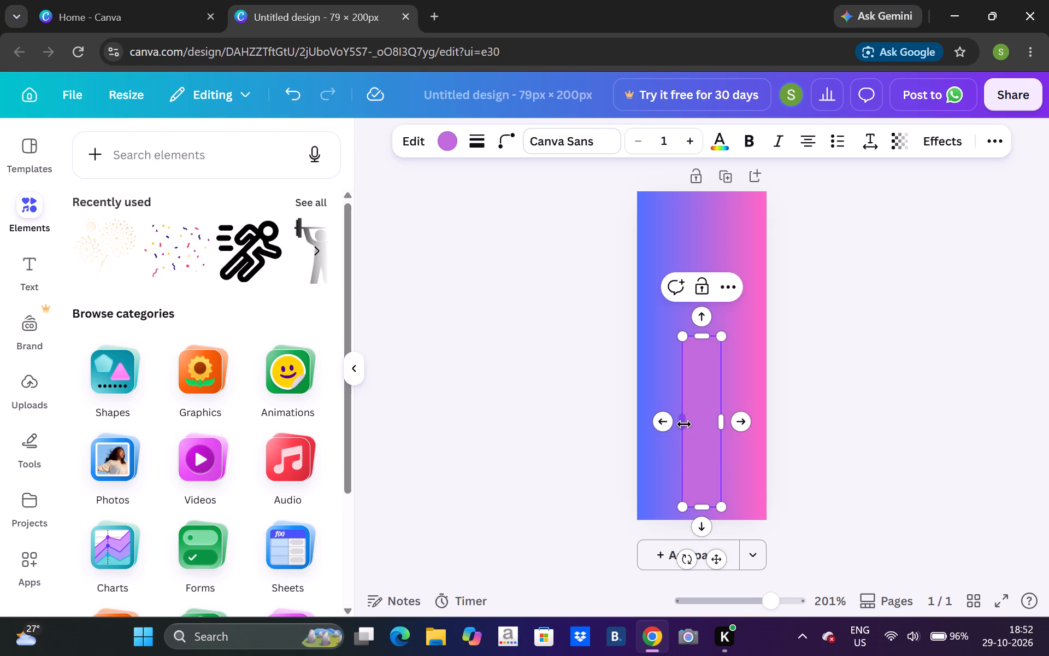
{"action": "left_click_drag", "start_coordinate": [684, 424], "coordinate": [674, 424]}
{"action": "left_click", "coordinate": [674, 424]}
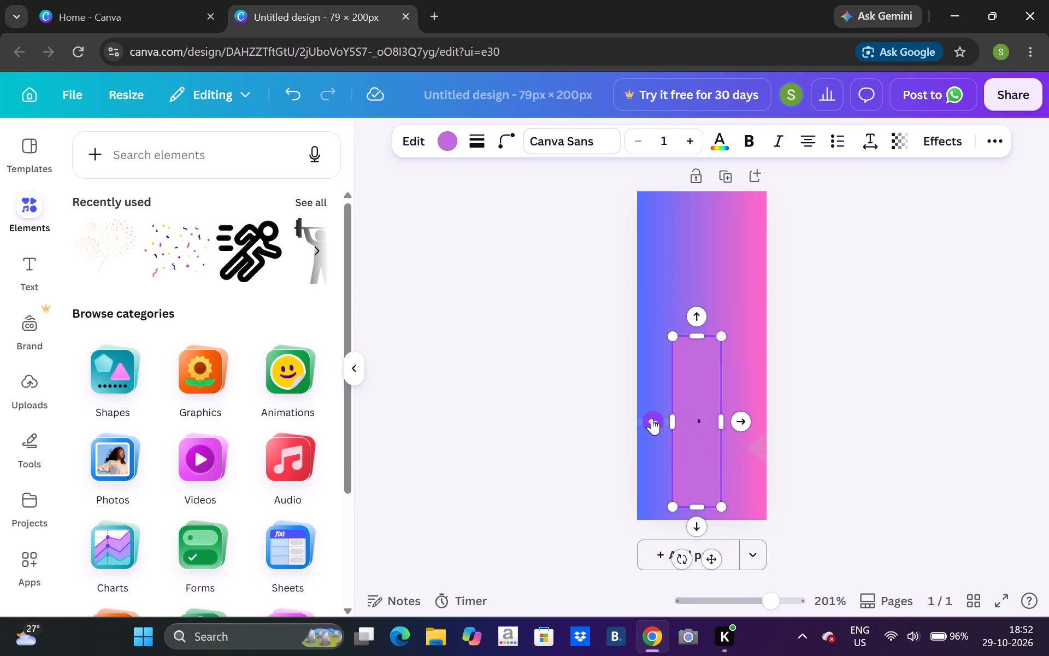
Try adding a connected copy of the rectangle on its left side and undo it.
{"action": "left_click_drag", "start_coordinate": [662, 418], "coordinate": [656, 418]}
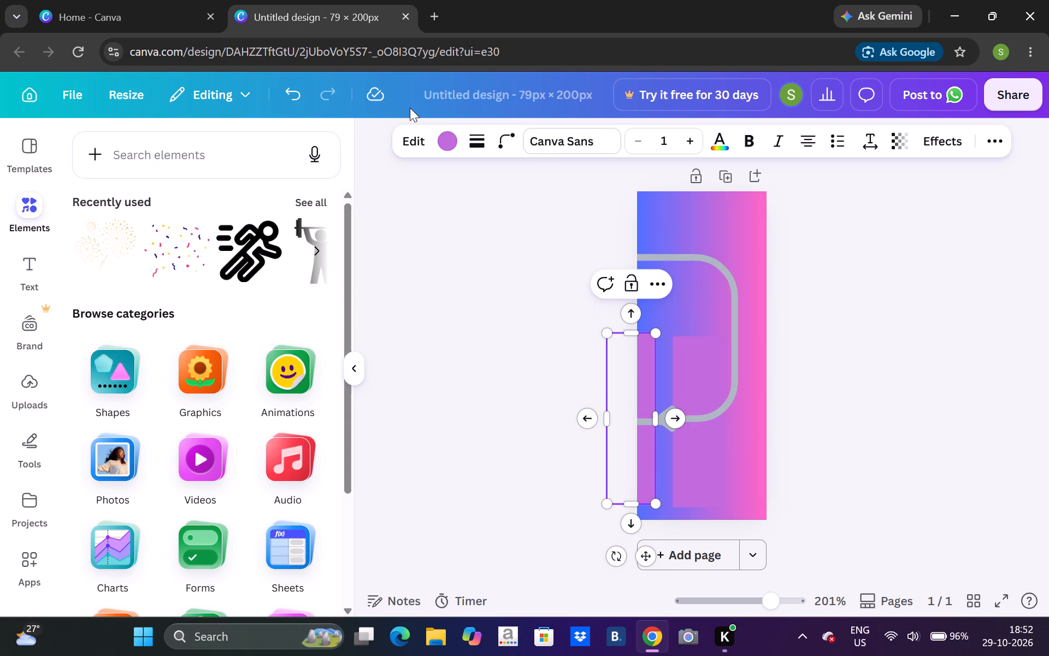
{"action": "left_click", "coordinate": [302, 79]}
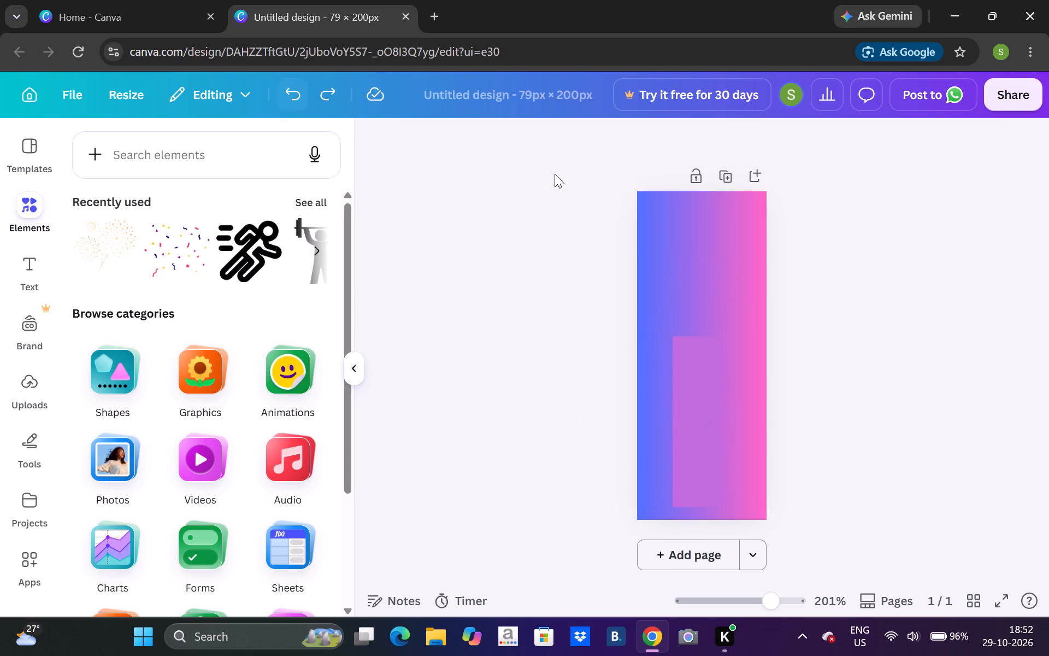
Enlarge the rectangle to about 166 px high and nearly the page's width, positioned so a gradient border surrounds it.
{"action": "left_click", "coordinate": [687, 394]}
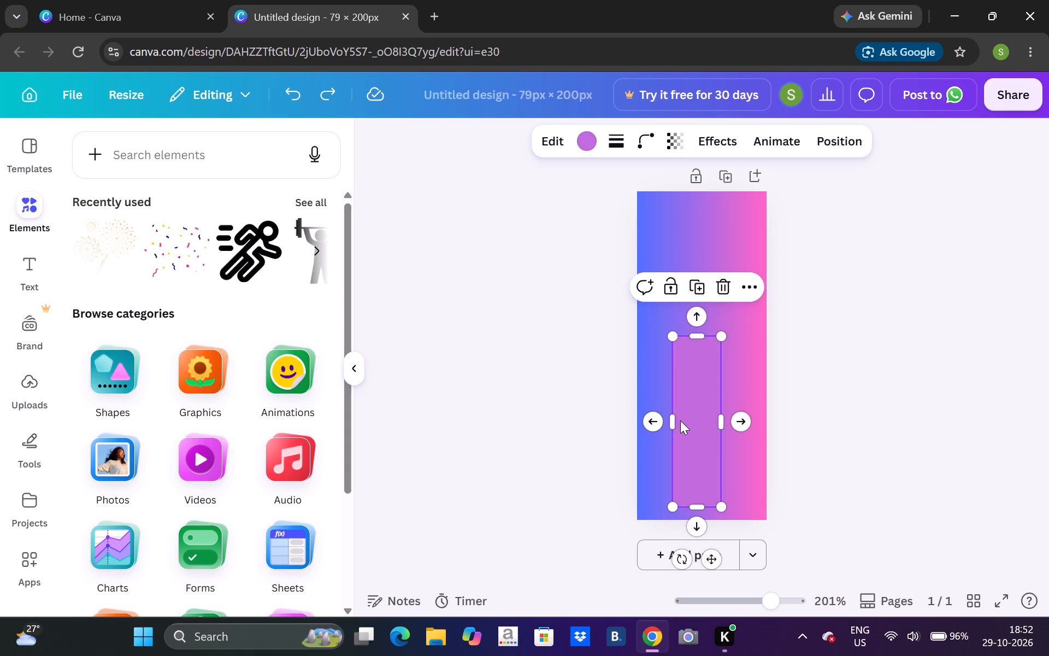
{"action": "left_click_drag", "start_coordinate": [676, 418], "coordinate": [637, 416]}
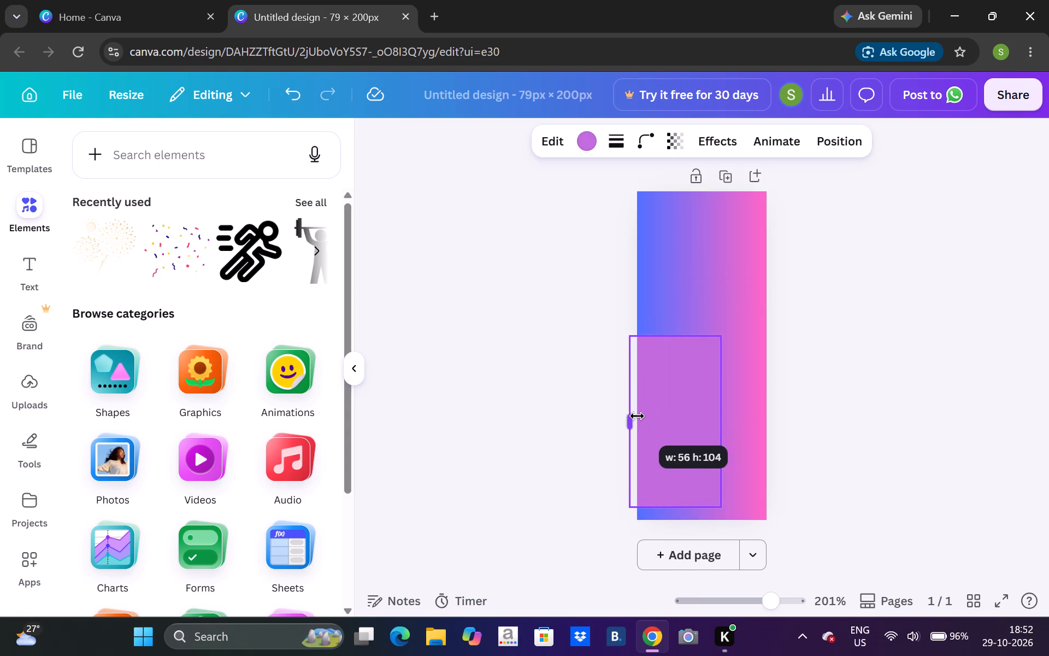
{"action": "left_click_drag", "start_coordinate": [637, 416], "coordinate": [642, 414]}
{"action": "left_click_drag", "start_coordinate": [666, 414], "coordinate": [679, 390]}
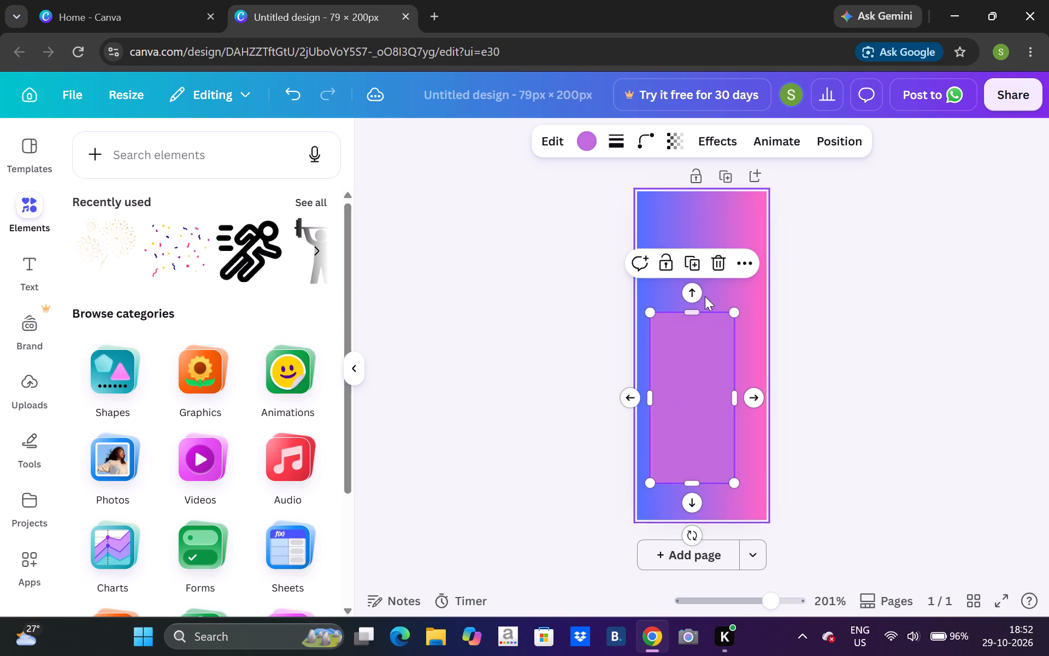
{"action": "left_click_drag", "start_coordinate": [693, 308], "coordinate": [709, 239]}
{"action": "left_click", "coordinate": [709, 239]}
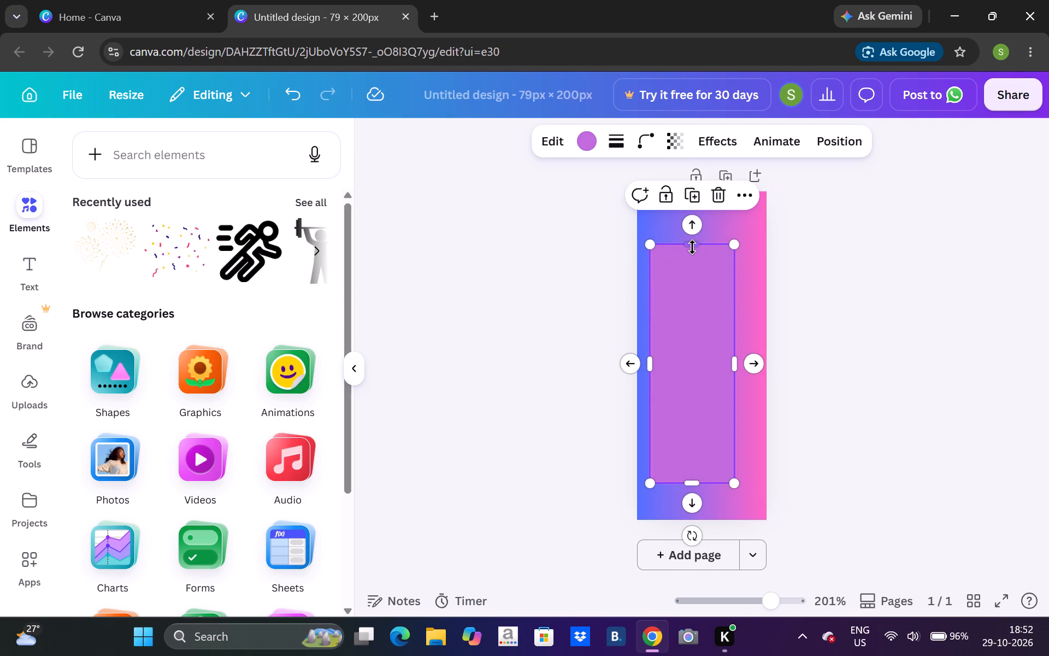
{"action": "left_click_drag", "start_coordinate": [692, 247], "coordinate": [704, 213]}
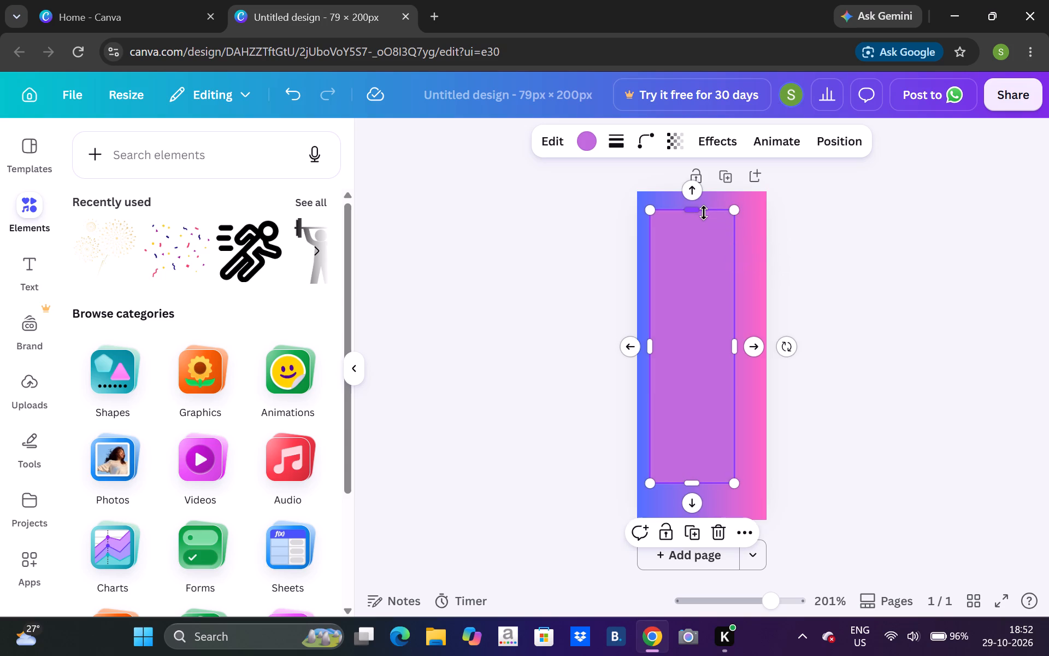
{"action": "left_click_drag", "start_coordinate": [737, 344], "coordinate": [751, 344]}
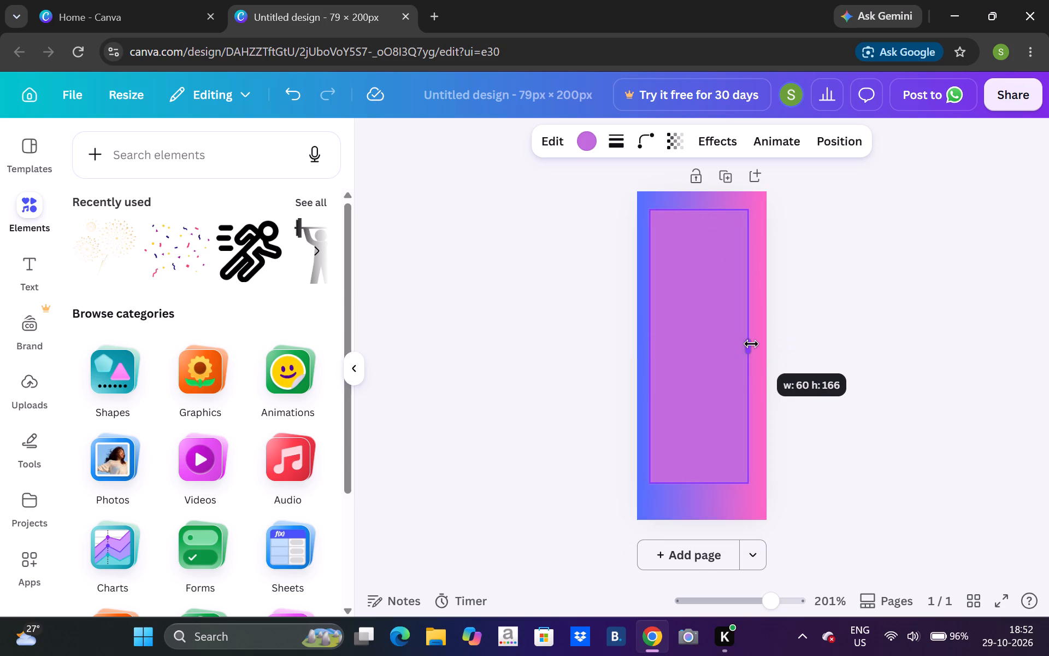
{"action": "left_click_drag", "start_coordinate": [751, 344], "coordinate": [757, 344]}
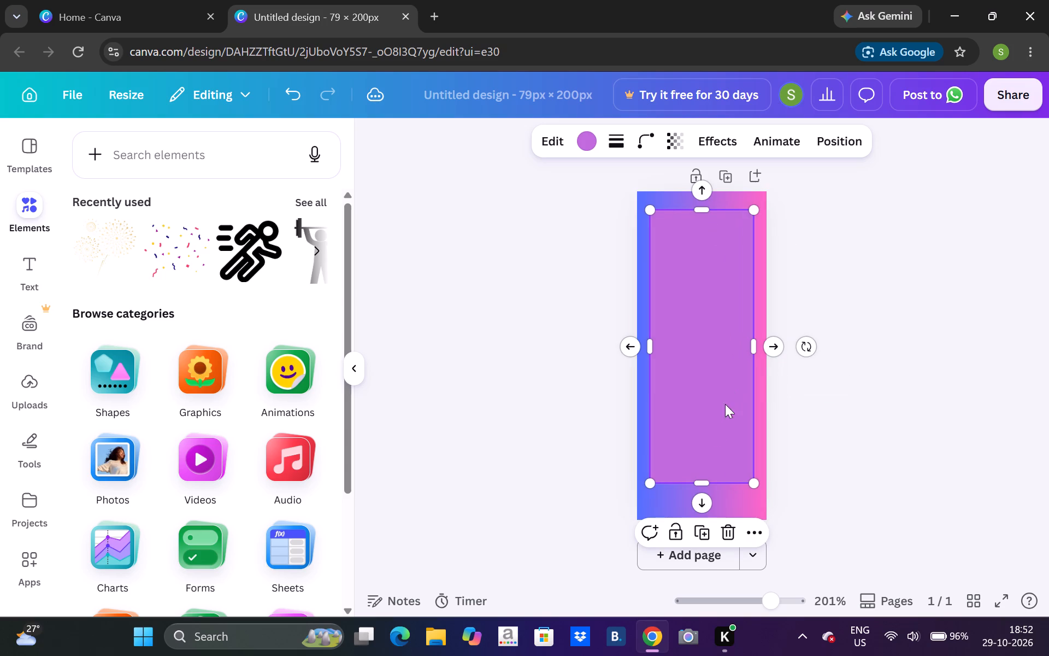
{"action": "left_click_drag", "start_coordinate": [703, 475], "coordinate": [702, 490]}
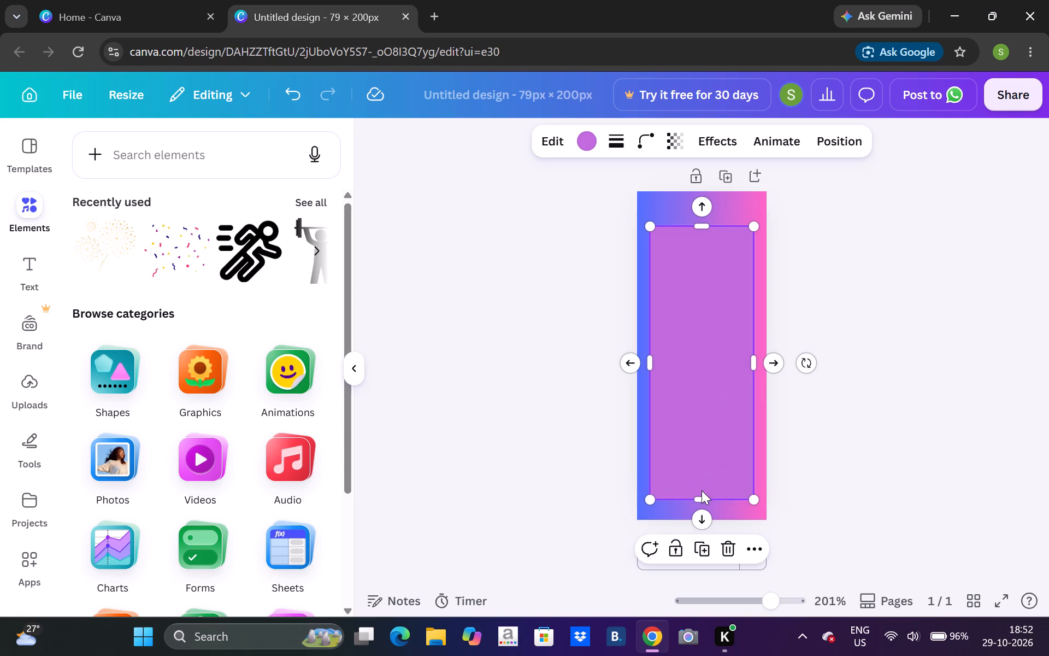
Change the rectangle's fill to solid white.
{"action": "left_click", "coordinate": [702, 351]}
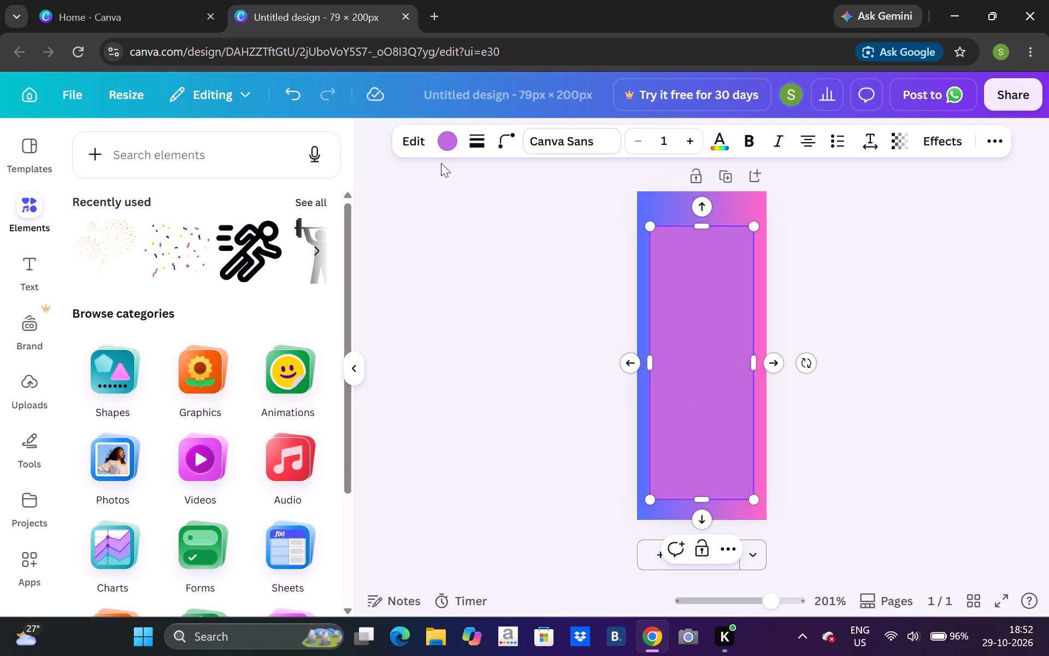
{"action": "left_click", "coordinate": [444, 140]}
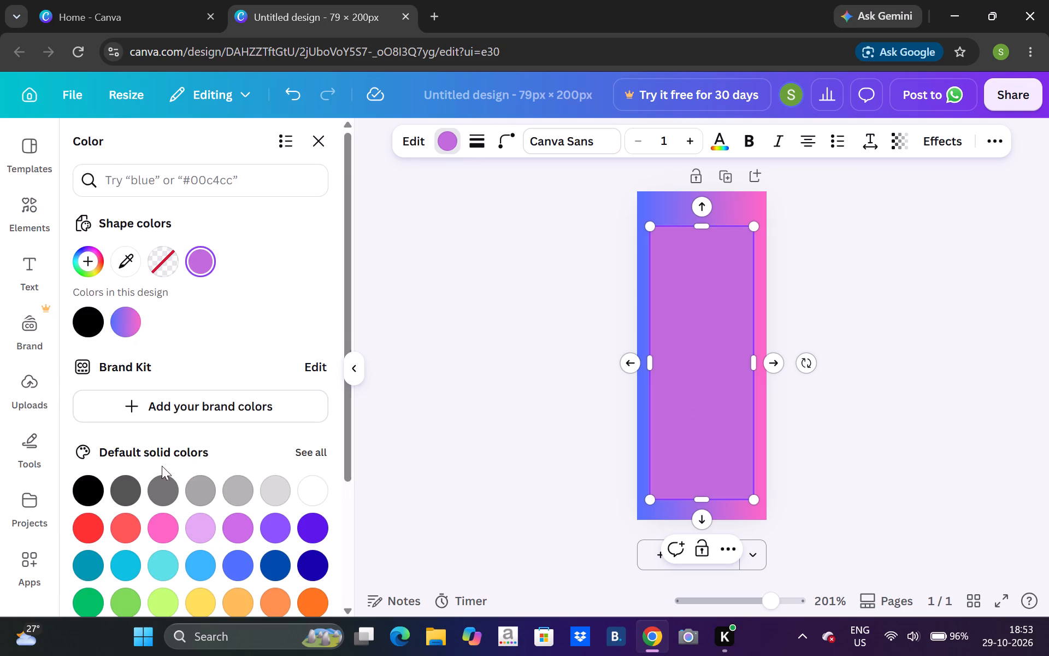
{"action": "left_click", "coordinate": [301, 499]}
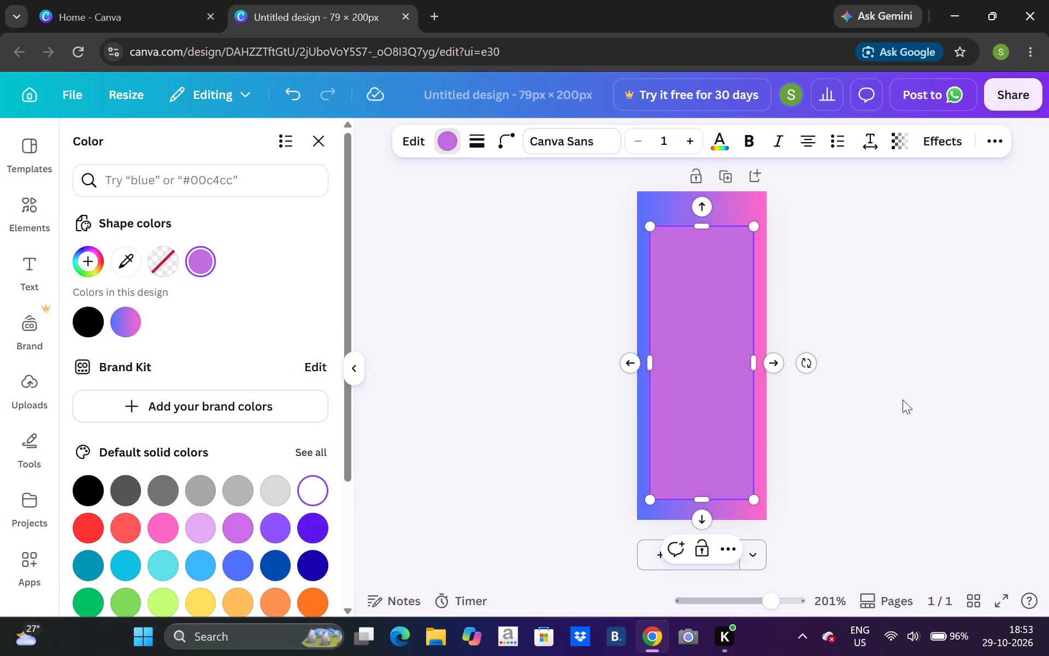
{"action": "left_click", "coordinate": [910, 350]}
{"action": "left_click", "coordinate": [910, 350]}
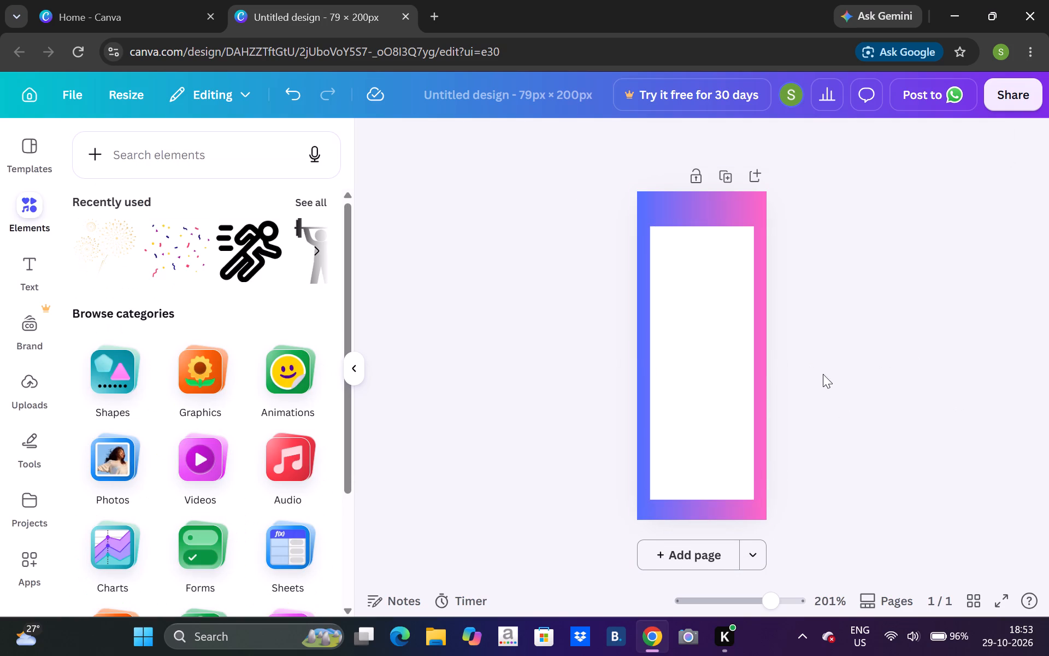
Extend the white rectangle's bottom edge slightly towards the page's lower edge.
{"action": "left_click", "coordinate": [742, 481]}
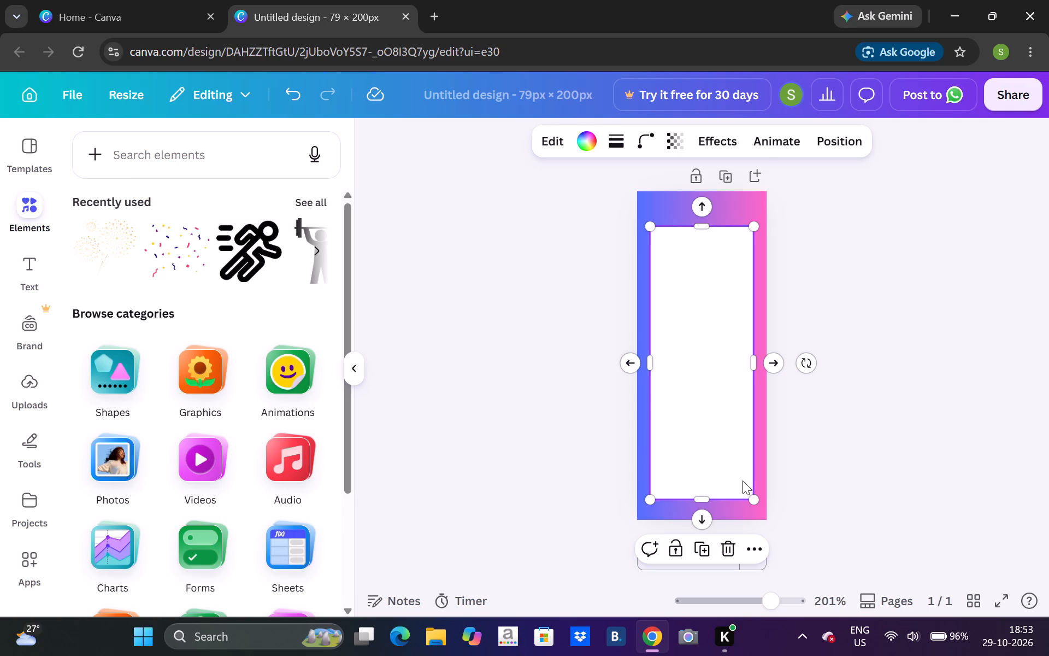
{"action": "left_click_drag", "start_coordinate": [744, 503], "coordinate": [751, 511]}
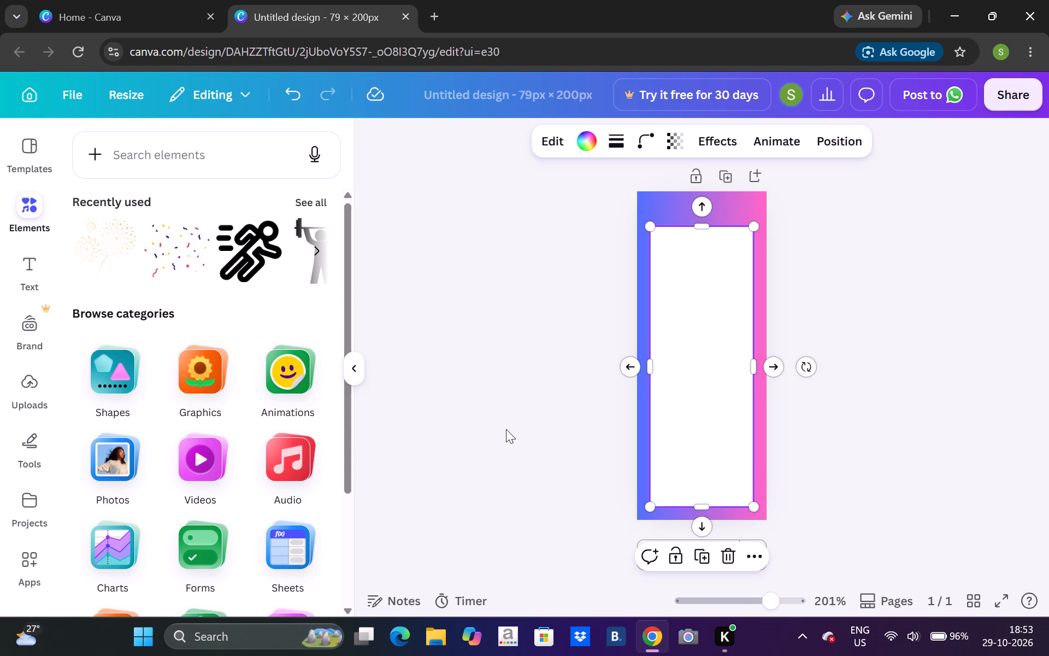
{"action": "left_click", "coordinate": [506, 429]}
Add a circle shape and place it near the top middle of the white rectangle.
{"action": "left_click", "coordinate": [181, 159]}
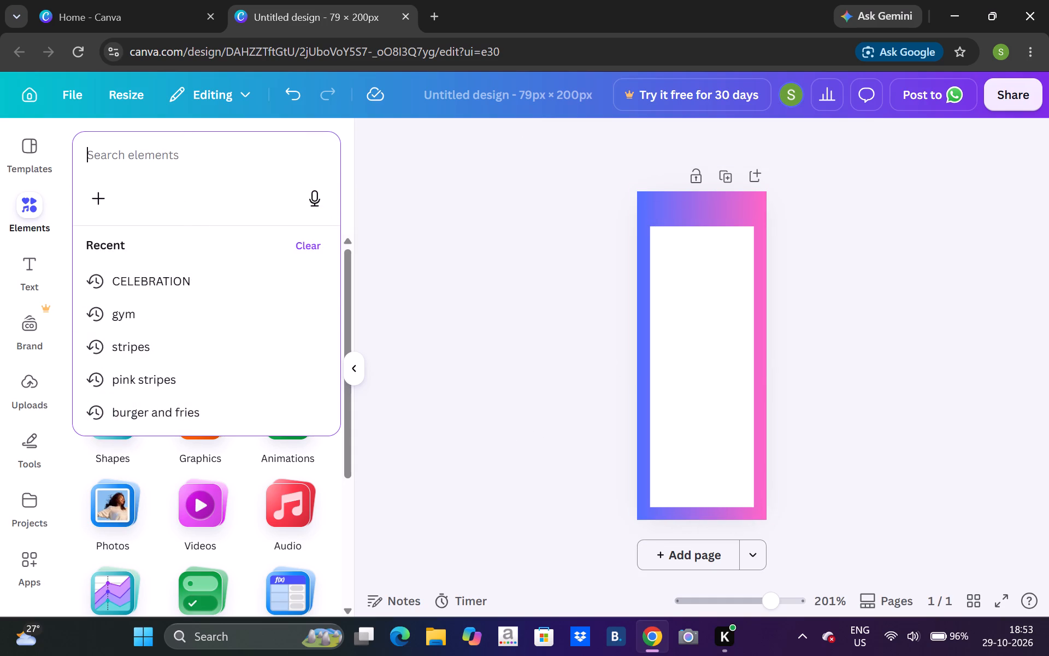
{"action": "type", "text": "ci"}
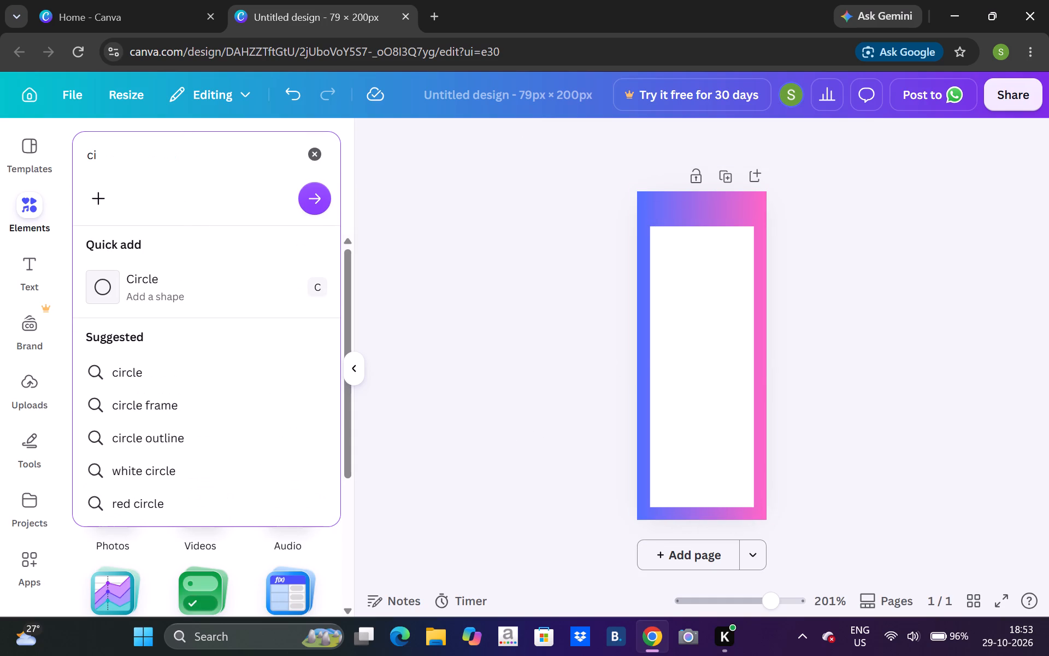
{"action": "left_click", "coordinate": [193, 284]}
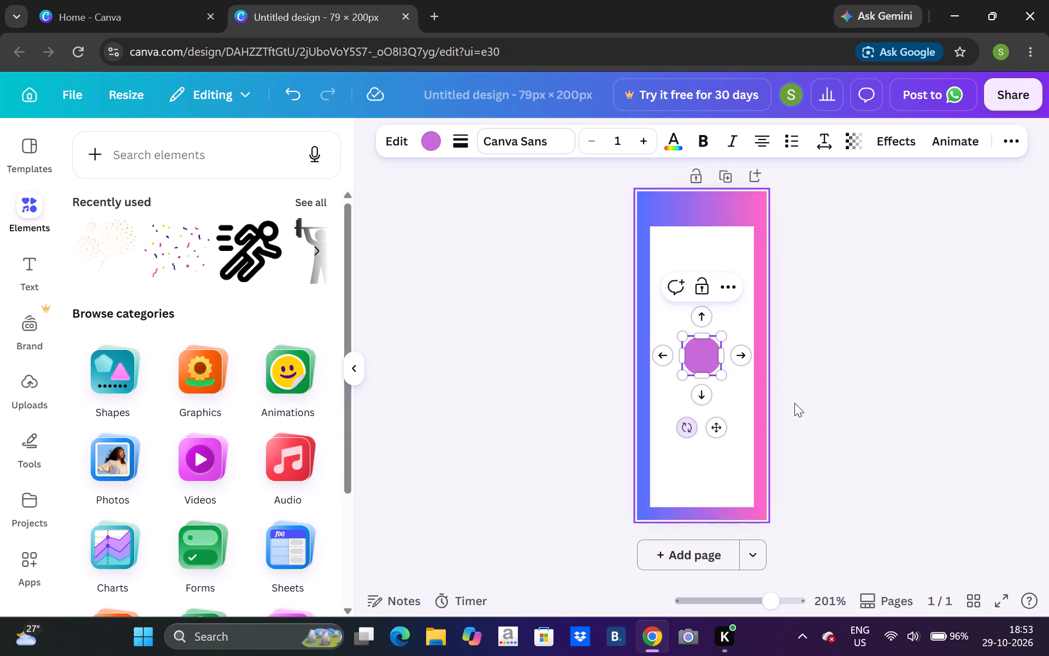
{"action": "left_click_drag", "start_coordinate": [697, 344], "coordinate": [709, 243]}
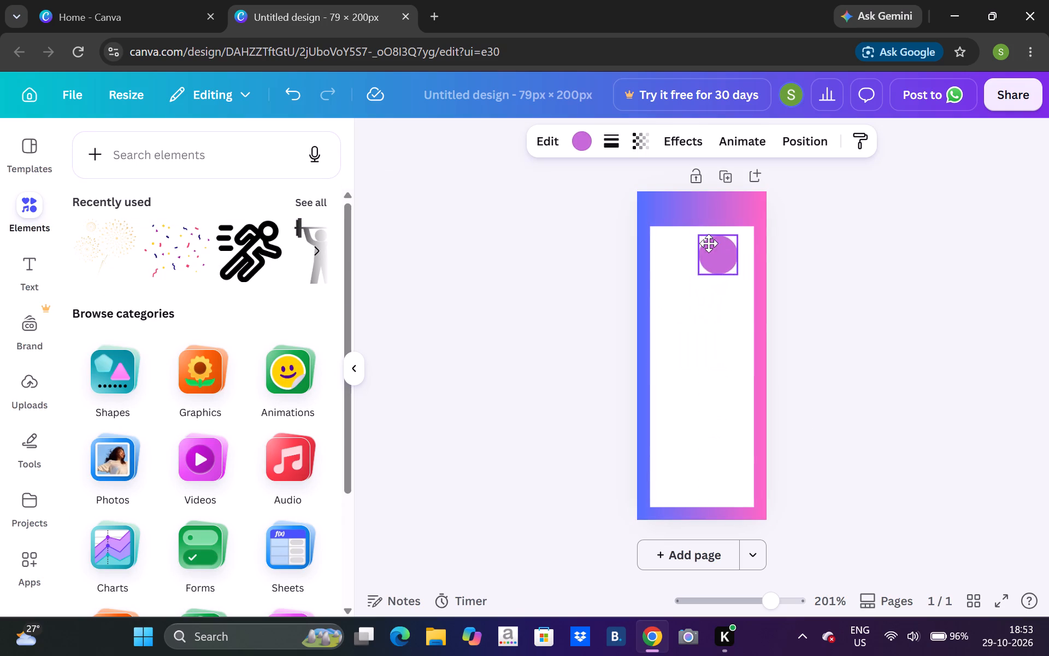
{"action": "left_click_drag", "start_coordinate": [709, 243], "coordinate": [702, 225]}
Reposition the white rectangle so it sits centred on the gradient page and lock it in place.
{"action": "left_click", "coordinate": [730, 271]}
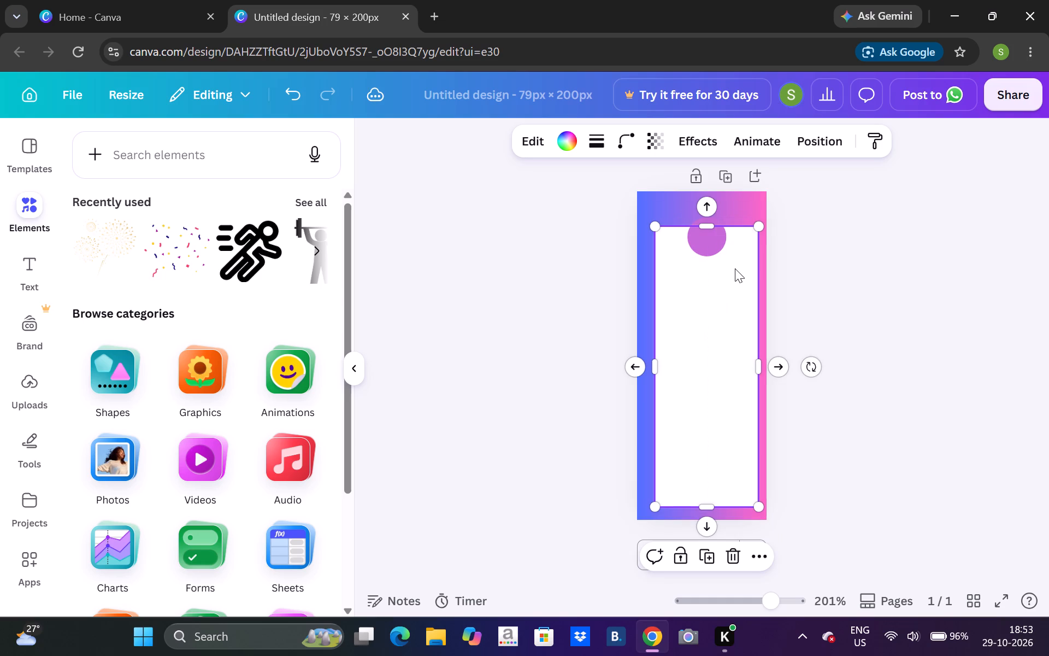
{"action": "left_click_drag", "start_coordinate": [720, 358], "coordinate": [715, 352]}
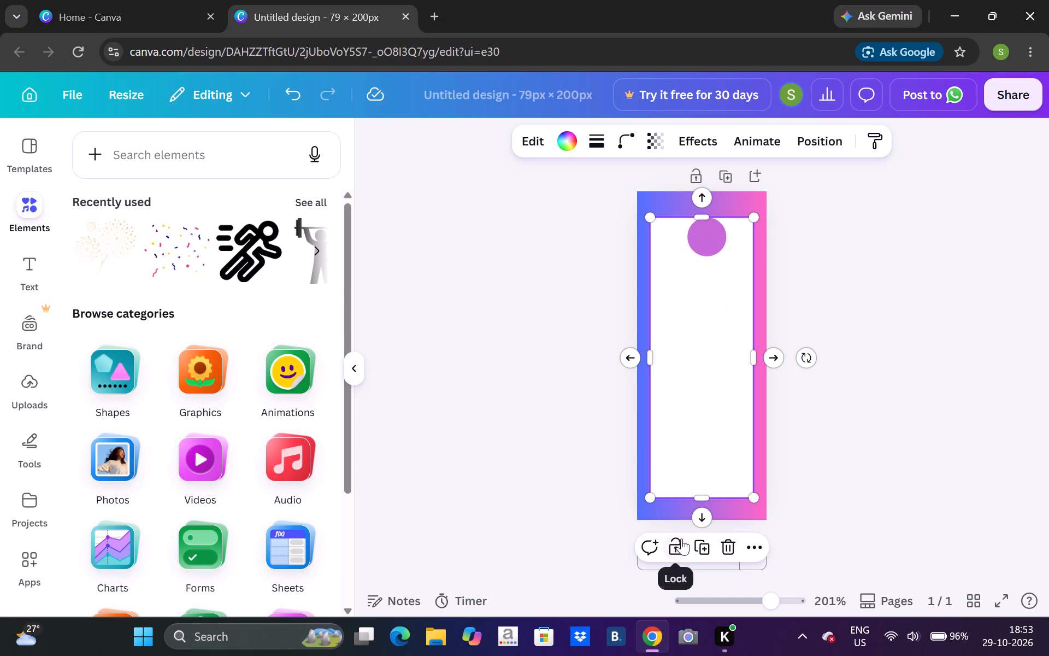
{"action": "left_click", "coordinate": [681, 538]}
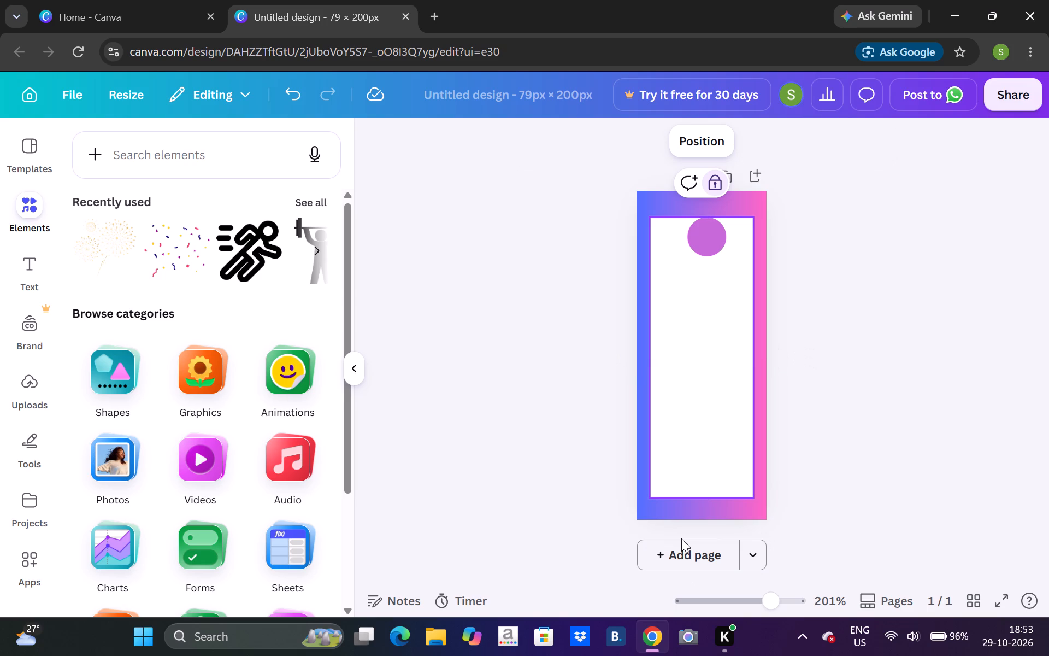
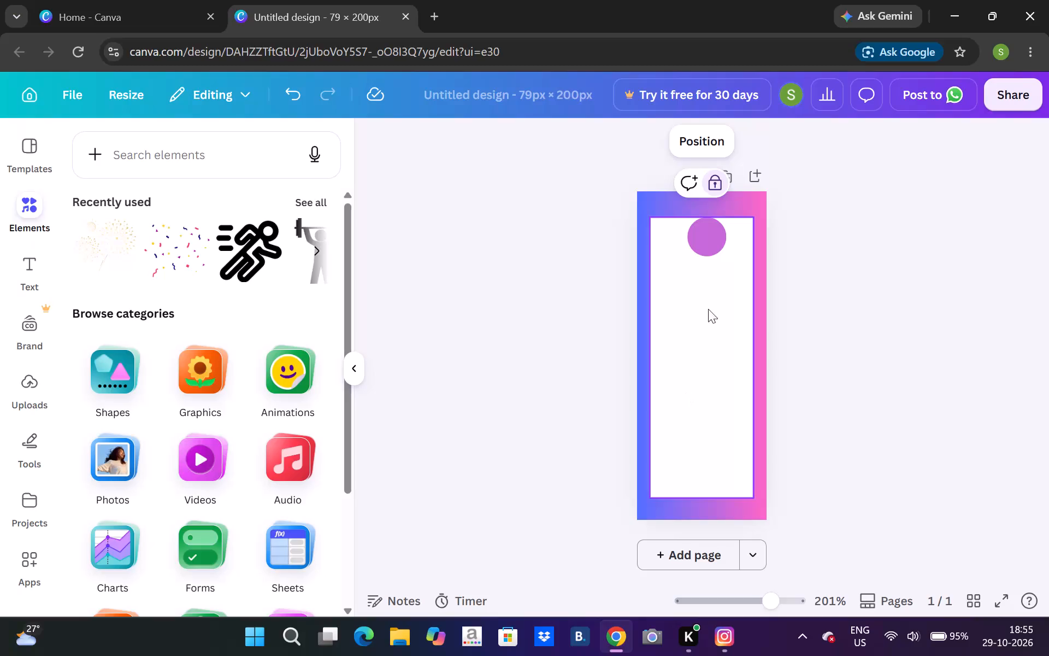
Enlarge the circle to nearly the white rectangle's width and move it up against the page's top edge.
{"action": "left_click", "coordinate": [708, 241]}
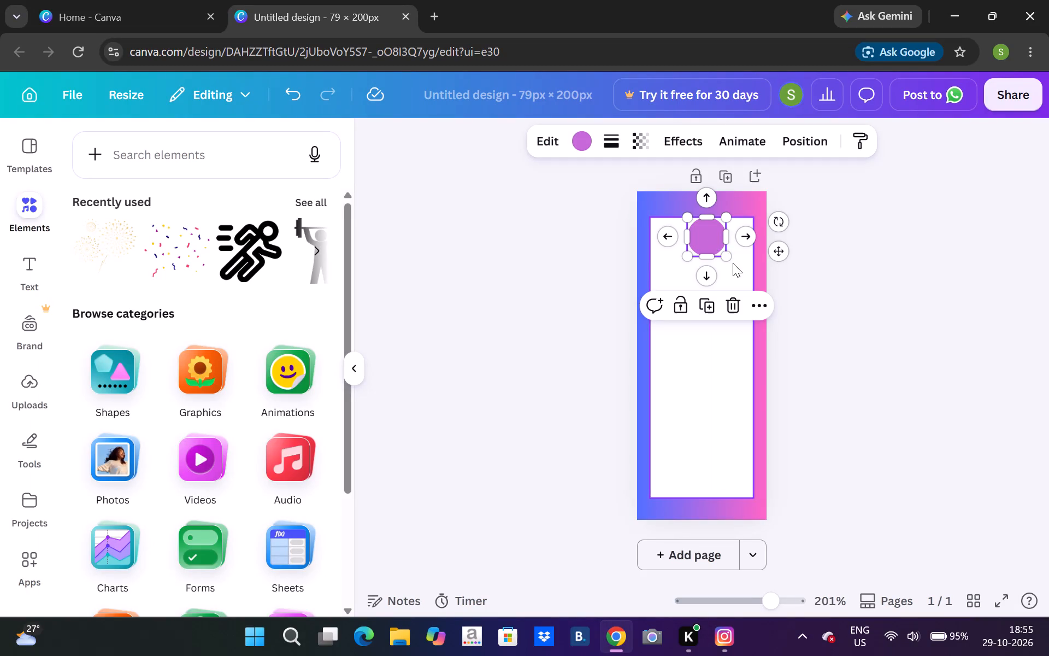
{"action": "left_click_drag", "start_coordinate": [726, 264], "coordinate": [758, 307]}
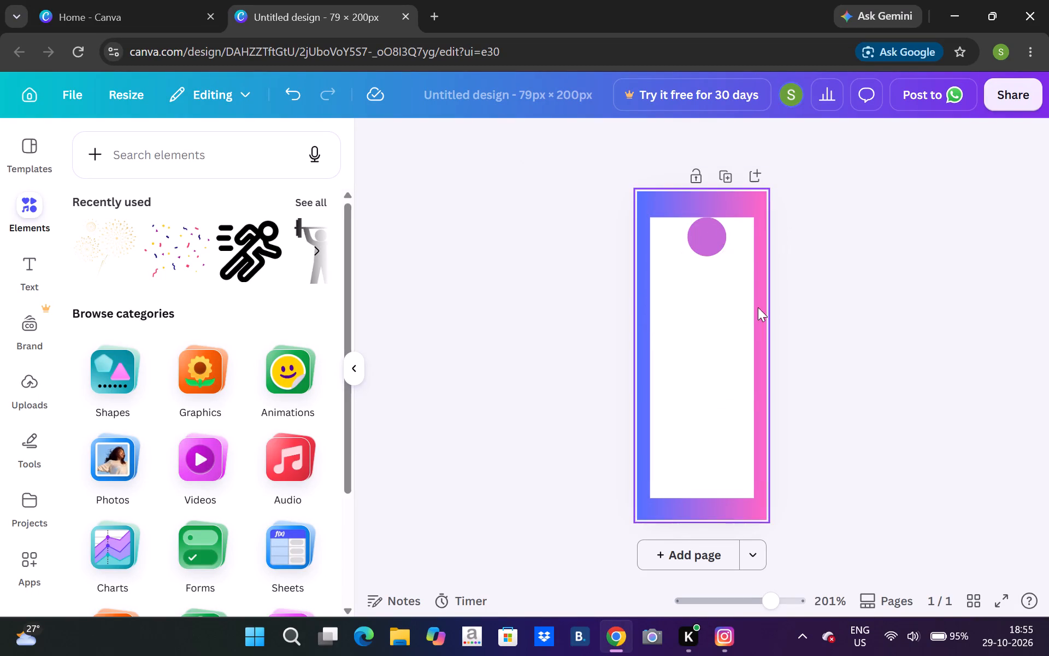
{"action": "left_click_drag", "start_coordinate": [701, 238], "coordinate": [697, 223]}
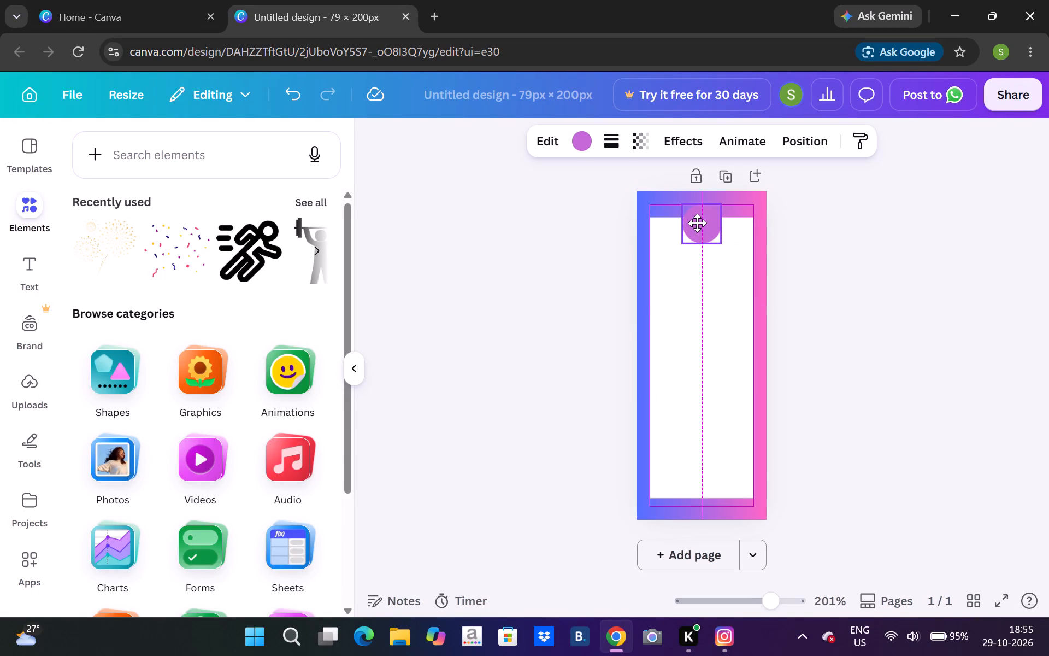
{"action": "left_click_drag", "start_coordinate": [697, 223], "coordinate": [697, 222]}
{"action": "left_click_drag", "start_coordinate": [716, 239], "coordinate": [746, 251]}
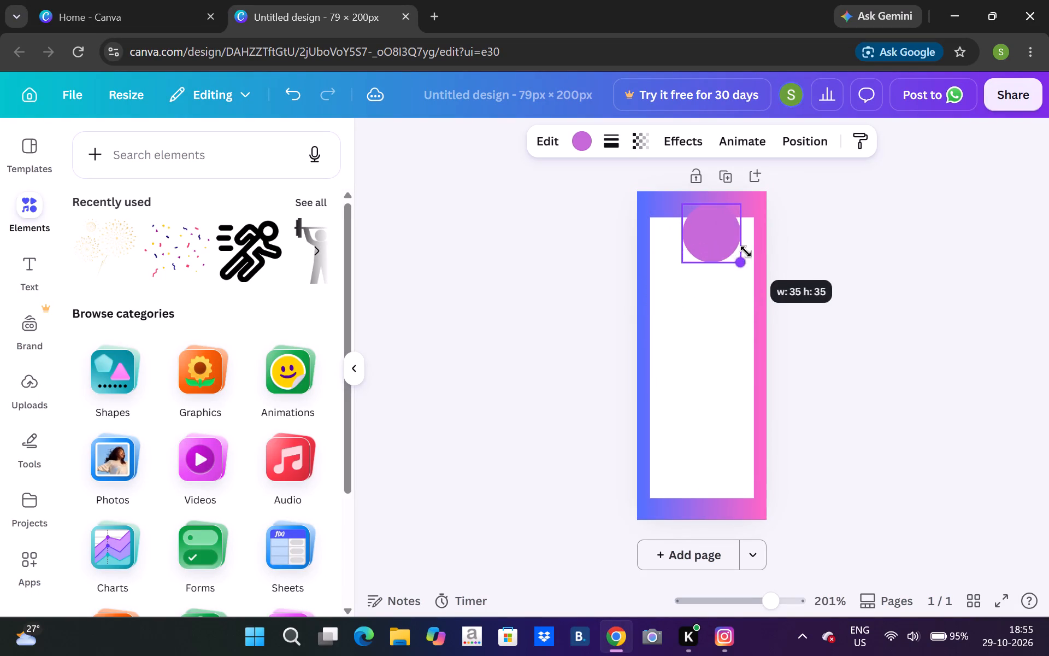
{"action": "left_click_drag", "start_coordinate": [746, 251], "coordinate": [775, 321]}
{"action": "left_click_drag", "start_coordinate": [746, 284], "coordinate": [723, 271]}
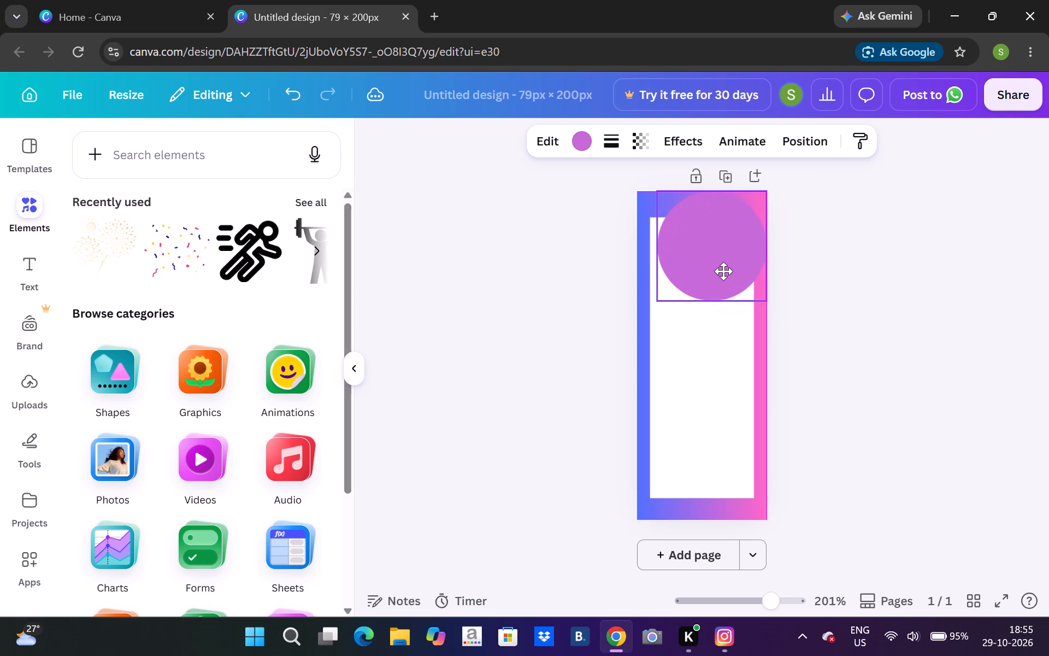
{"action": "left_click_drag", "start_coordinate": [723, 271], "coordinate": [715, 267]}
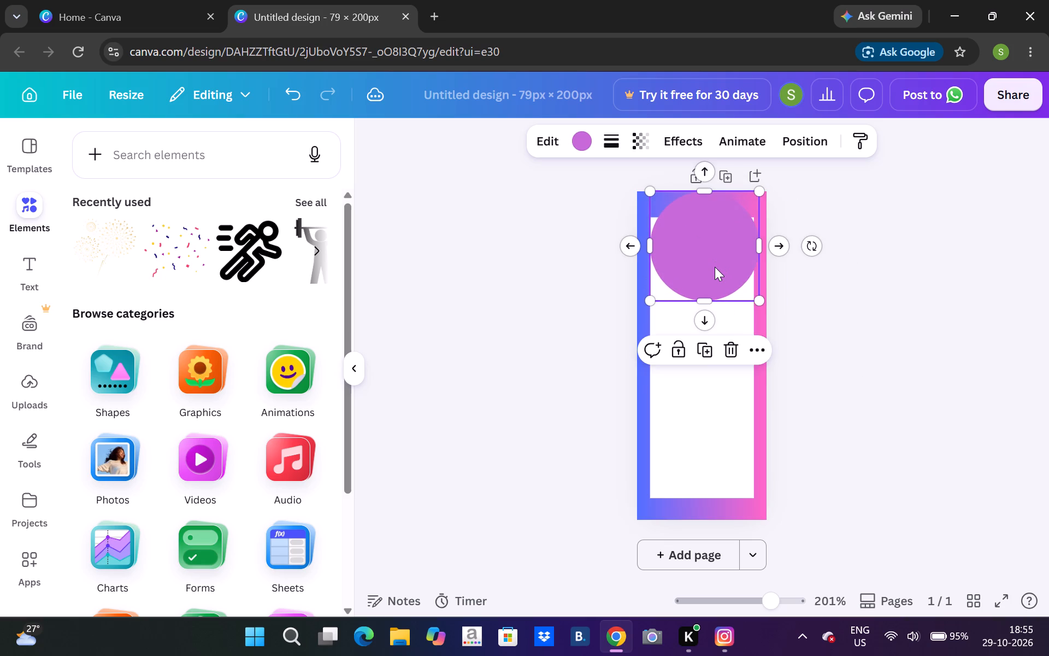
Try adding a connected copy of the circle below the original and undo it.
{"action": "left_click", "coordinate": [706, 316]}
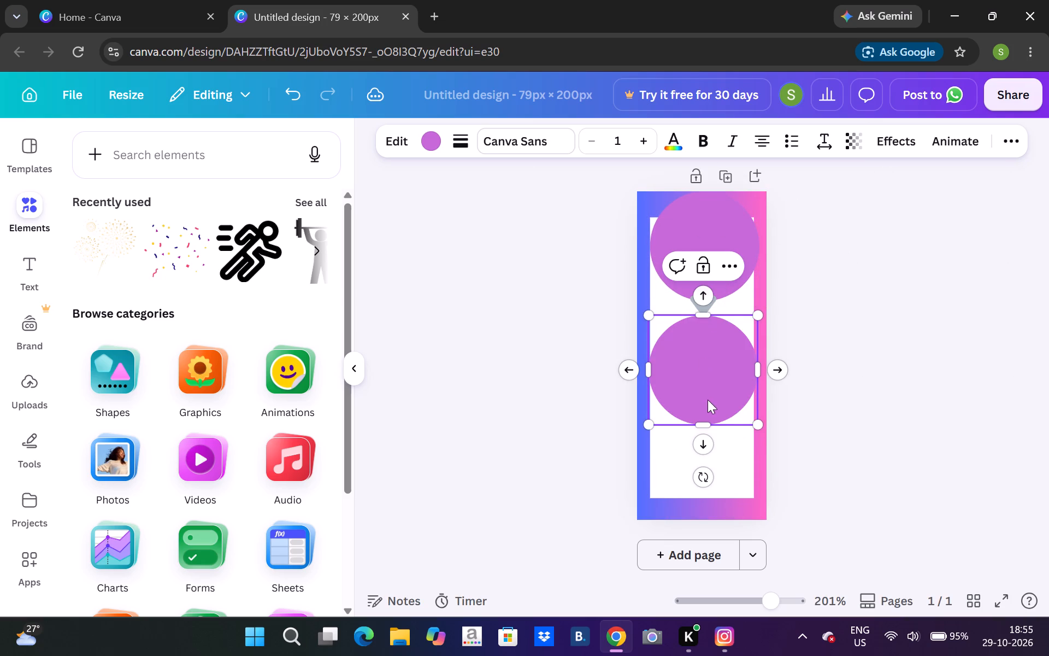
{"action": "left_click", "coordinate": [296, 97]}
Shrink the circle to about 59 px and centre it horizontally, slightly past the page's top edge.
{"action": "left_click", "coordinate": [720, 252]}
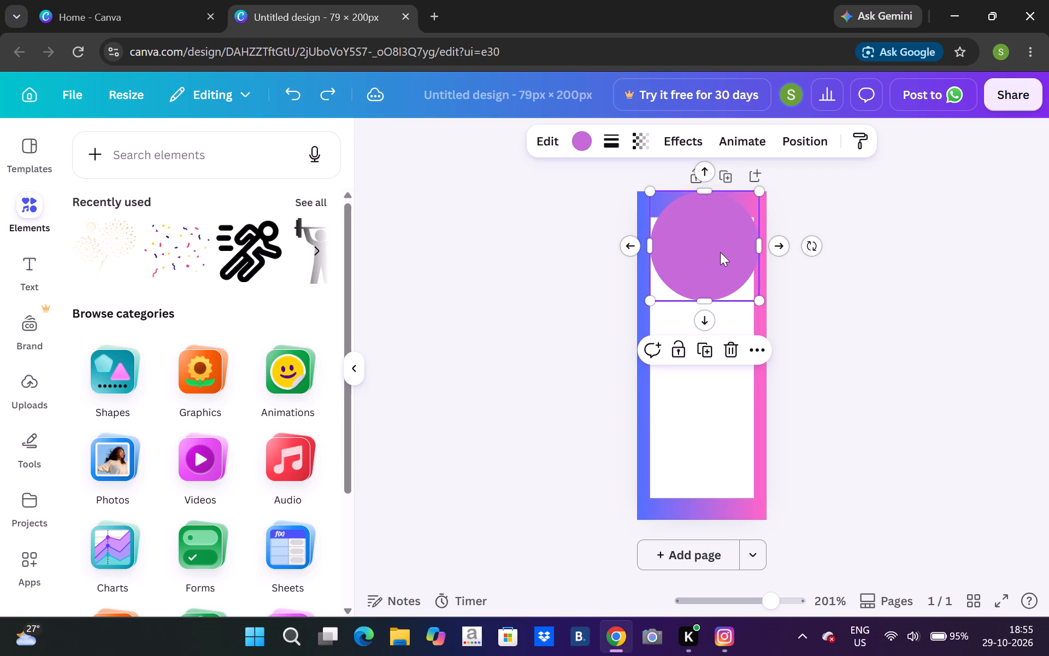
{"action": "left_click_drag", "start_coordinate": [652, 301], "coordinate": [660, 285]}
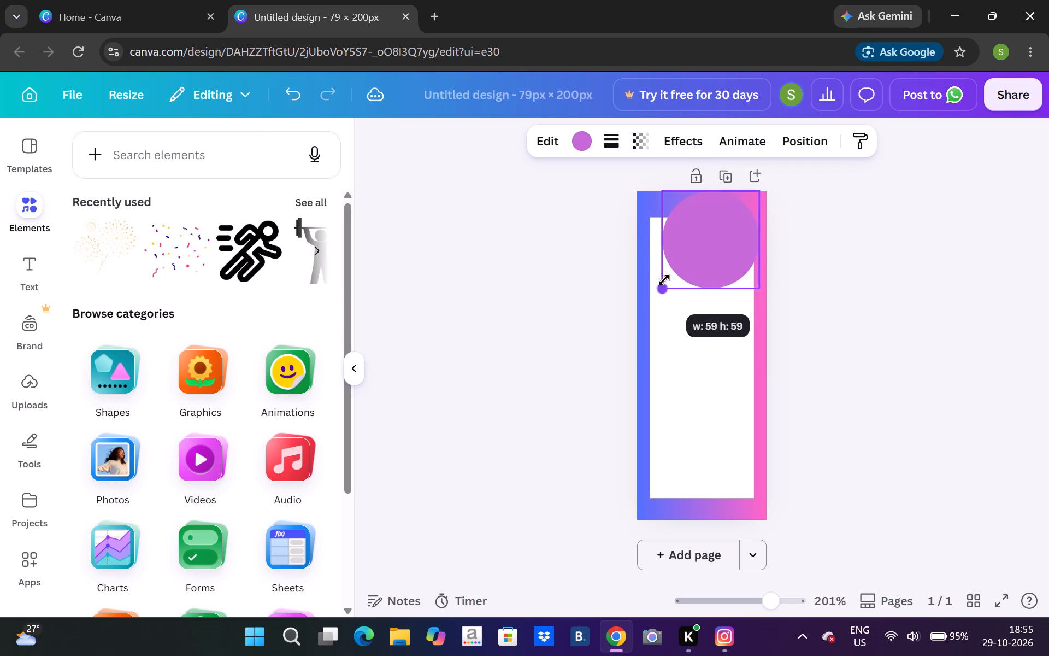
{"action": "left_click_drag", "start_coordinate": [685, 249], "coordinate": [676, 242]}
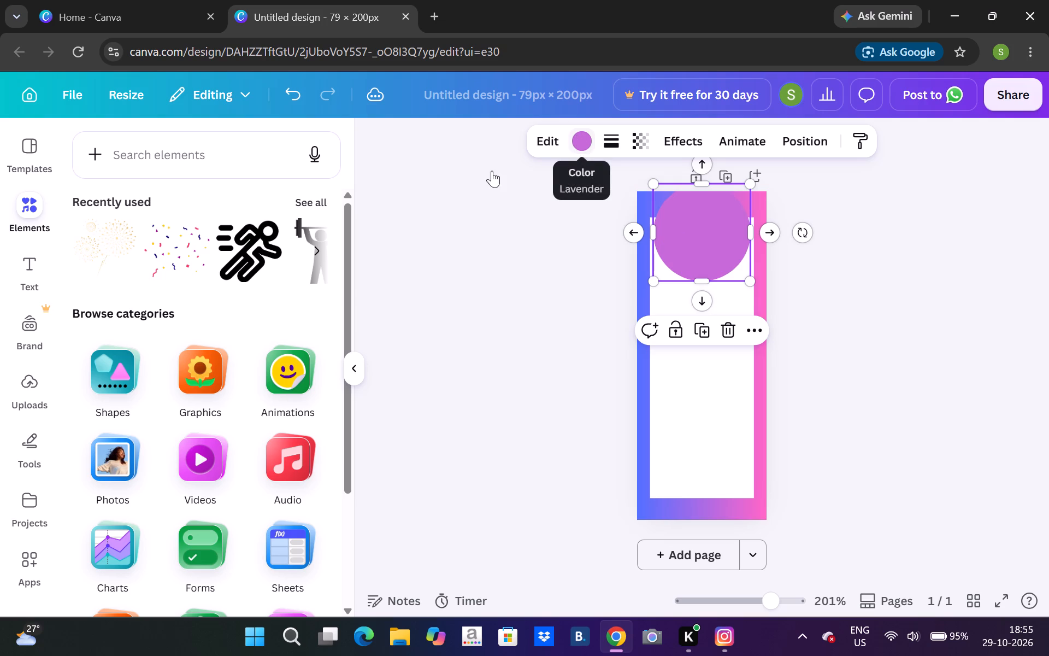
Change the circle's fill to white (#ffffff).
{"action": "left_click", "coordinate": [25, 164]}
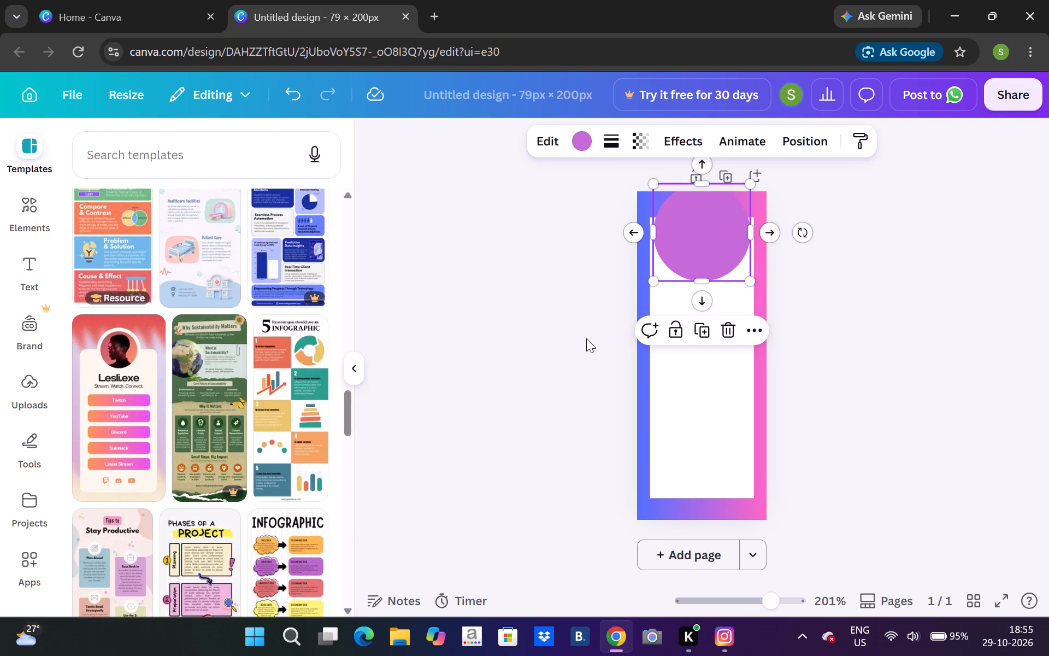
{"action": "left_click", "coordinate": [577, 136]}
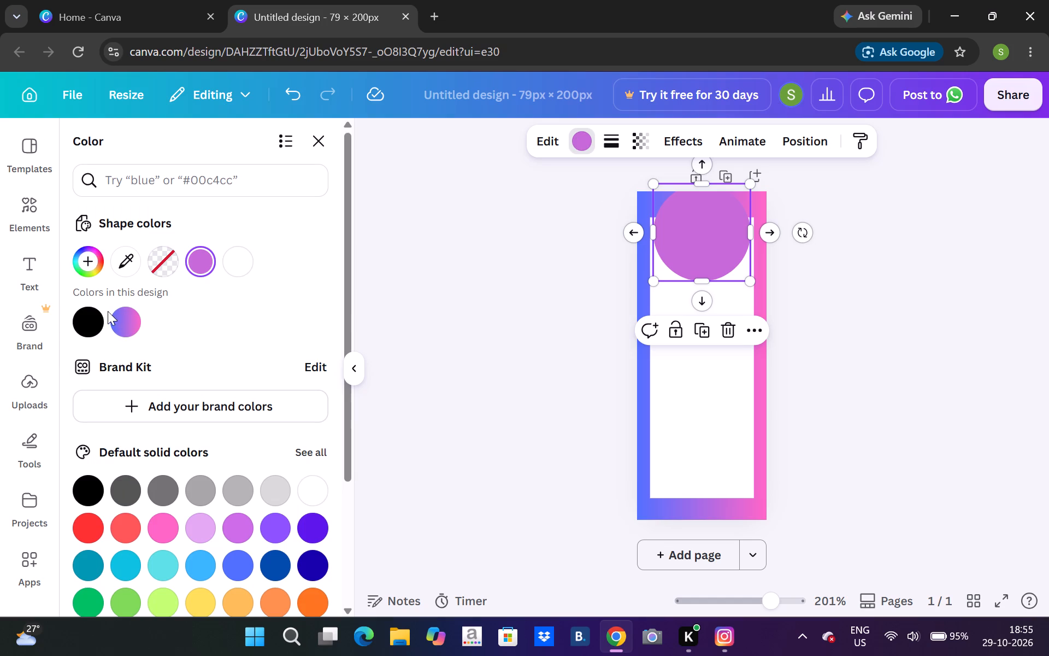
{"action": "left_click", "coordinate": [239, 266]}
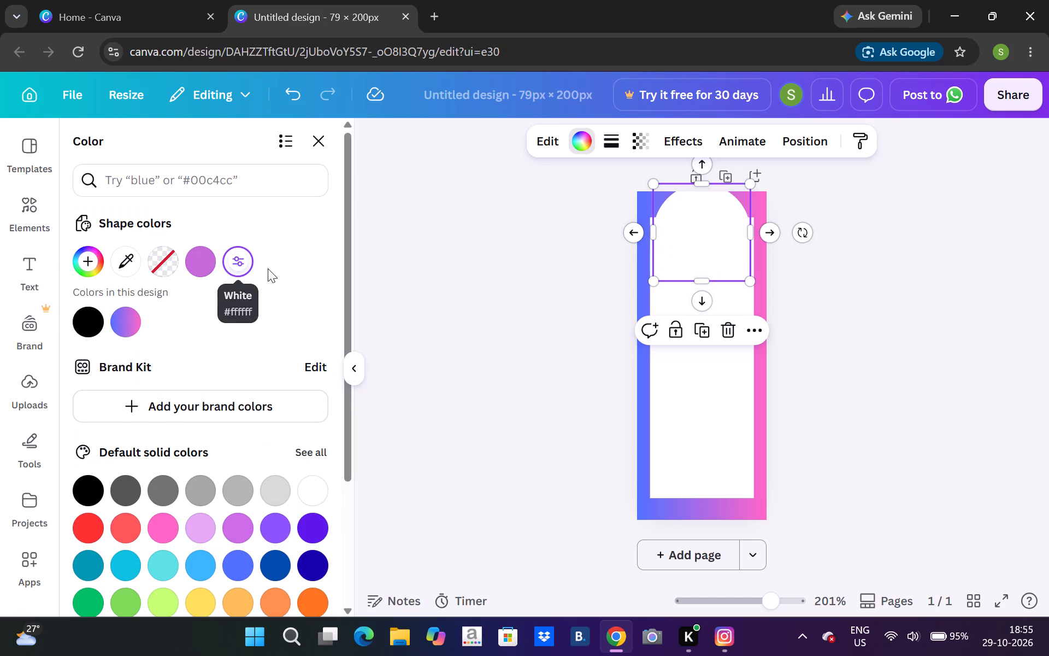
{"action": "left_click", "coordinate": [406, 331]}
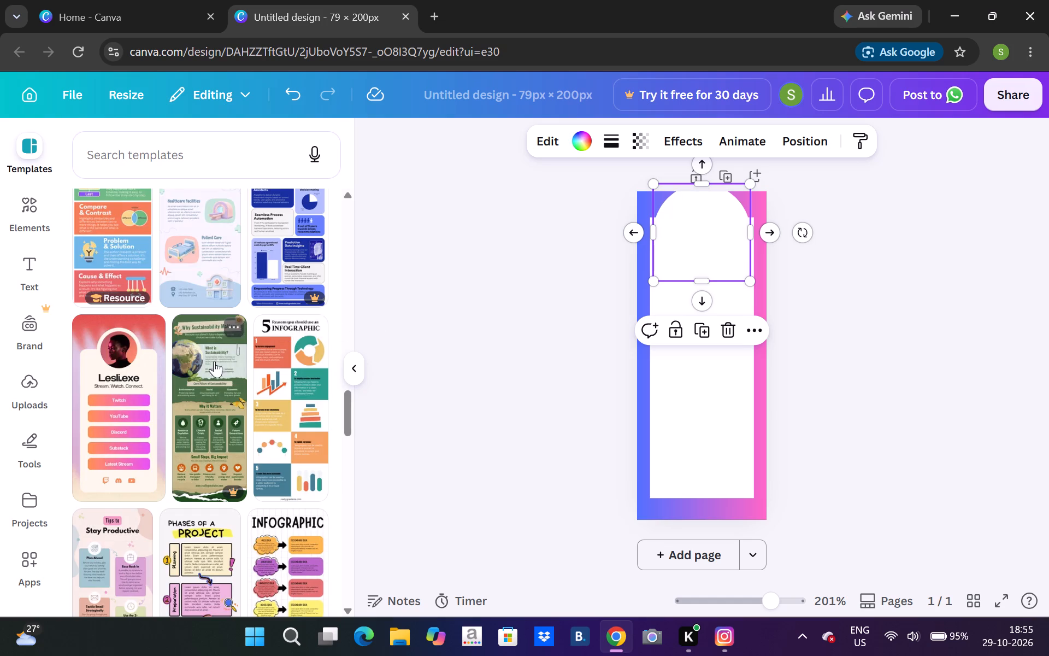
Move the circle down slightly so its top meets the page's top edge, keeping it horizontally centred.
{"action": "left_click", "coordinate": [690, 314]}
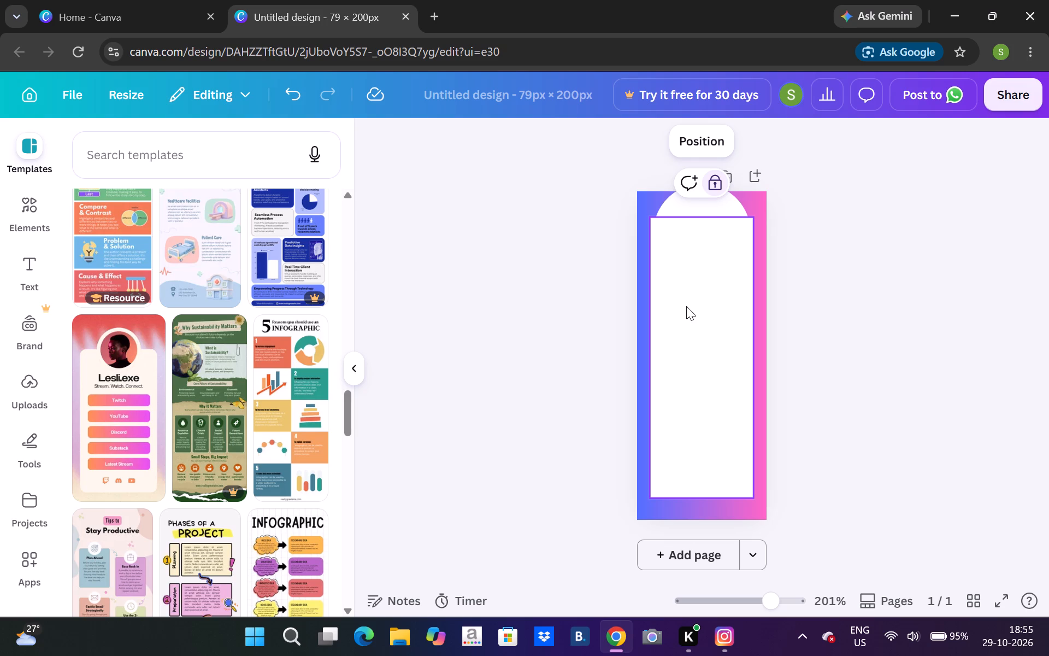
{"action": "left_click", "coordinate": [686, 306]}
{"action": "left_click", "coordinate": [685, 212]}
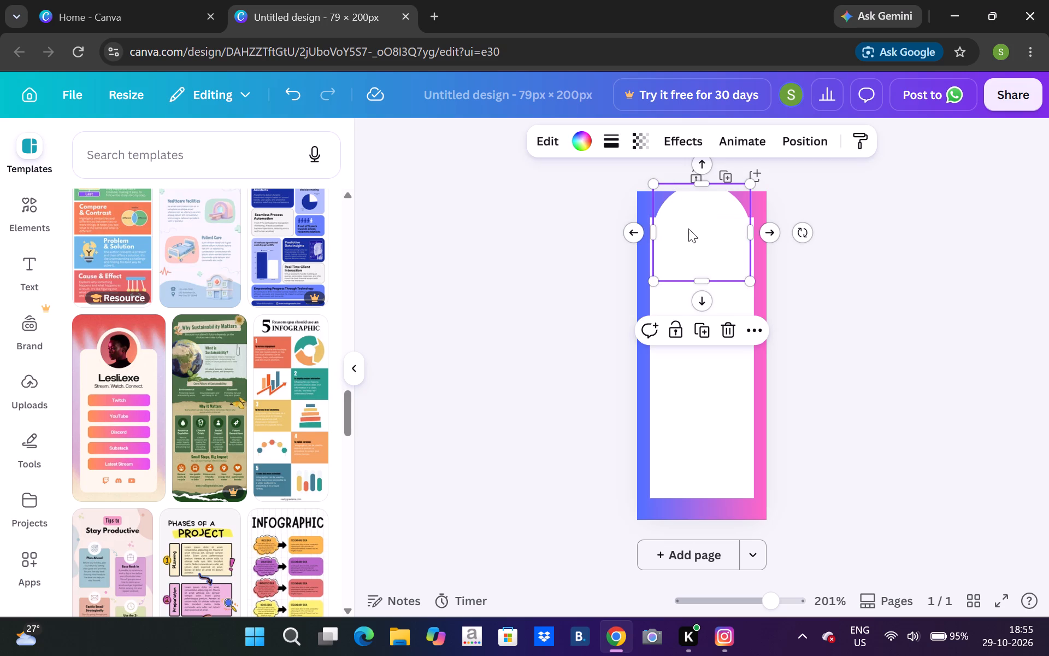
{"action": "left_click_drag", "start_coordinate": [688, 219], "coordinate": [688, 229]}
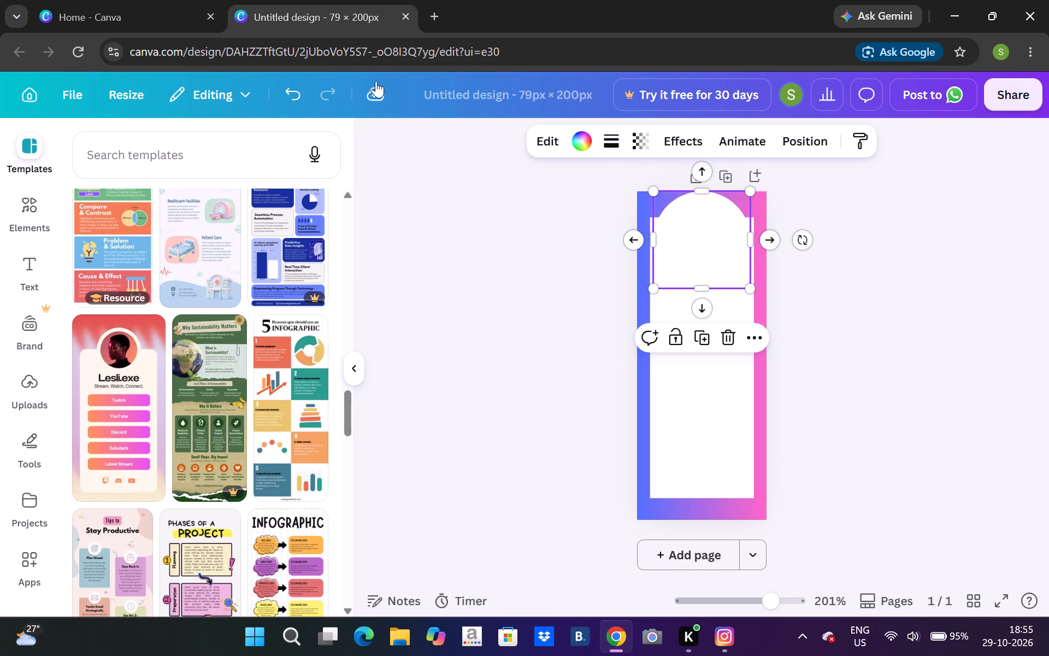
Change the circle's fill to the lightest grey of the default solid colors.
{"action": "left_click", "coordinate": [573, 145]}
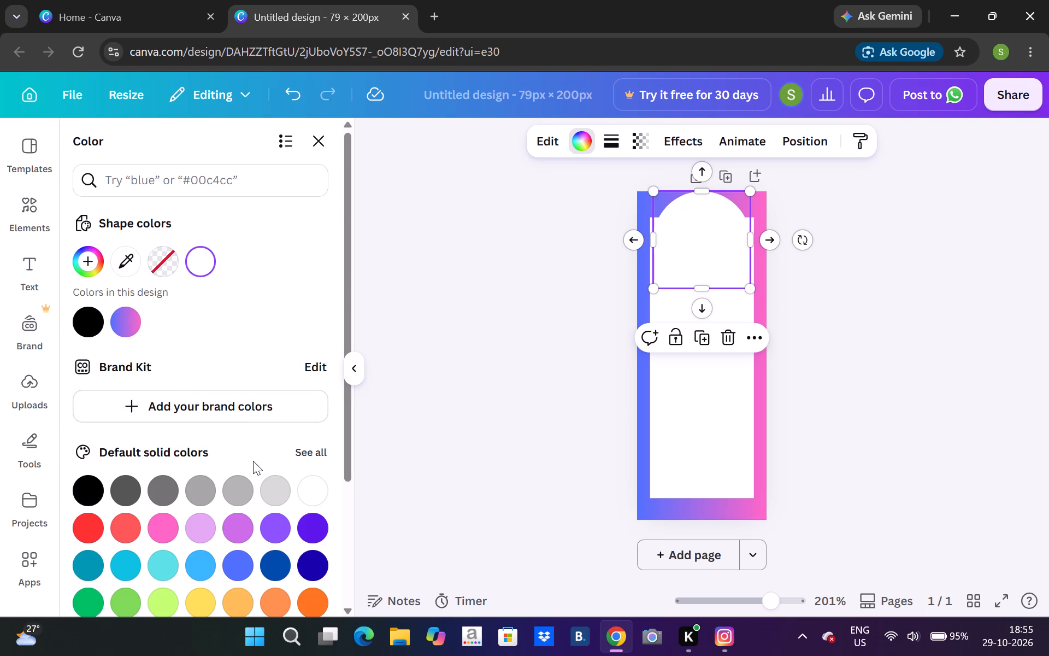
{"action": "left_click", "coordinate": [266, 494]}
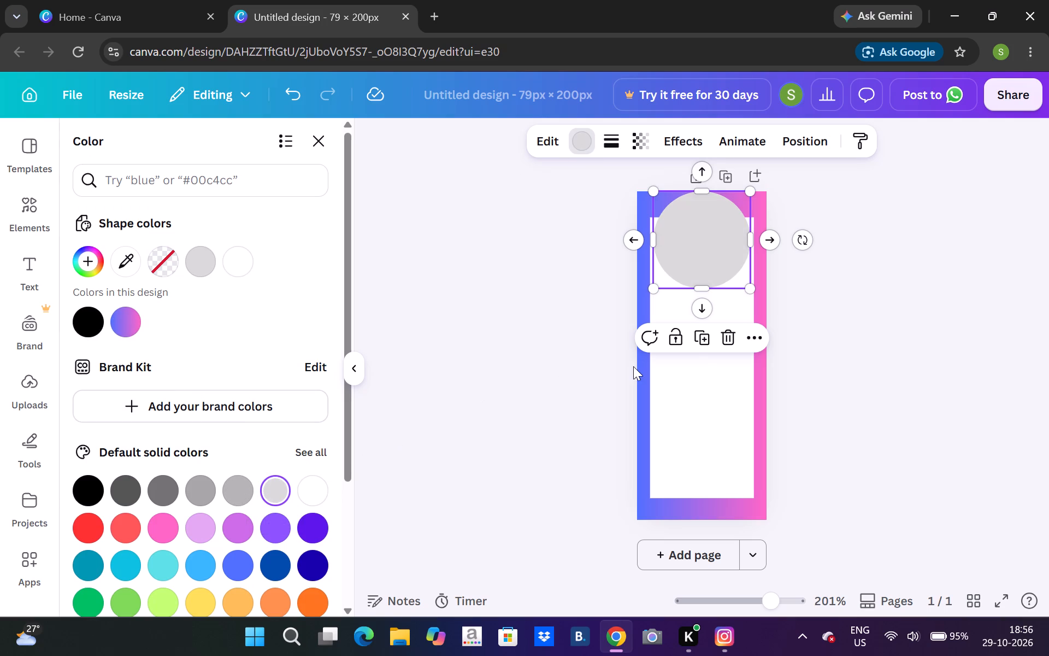
Unlock the white rectangle, widen it on both sides to leave thin gradient margins, and lower its top edge slightly.
{"action": "left_click", "coordinate": [698, 355]}
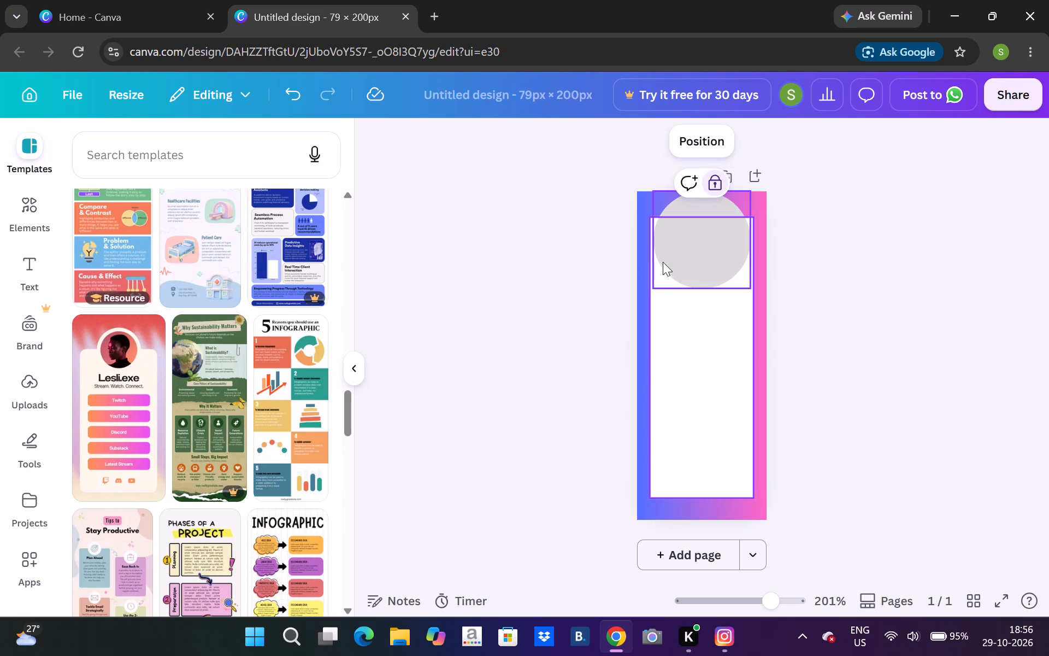
{"action": "left_click", "coordinate": [714, 181]}
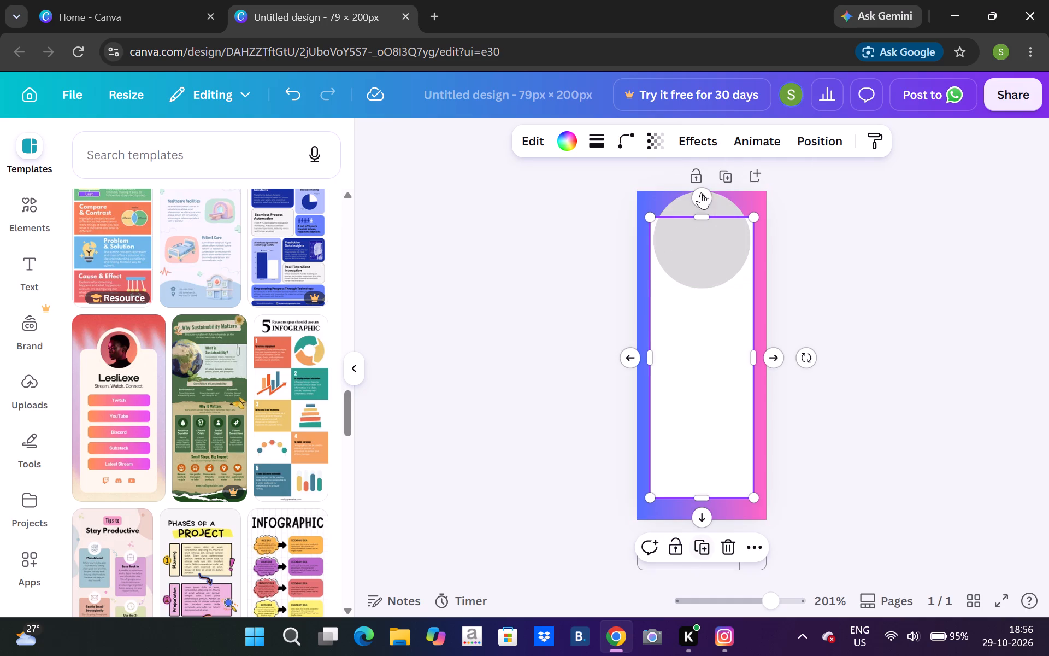
{"action": "left_click", "coordinate": [652, 221]}
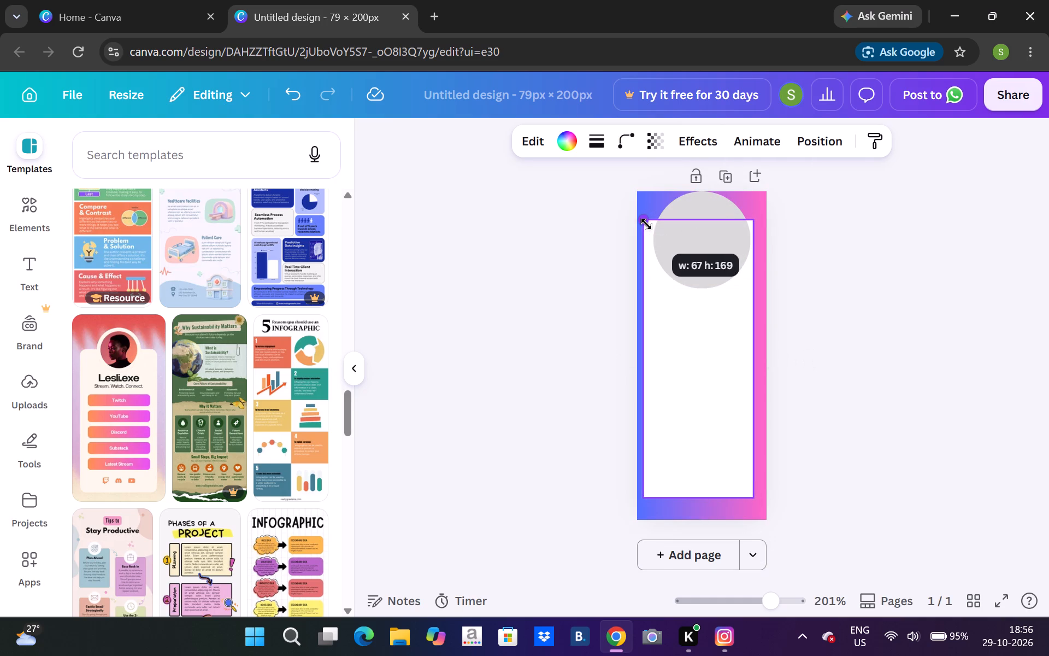
{"action": "left_click", "coordinate": [650, 222]}
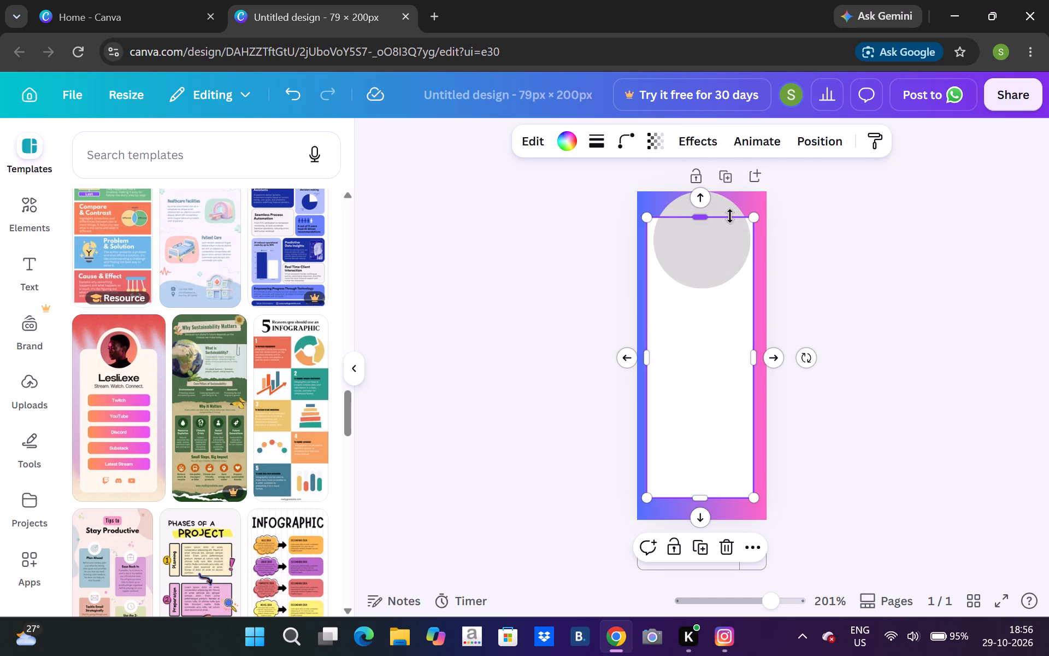
{"action": "left_click_drag", "start_coordinate": [753, 220], "coordinate": [759, 222]}
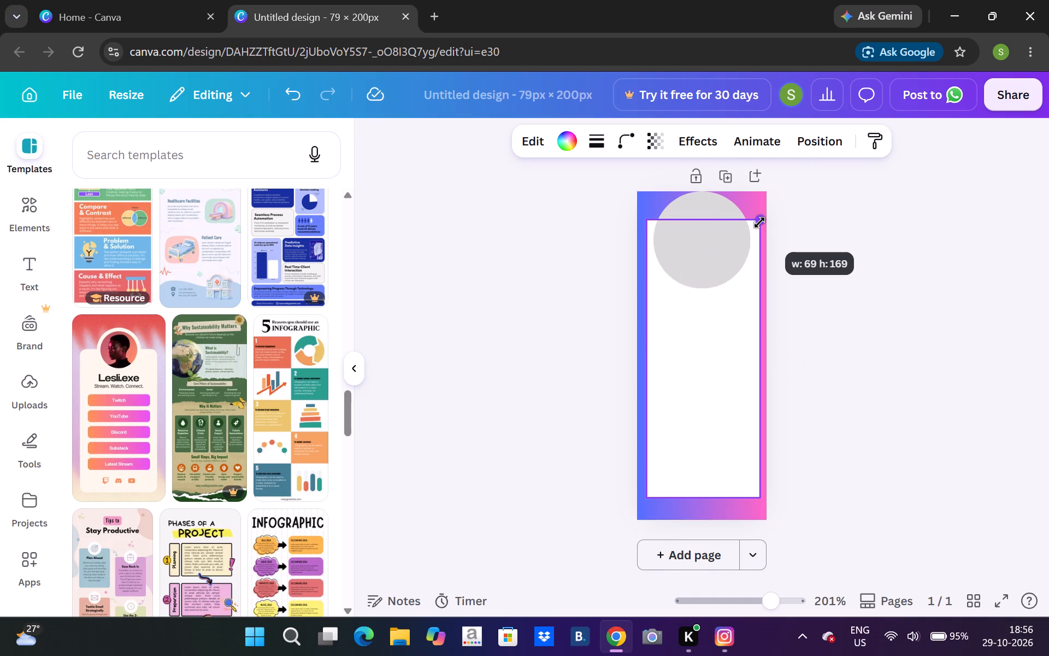
{"action": "left_click_drag", "start_coordinate": [759, 222], "coordinate": [762, 225]}
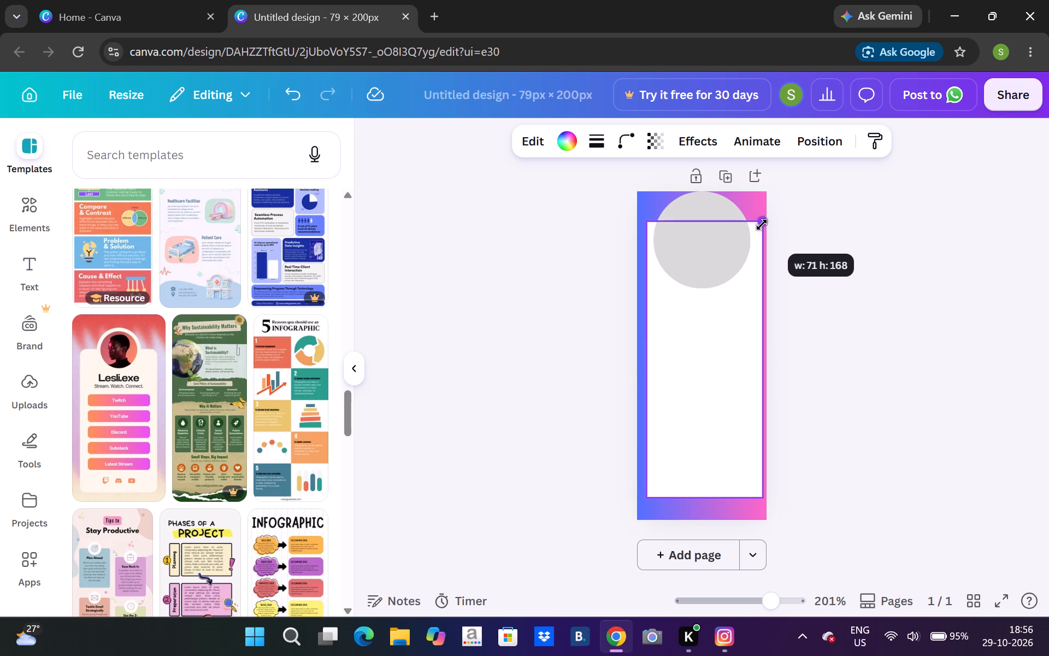
{"action": "left_click_drag", "start_coordinate": [762, 225], "coordinate": [762, 225]}
{"action": "double_click", "coordinate": [759, 224]}
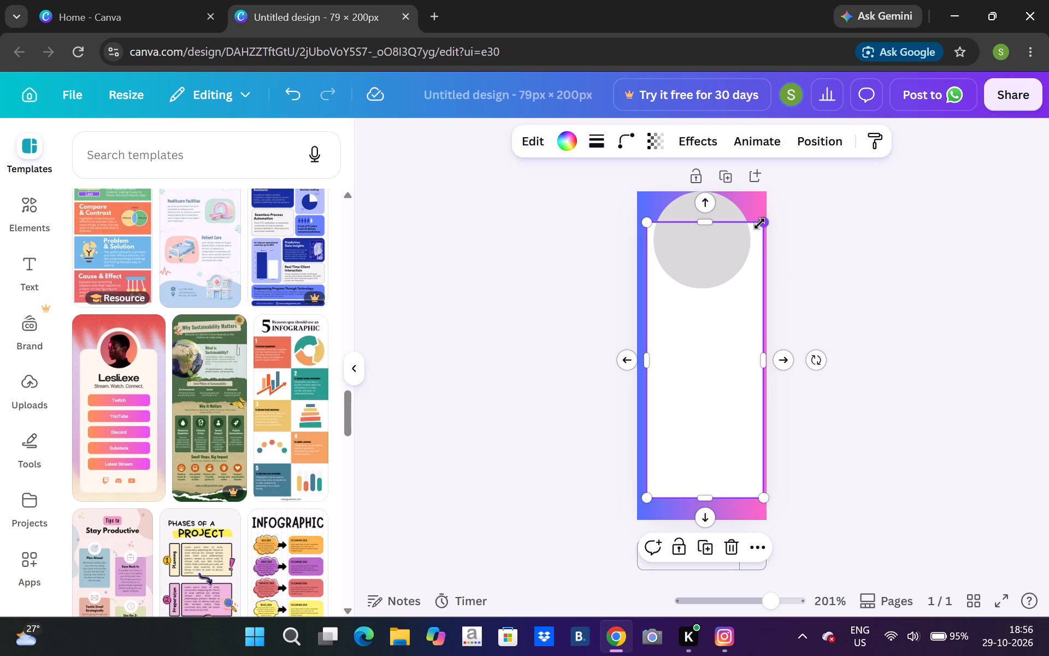
{"action": "left_click", "coordinate": [647, 221]}
{"action": "left_click_drag", "start_coordinate": [648, 222], "coordinate": [642, 222]}
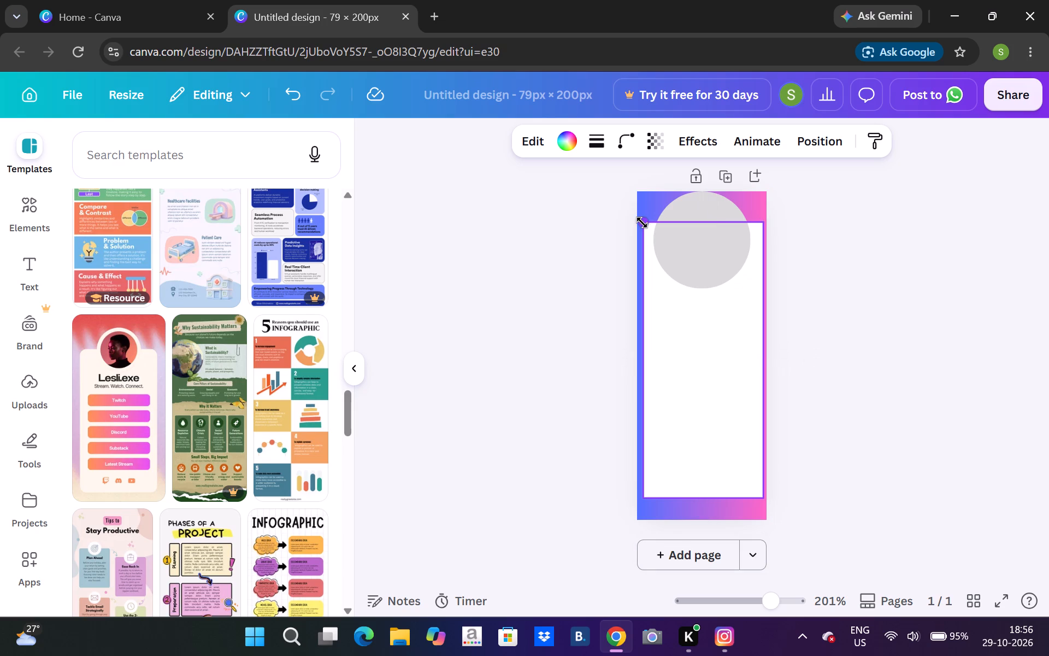
{"action": "left_click", "coordinate": [642, 222]}
{"action": "left_click", "coordinate": [920, 266]}
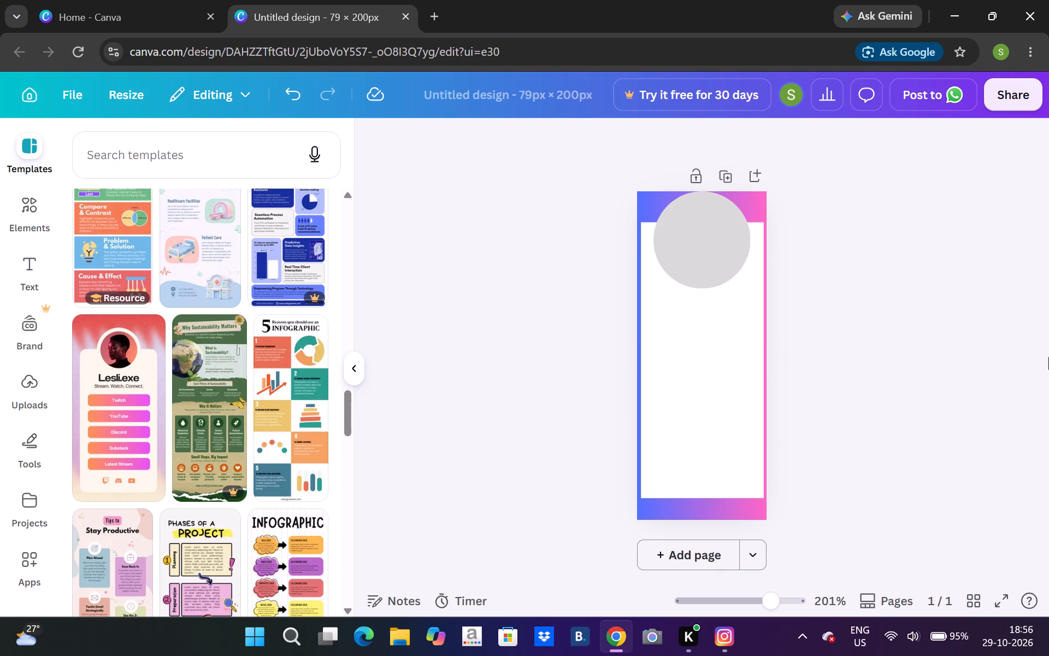
Search the elements library for "man photo" and browse the graphics results.
{"action": "left_click", "coordinate": [27, 202]}
{"action": "left_click", "coordinate": [150, 154]}
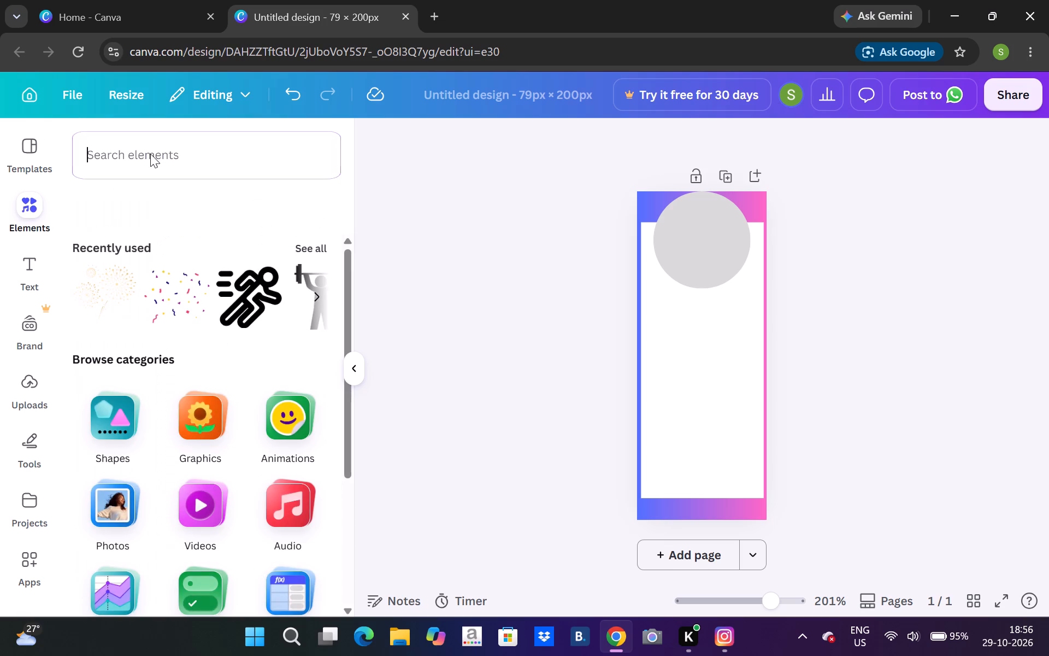
{"action": "type", "text": "man"}
{"action": "key", "text": "space"}
{"action": "type", "text": "photo"}
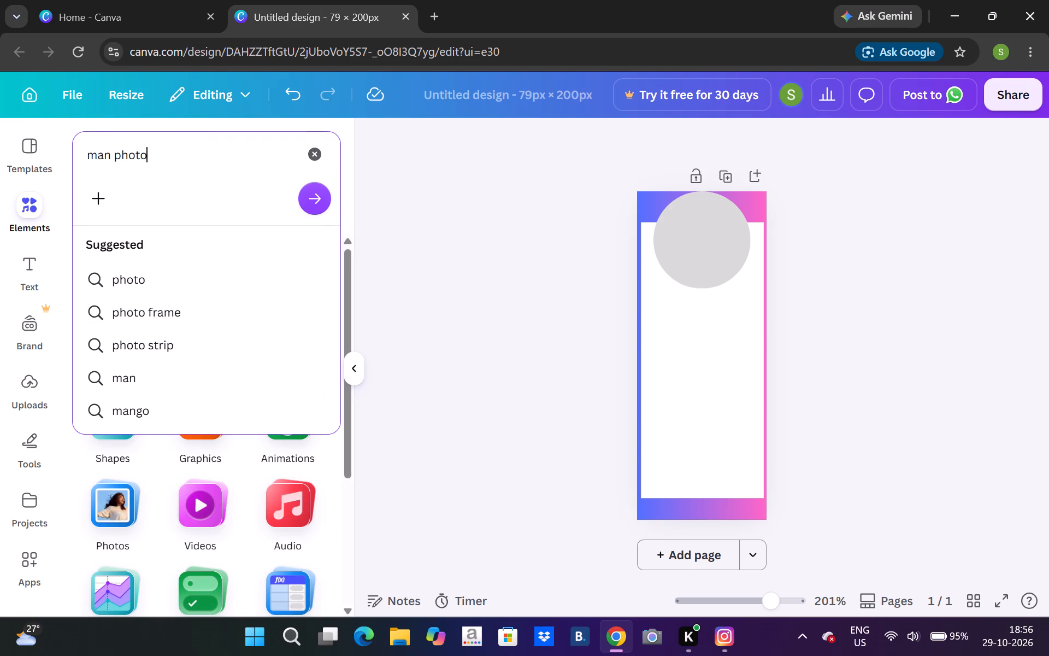
{"action": "left_click", "coordinate": [326, 205]}
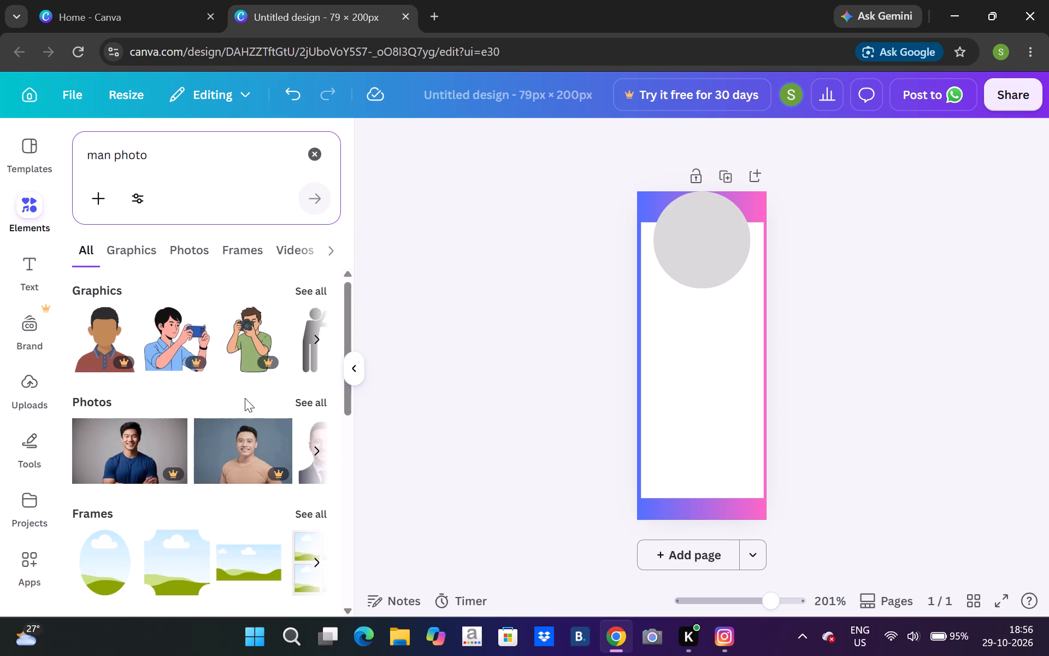
{"action": "double_click", "coordinate": [314, 337]}
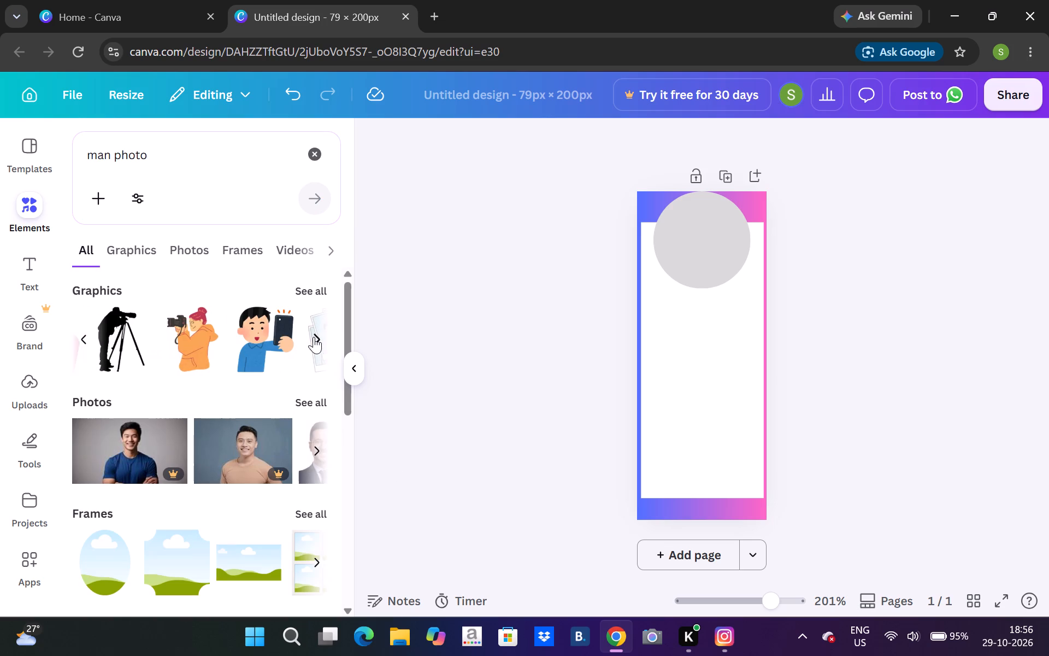
{"action": "left_click", "coordinate": [314, 337]}
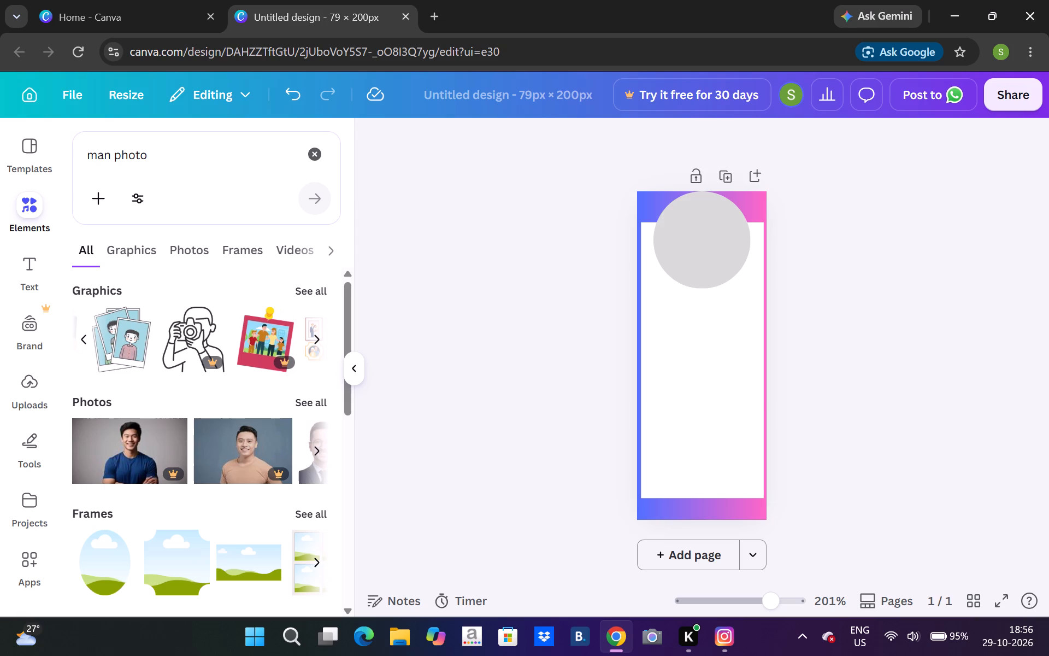
Shorten the elements search to "man" and look through the row of graphics for a suitable picture.
{"action": "left_click", "coordinate": [220, 159]}
{"action": "key", "text": "BackSpace"}
{"action": "key", "text": "BackSpace"}
{"action": "key", "text": "BackSpace"}
{"action": "key", "text": "BackSpace"}
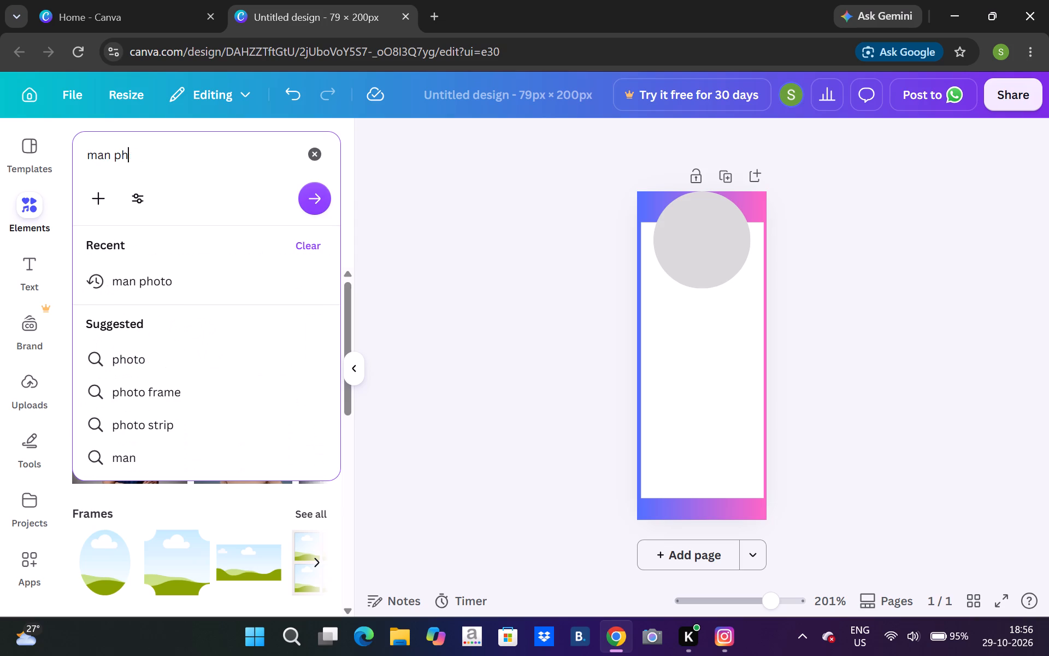
{"action": "key", "text": "BackSpace"}
{"action": "key", "text": "Return"}
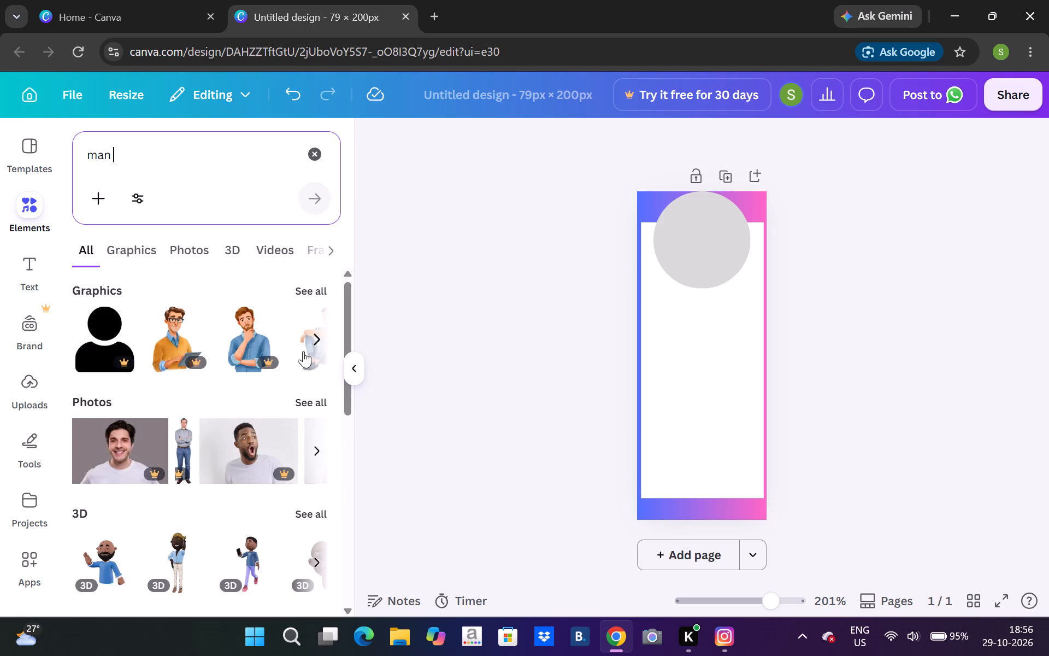
{"action": "double_click", "coordinate": [317, 347]}
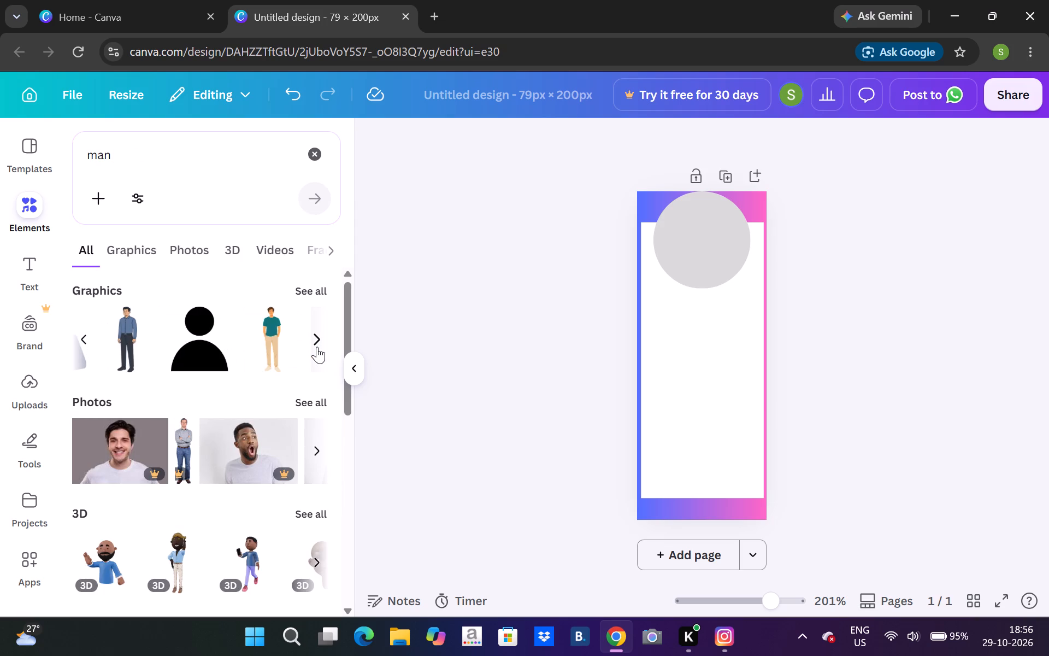
{"action": "left_click", "coordinate": [317, 347]}
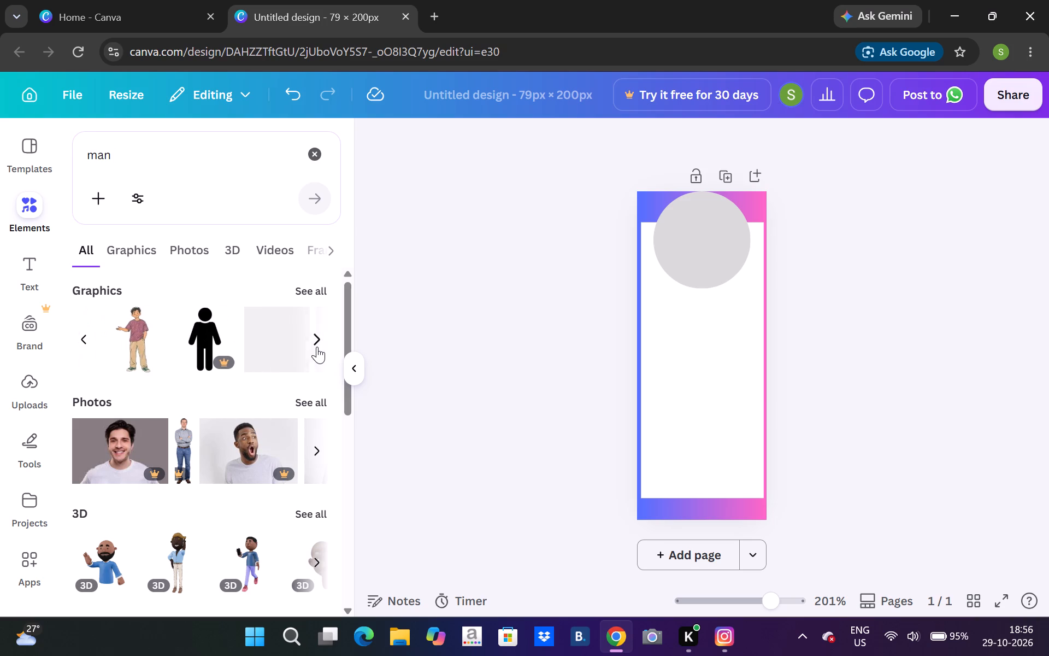
{"action": "left_click", "coordinate": [317, 347]}
{"action": "left_click", "coordinate": [317, 347]}
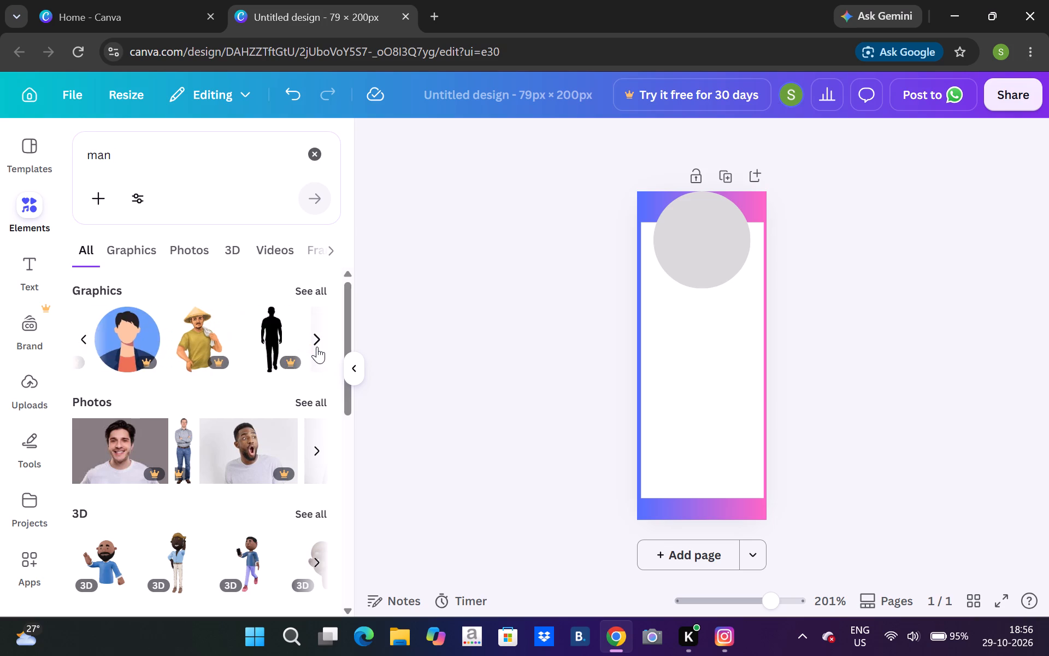
{"action": "left_click", "coordinate": [317, 347]}
{"action": "left_click", "coordinate": [317, 347]}
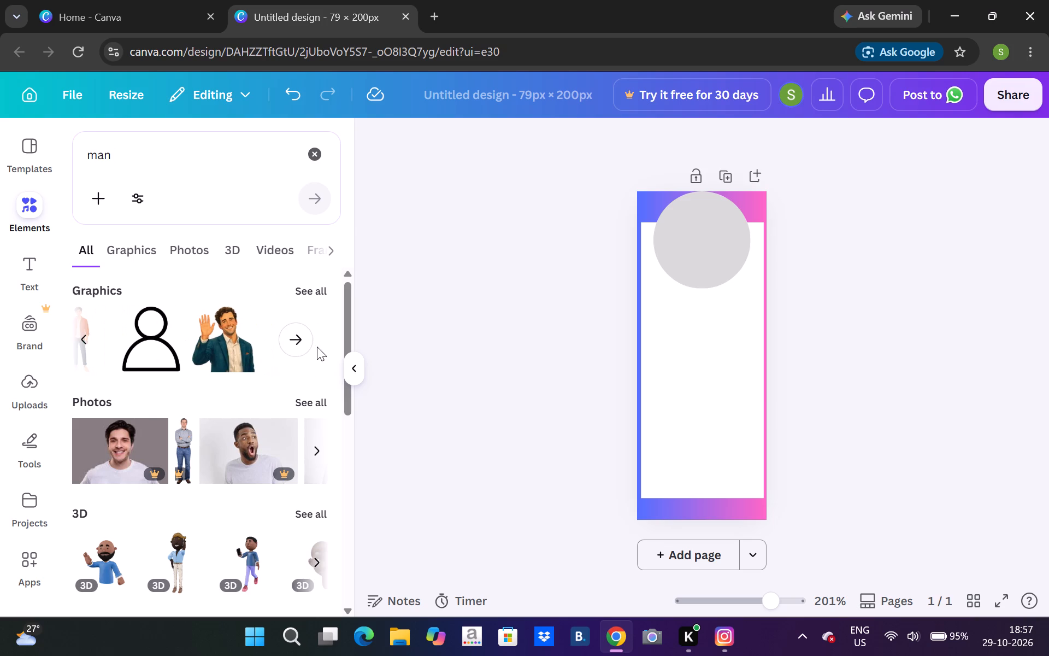
Add the photo of the man in a grey cap and black jacket from the photo results for "man".
{"action": "left_click", "coordinate": [311, 291]}
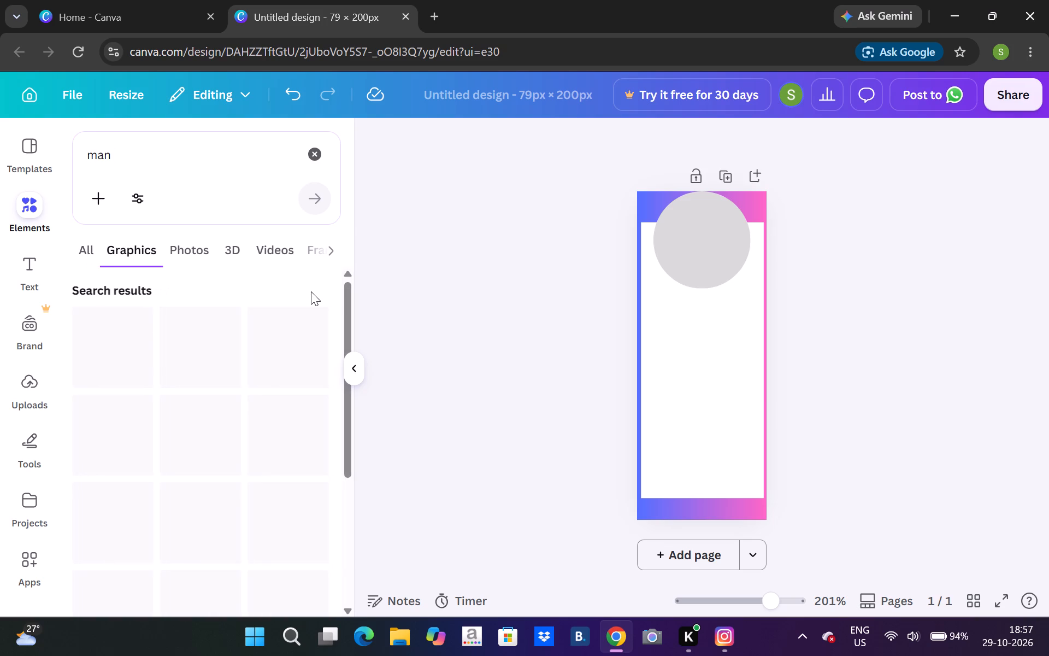
{"action": "left_click", "coordinate": [184, 258]}
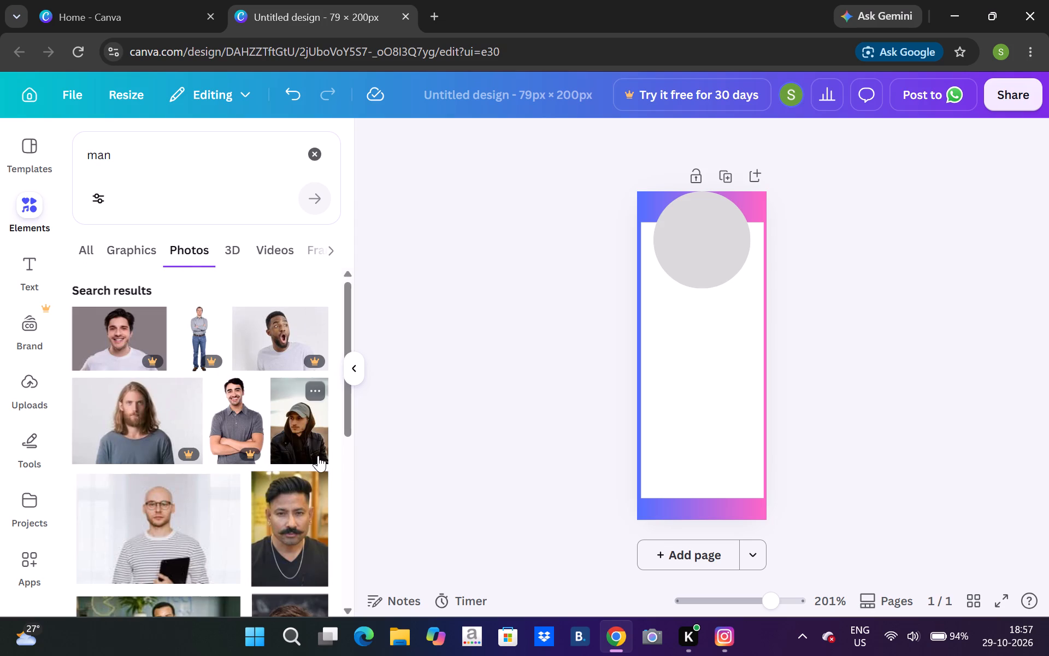
{"action": "left_click", "coordinate": [351, 608]}
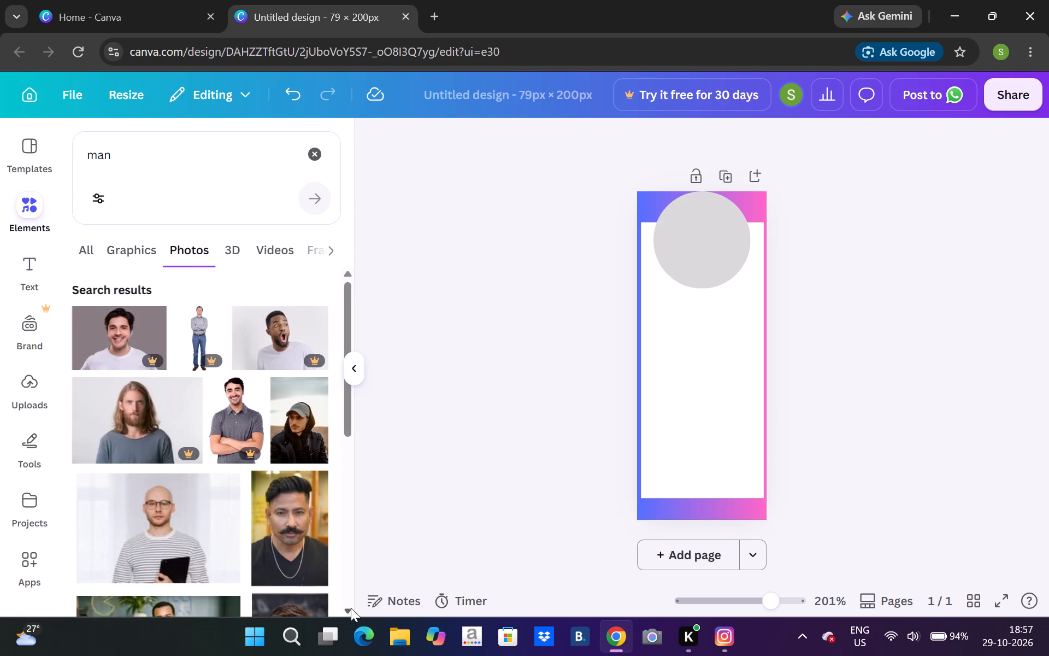
{"action": "left_click", "coordinate": [299, 411]}
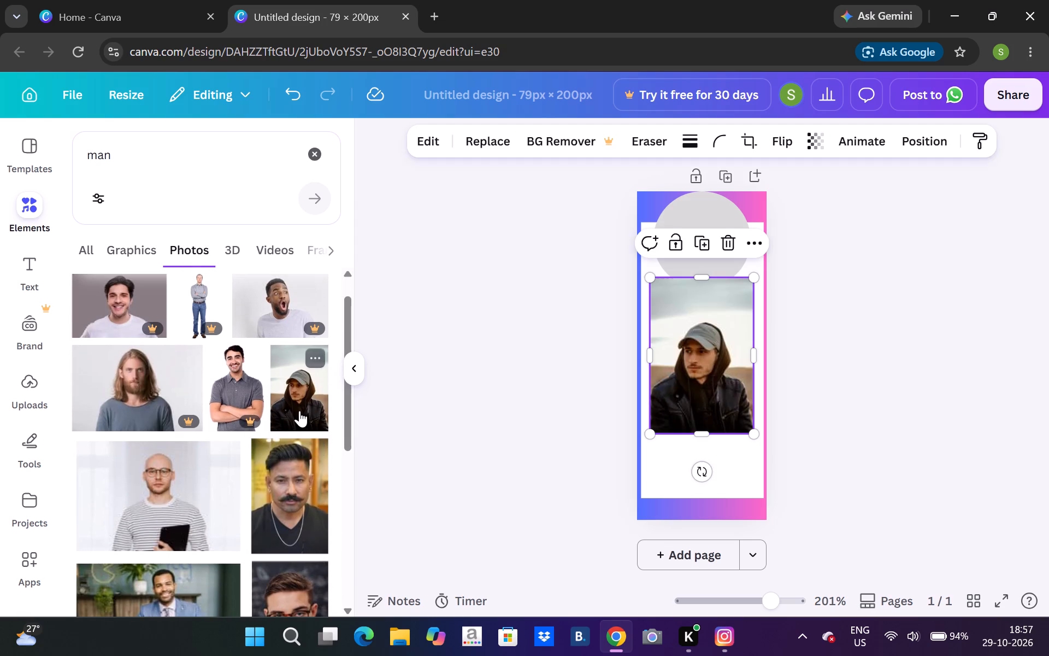
Move the man's photo up, shrink it to fit inside the grey circle, and centre it on the circle.
{"action": "left_click_drag", "start_coordinate": [711, 364], "coordinate": [711, 288]}
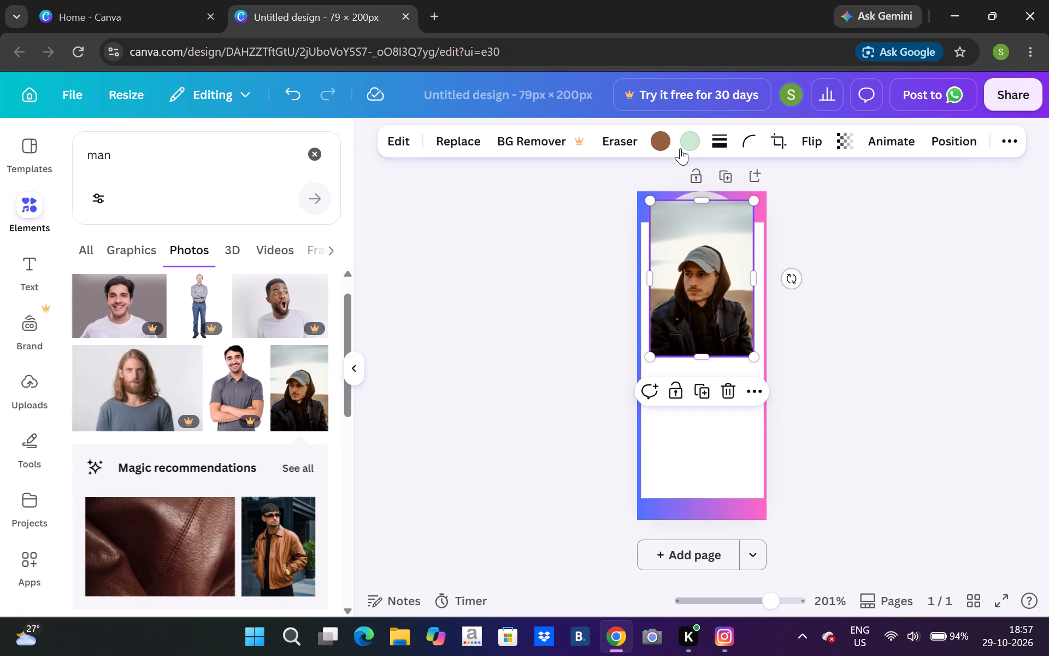
{"action": "left_click", "coordinate": [680, 142]}
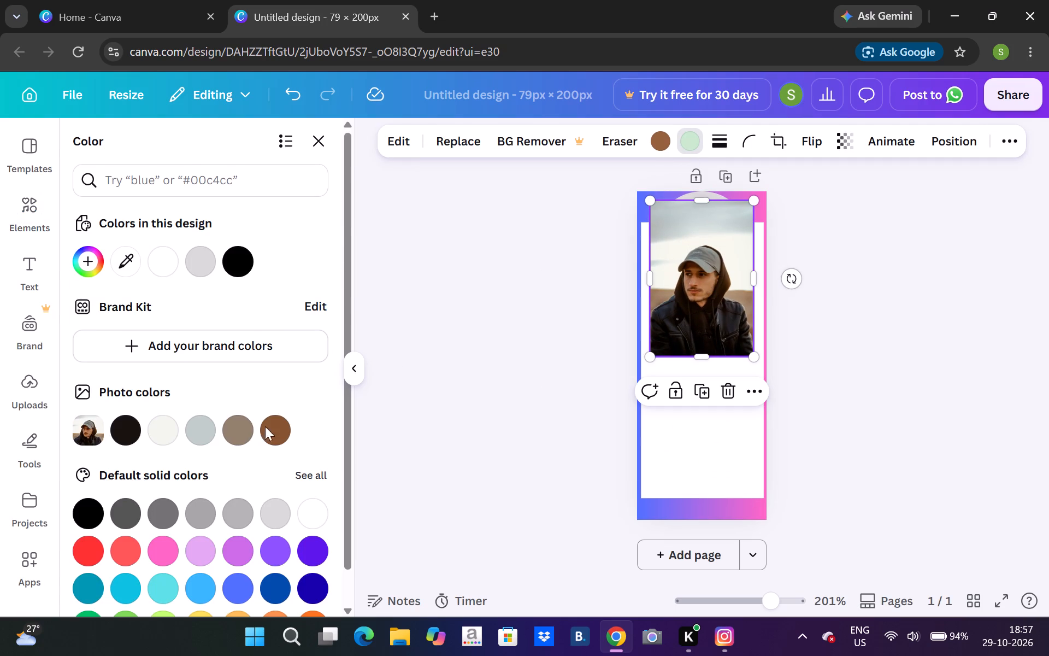
{"action": "left_click", "coordinate": [90, 437]}
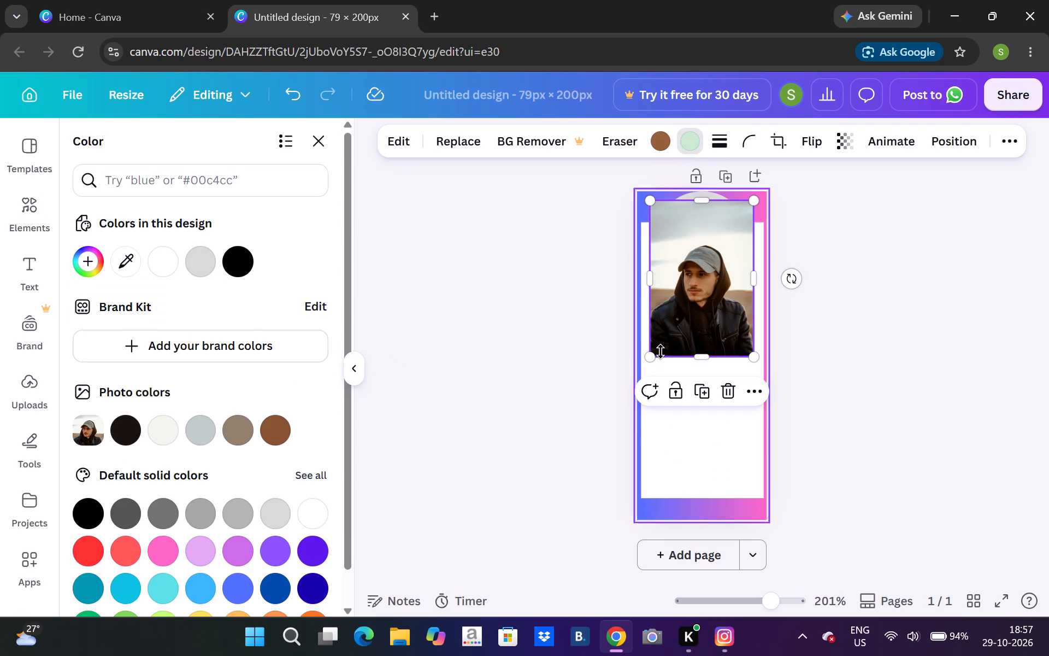
{"action": "left_click_drag", "start_coordinate": [645, 359], "coordinate": [671, 280]}
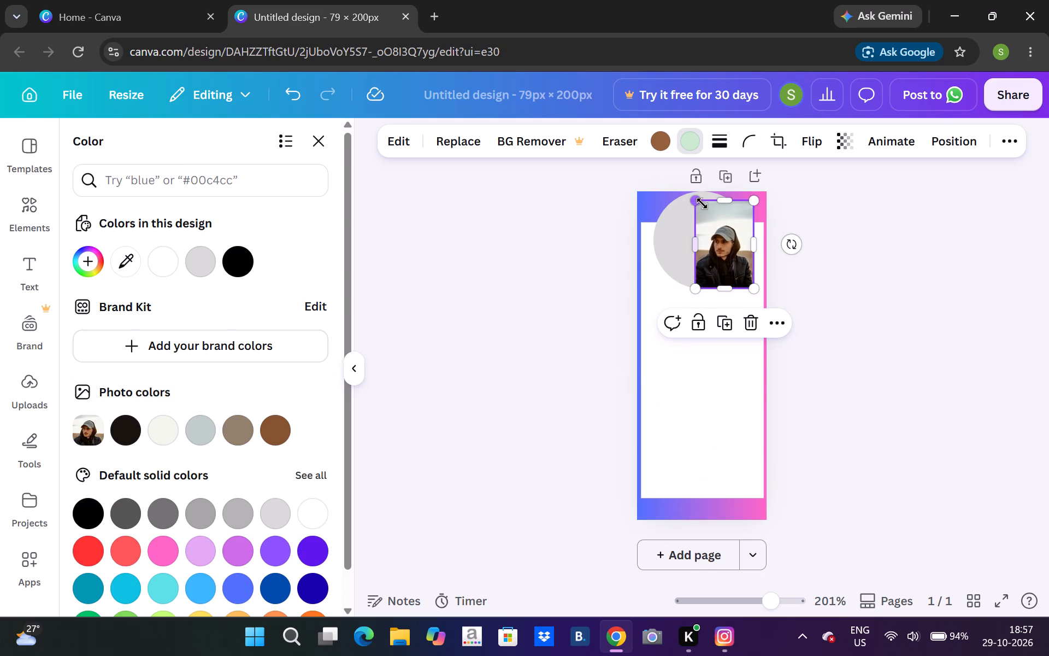
{"action": "left_click", "coordinate": [702, 203]}
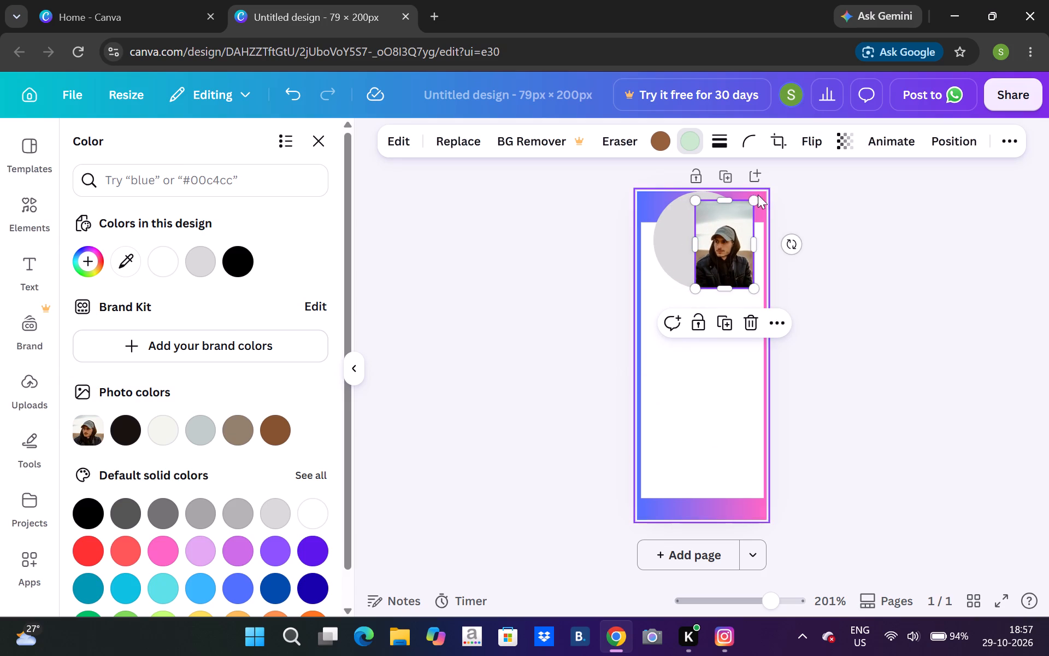
{"action": "left_click_drag", "start_coordinate": [756, 196], "coordinate": [744, 213]}
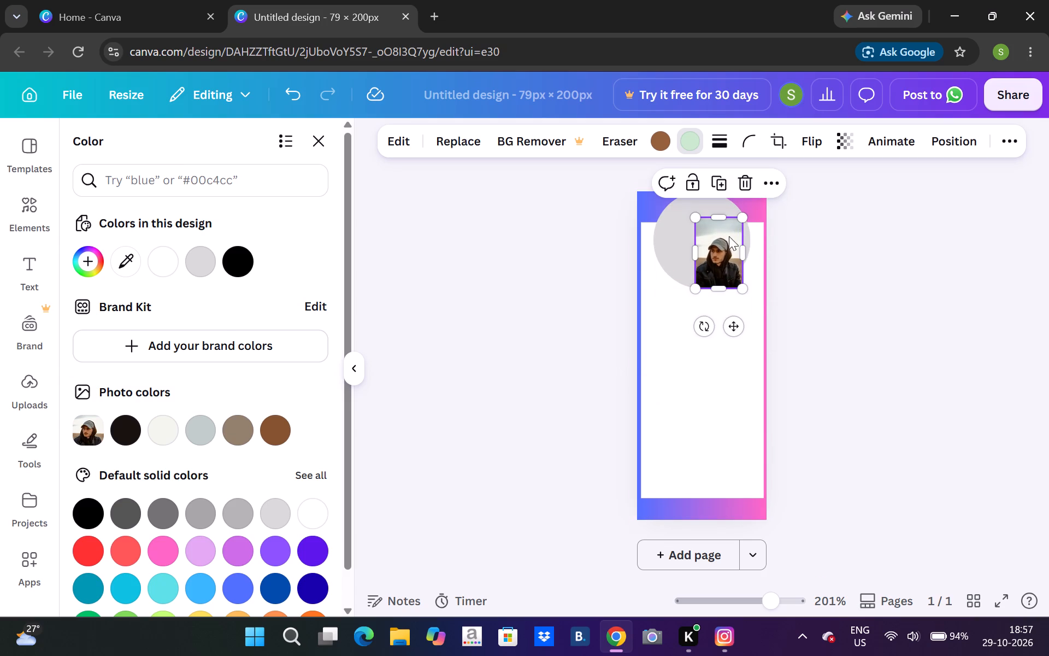
{"action": "left_click_drag", "start_coordinate": [724, 241], "coordinate": [712, 229]}
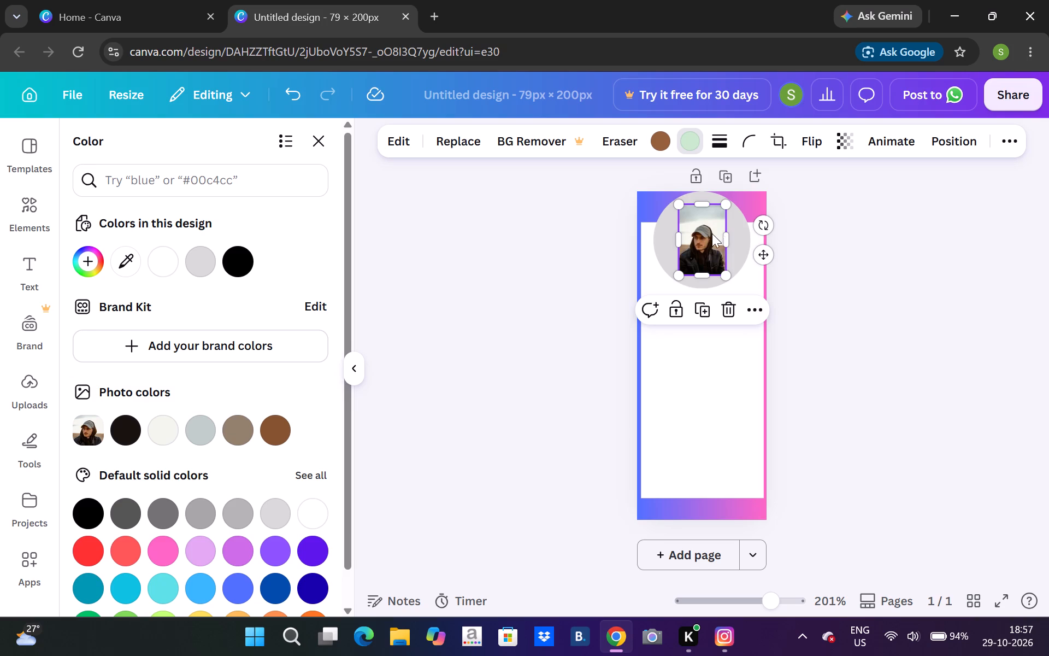
{"action": "left_click", "coordinate": [687, 139]}
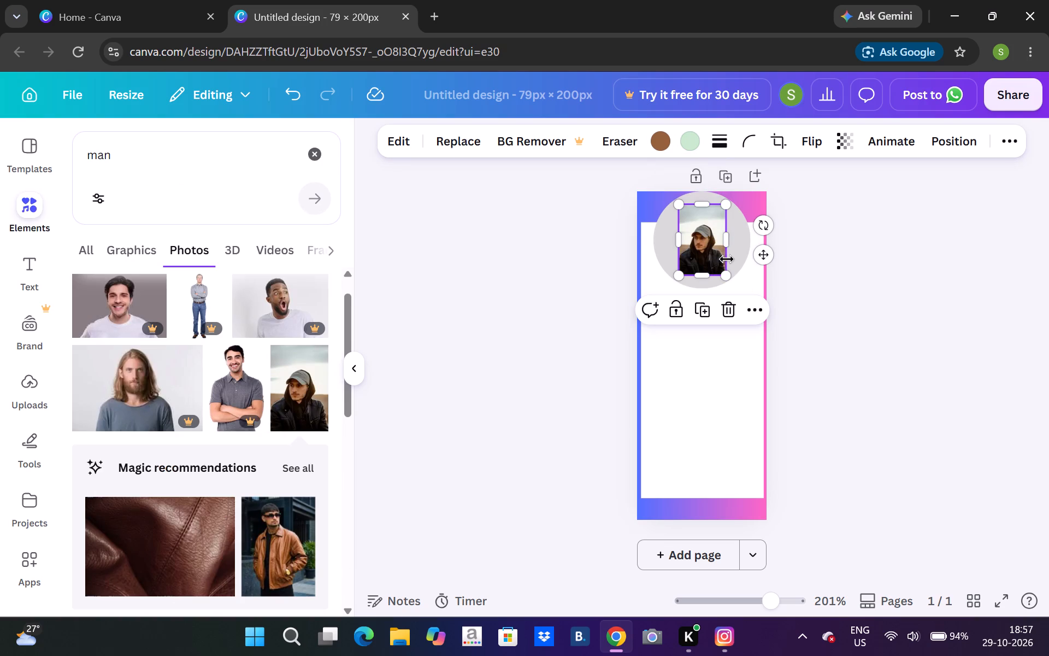
{"action": "left_click", "coordinate": [727, 259]}
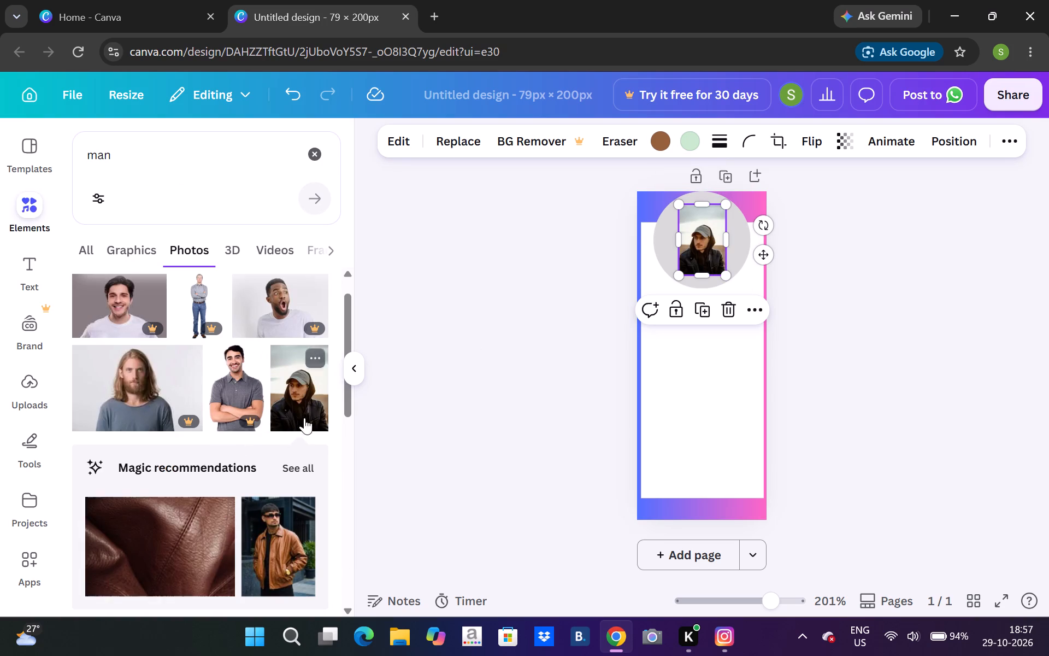
Browse far down the photo results for "man" to look for a more suitable portrait for the grey circle.
{"action": "left_click", "coordinate": [237, 172]}
{"action": "key", "text": "space"}
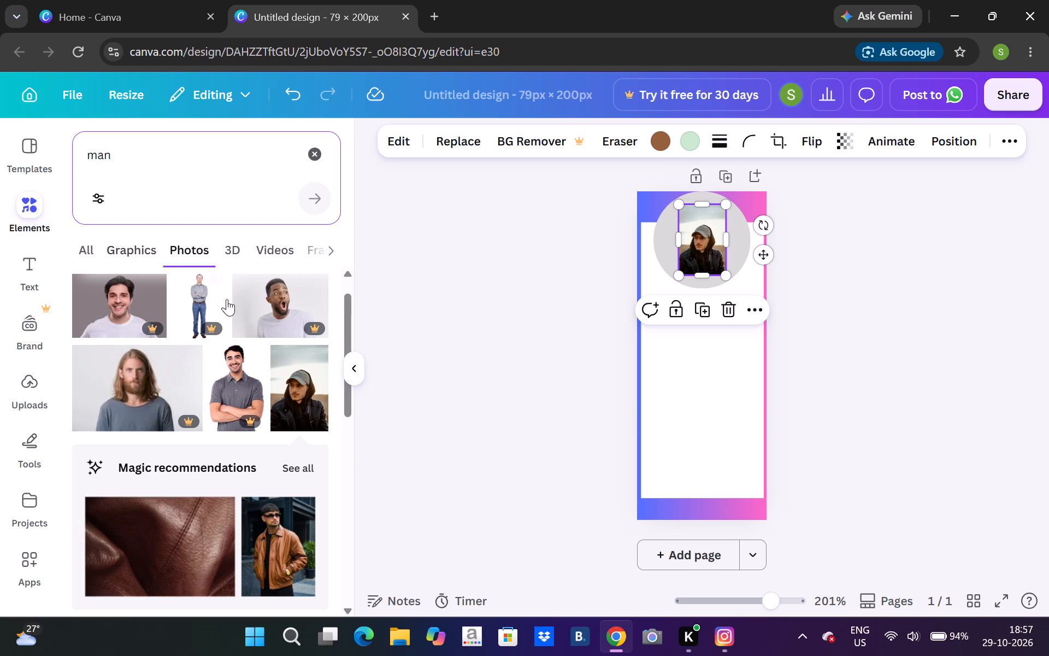
{"action": "left_click", "coordinate": [339, 455]}
{"action": "left_click", "coordinate": [345, 464]}
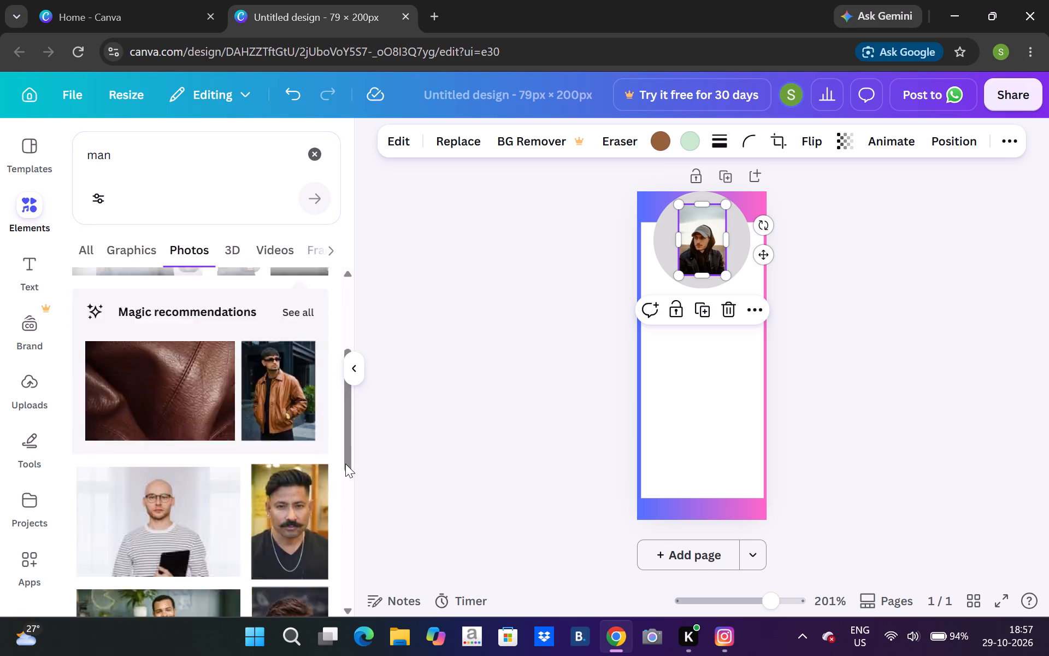
{"action": "left_click", "coordinate": [345, 464]}
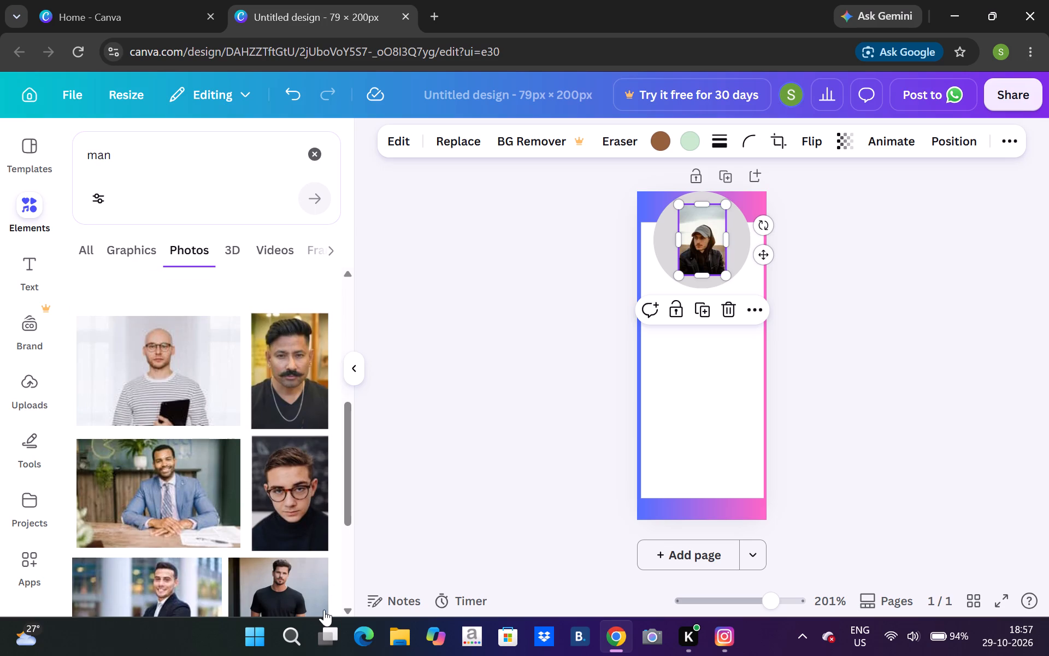
{"action": "triple_click", "coordinate": [351, 608]}
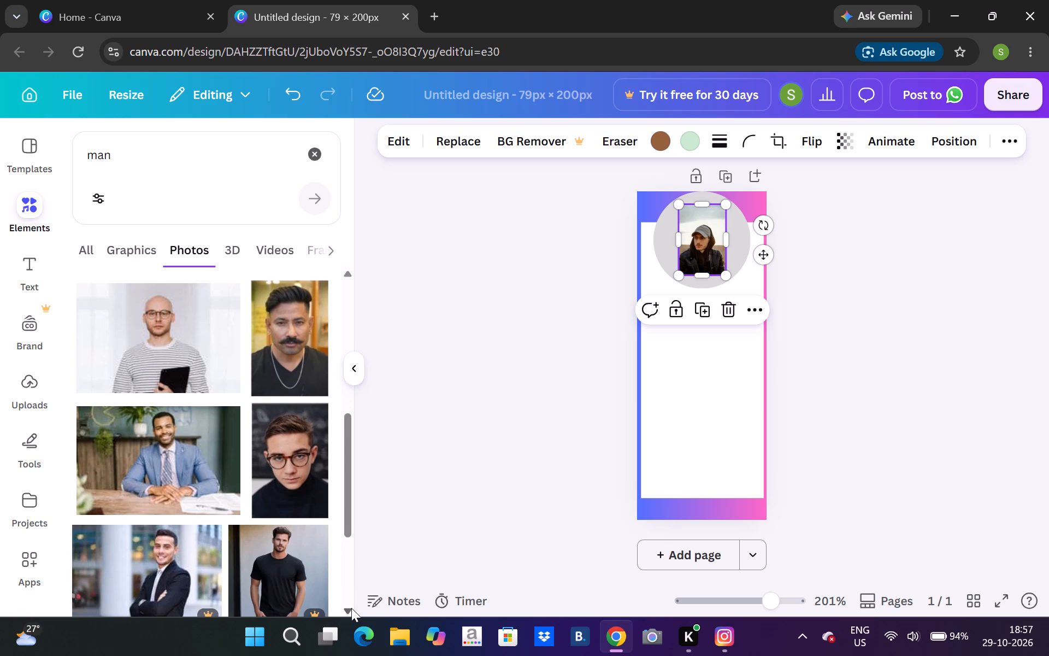
{"action": "triple_click", "coordinate": [351, 608]}
{"action": "triple_click", "coordinate": [351, 608]}
{"action": "double_click", "coordinate": [351, 608]}
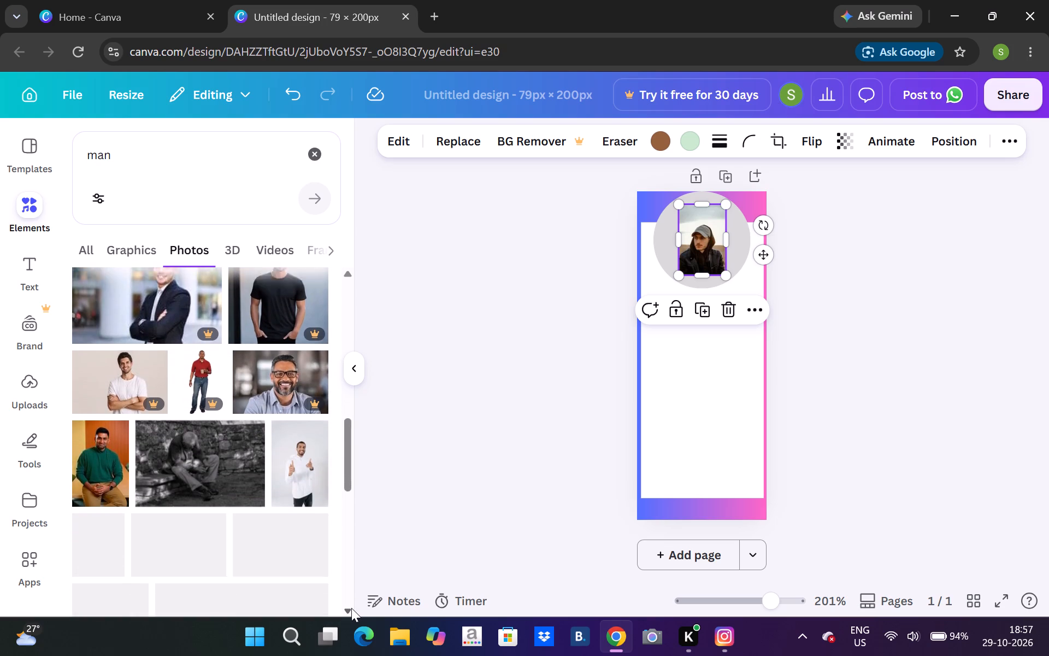
{"action": "triple_click", "coordinate": [351, 608]}
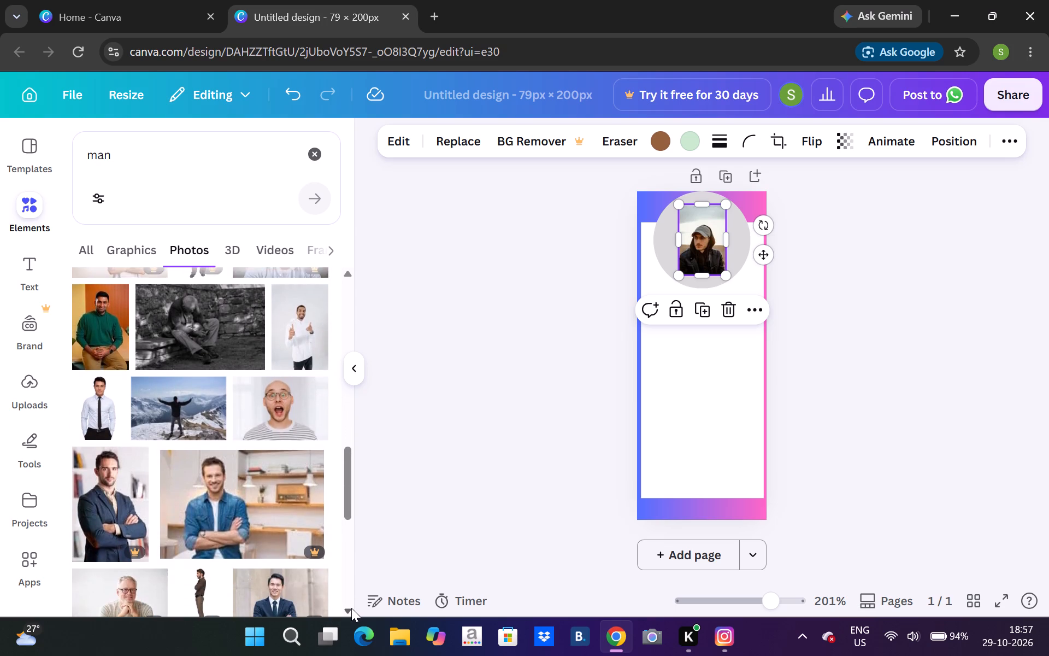
{"action": "triple_click", "coordinate": [351, 608]}
{"action": "triple_click", "coordinate": [351, 608]}
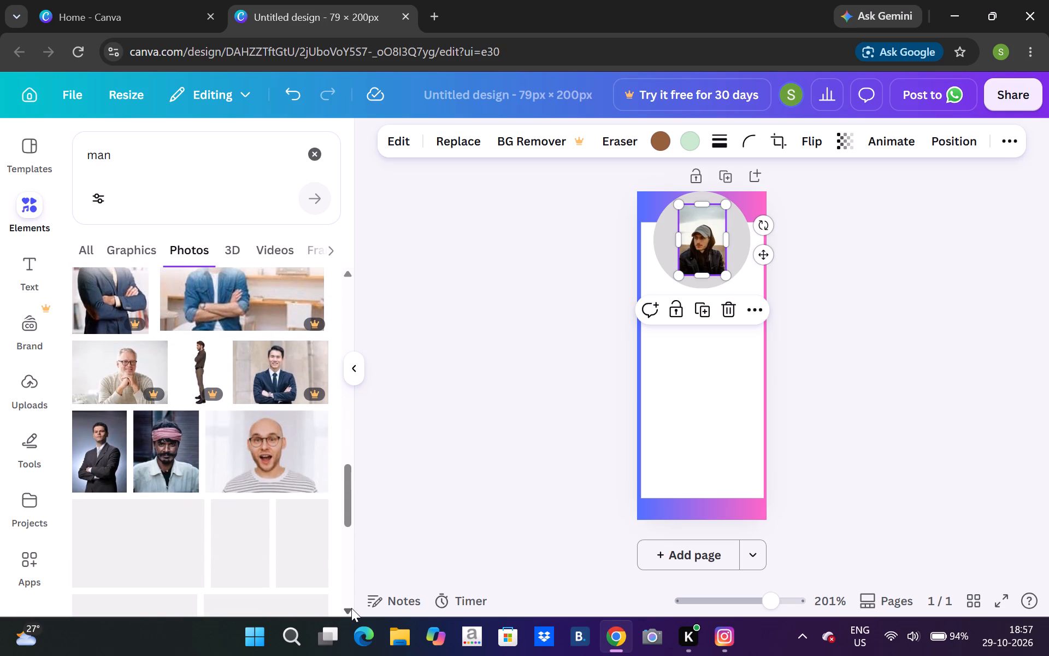
{"action": "left_click", "coordinate": [351, 608]}
{"action": "left_click_drag", "start_coordinate": [351, 608], "coordinate": [351, 601]}
{"action": "double_click", "coordinate": [351, 601]}
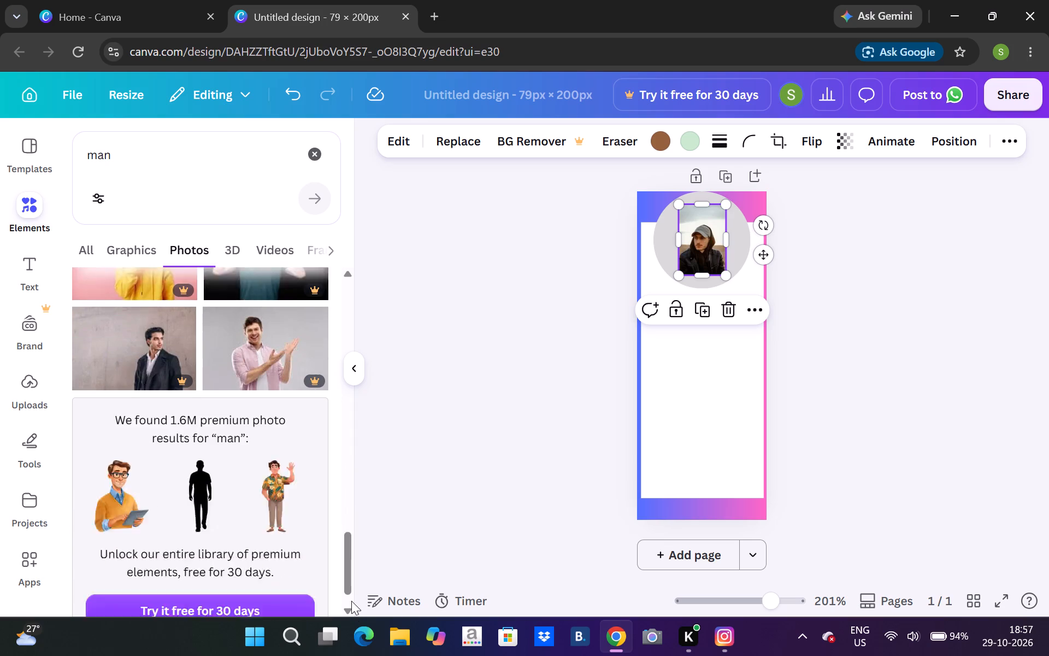
{"action": "left_click", "coordinate": [351, 601]}
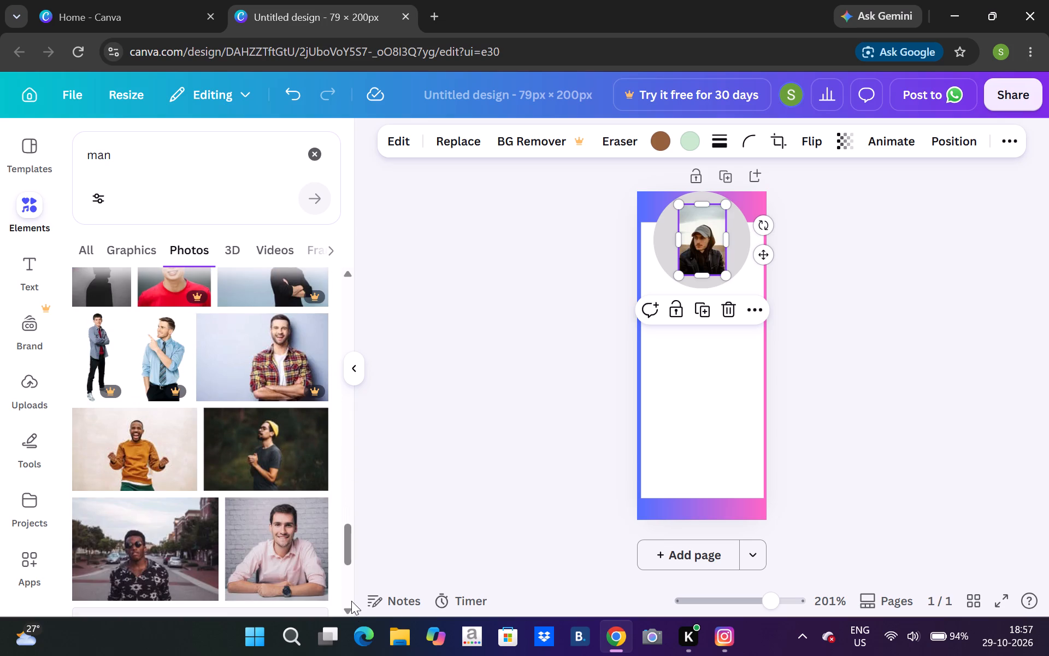
{"action": "left_click", "coordinate": [351, 601]}
{"action": "left_click", "coordinate": [351, 601]}
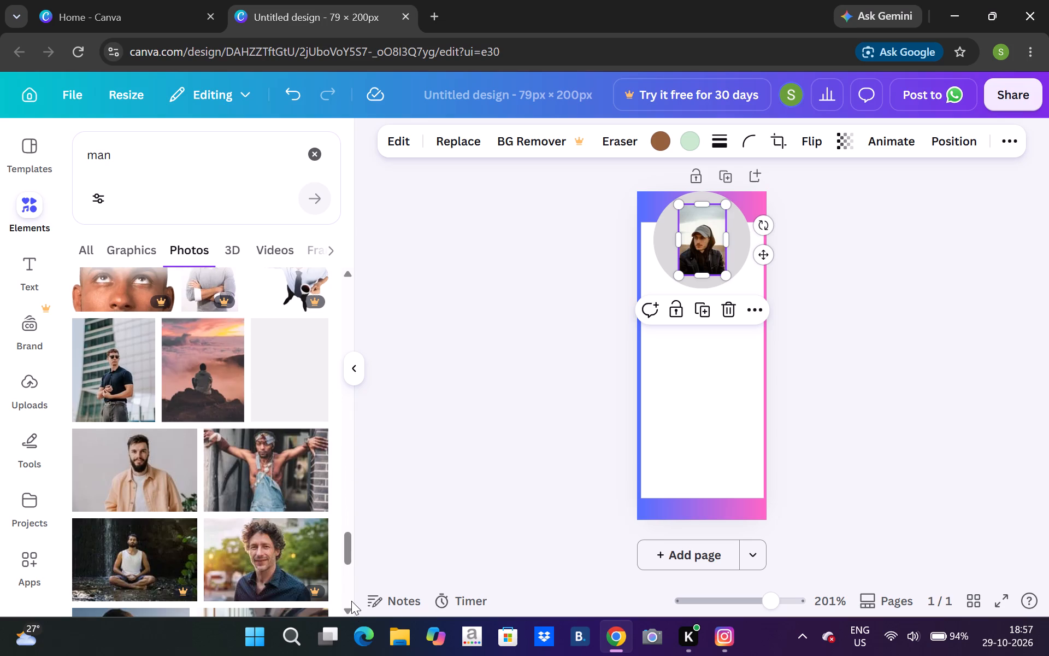
{"action": "left_click", "coordinate": [351, 601]}
{"action": "left_click", "coordinate": [351, 601]}
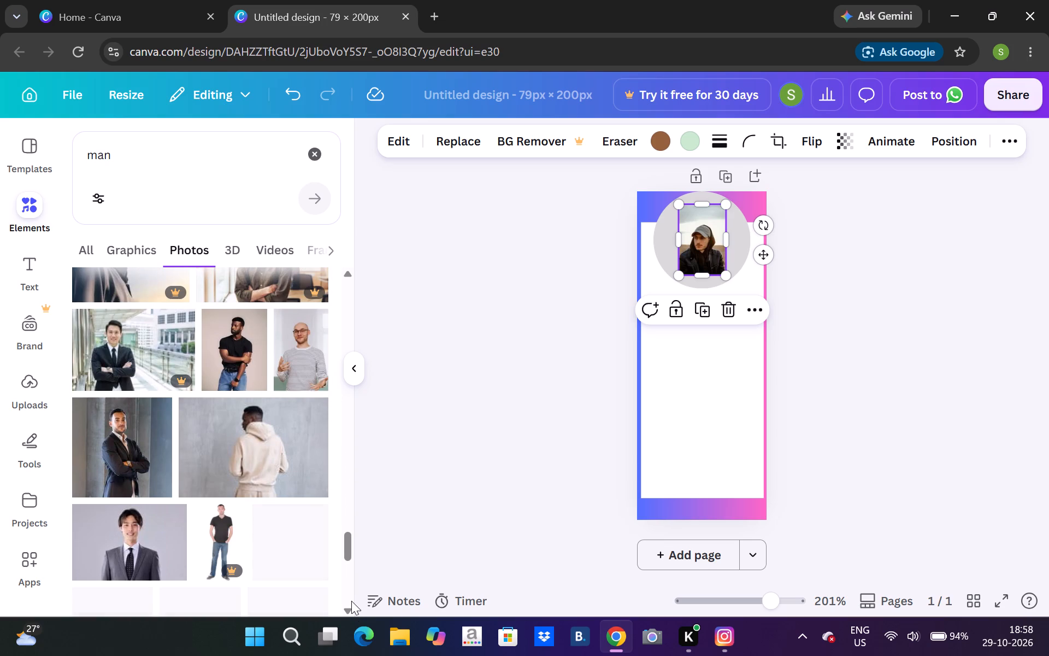
{"action": "left_click", "coordinate": [351, 601]}
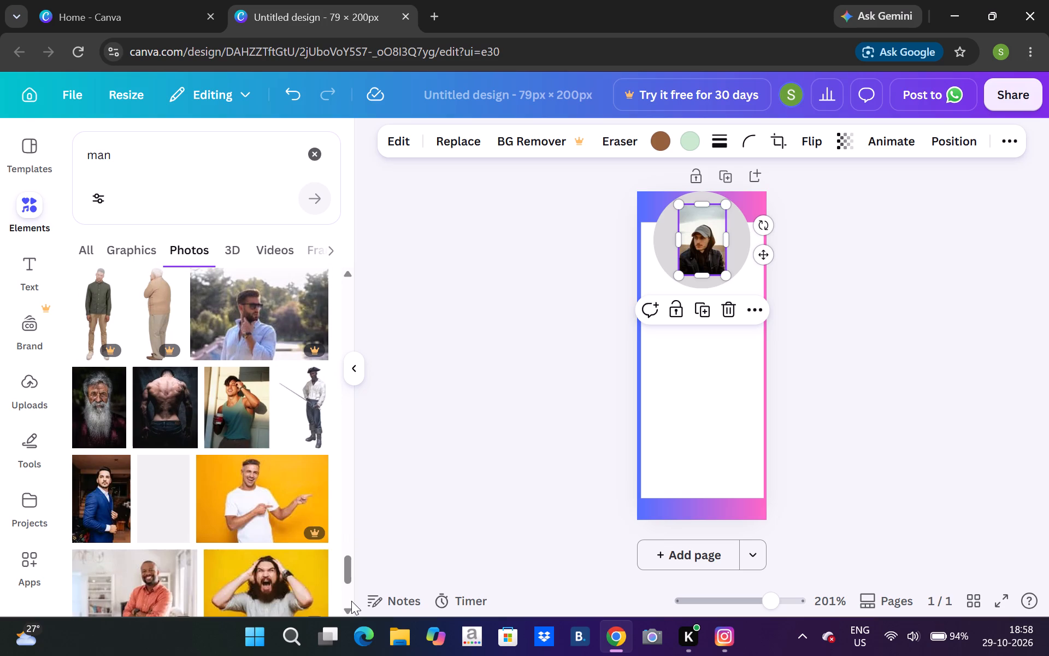
{"action": "left_click", "coordinate": [351, 601]}
{"action": "left_click", "coordinate": [351, 601]}
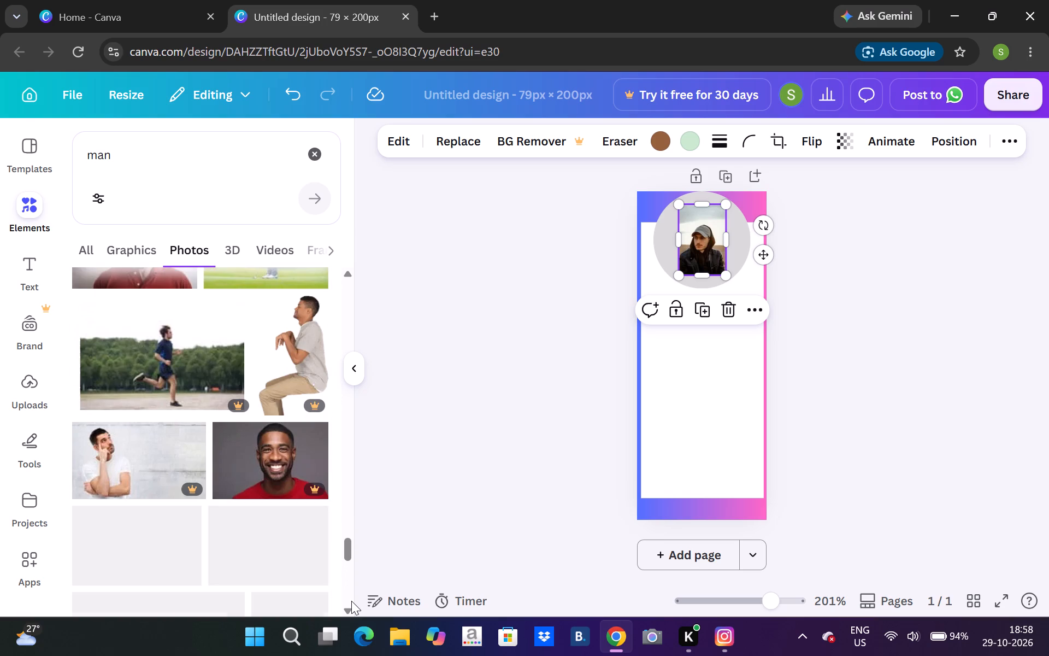
{"action": "left_click", "coordinate": [351, 601]}
{"action": "left_click", "coordinate": [351, 601]}
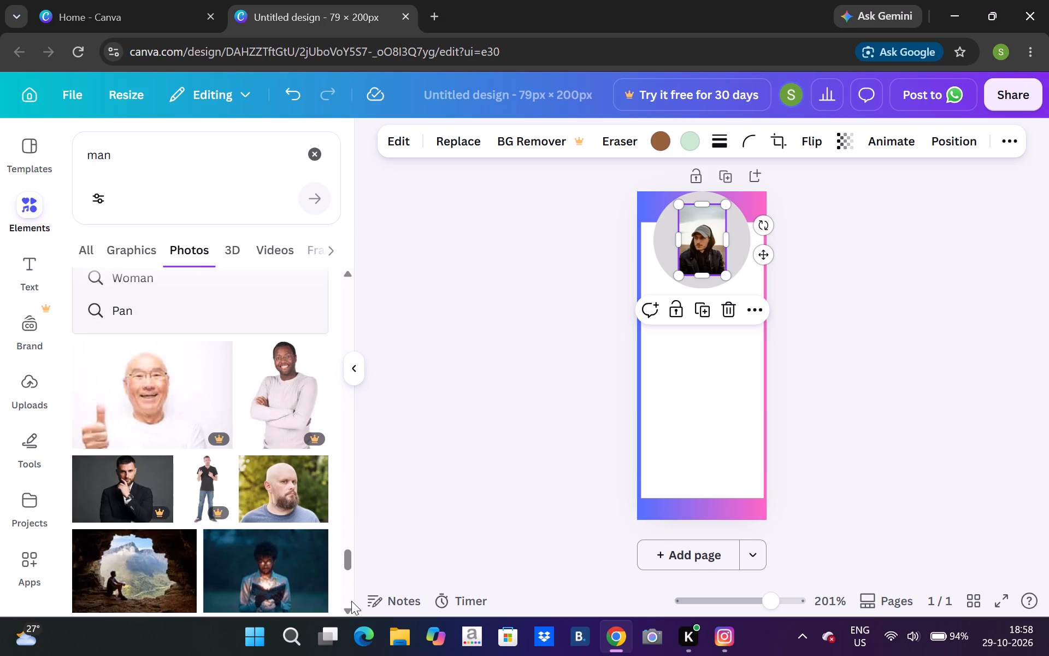
{"action": "left_click", "coordinate": [351, 601]}
{"action": "left_click", "coordinate": [351, 601]}
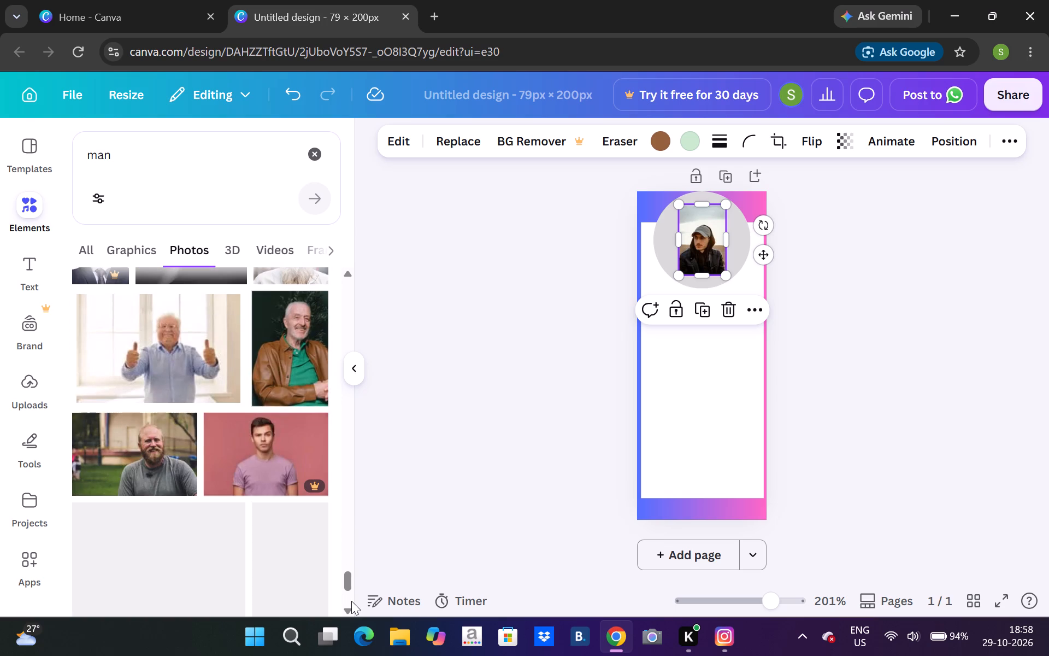
{"action": "left_click", "coordinate": [351, 601]}
{"action": "left_click", "coordinate": [351, 601]}
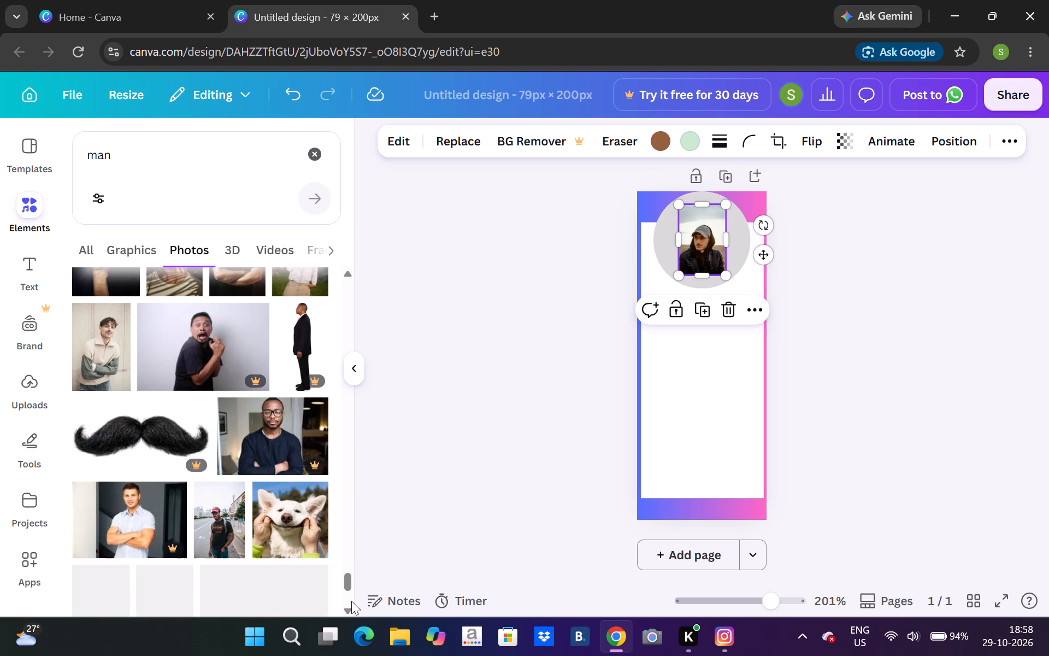
{"action": "left_click", "coordinate": [351, 601]}
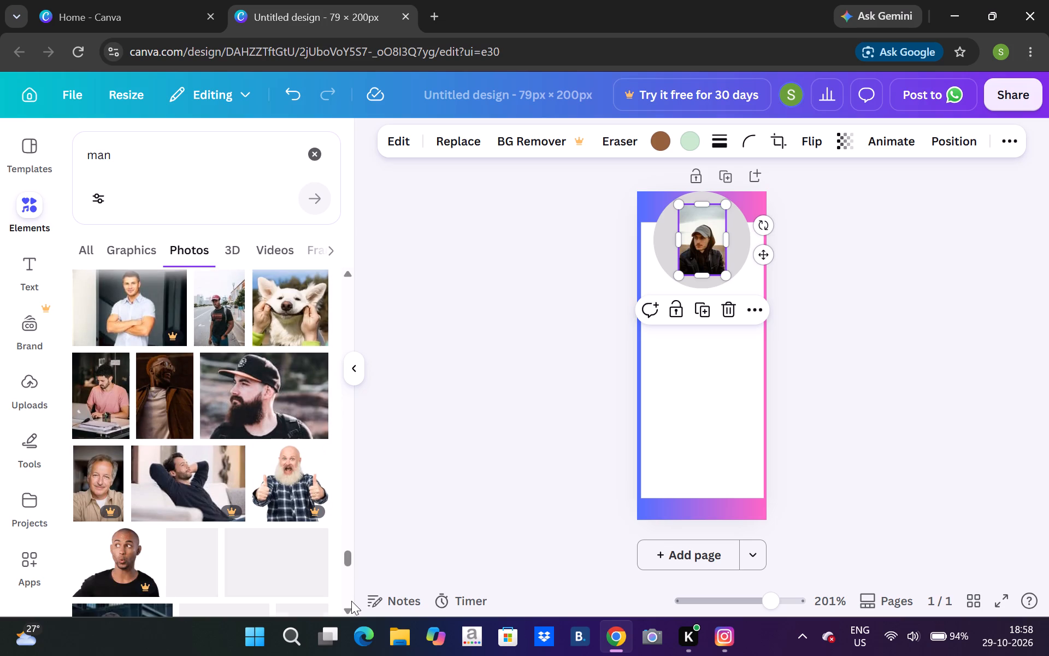
{"action": "left_click", "coordinate": [351, 601]}
{"action": "left_click", "coordinate": [351, 601]}
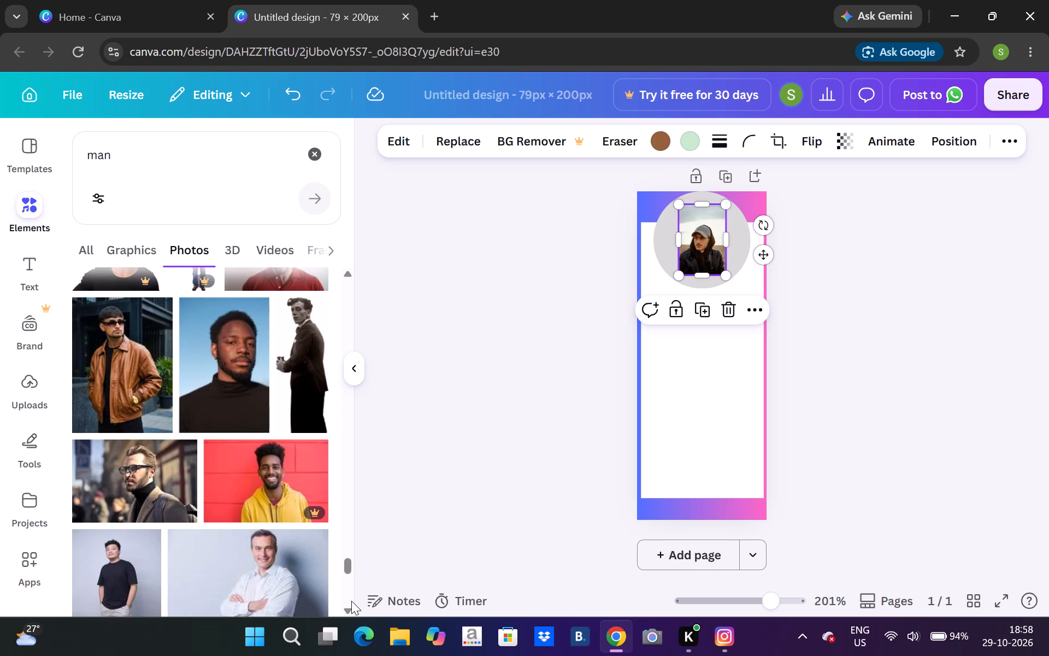
{"action": "left_click", "coordinate": [351, 601]}
{"action": "left_click", "coordinate": [351, 601]}
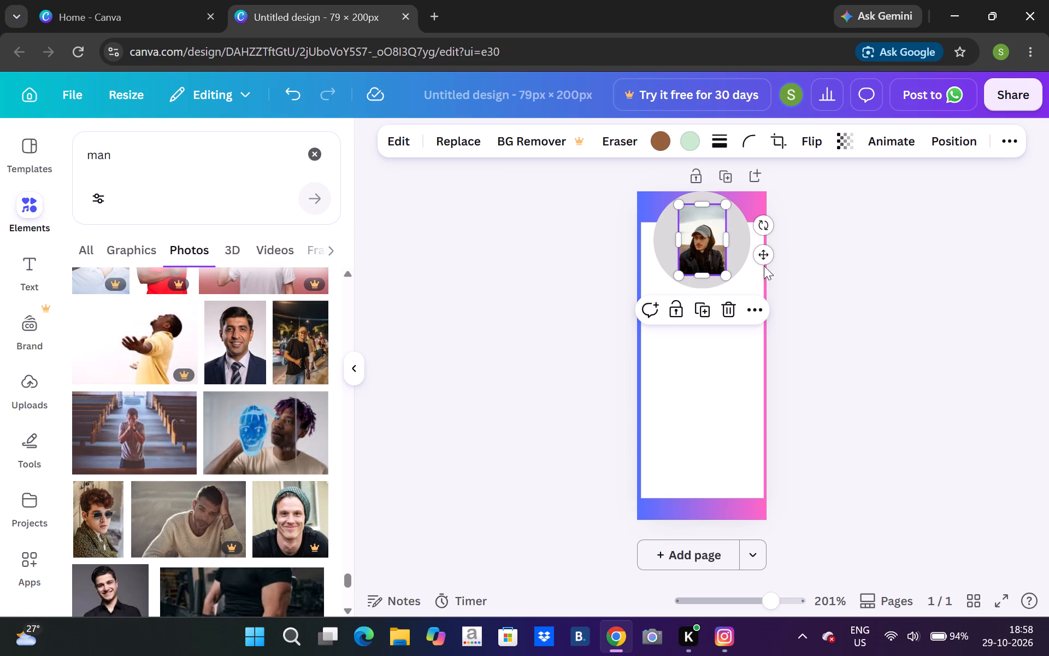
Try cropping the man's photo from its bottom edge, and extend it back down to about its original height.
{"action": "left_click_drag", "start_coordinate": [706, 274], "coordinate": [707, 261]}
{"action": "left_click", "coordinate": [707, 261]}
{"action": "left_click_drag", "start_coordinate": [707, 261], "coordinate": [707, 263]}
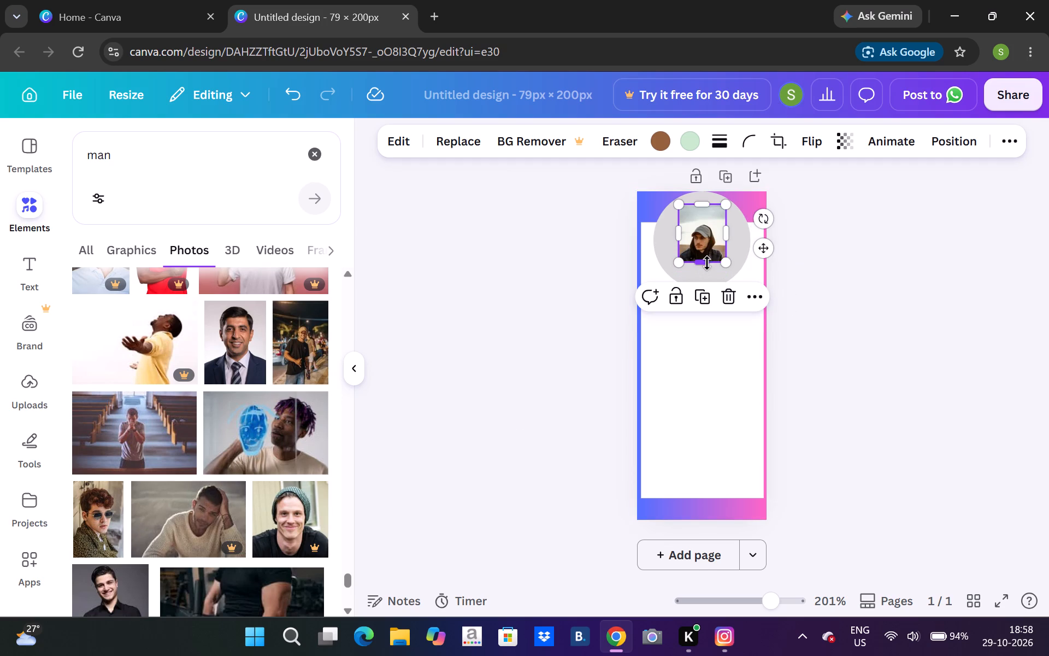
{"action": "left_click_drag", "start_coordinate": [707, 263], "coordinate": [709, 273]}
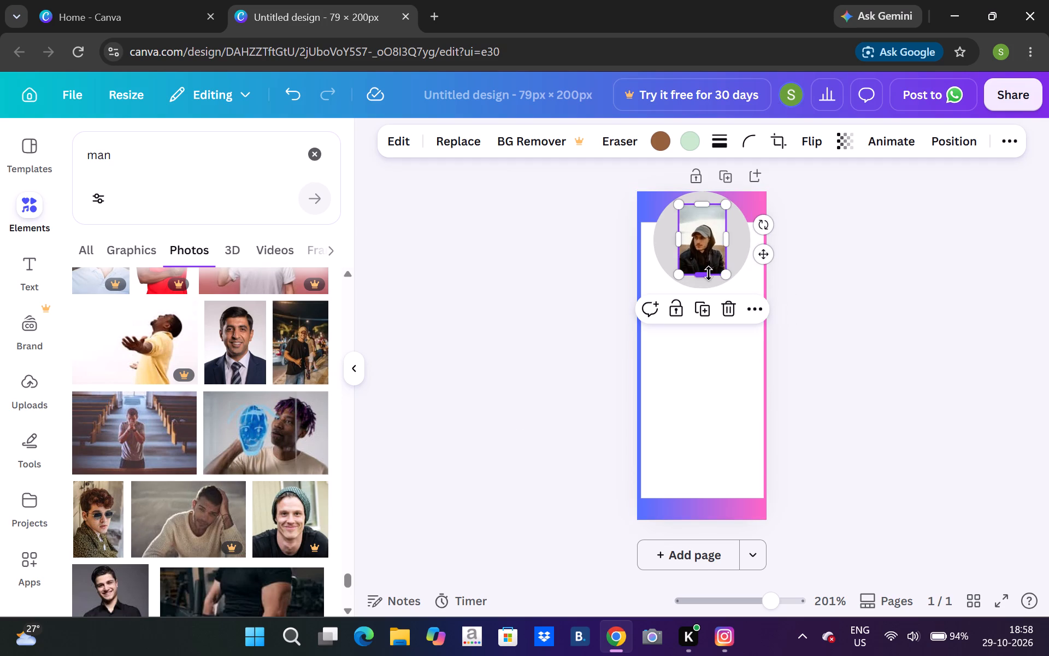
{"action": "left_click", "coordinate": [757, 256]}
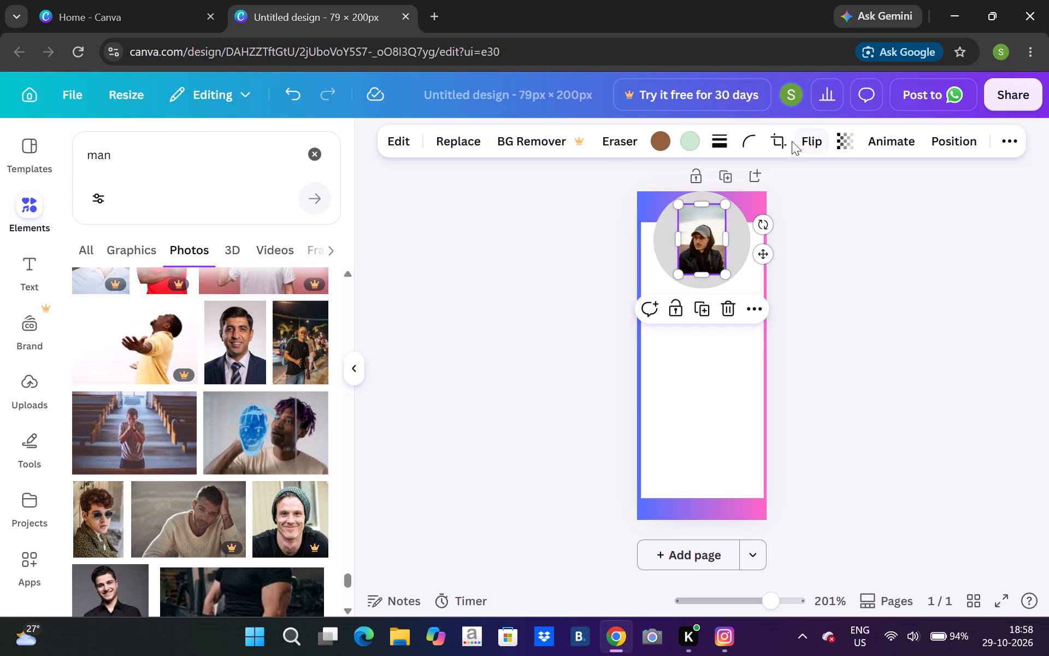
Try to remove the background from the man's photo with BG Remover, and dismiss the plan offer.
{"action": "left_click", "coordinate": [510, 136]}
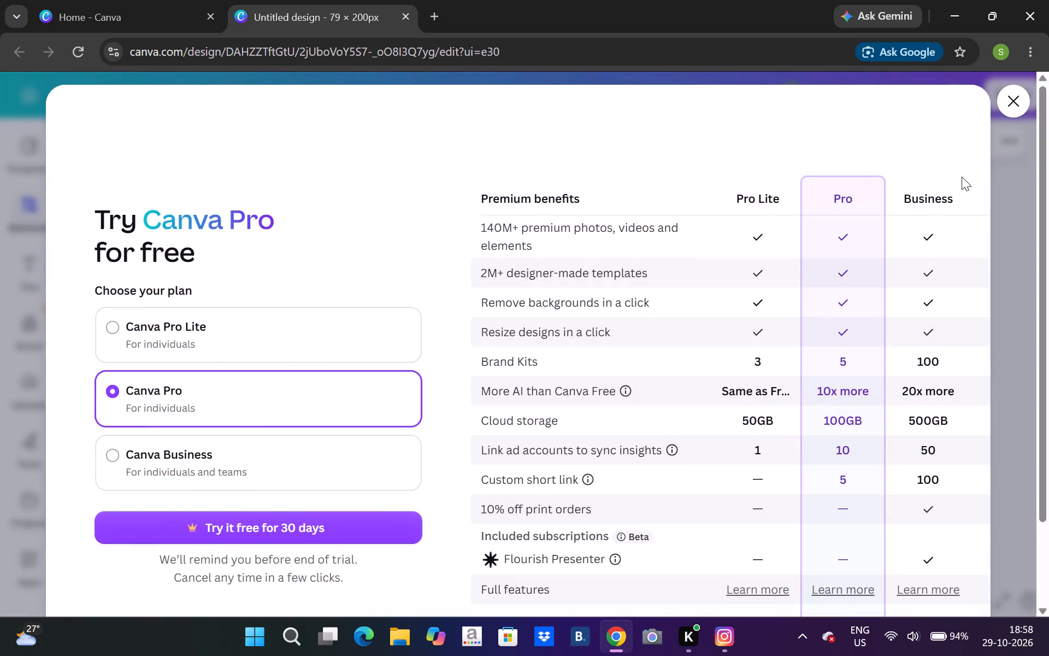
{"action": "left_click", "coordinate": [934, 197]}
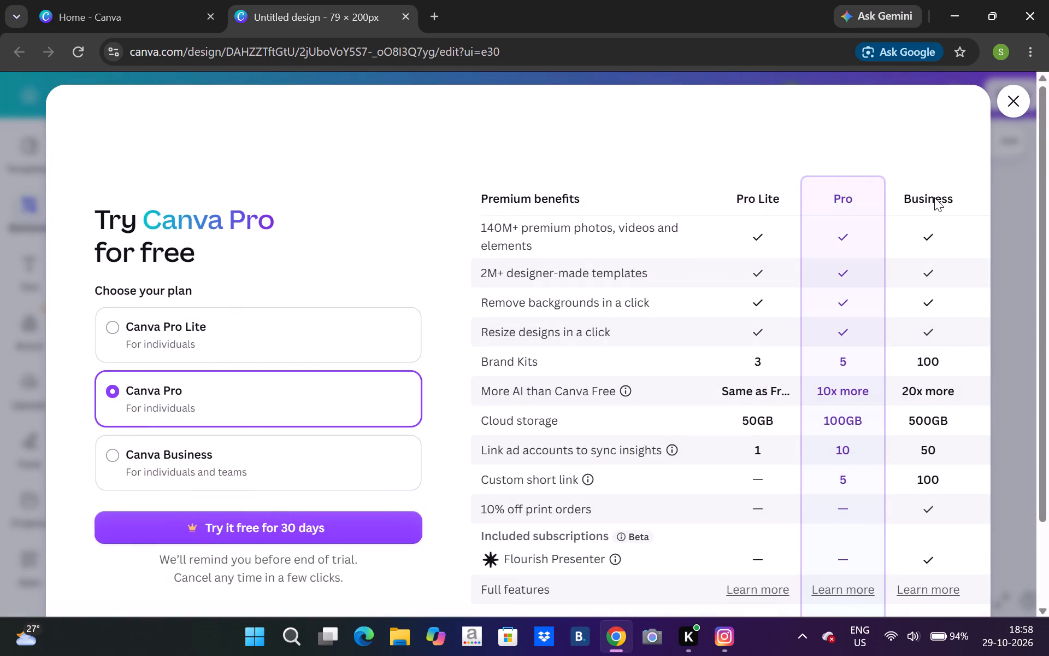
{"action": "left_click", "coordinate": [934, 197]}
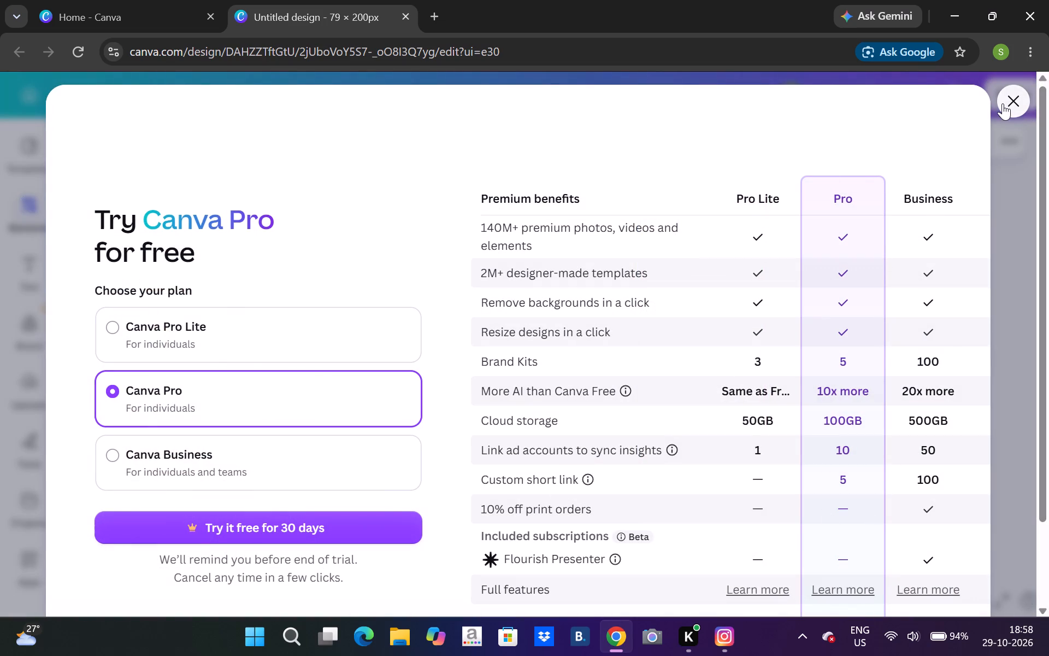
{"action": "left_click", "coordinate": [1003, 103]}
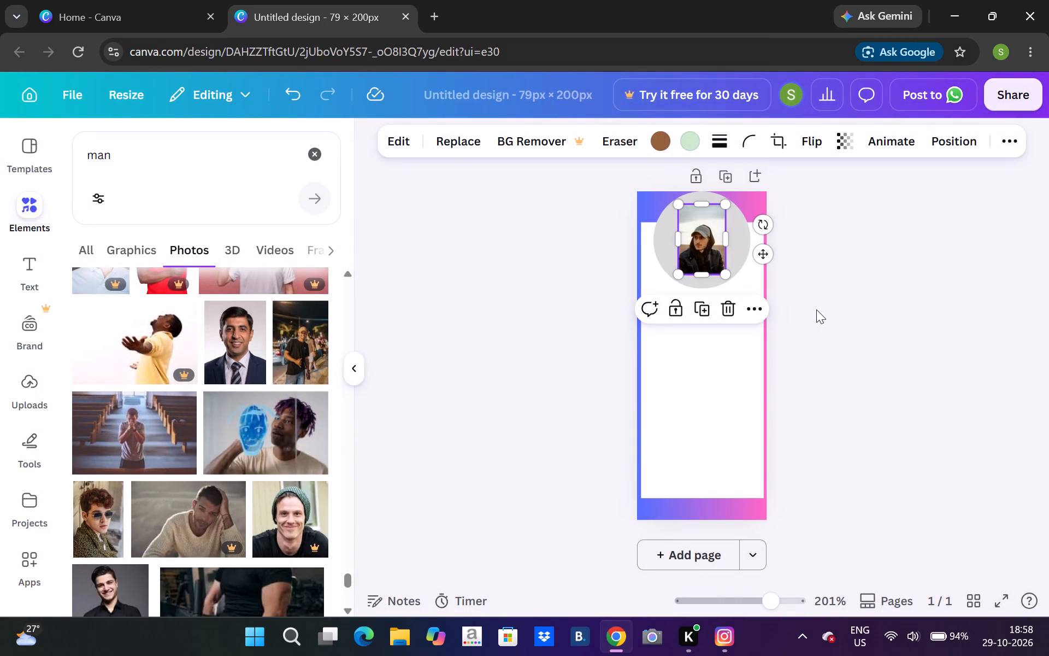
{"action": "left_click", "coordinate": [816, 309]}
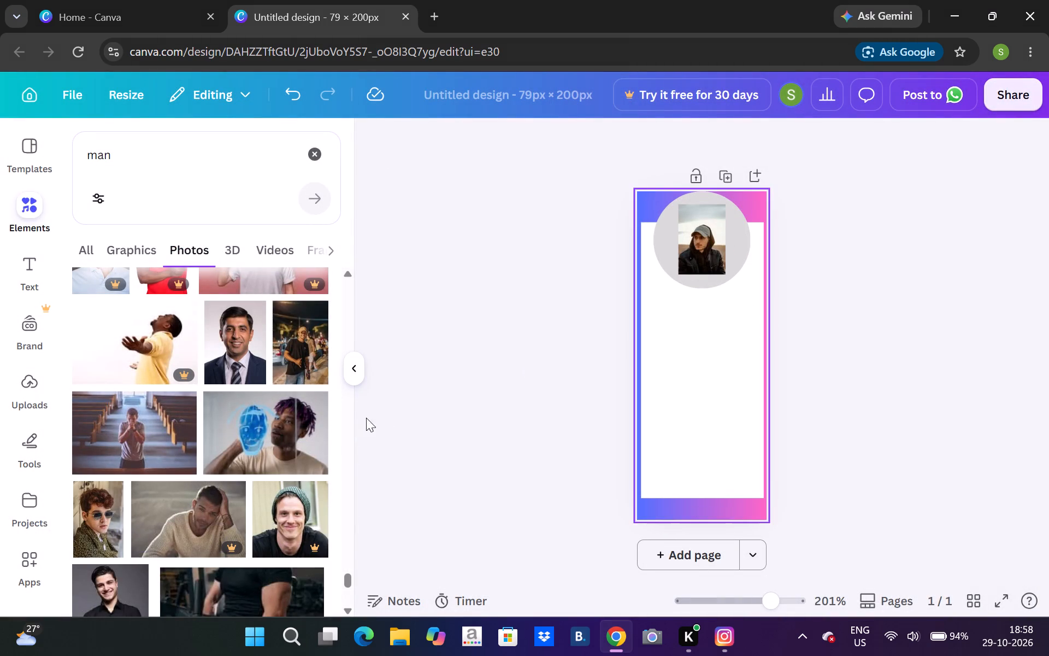
Search the elements library's photos for "man dp".
{"action": "left_click", "coordinate": [30, 168]}
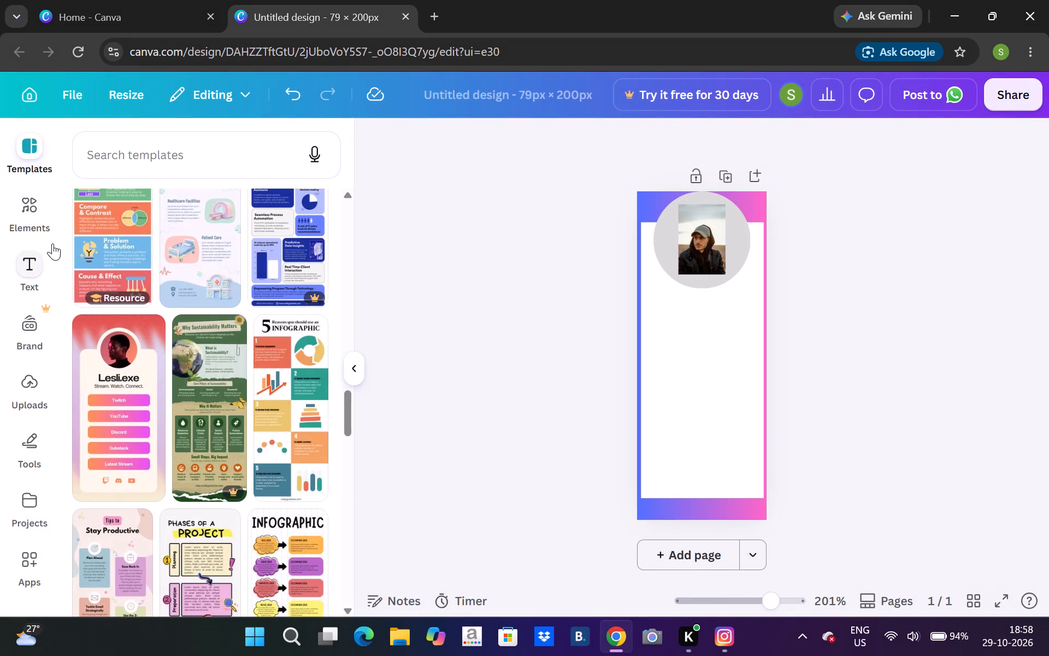
{"action": "left_click", "coordinate": [27, 216]}
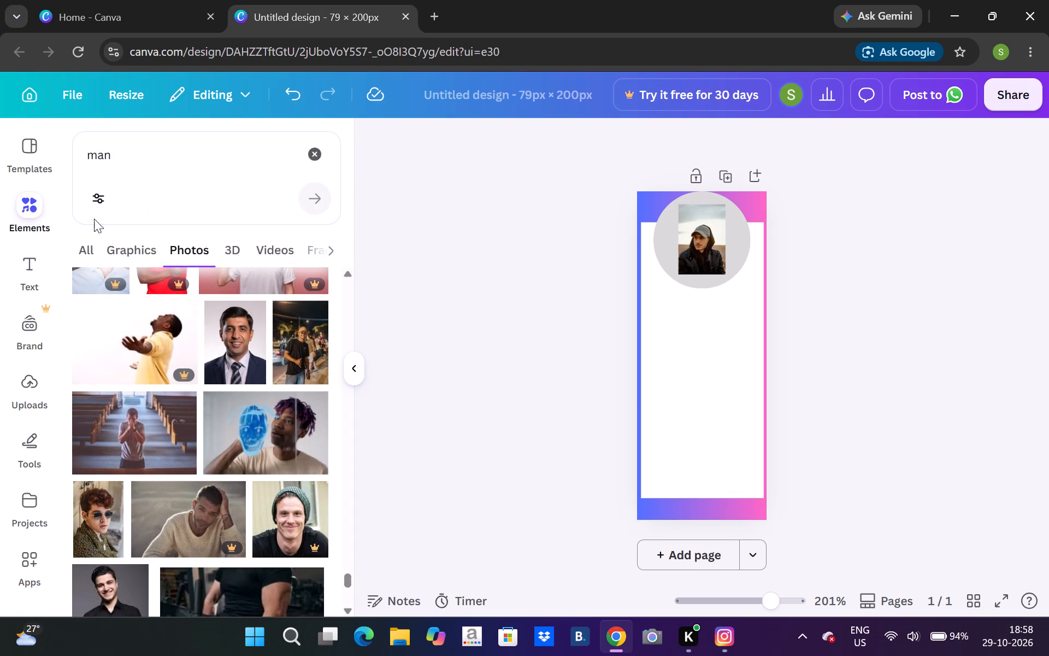
{"action": "left_click", "coordinate": [176, 155]}
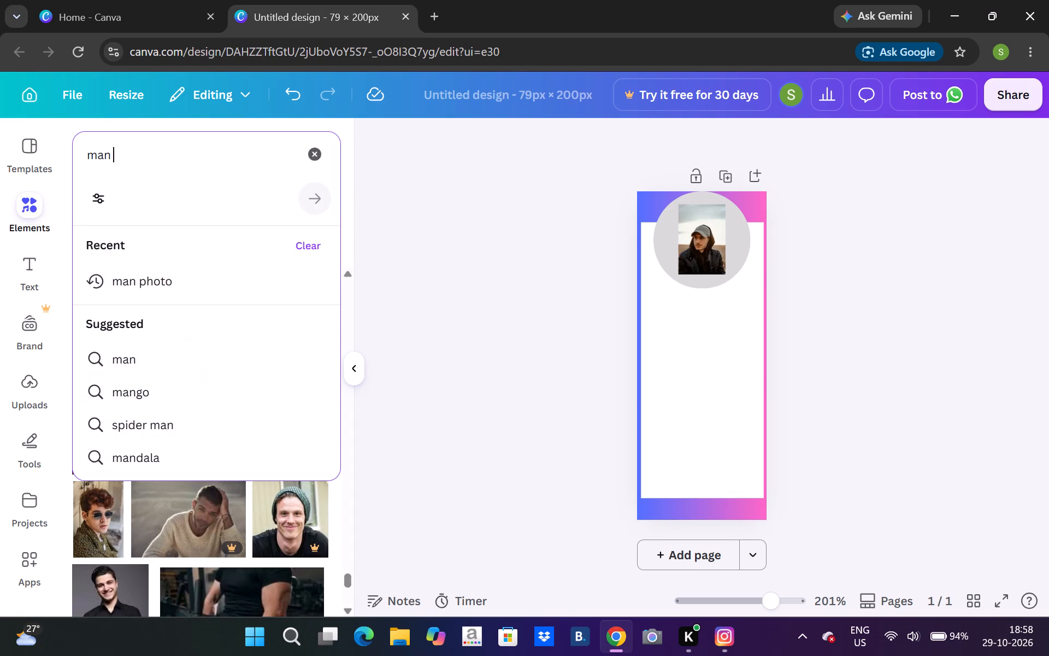
{"action": "type", "text": "dp"}
{"action": "key", "text": "space"}
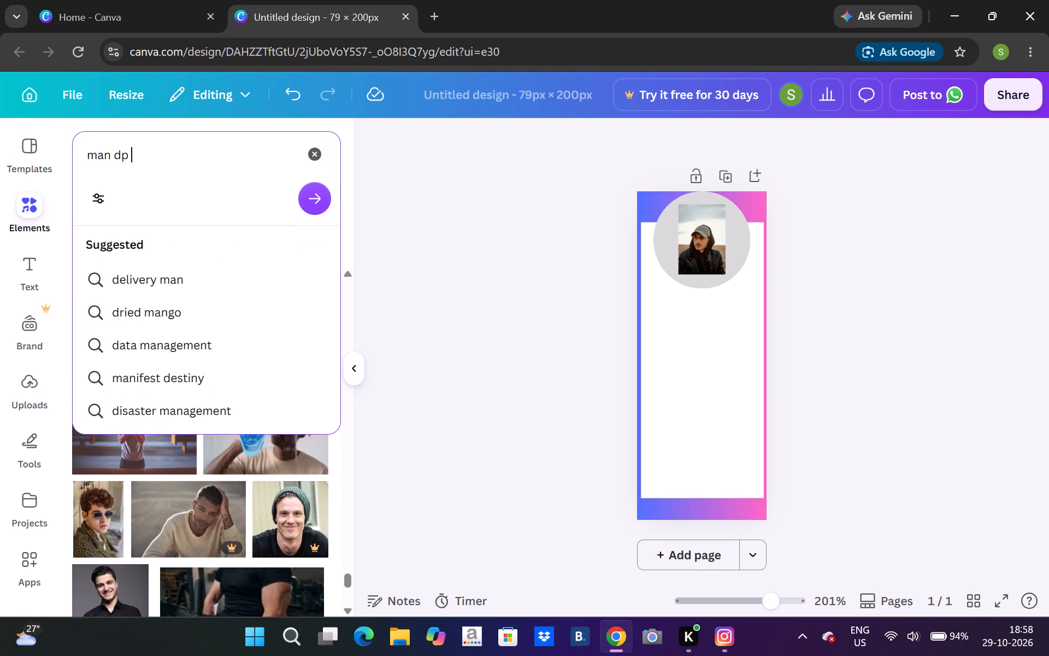
{"action": "key", "text": "s"}
{"action": "key", "text": "BackSpace"}
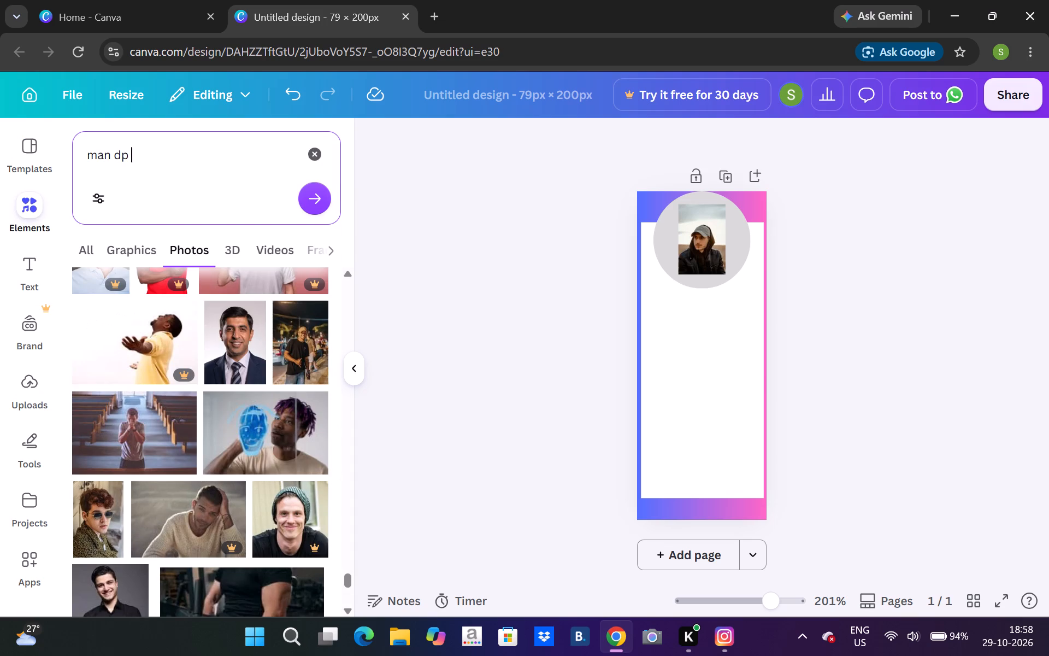
{"action": "key", "text": "BackSpace"}
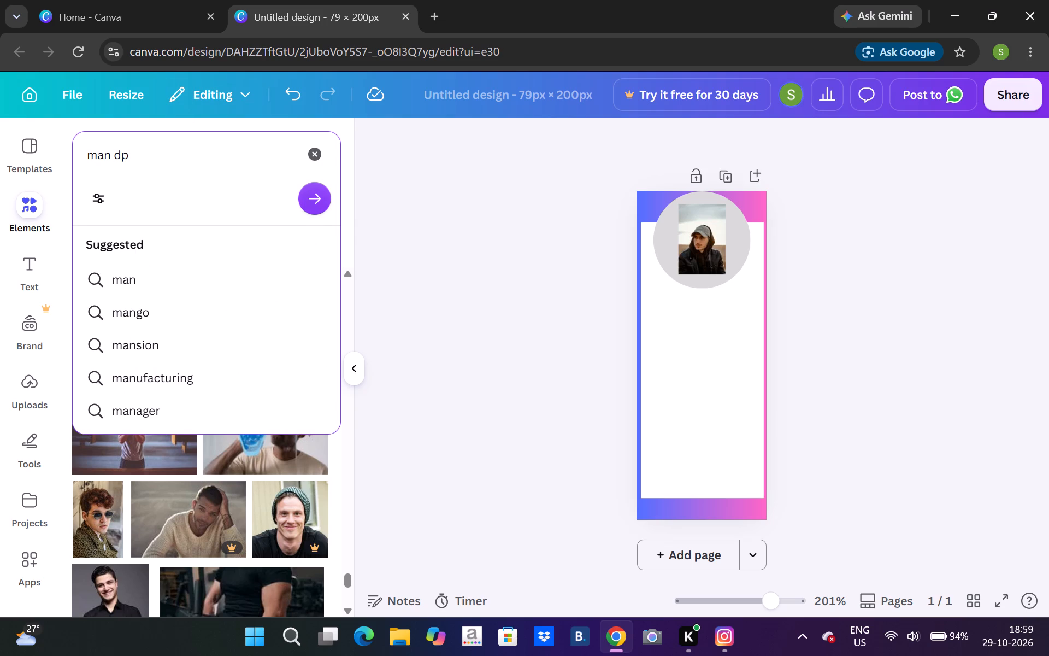
{"action": "left_click", "coordinate": [318, 199]}
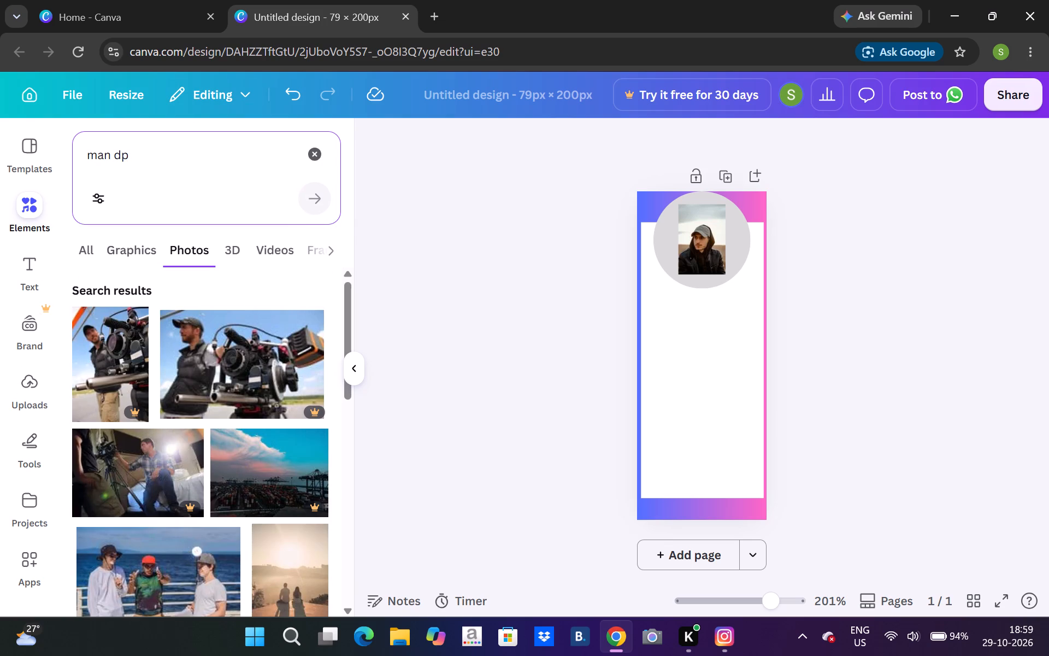
Search the elements library's photos for "dp pic".
{"action": "left_click", "coordinate": [125, 159]}
{"action": "left_click", "coordinate": [142, 154]}
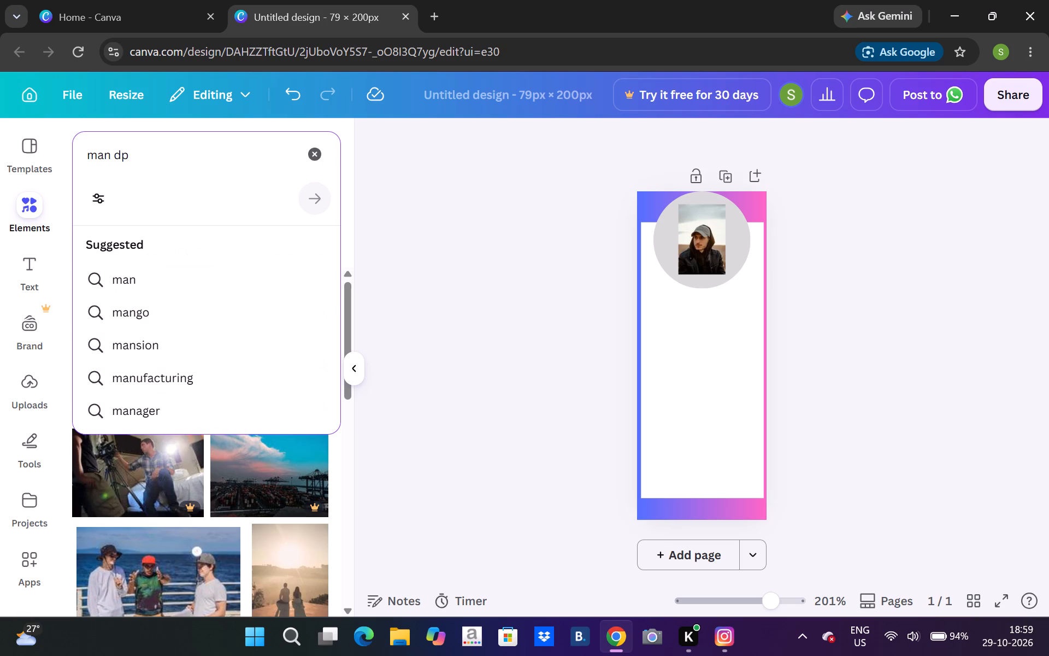
{"action": "key", "text": "BackSpace"}
{"action": "key", "text": "BackSpace"}
{"action": "key", "text": "BackSpace"}
{"action": "key", "text": "BackSpace"}
{"action": "key", "text": "BackSpace"}
{"action": "key", "text": "BackSpace"}
{"action": "type", "text": "dp pic"}
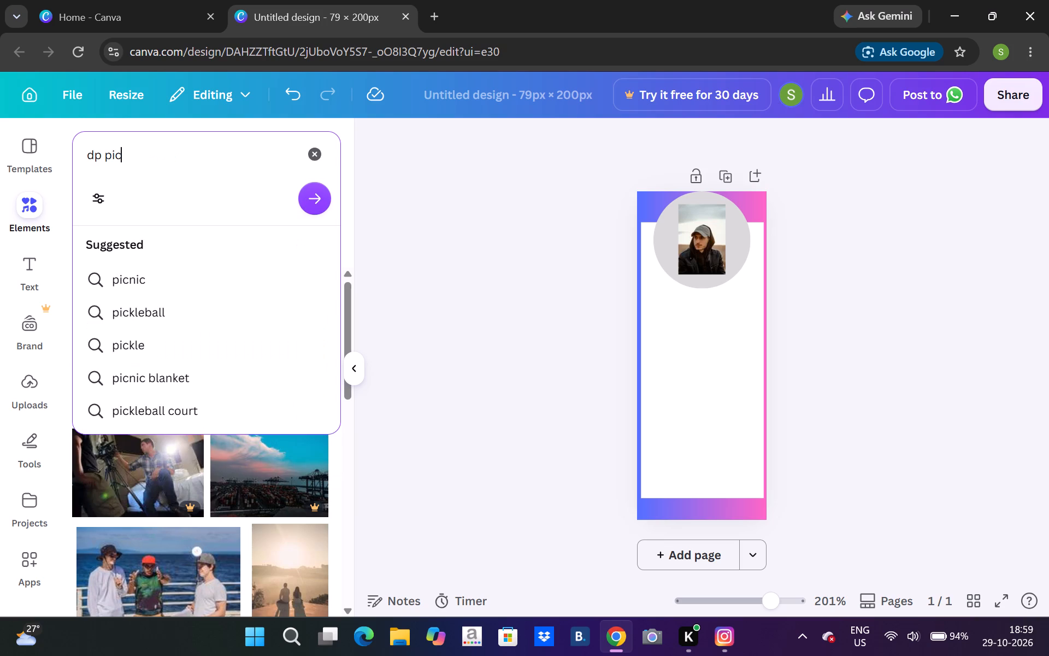
{"action": "left_click", "coordinate": [327, 202]}
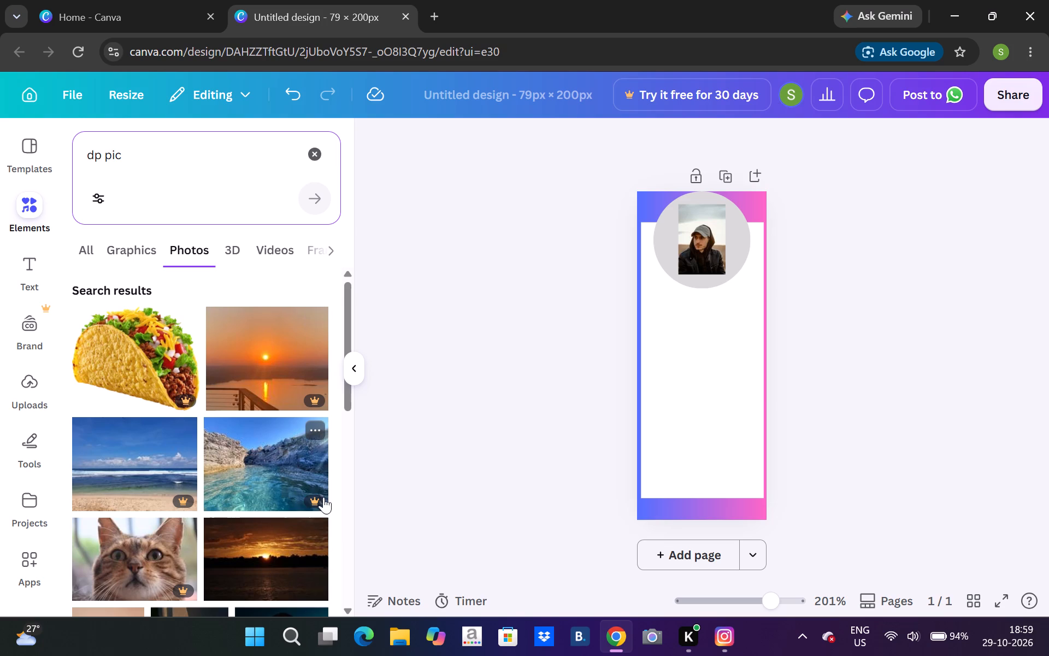
Browse far down the "dp pic" photo results for a suitable man's profile portrait.
{"action": "triple_click", "coordinate": [351, 608]}
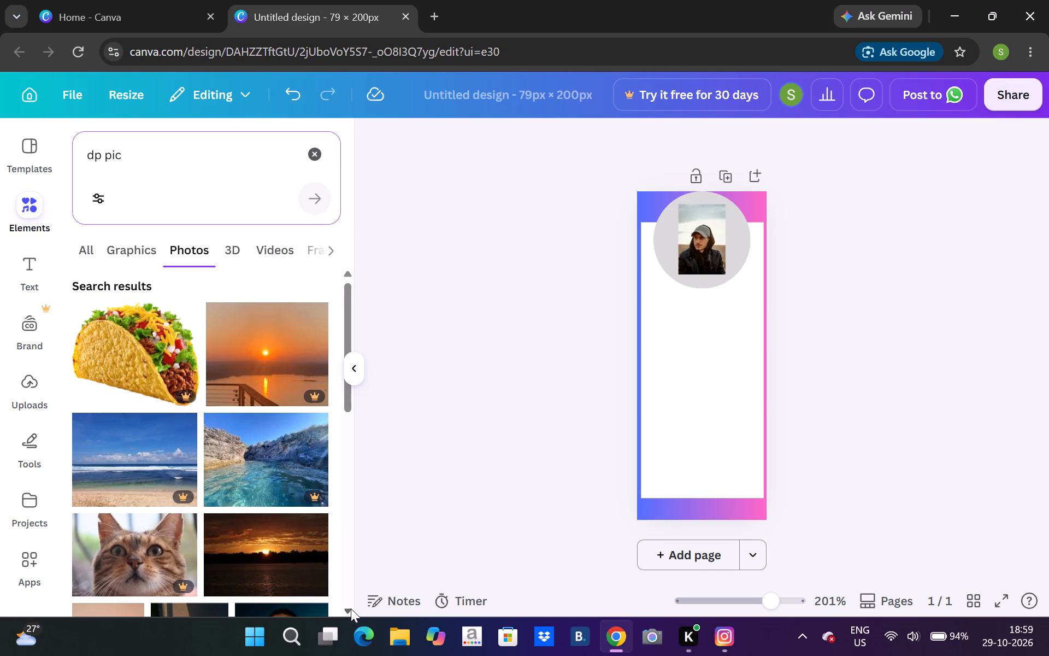
{"action": "triple_click", "coordinate": [351, 608]}
{"action": "triple_click", "coordinate": [351, 608]}
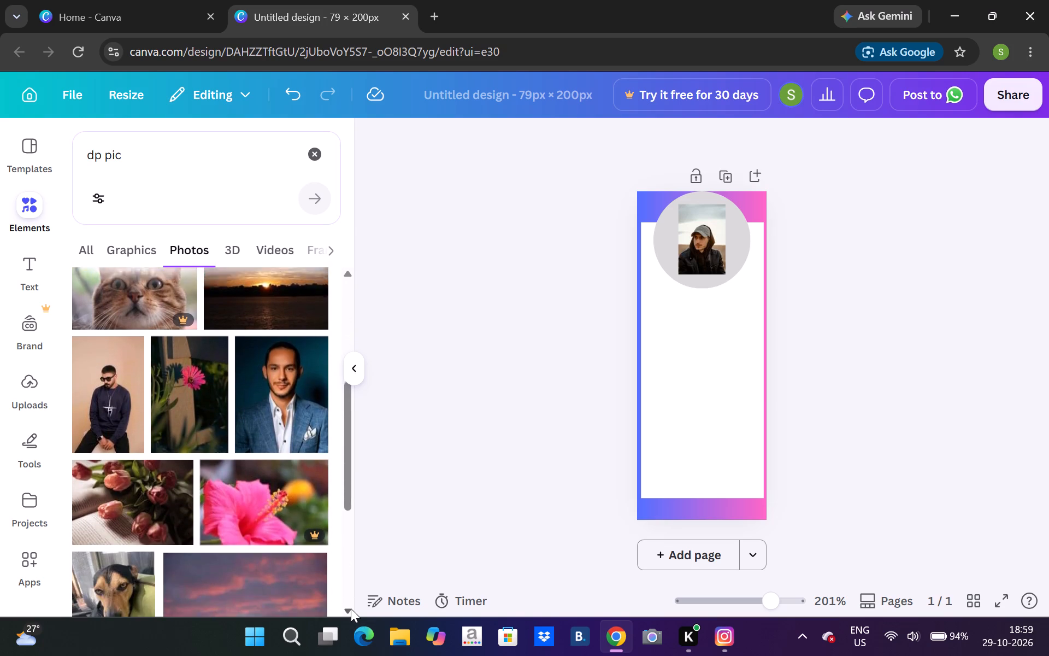
{"action": "triple_click", "coordinate": [351, 608]}
{"action": "triple_click", "coordinate": [351, 608]}
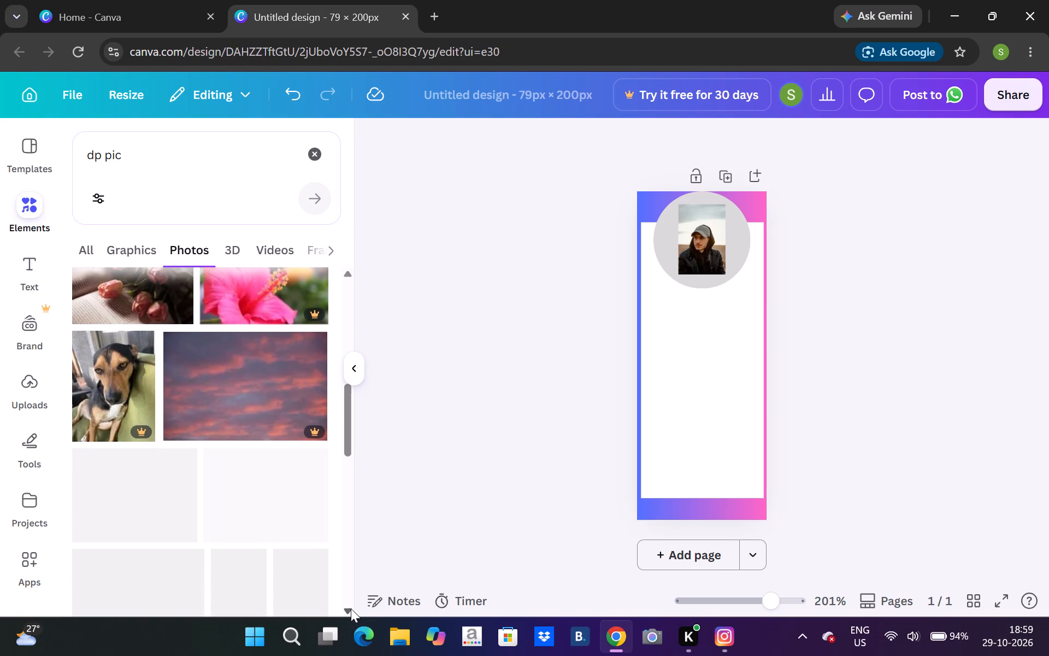
{"action": "triple_click", "coordinate": [351, 608]}
{"action": "triple_click", "coordinate": [351, 608]}
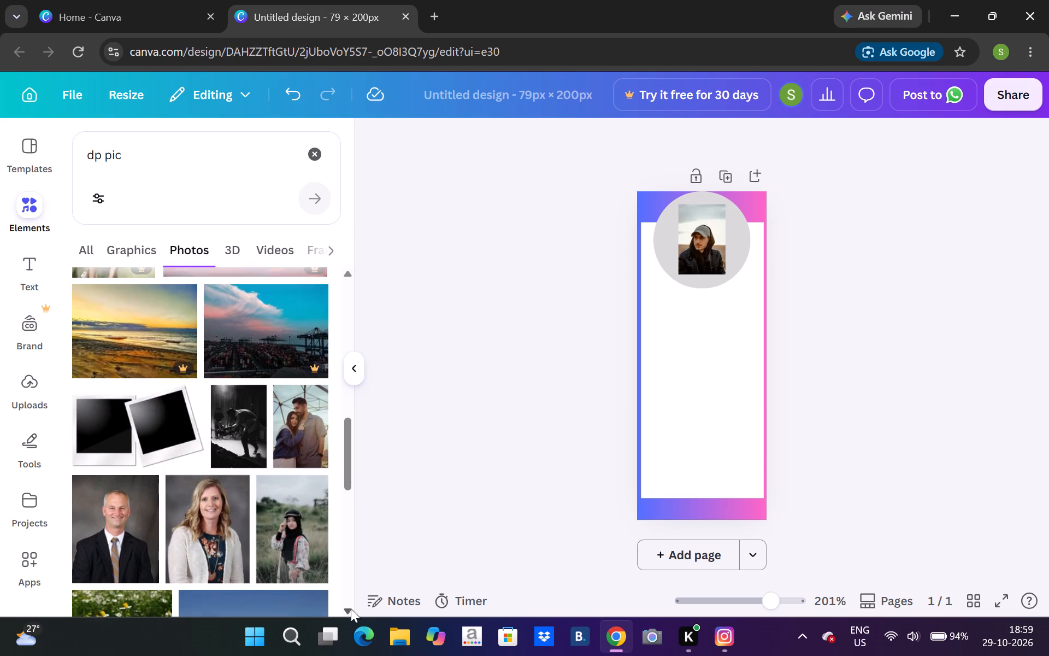
{"action": "triple_click", "coordinate": [351, 608]}
{"action": "left_click", "coordinate": [351, 608]}
{"action": "left_click", "coordinate": [351, 608]}
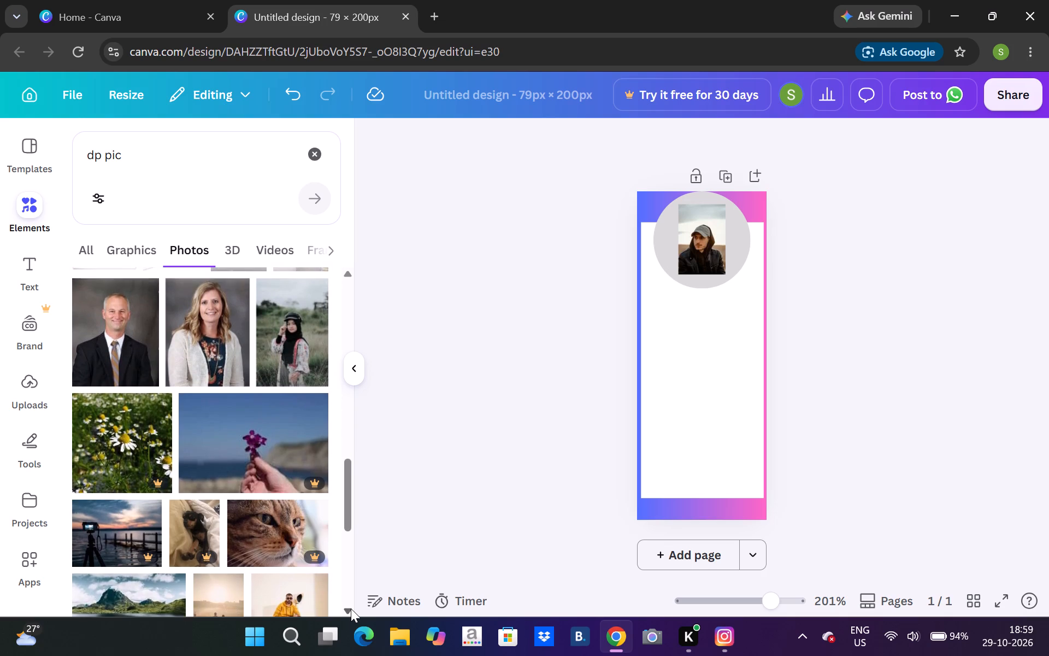
{"action": "triple_click", "coordinate": [351, 608]}
{"action": "triple_click", "coordinate": [351, 608]}
{"action": "triple_click", "coordinate": [351, 608]}
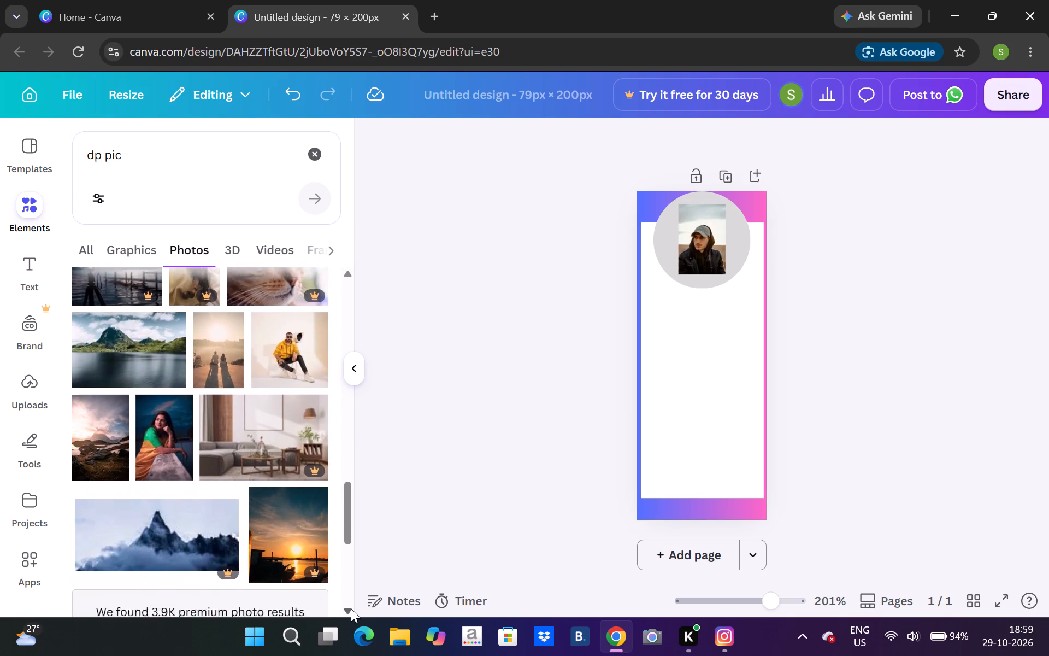
{"action": "triple_click", "coordinate": [351, 608]}
{"action": "triple_click", "coordinate": [351, 608]}
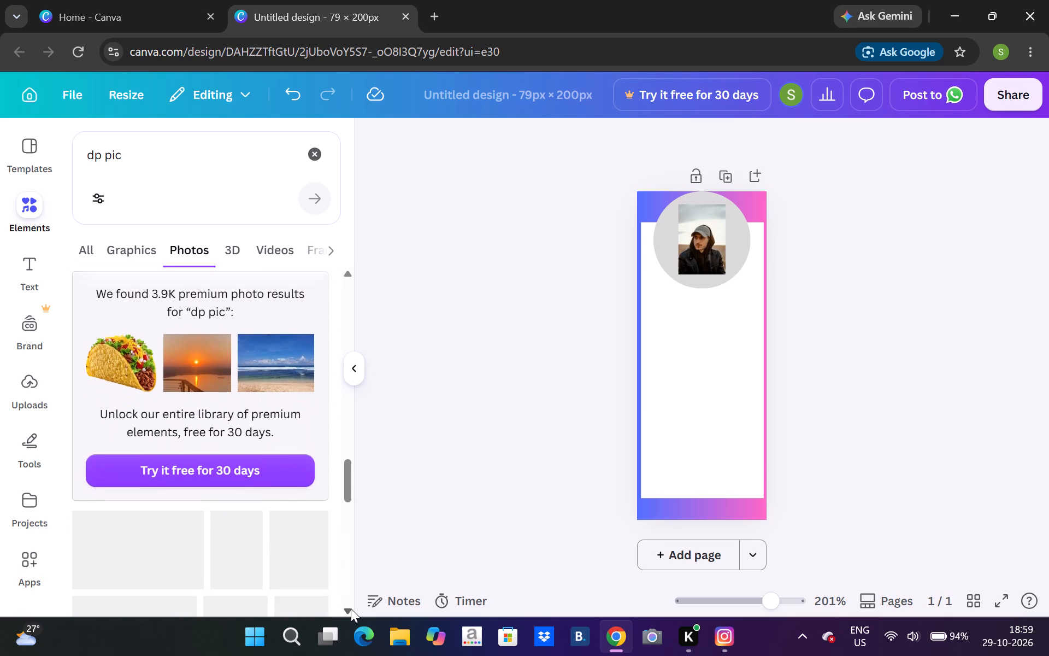
{"action": "double_click", "coordinate": [351, 608]}
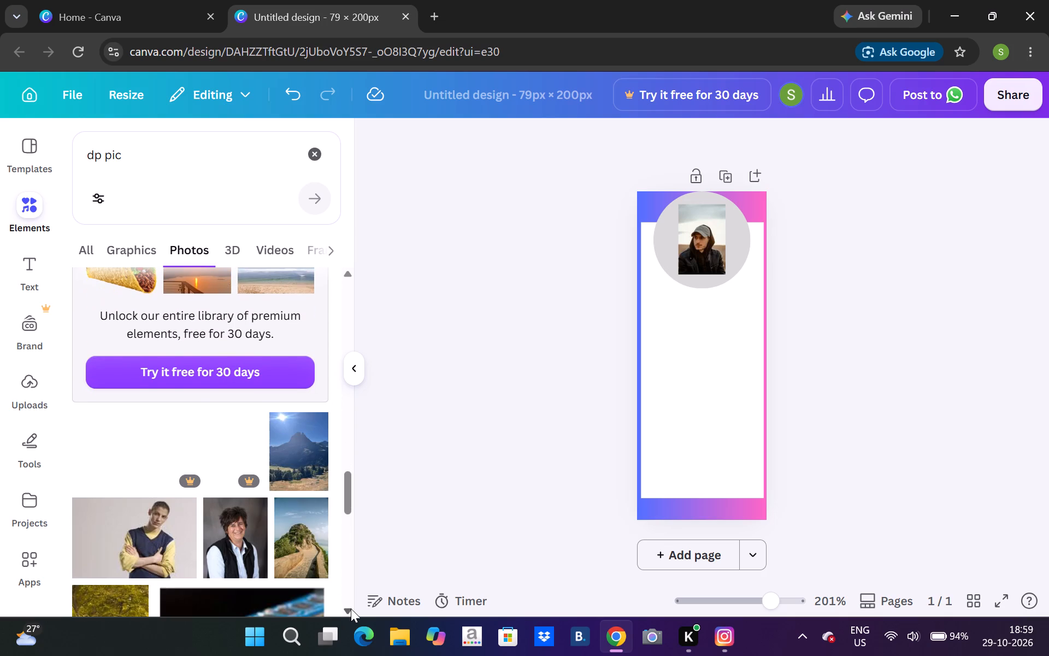
{"action": "triple_click", "coordinate": [351, 608]}
{"action": "triple_click", "coordinate": [351, 608]}
{"action": "triple_click", "coordinate": [351, 608]}
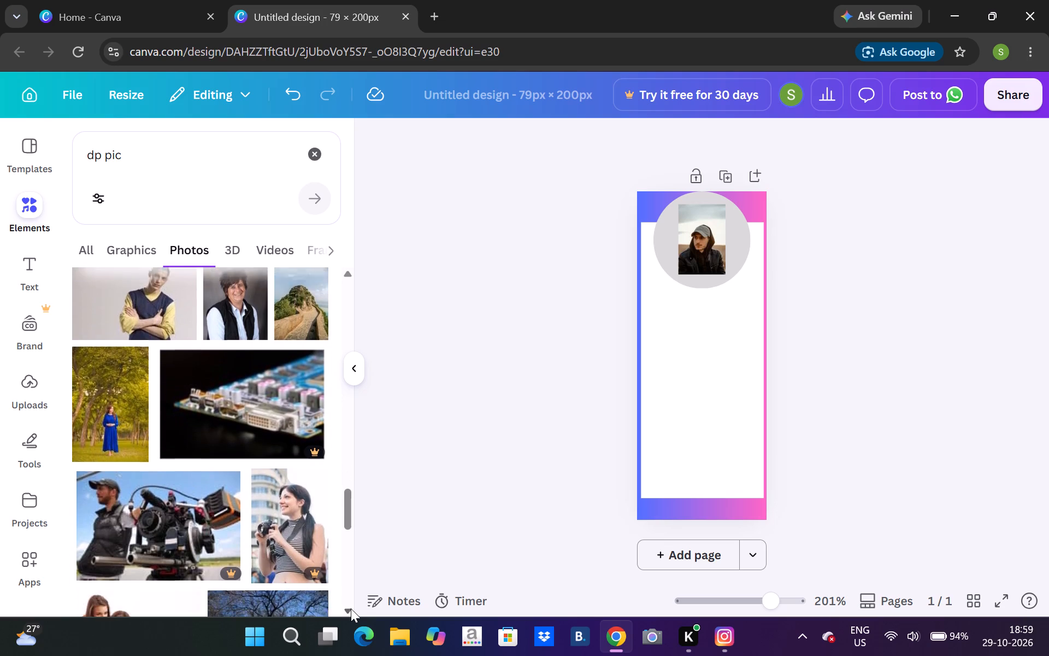
{"action": "triple_click", "coordinate": [351, 608]}
{"action": "triple_click", "coordinate": [351, 608]}
{"action": "triple_click", "coordinate": [351, 608]}
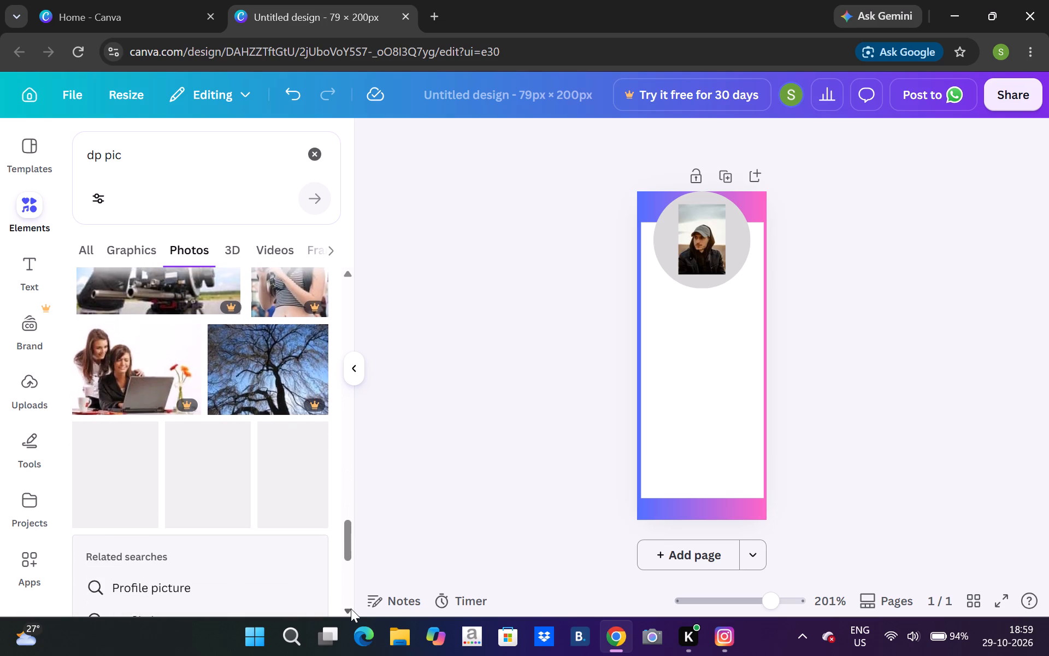
{"action": "triple_click", "coordinate": [351, 608]}
{"action": "left_click", "coordinate": [351, 608]}
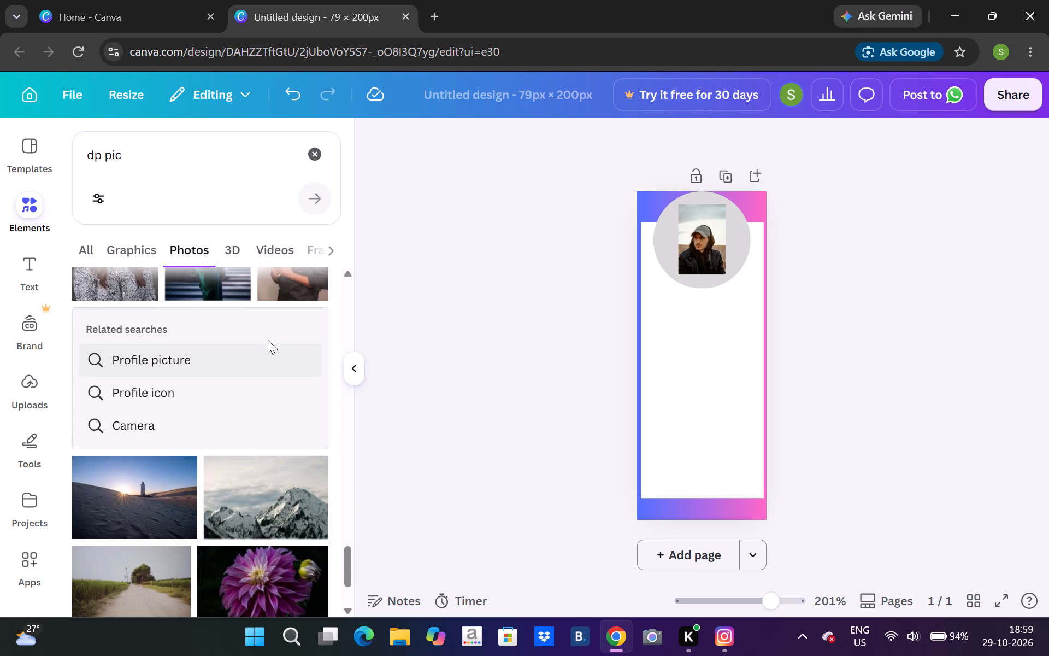
{"action": "left_click_drag", "start_coordinate": [266, 301], "coordinate": [313, 149]}
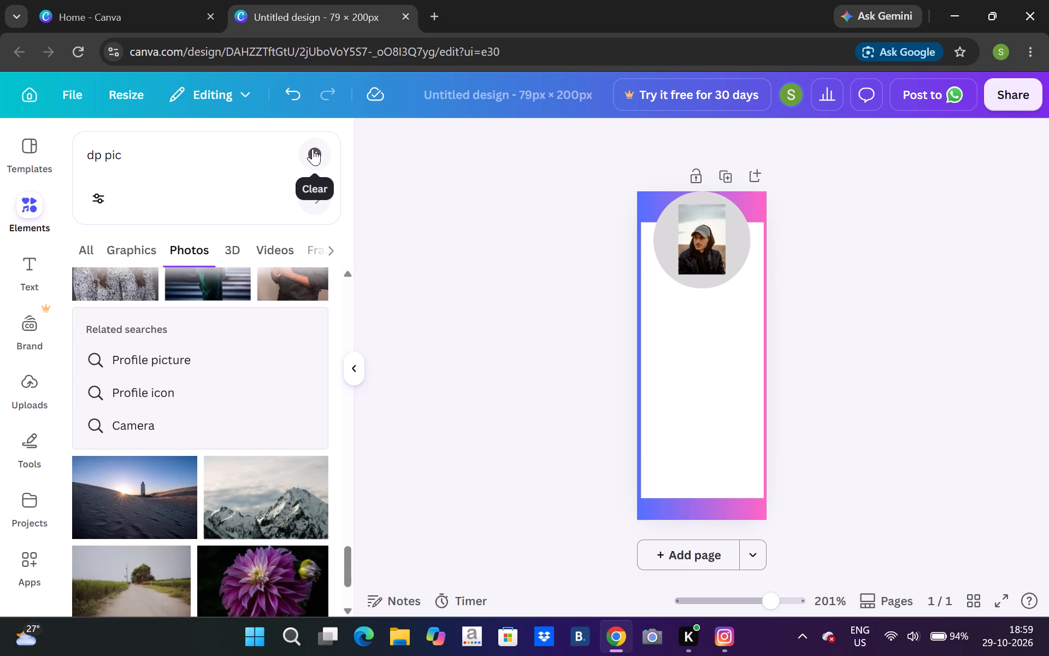
Search the elements library for "circle frame" and add the thin gold ring graphic to the design.
{"action": "left_click", "coordinate": [313, 149]}
{"action": "type", "text": "circle"}
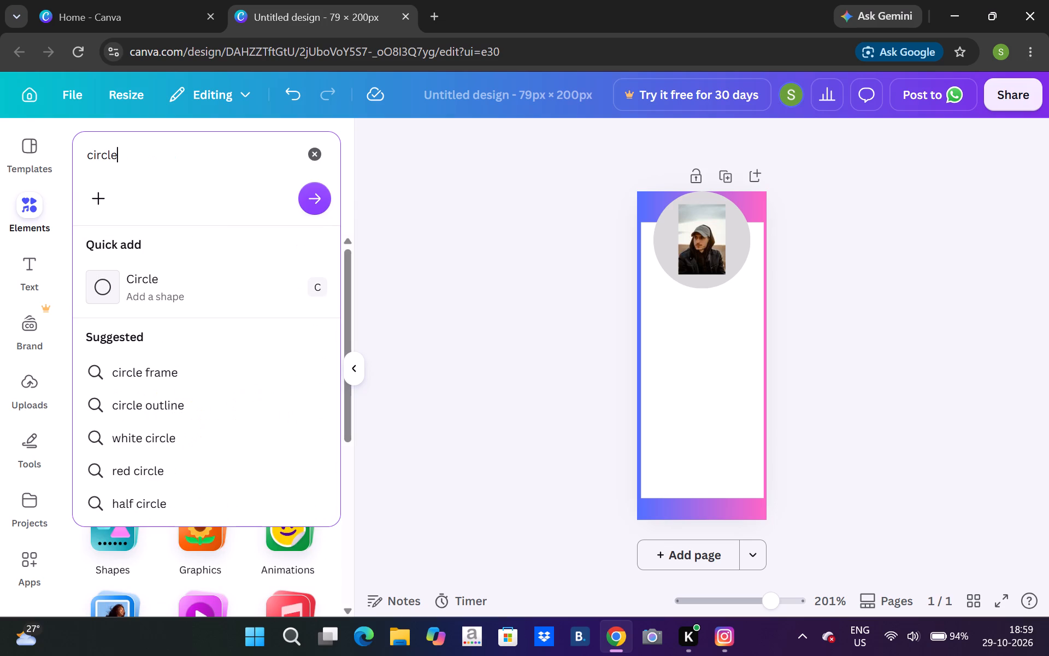
{"action": "left_click", "coordinate": [202, 383]}
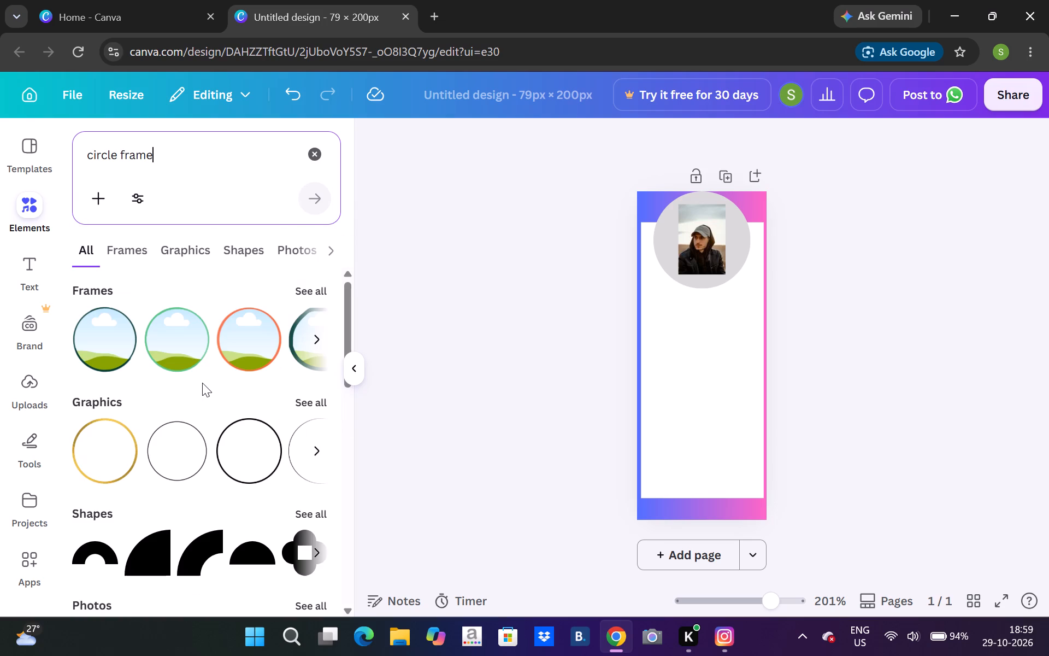
{"action": "left_click", "coordinate": [117, 467]}
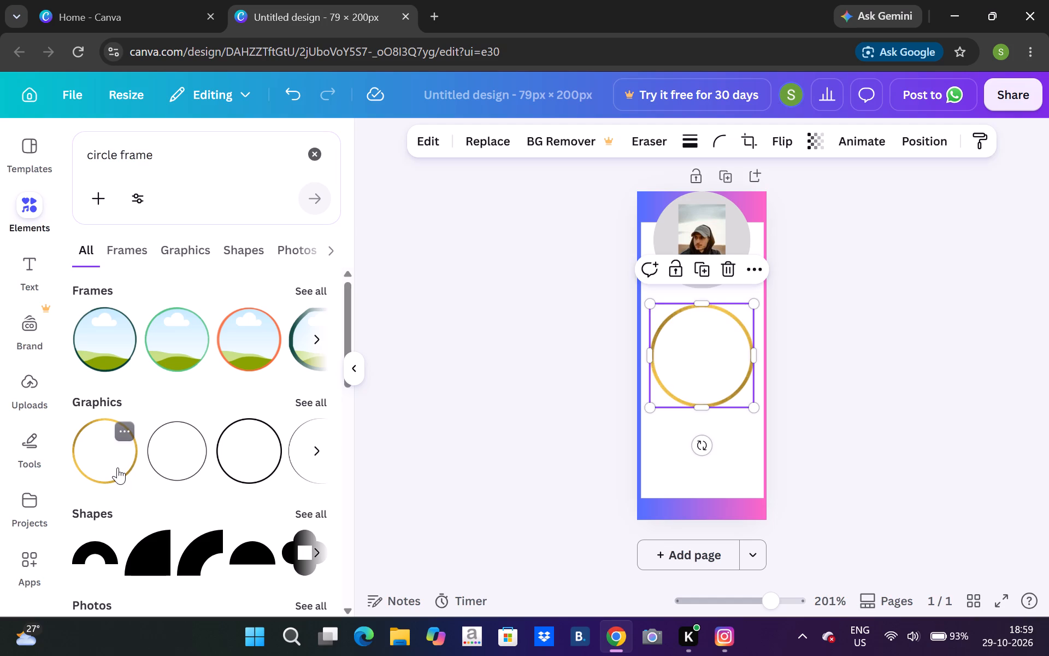
Move the gold ring up over the grey circle and adjust its size slightly so it frames the circle's edge.
{"action": "left_click_drag", "start_coordinate": [704, 374], "coordinate": [705, 280]}
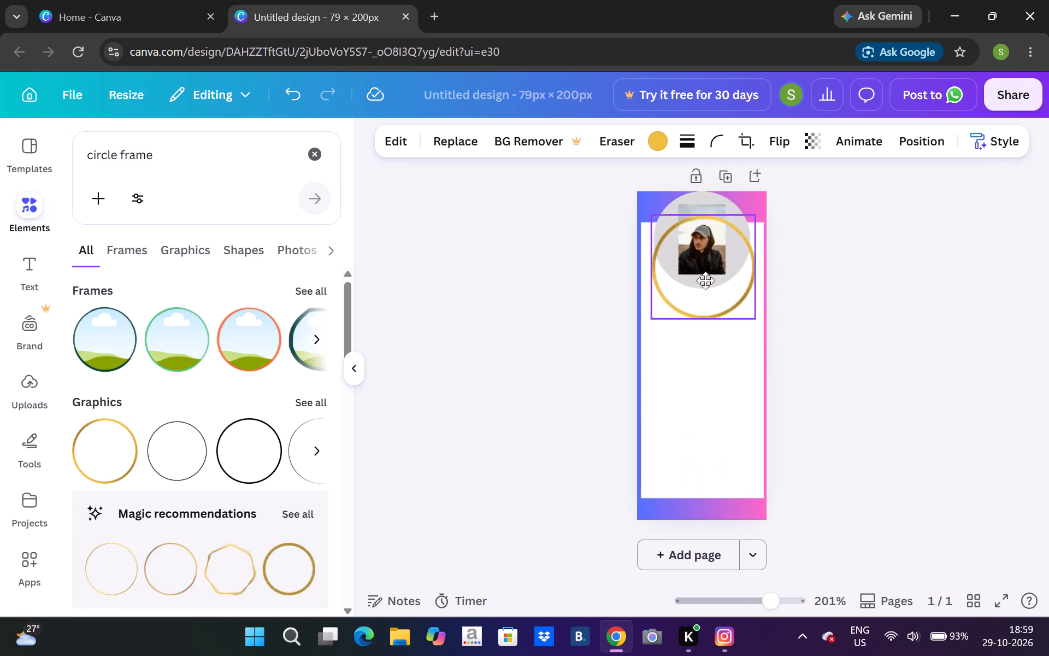
{"action": "left_click_drag", "start_coordinate": [705, 280], "coordinate": [704, 256]}
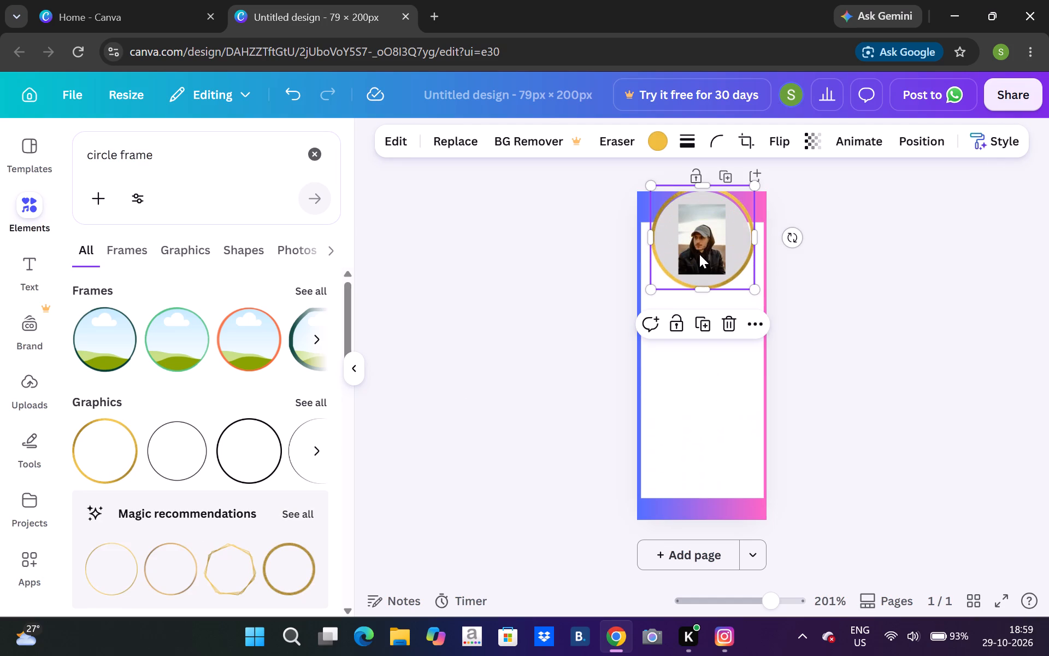
{"action": "left_click_drag", "start_coordinate": [751, 295], "coordinate": [745, 295]}
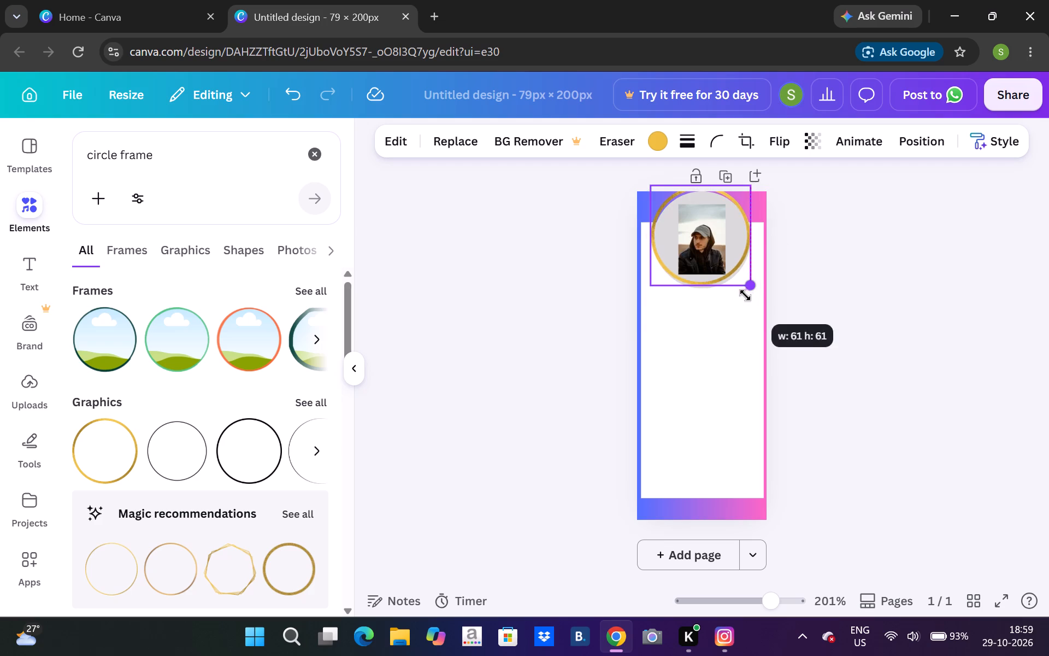
{"action": "left_click_drag", "start_coordinate": [745, 295], "coordinate": [746, 295]}
{"action": "left_click", "coordinate": [703, 277]}
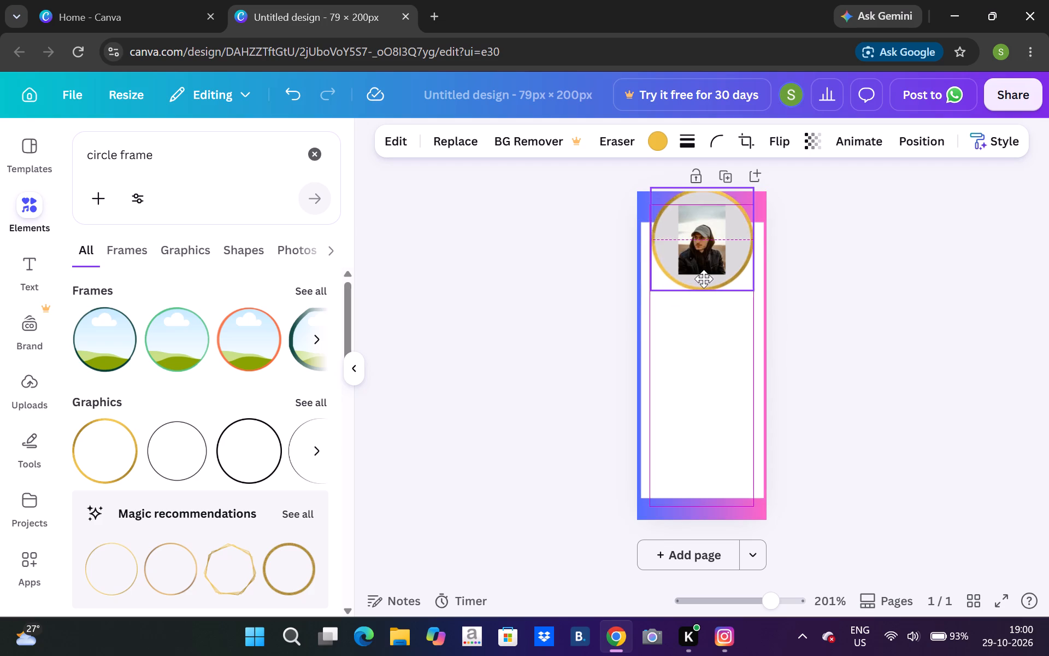
Search the elements library for "circle picture".
{"action": "left_click", "coordinate": [227, 168]}
{"action": "left_click", "coordinate": [227, 168]}
{"action": "left_click", "coordinate": [221, 156]}
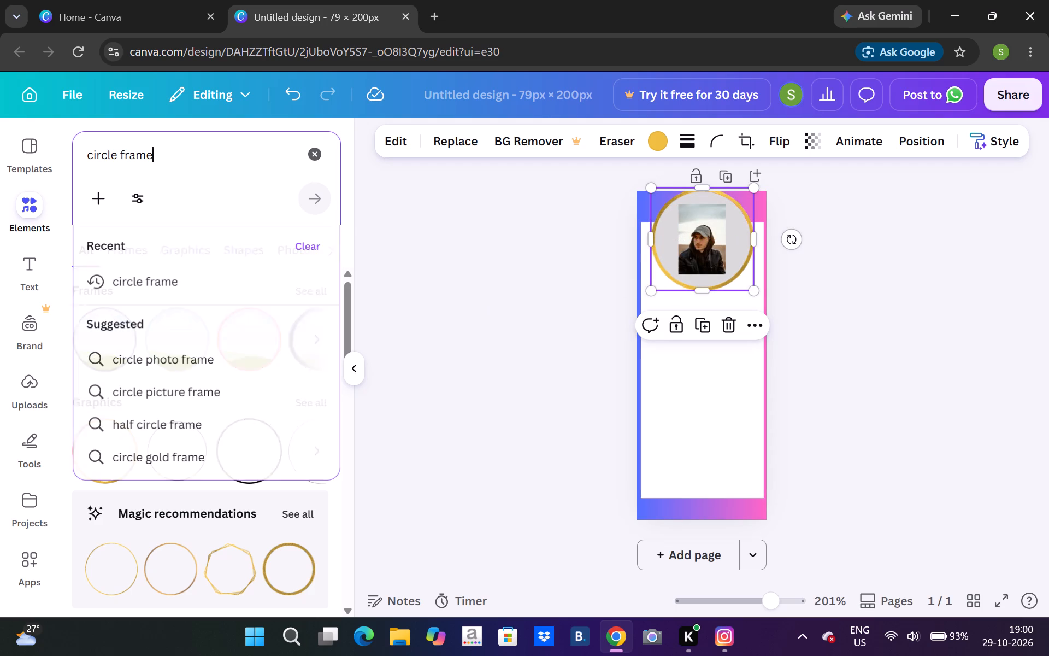
{"action": "key", "text": "BackSpace"}
{"action": "key", "text": "BackSpace"}
{"action": "key", "text": "BackSpace"}
{"action": "key", "text": "BackSpace"}
{"action": "key", "text": "BackSpace"}
{"action": "type", "text": "pic"}
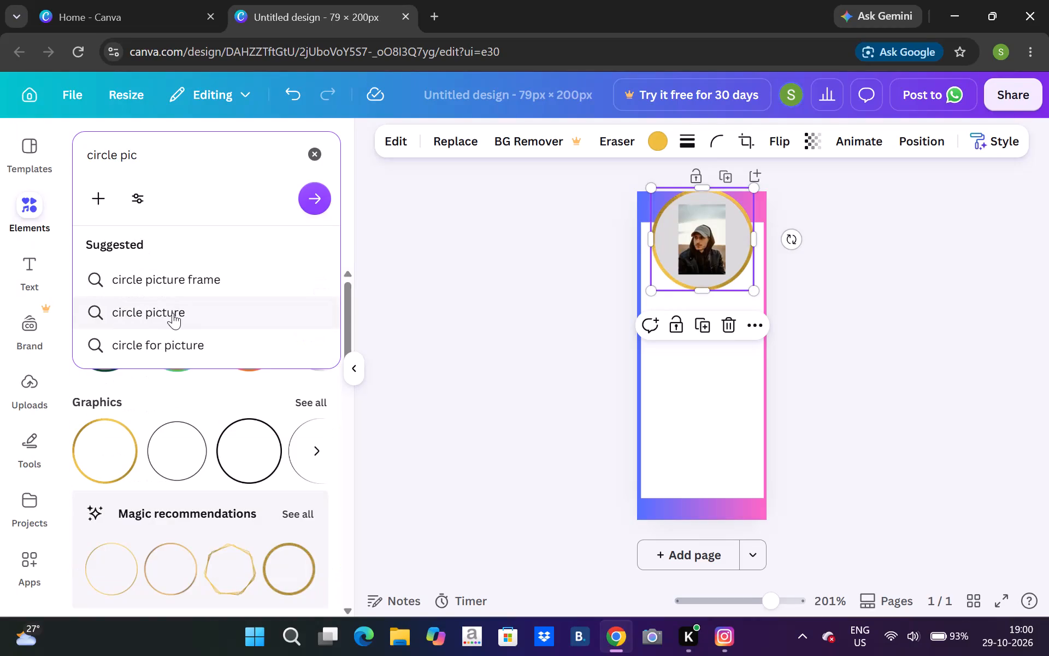
{"action": "left_click", "coordinate": [173, 313]}
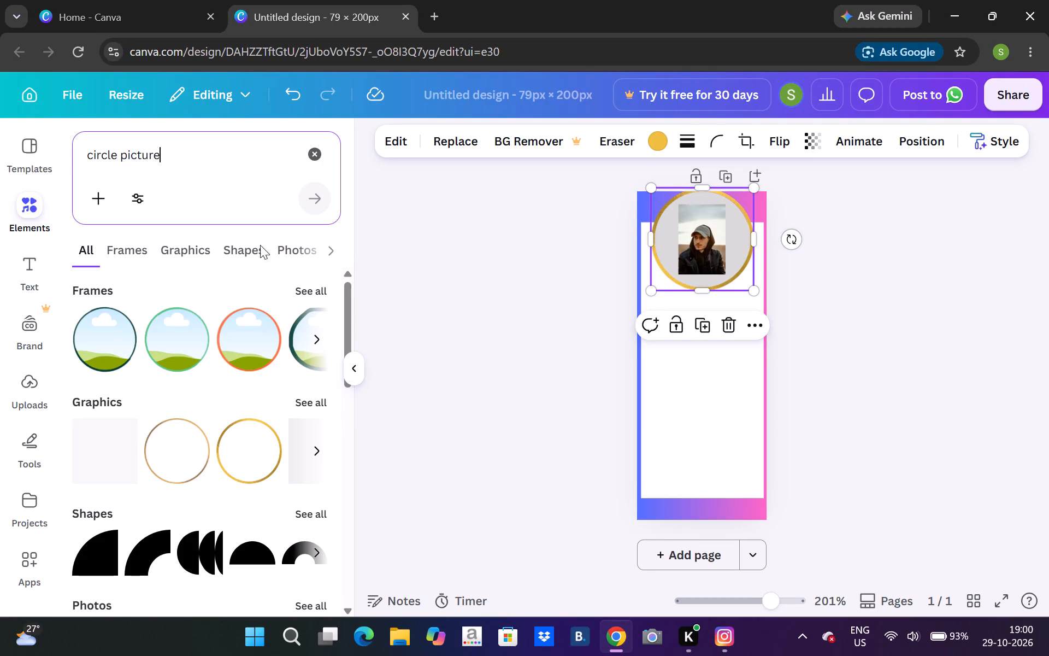
Browse the "circle picture" frames and far down its graphics results for a suitable circular picture element.
{"action": "left_click", "coordinate": [314, 326]}
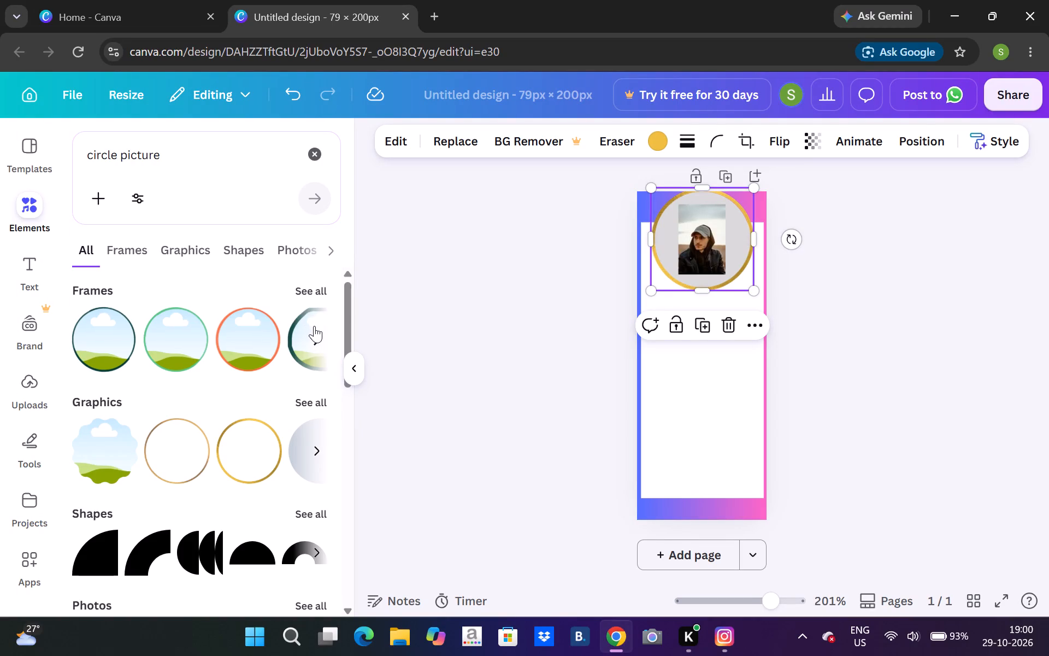
{"action": "left_click", "coordinate": [314, 326]}
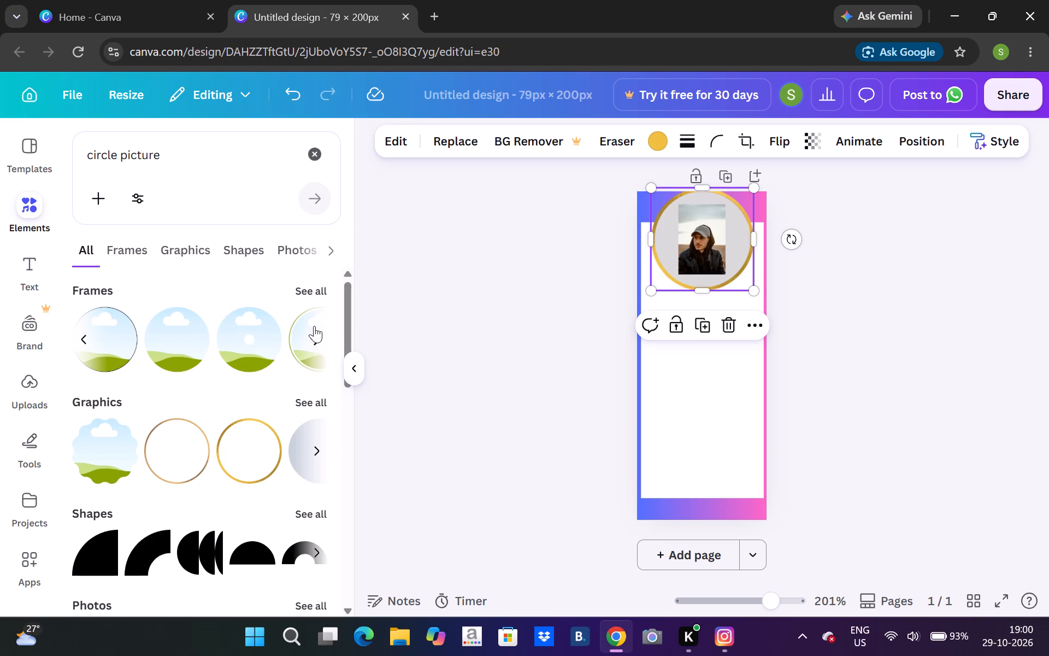
{"action": "left_click", "coordinate": [314, 326]}
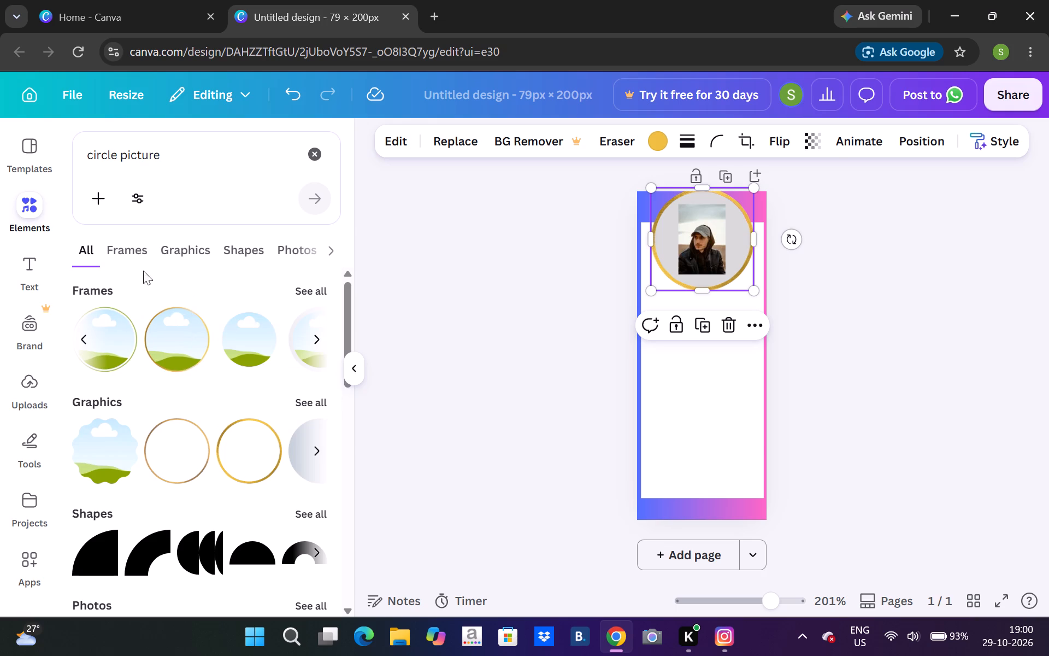
{"action": "left_click", "coordinate": [189, 248]}
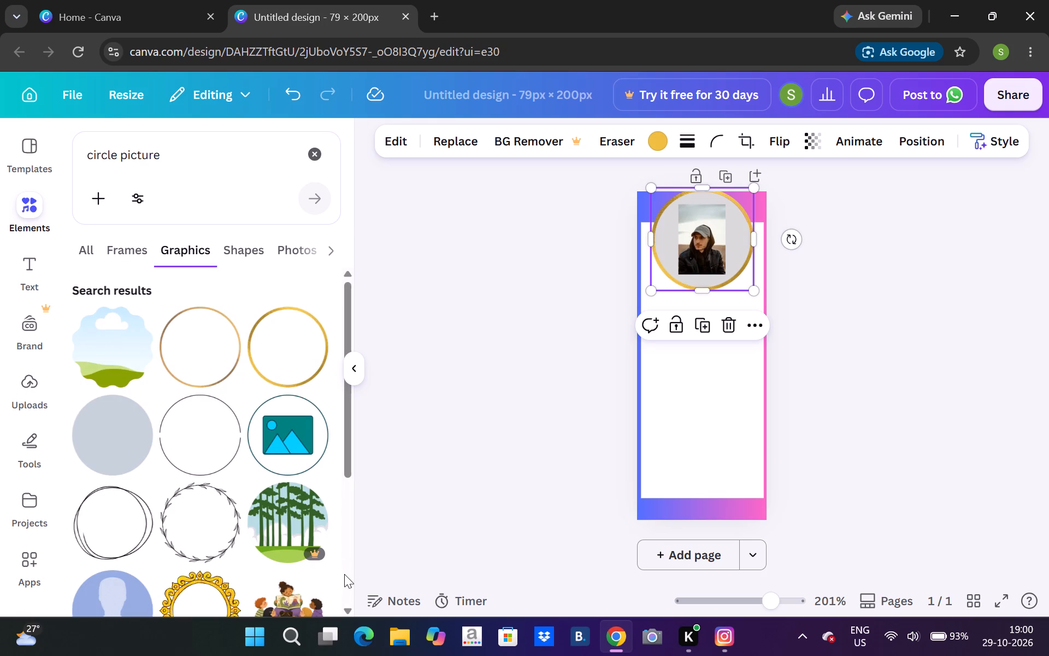
{"action": "left_click", "coordinate": [346, 602]}
{"action": "triple_click", "coordinate": [346, 602]}
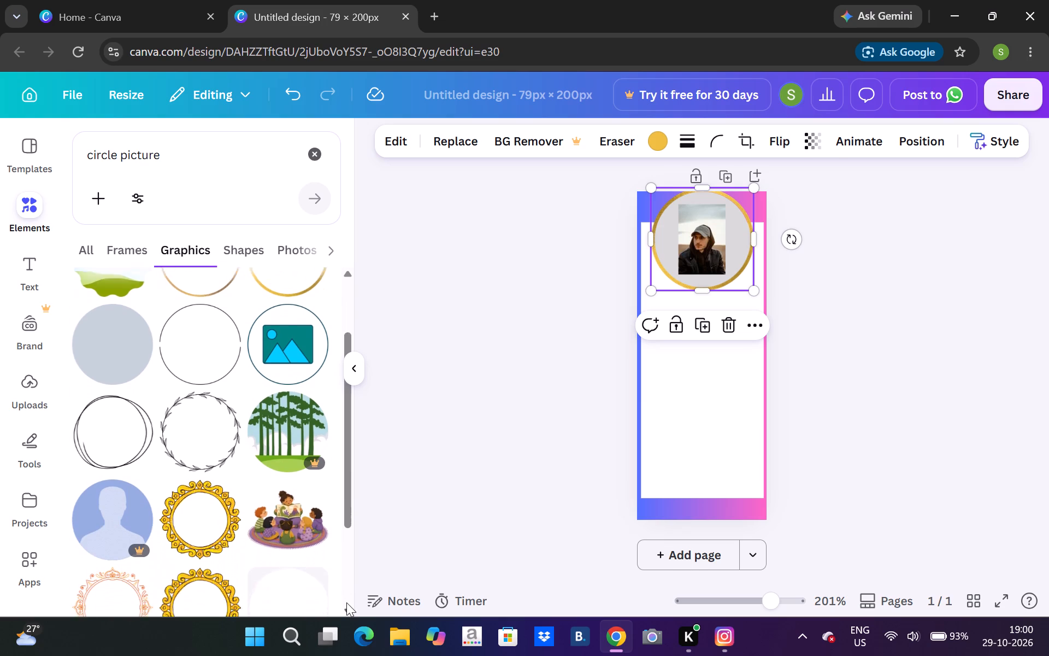
{"action": "triple_click", "coordinate": [346, 602]}
{"action": "double_click", "coordinate": [346, 602]}
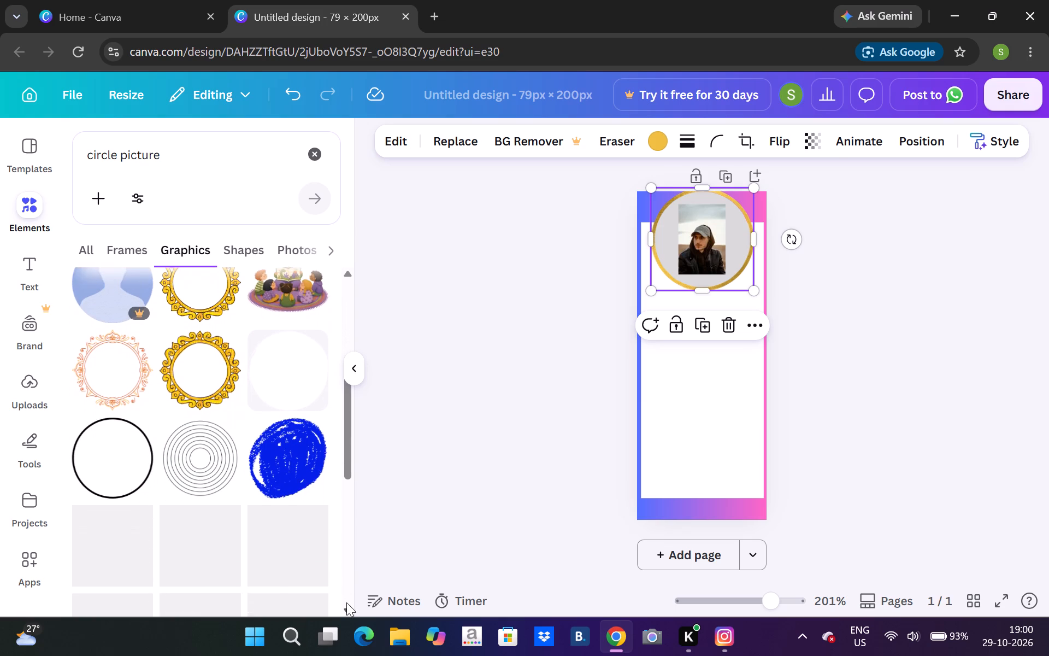
{"action": "triple_click", "coordinate": [346, 602]}
{"action": "triple_click", "coordinate": [346, 602]}
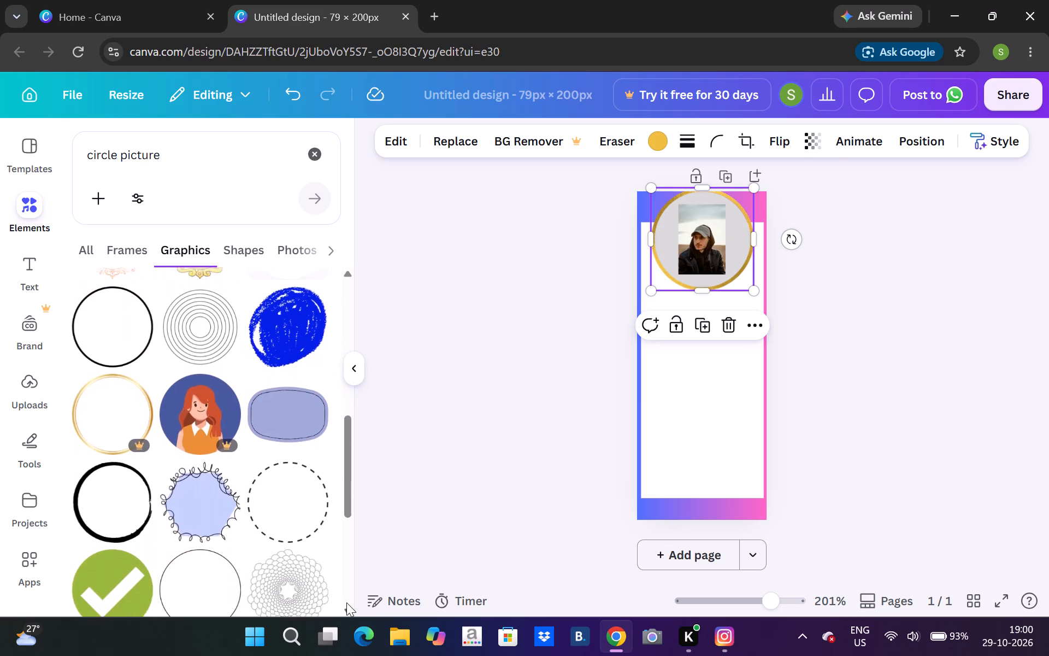
{"action": "triple_click", "coordinate": [346, 602]}
{"action": "double_click", "coordinate": [346, 602]}
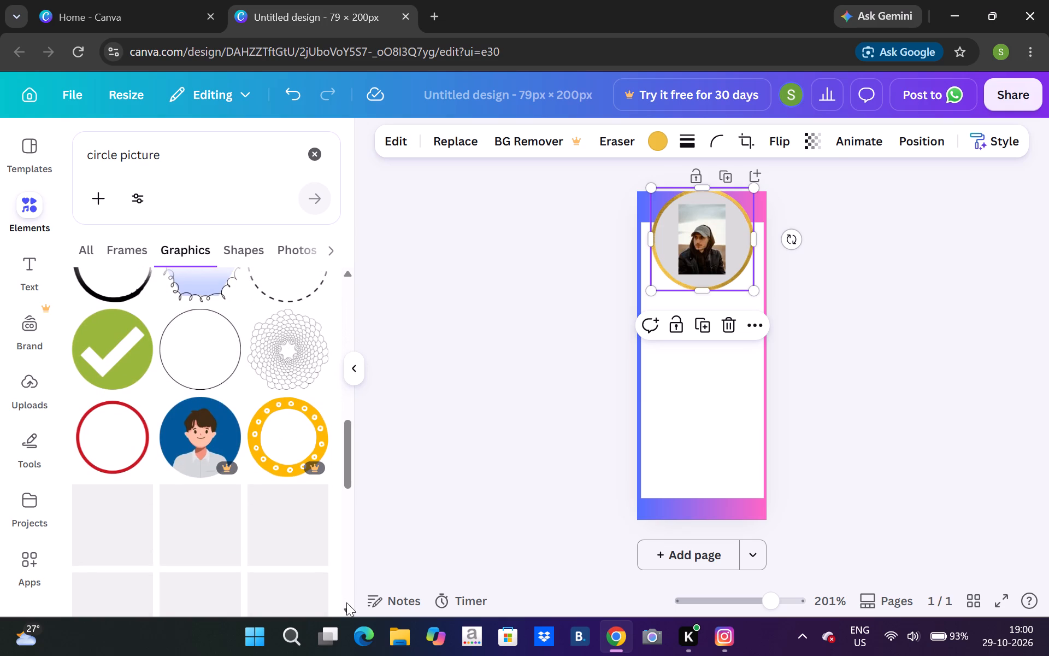
{"action": "triple_click", "coordinate": [346, 602]}
{"action": "triple_click", "coordinate": [346, 602]}
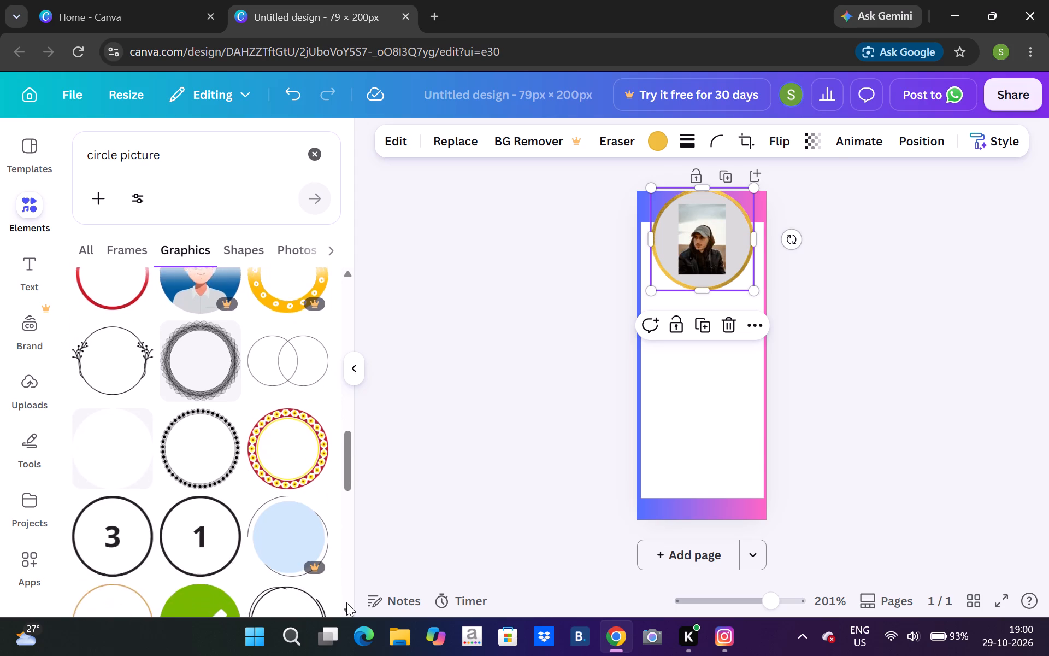
{"action": "triple_click", "coordinate": [346, 602]}
{"action": "triple_click", "coordinate": [346, 602]}
{"action": "triple_click", "coordinate": [346, 602]}
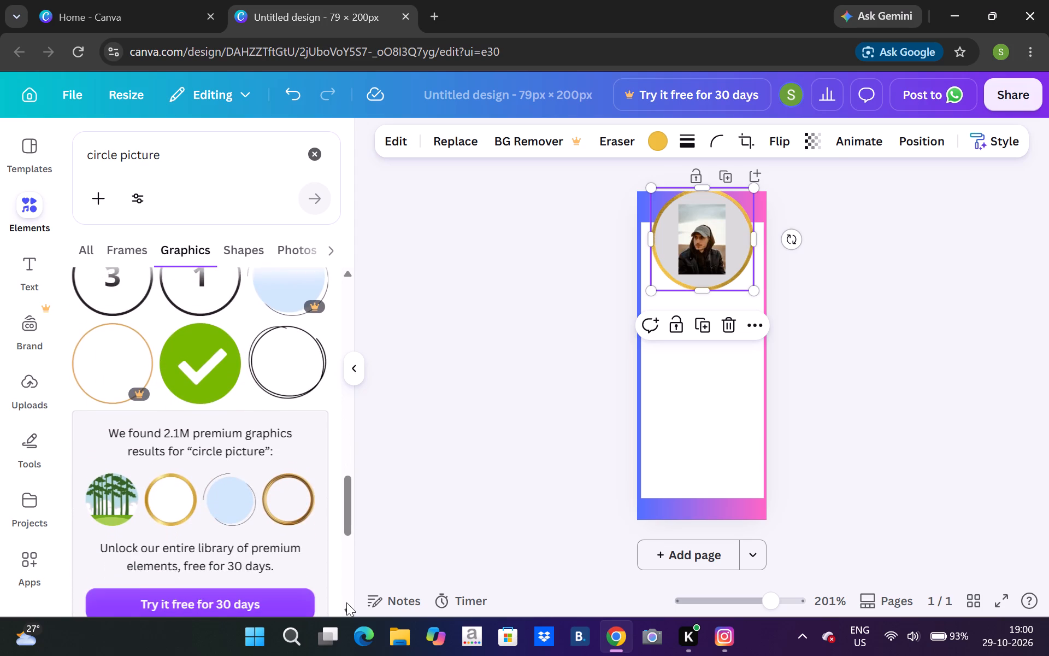
{"action": "triple_click", "coordinate": [346, 602]}
{"action": "left_click", "coordinate": [346, 602]}
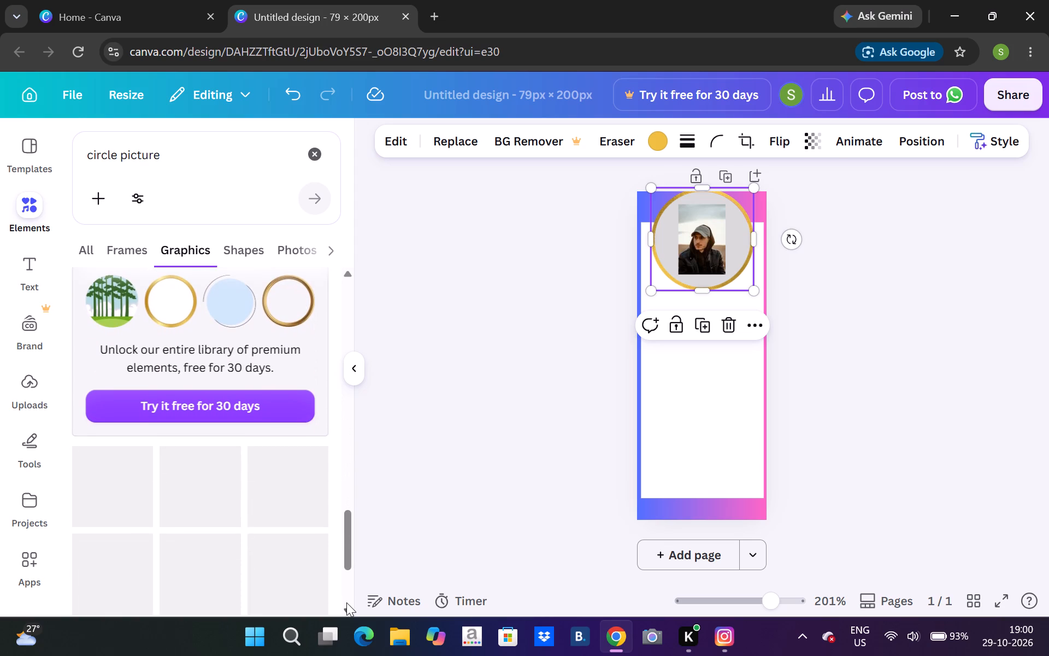
{"action": "triple_click", "coordinate": [346, 602]}
{"action": "double_click", "coordinate": [346, 602]}
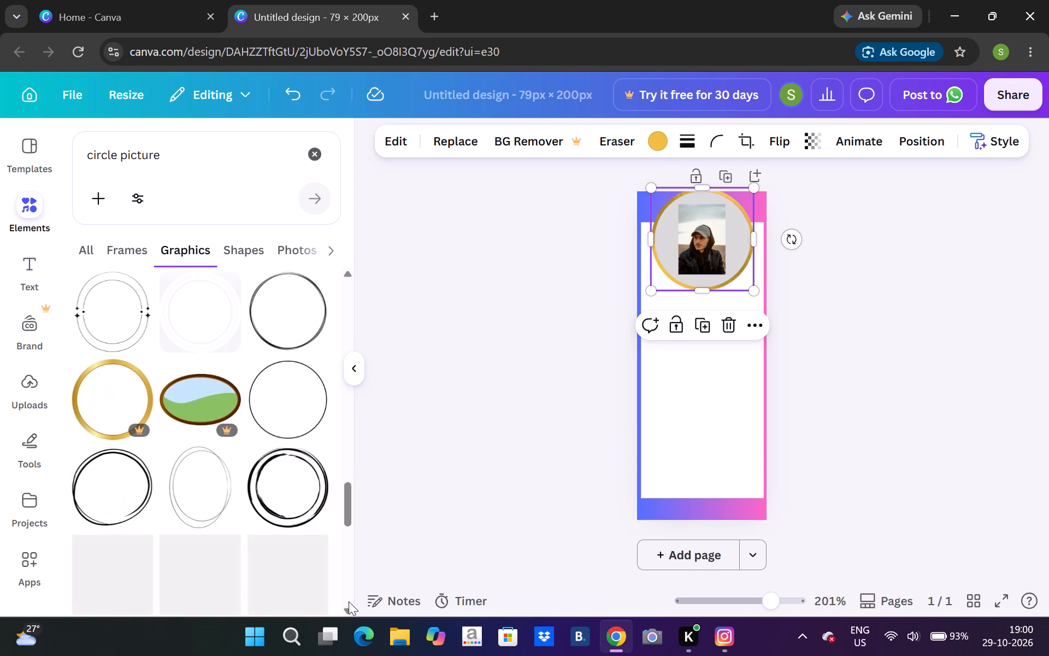
{"action": "double_click", "coordinate": [349, 601]}
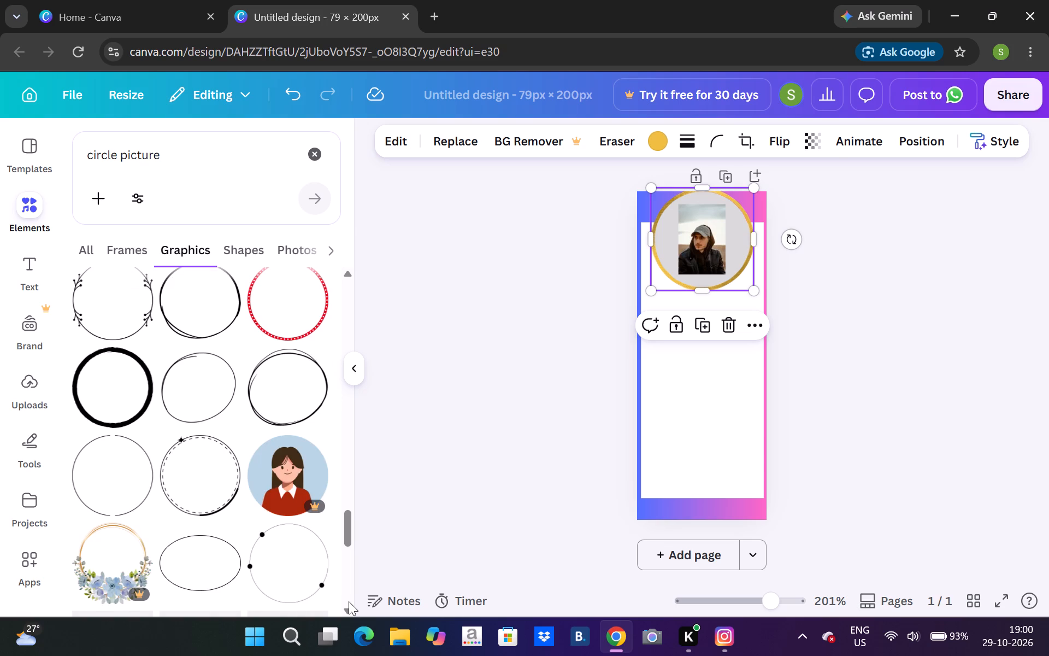
{"action": "double_click", "coordinate": [349, 601]}
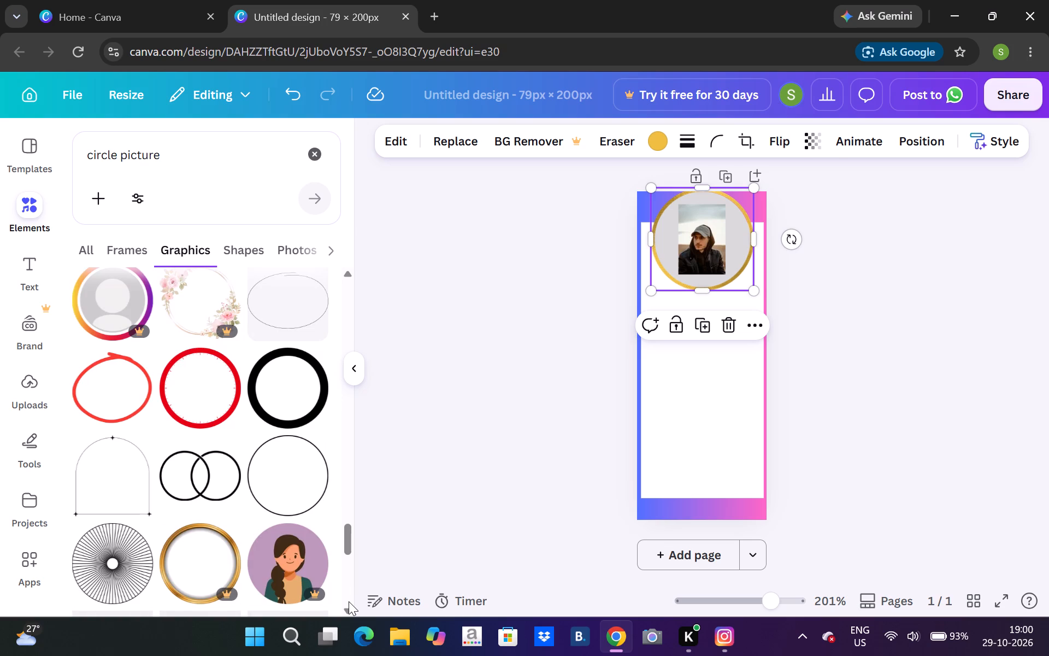
{"action": "left_click", "coordinate": [349, 601]}
{"action": "left_click", "coordinate": [349, 601]}
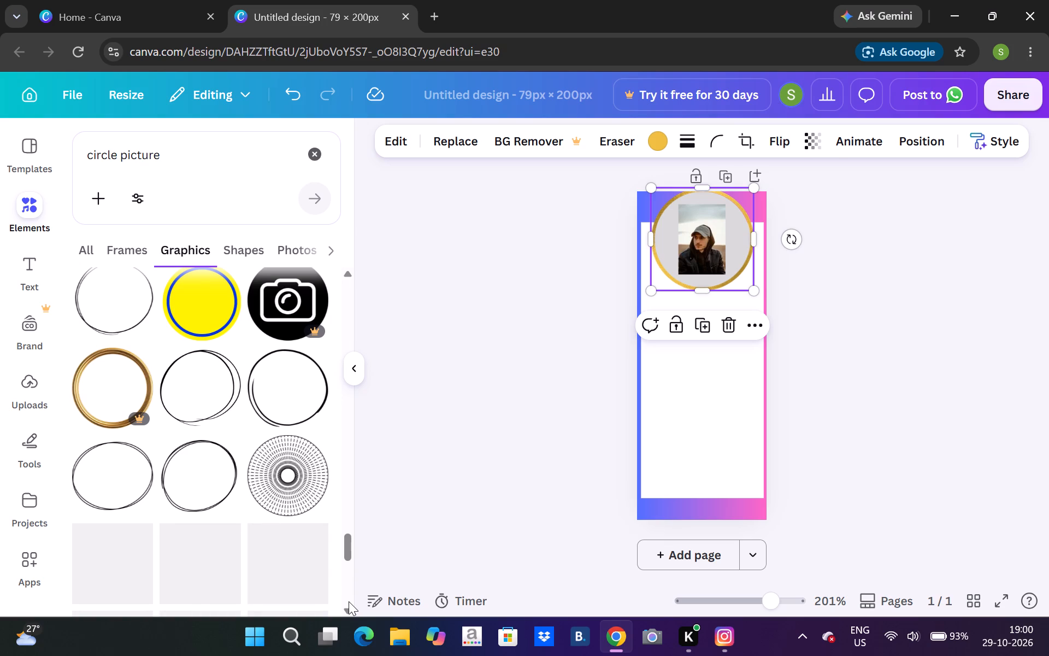
Add the dotted concentric-circle graphic from the results to the design.
{"action": "left_click", "coordinate": [271, 488]}
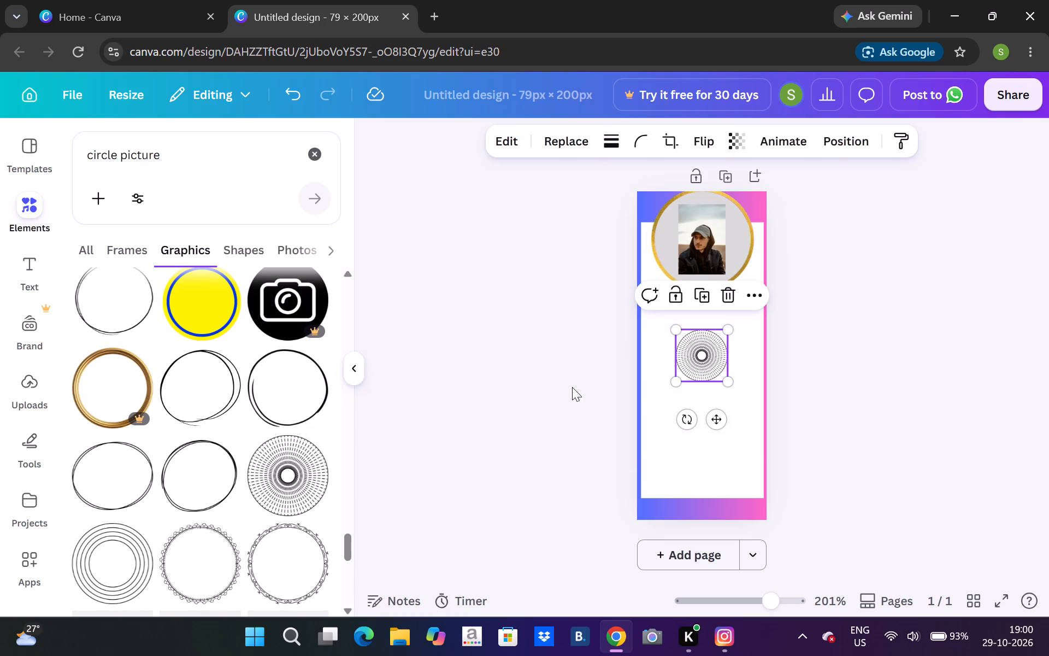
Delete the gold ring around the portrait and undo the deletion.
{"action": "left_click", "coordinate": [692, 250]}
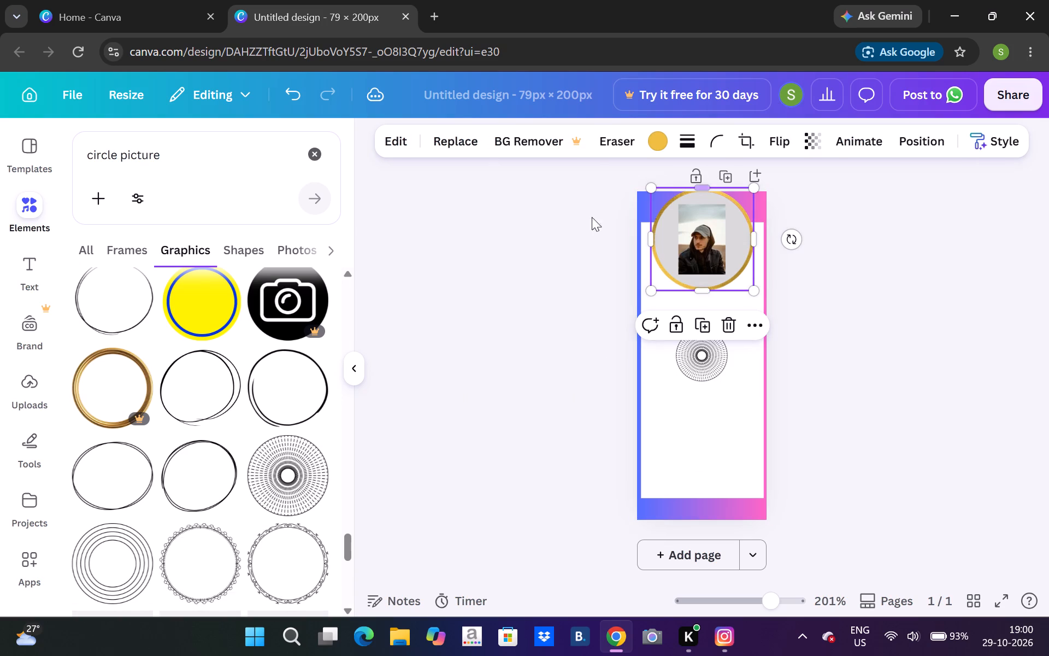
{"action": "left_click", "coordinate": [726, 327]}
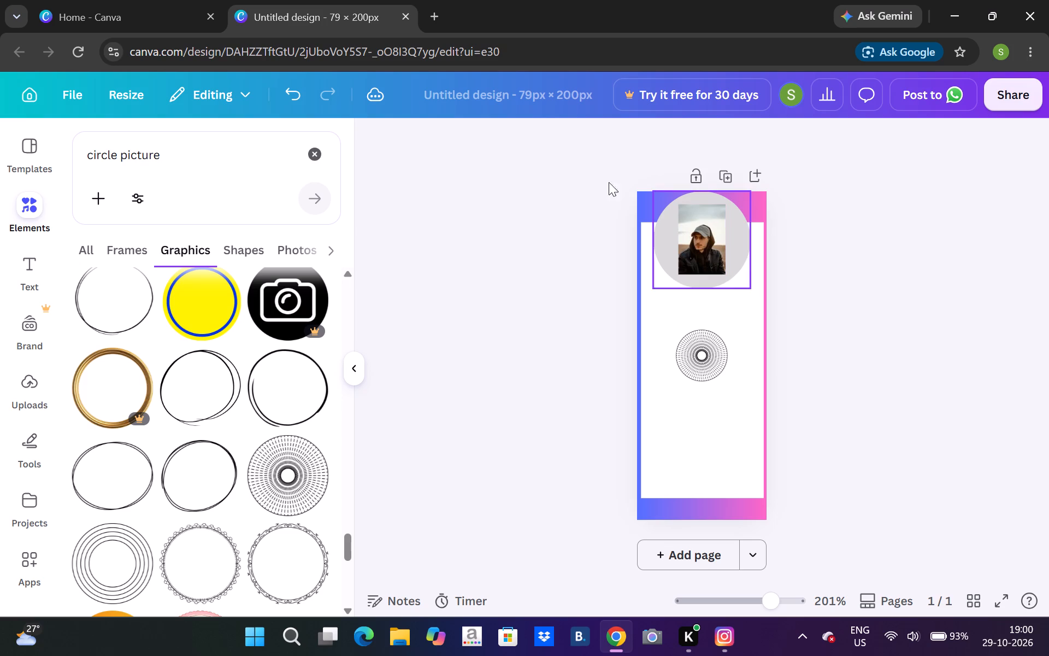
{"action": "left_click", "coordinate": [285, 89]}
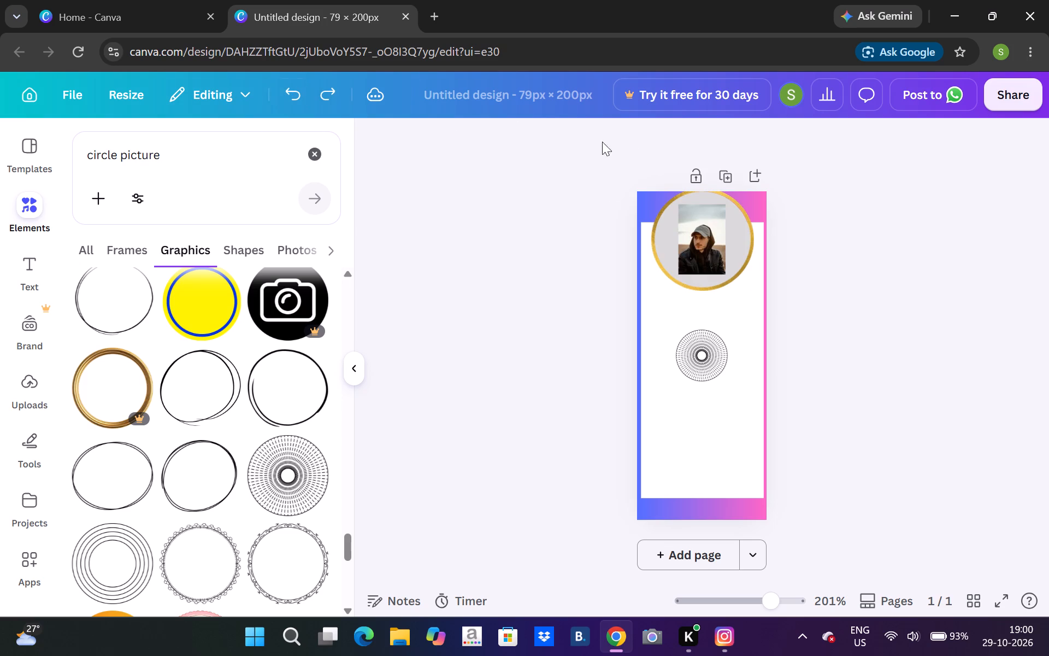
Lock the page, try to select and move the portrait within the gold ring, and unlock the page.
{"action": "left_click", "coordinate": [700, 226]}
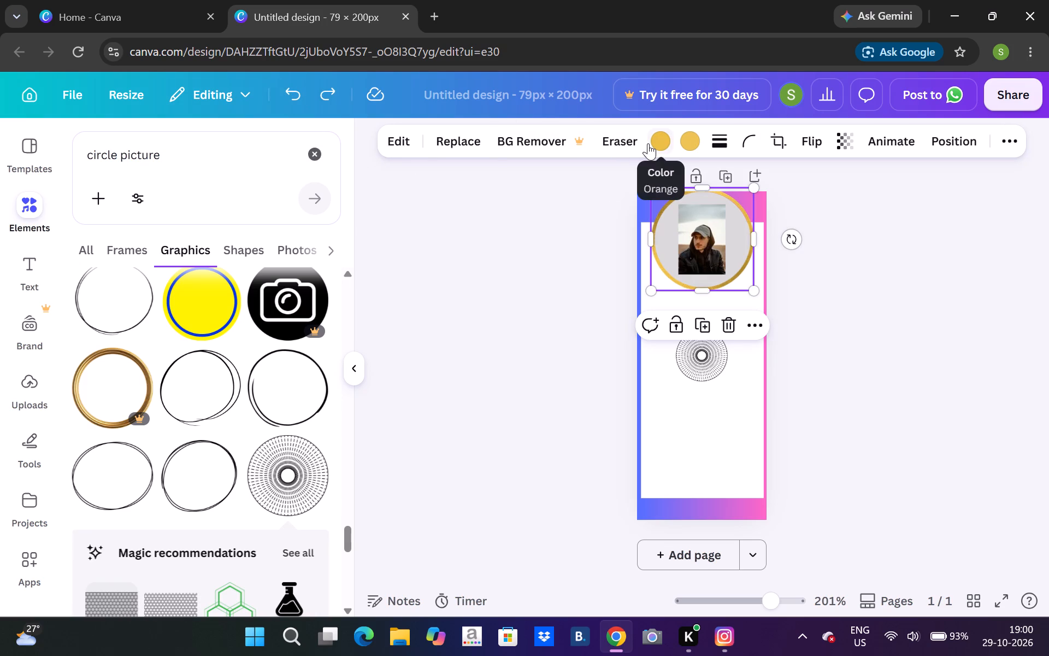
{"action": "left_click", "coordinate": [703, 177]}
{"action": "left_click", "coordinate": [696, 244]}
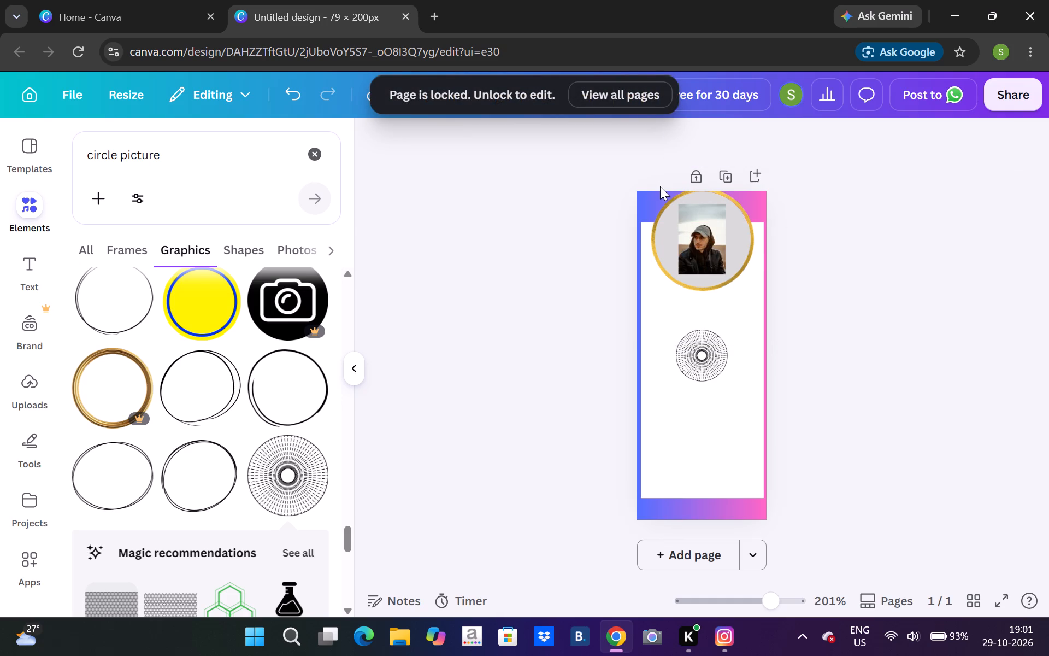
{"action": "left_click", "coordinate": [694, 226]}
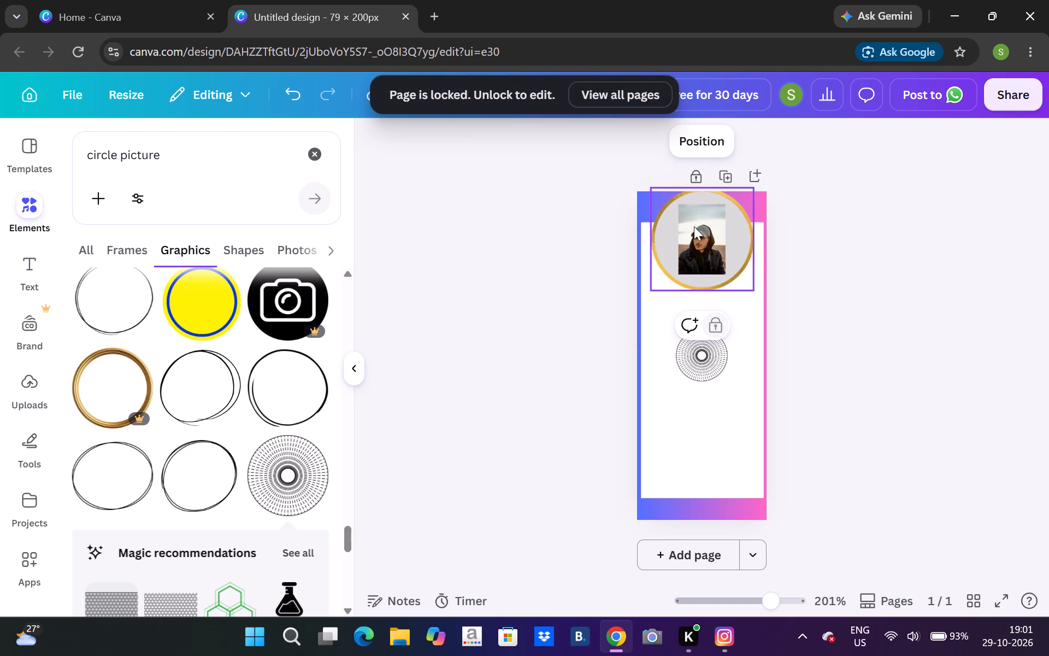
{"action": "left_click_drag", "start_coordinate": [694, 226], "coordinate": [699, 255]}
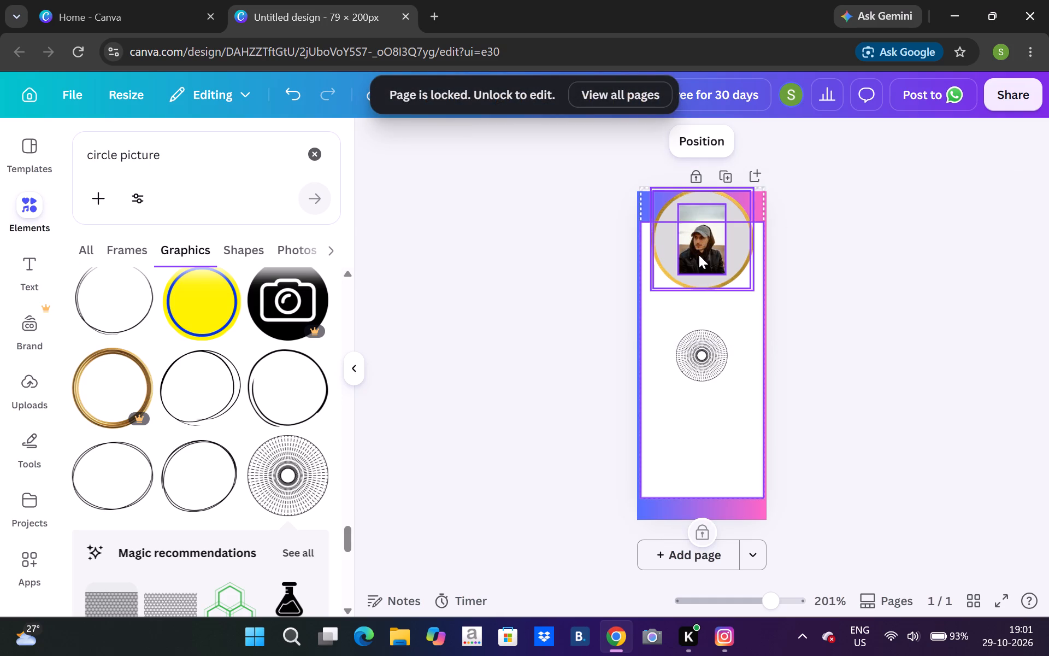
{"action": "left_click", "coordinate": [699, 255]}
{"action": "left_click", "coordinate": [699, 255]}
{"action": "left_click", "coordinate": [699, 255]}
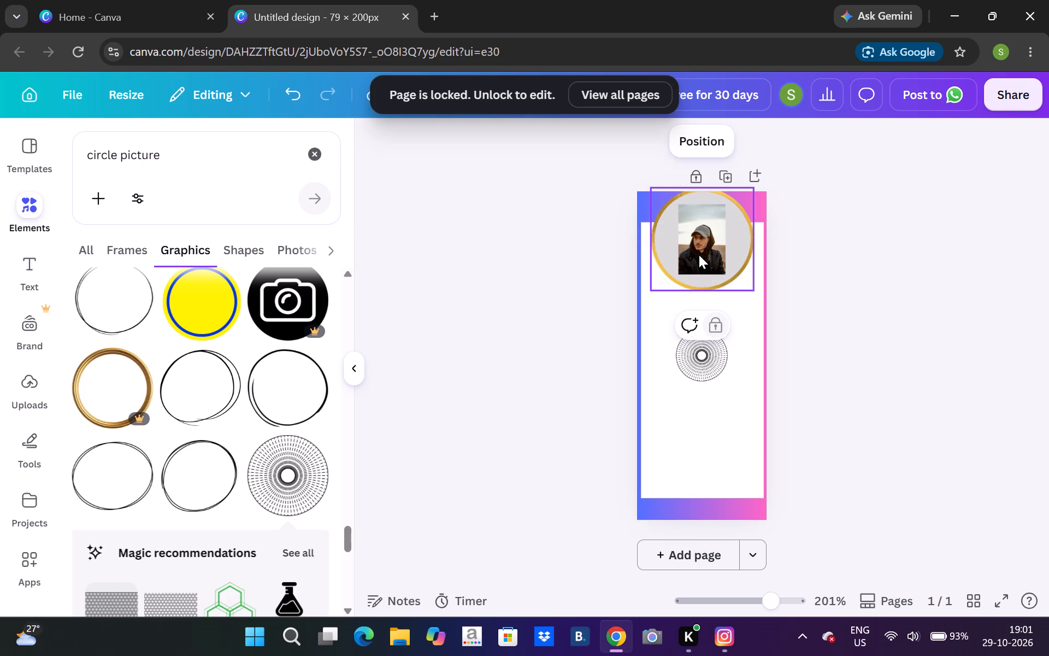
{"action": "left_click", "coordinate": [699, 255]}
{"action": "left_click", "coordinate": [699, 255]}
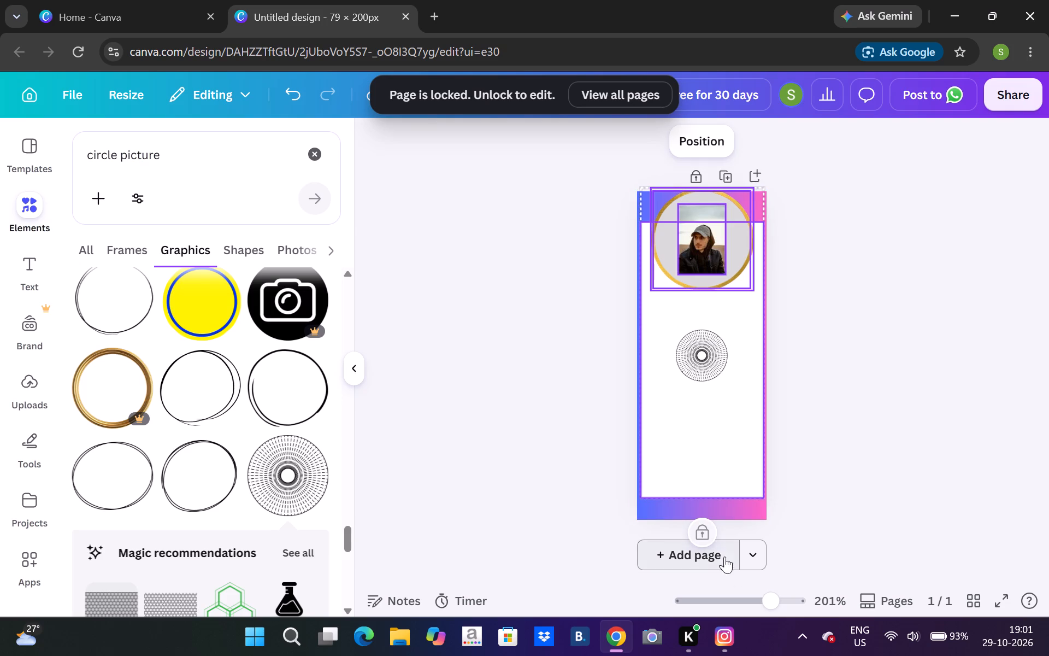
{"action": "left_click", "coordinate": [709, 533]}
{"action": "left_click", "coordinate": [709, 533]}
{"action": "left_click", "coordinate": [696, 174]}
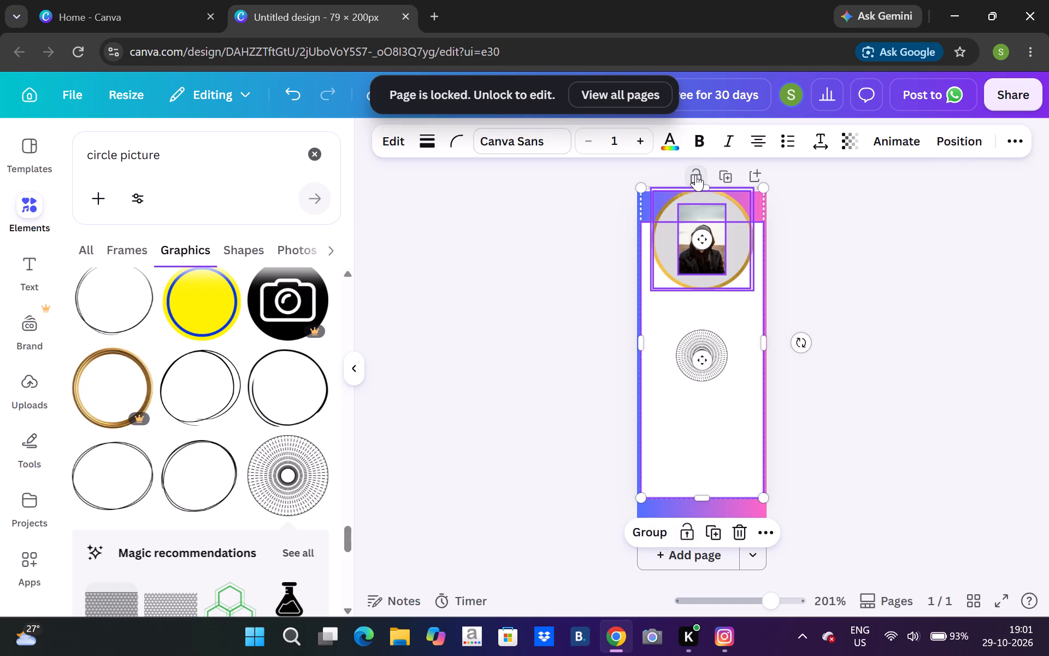
Move the selected white panel, grey circle, portrait and gold ring together slightly upward, and deselect them.
{"action": "left_click", "coordinate": [702, 238]}
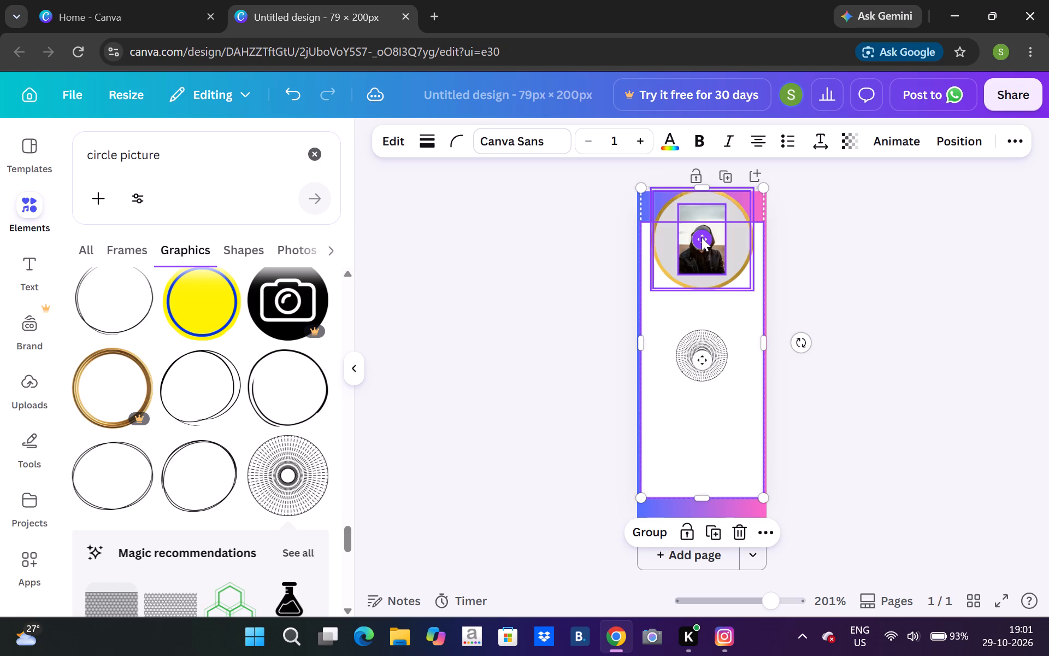
{"action": "left_click", "coordinate": [744, 425]}
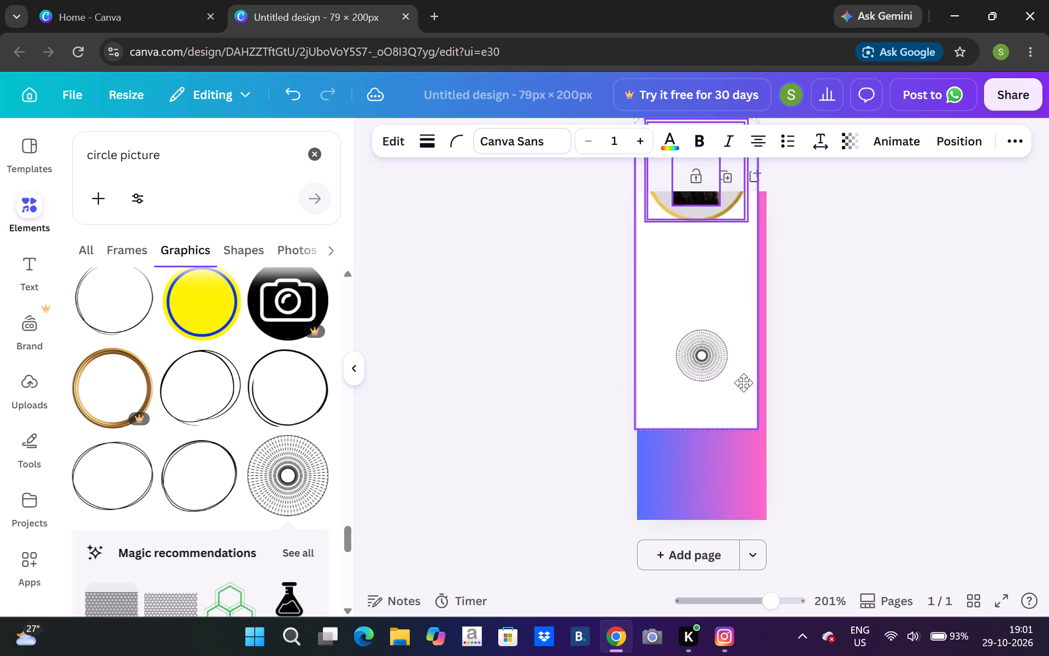
{"action": "left_click", "coordinate": [744, 421]}
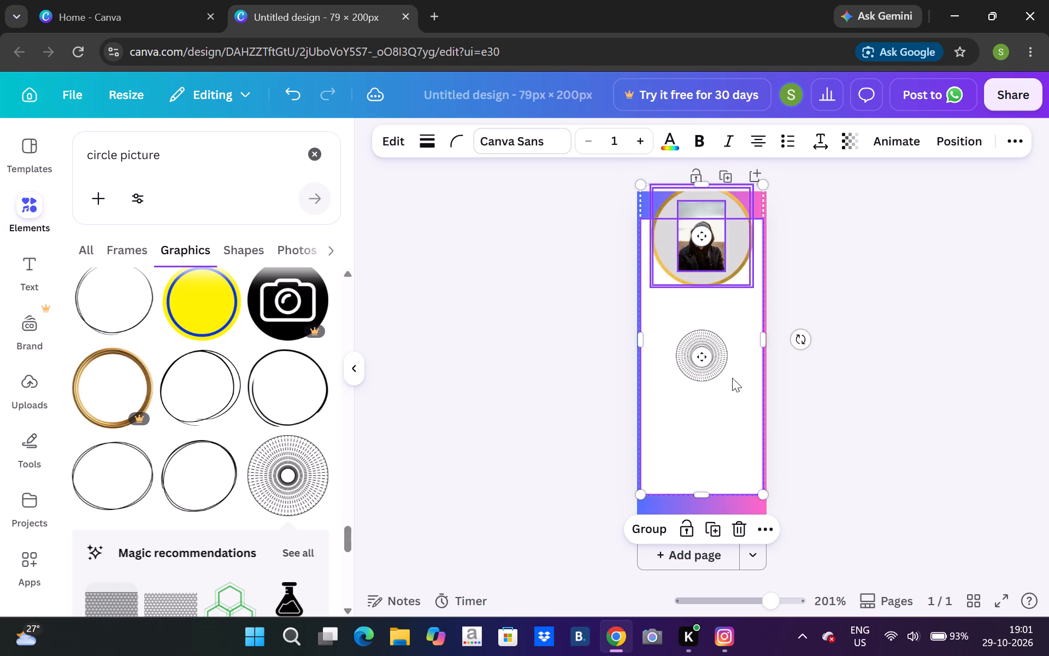
{"action": "left_click", "coordinate": [837, 402]}
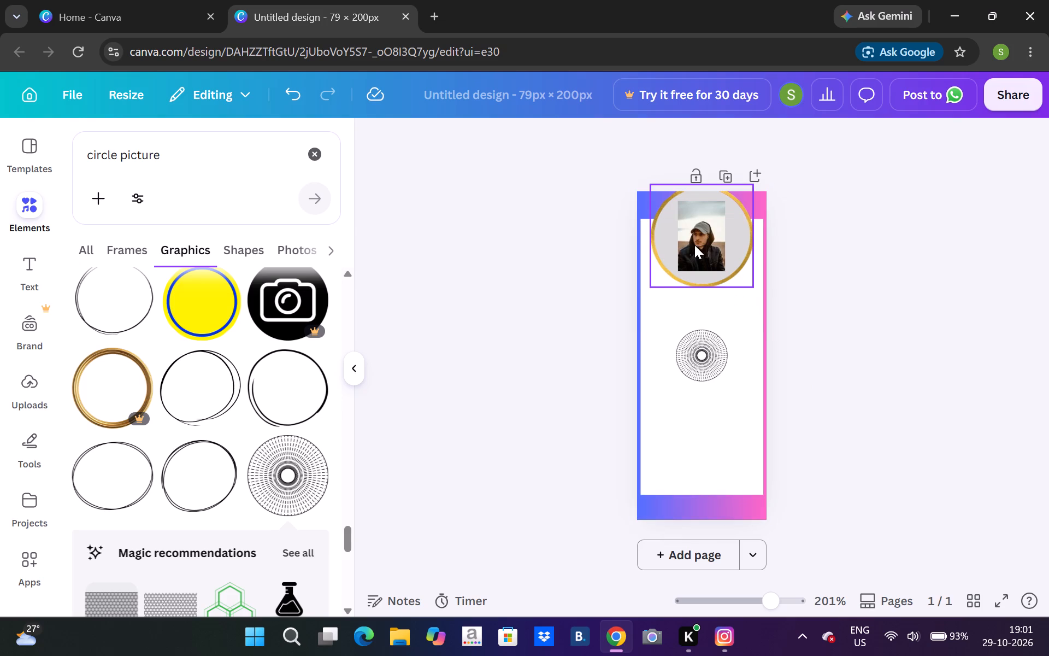
Move the gold ring off the grey circle, down to the lower end of the white panel.
{"action": "left_click", "coordinate": [694, 245]}
{"action": "left_click", "coordinate": [697, 185]}
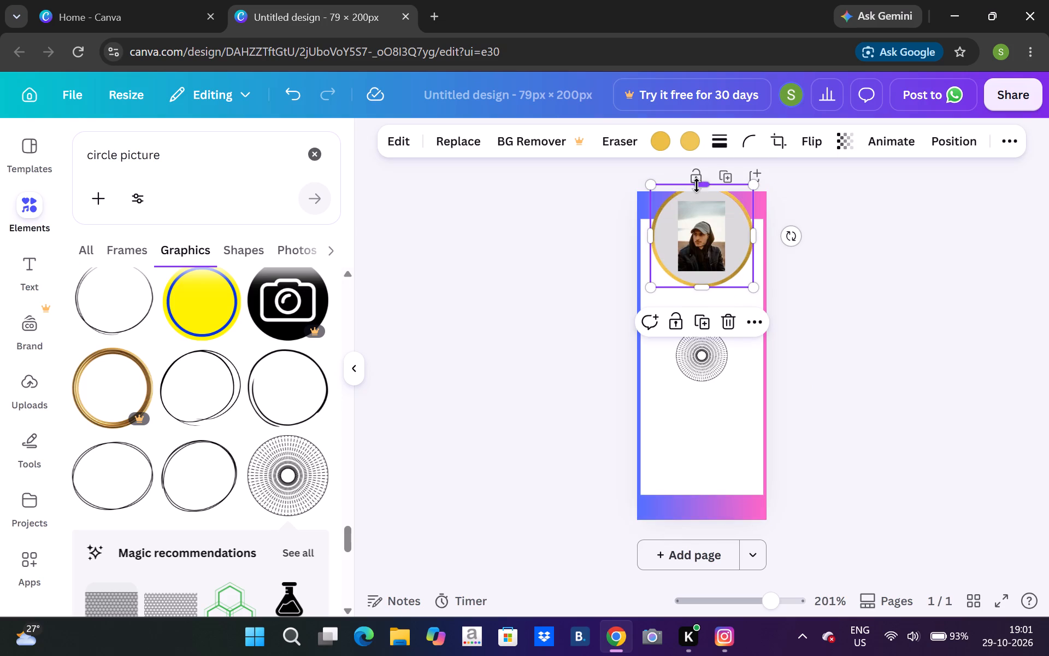
{"action": "left_click", "coordinate": [696, 180]}
{"action": "left_click_drag", "start_coordinate": [709, 229], "coordinate": [705, 280]}
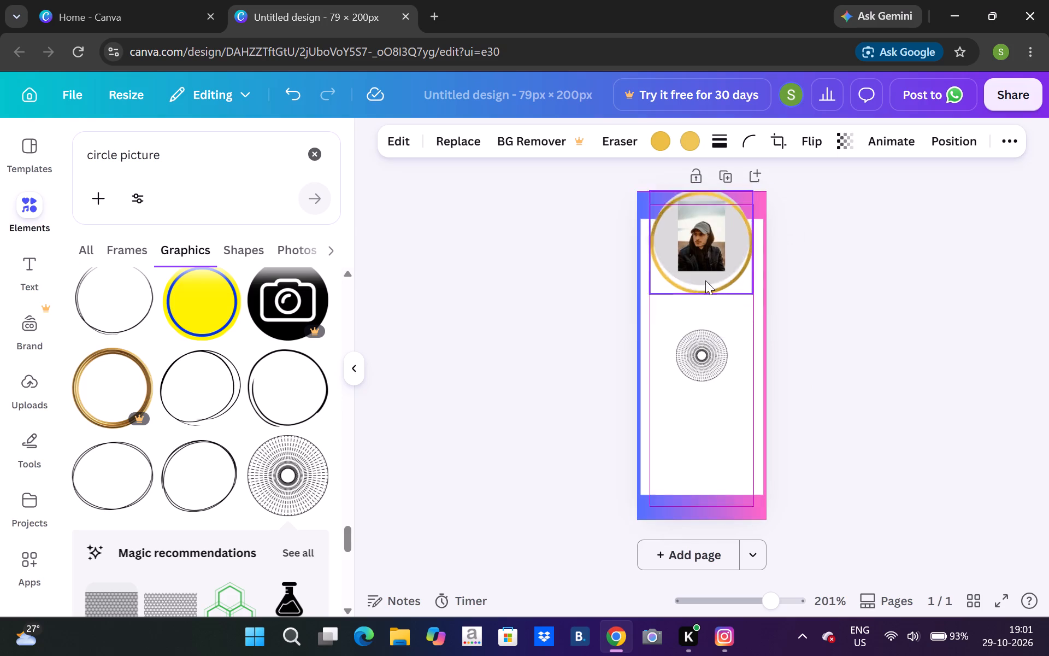
{"action": "left_click_drag", "start_coordinate": [705, 280], "coordinate": [709, 440]}
Pull the portrait photo aside from the centre of the grey circle and delete it.
{"action": "left_click_drag", "start_coordinate": [703, 243], "coordinate": [683, 283]}
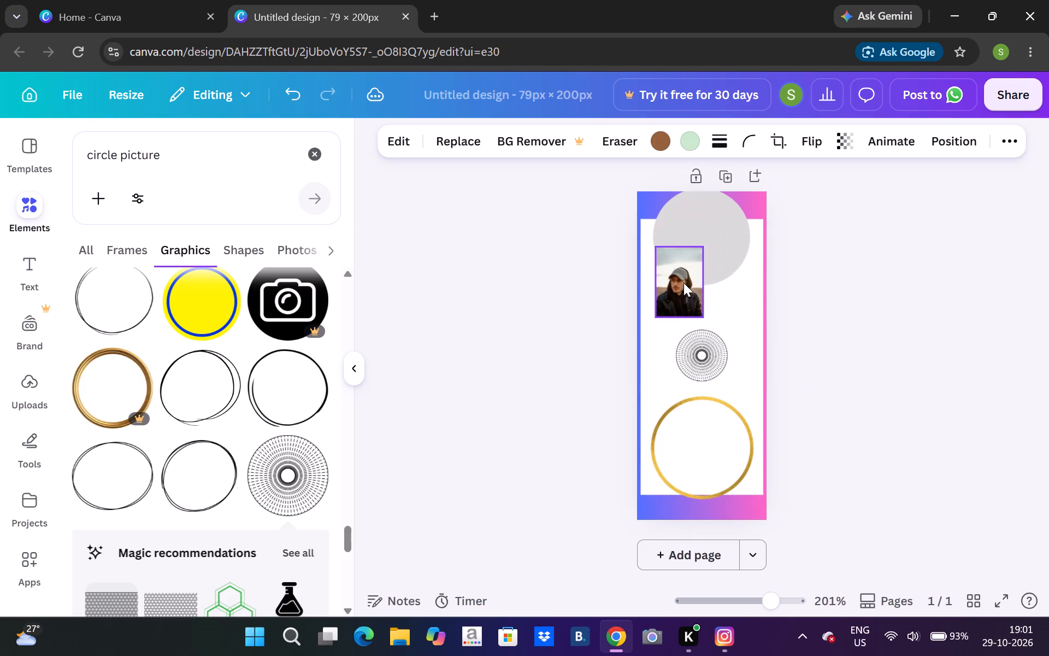
{"action": "left_click_drag", "start_coordinate": [683, 283], "coordinate": [688, 277]}
{"action": "left_click", "coordinate": [712, 199]}
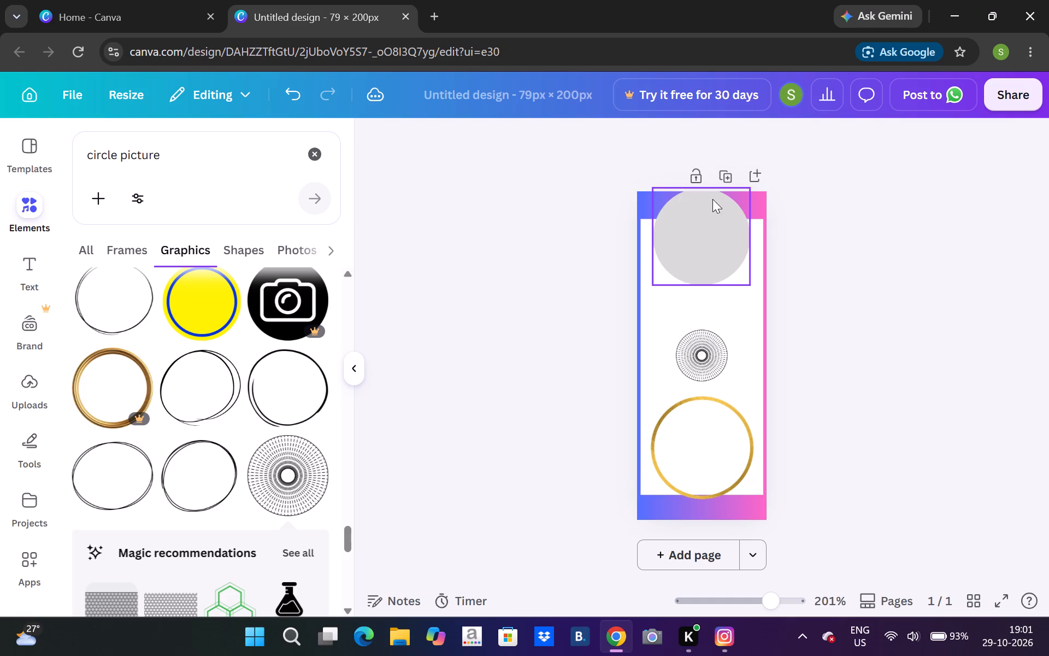
Move the dotted radial circle onto the grey circle, resize it to nearly cover the circle, and centre it horizontally on the page.
{"action": "left_click", "coordinate": [710, 372]}
{"action": "left_click_drag", "start_coordinate": [710, 372], "coordinate": [715, 249]}
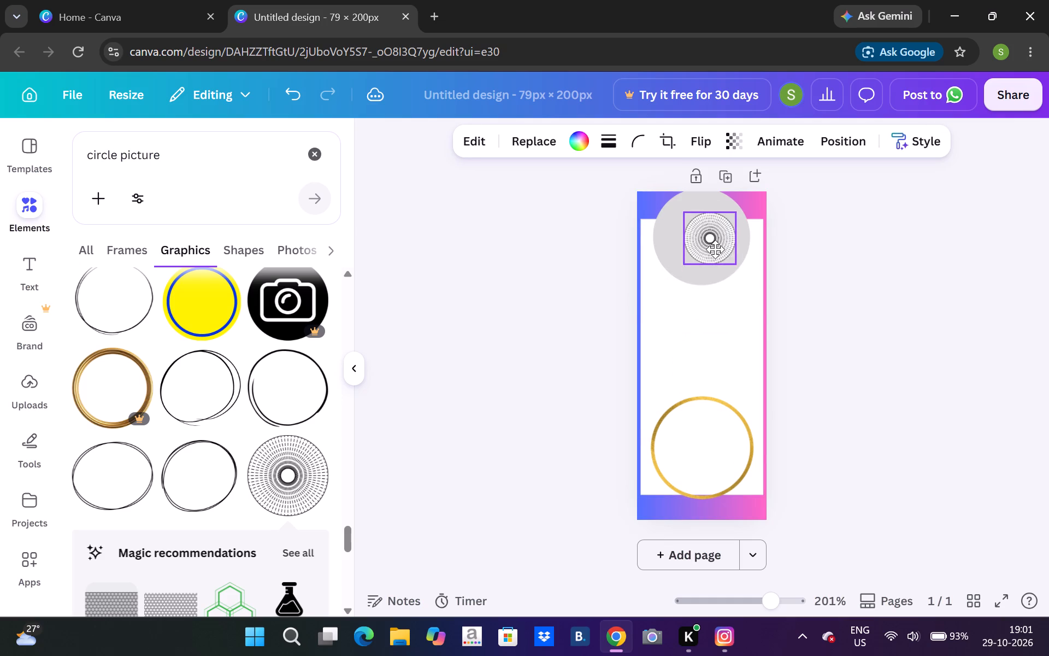
{"action": "left_click_drag", "start_coordinate": [715, 249], "coordinate": [709, 251]}
{"action": "left_click_drag", "start_coordinate": [729, 256], "coordinate": [739, 296]}
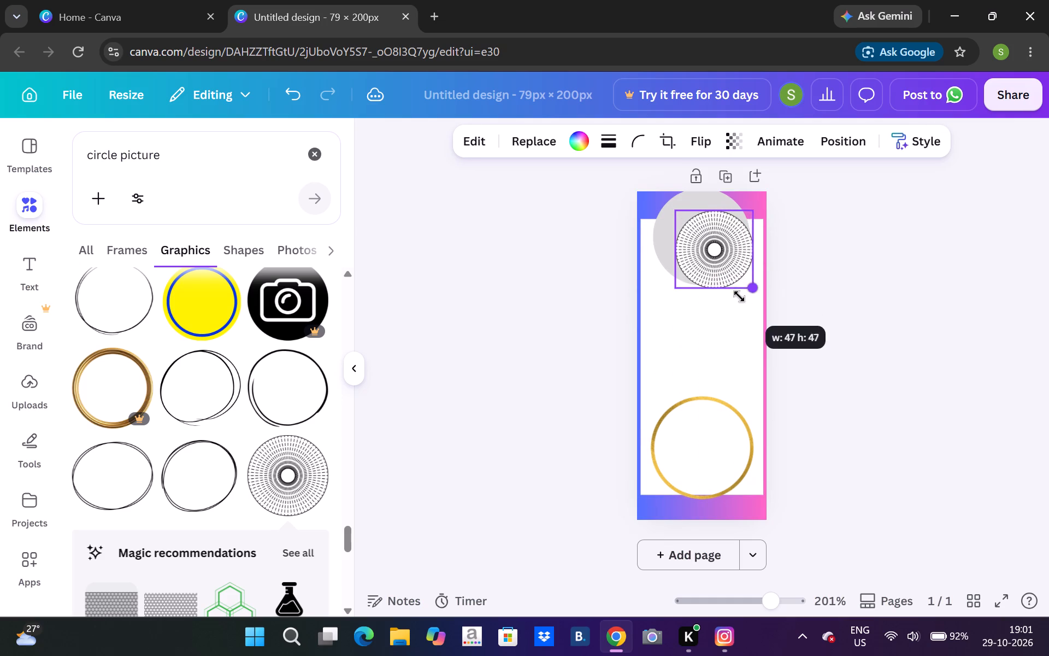
{"action": "left_click_drag", "start_coordinate": [739, 296], "coordinate": [776, 346]}
{"action": "left_click_drag", "start_coordinate": [752, 286], "coordinate": [717, 250]}
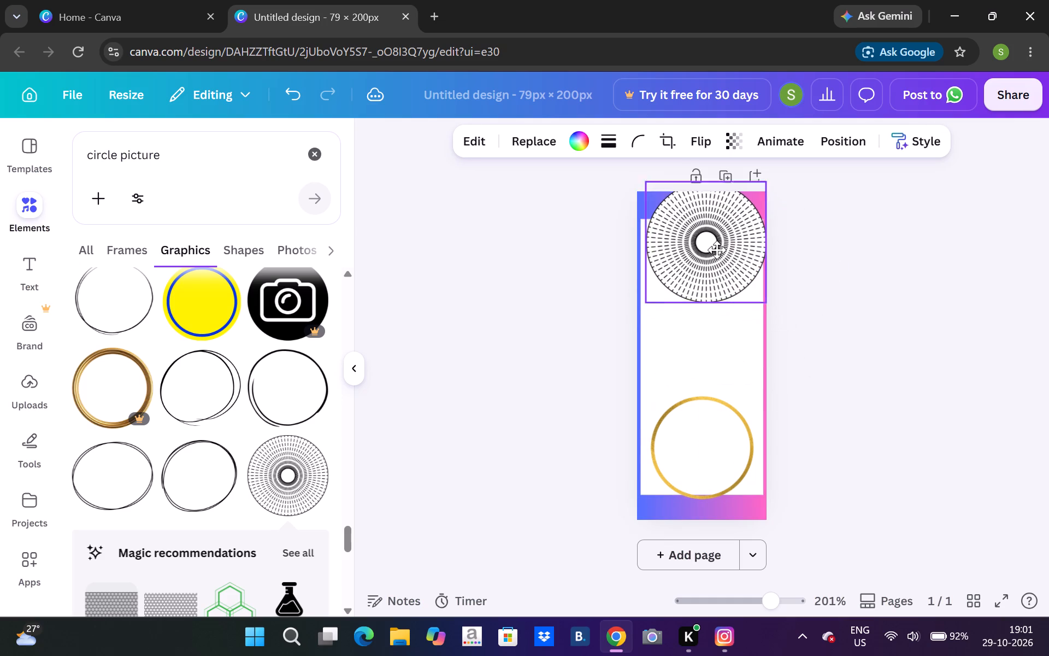
{"action": "left_click_drag", "start_coordinate": [717, 250], "coordinate": [721, 255]}
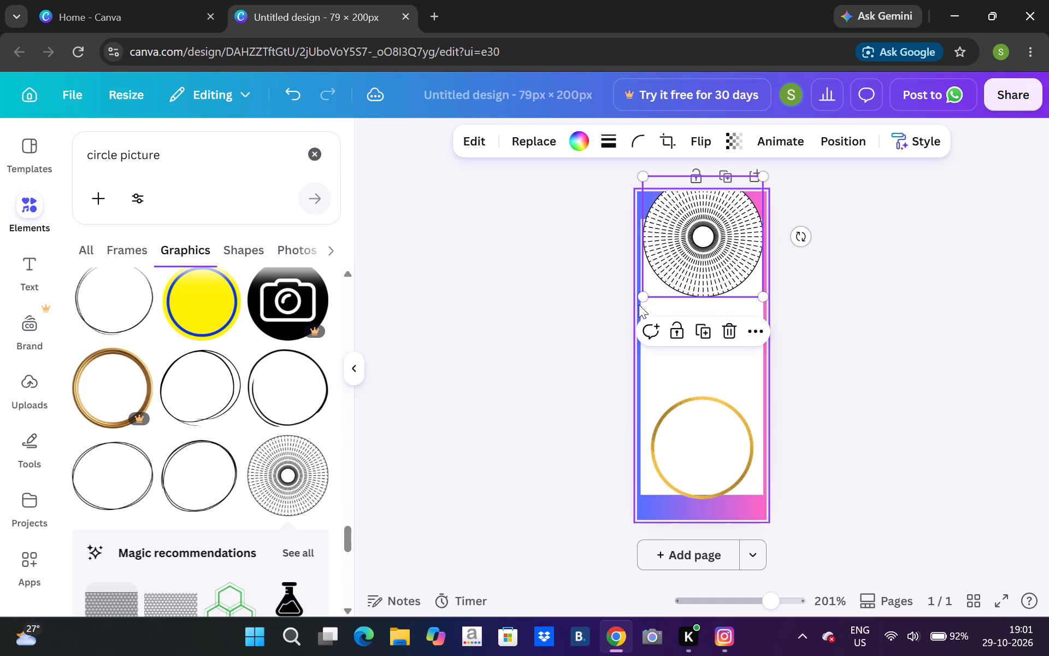
{"action": "left_click_drag", "start_coordinate": [641, 295], "coordinate": [667, 260]}
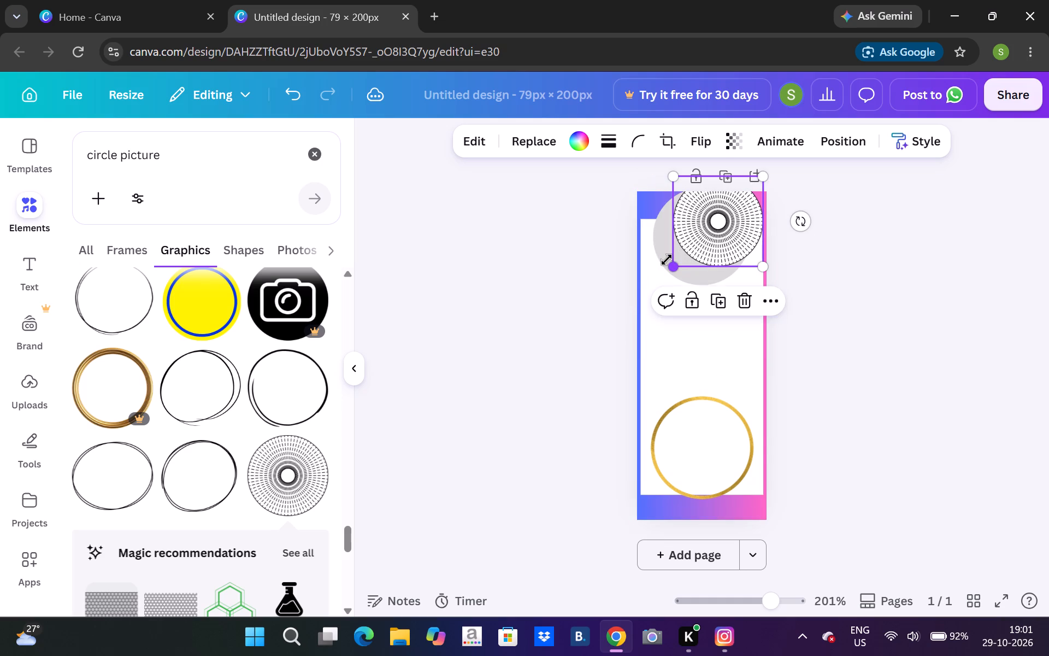
{"action": "left_click_drag", "start_coordinate": [735, 226], "coordinate": [720, 238]}
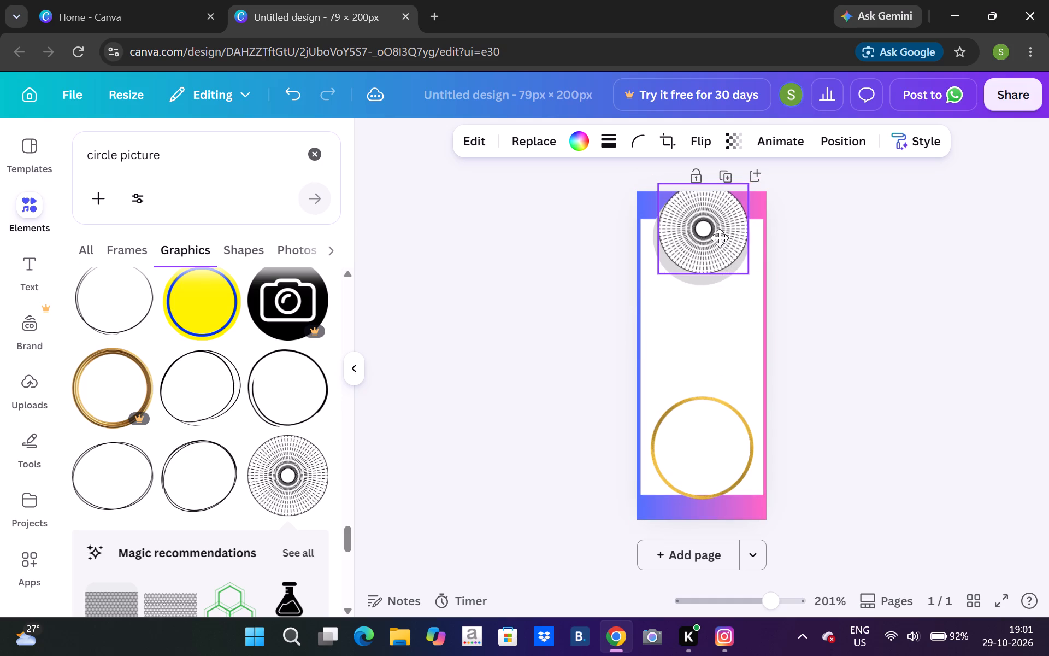
{"action": "left_click_drag", "start_coordinate": [720, 238], "coordinate": [722, 236]}
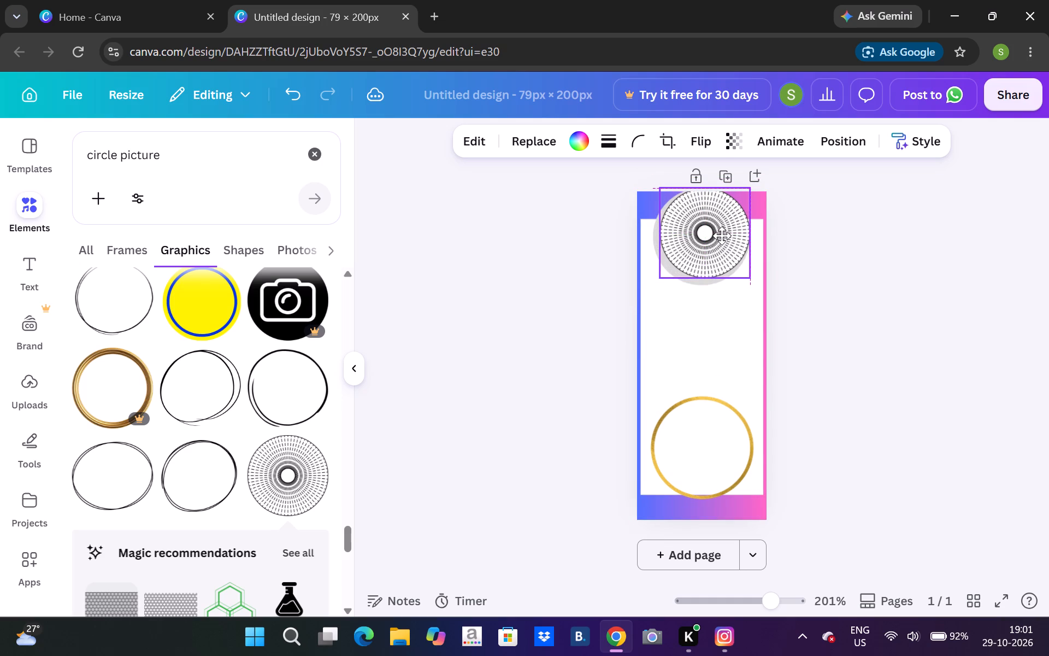
{"action": "left_click_drag", "start_coordinate": [722, 236], "coordinate": [723, 230]}
{"action": "left_click", "coordinate": [750, 276]}
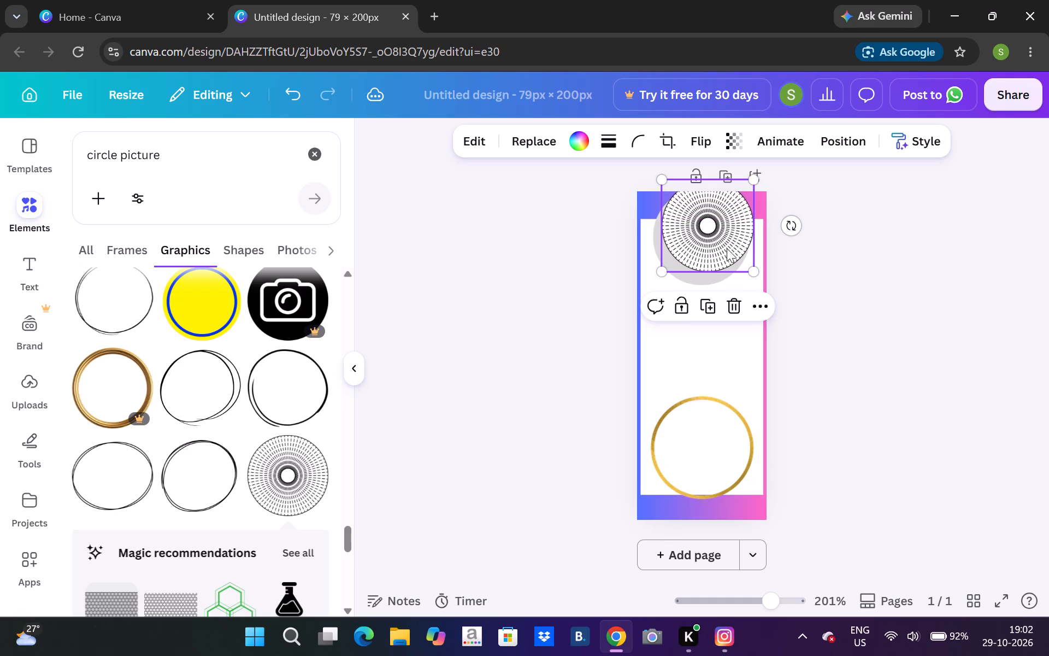
{"action": "left_click_drag", "start_coordinate": [724, 247], "coordinate": [720, 250]}
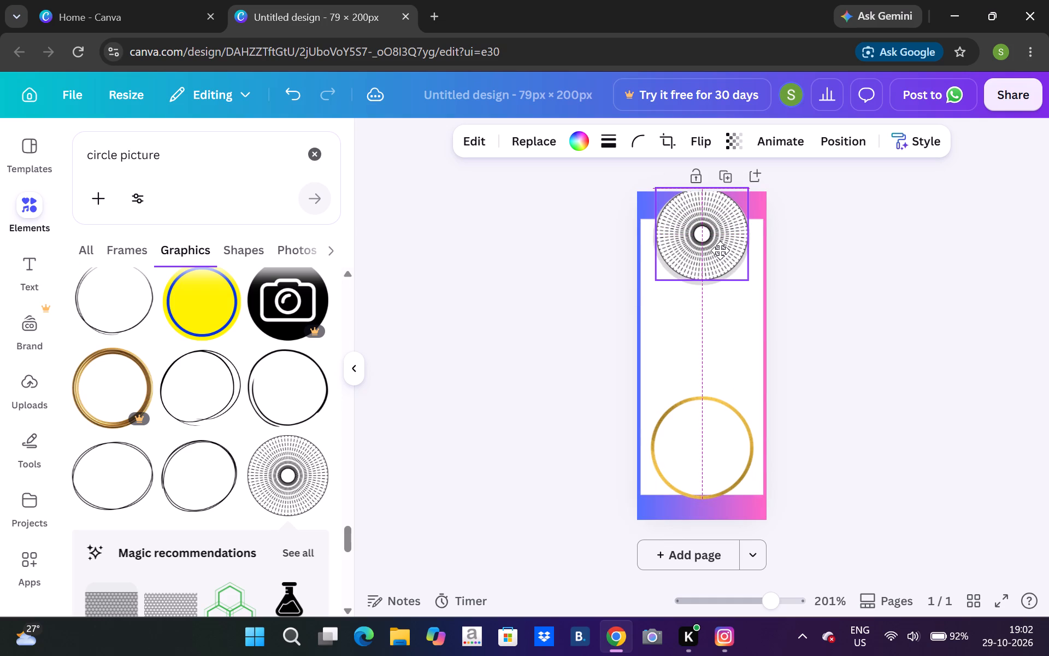
{"action": "left_click_drag", "start_coordinate": [720, 250], "coordinate": [720, 239]}
{"action": "left_click_drag", "start_coordinate": [720, 243], "coordinate": [720, 257]}
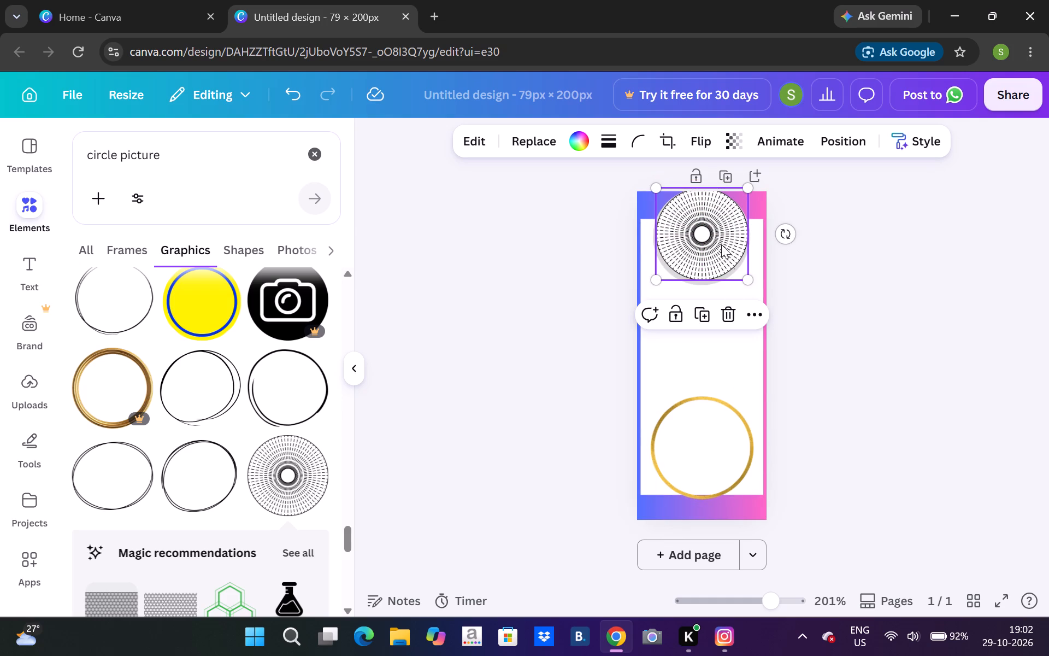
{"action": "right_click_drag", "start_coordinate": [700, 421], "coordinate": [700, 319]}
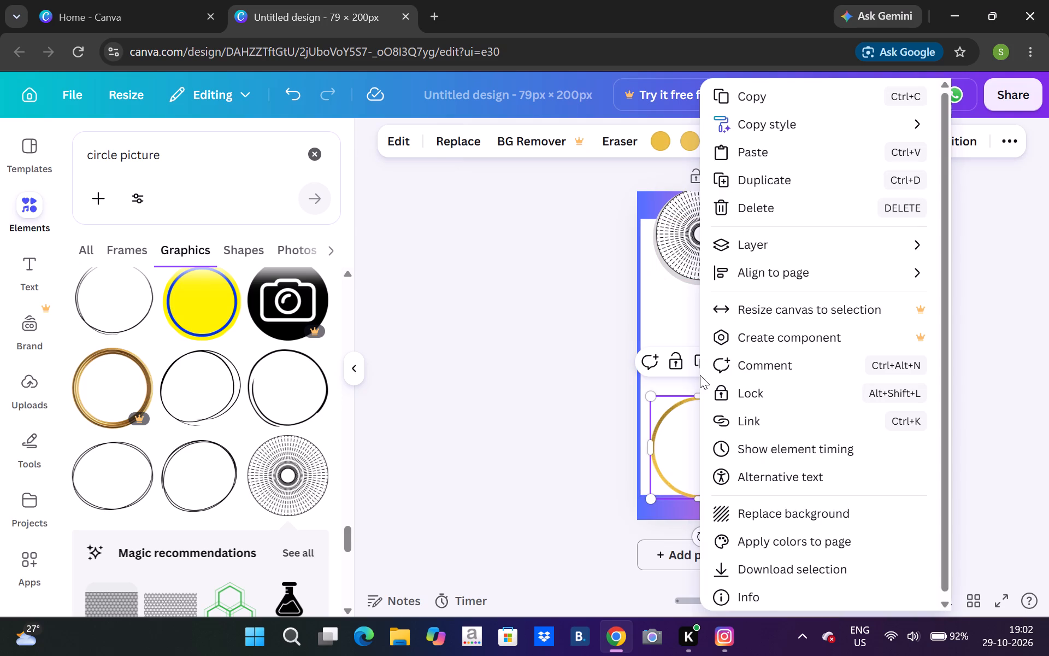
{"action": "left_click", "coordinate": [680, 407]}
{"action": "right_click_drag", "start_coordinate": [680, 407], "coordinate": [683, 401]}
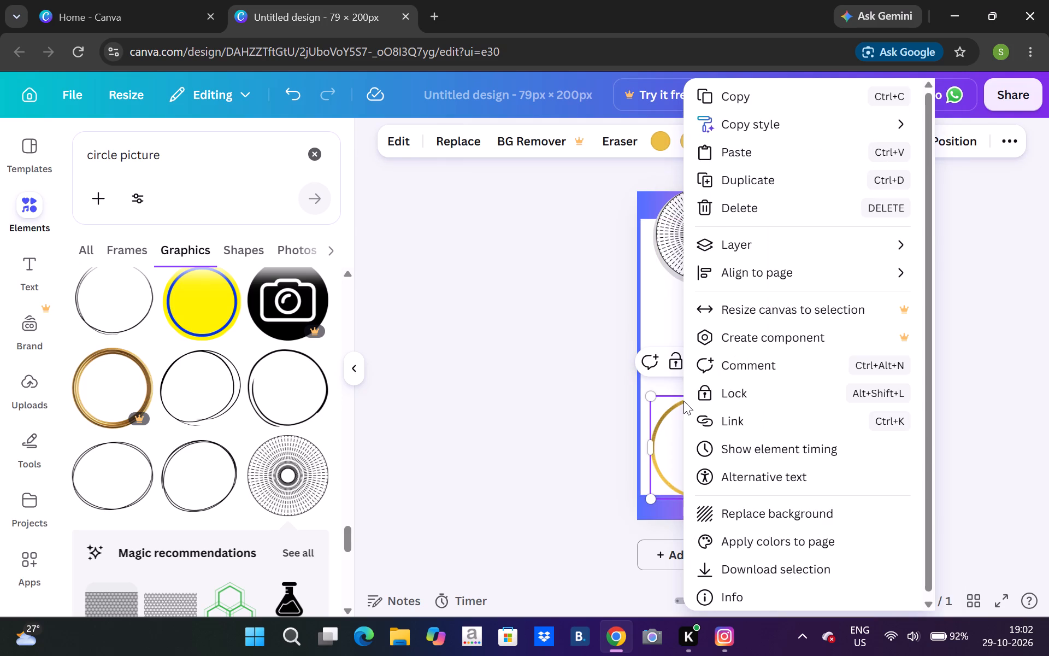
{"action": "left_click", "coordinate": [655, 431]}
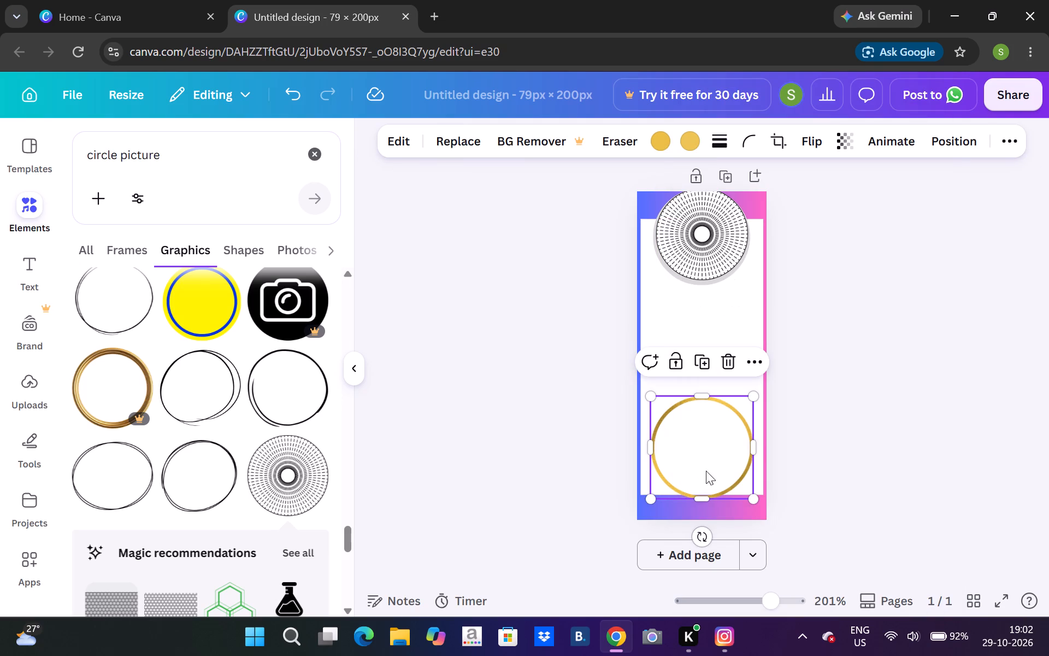
Move the gold ring up to overlap the lower part of the dotted radial circle, and delete the ring.
{"action": "left_click_drag", "start_coordinate": [706, 471], "coordinate": [707, 353]}
{"action": "left_click", "coordinate": [709, 344]}
{"action": "left_click_drag", "start_coordinate": [706, 324], "coordinate": [706, 292]}
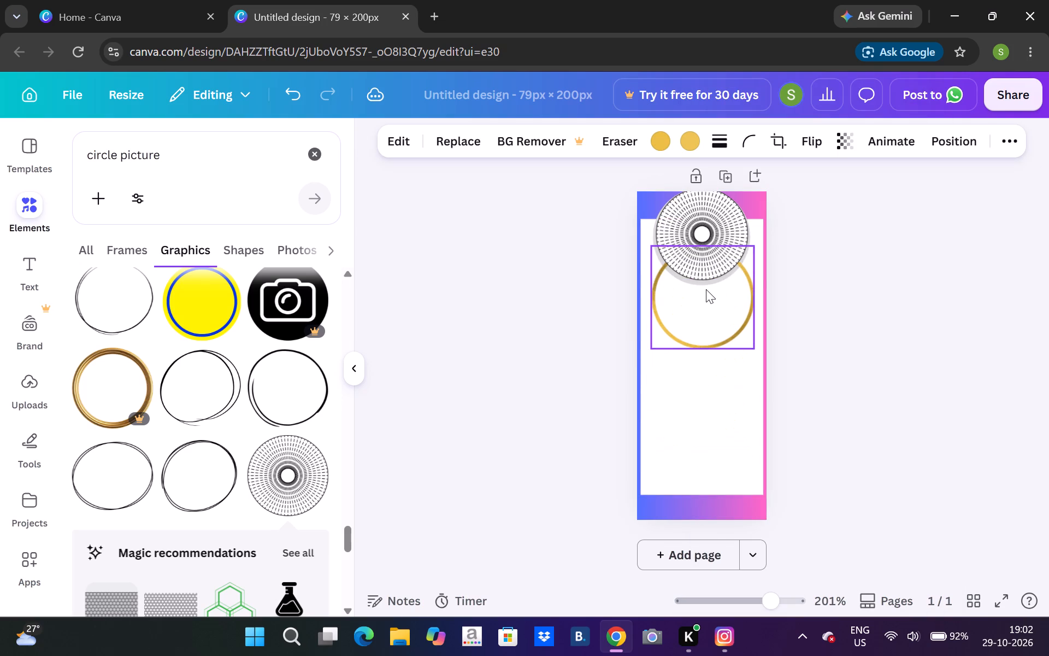
{"action": "left_click", "coordinate": [712, 320]}
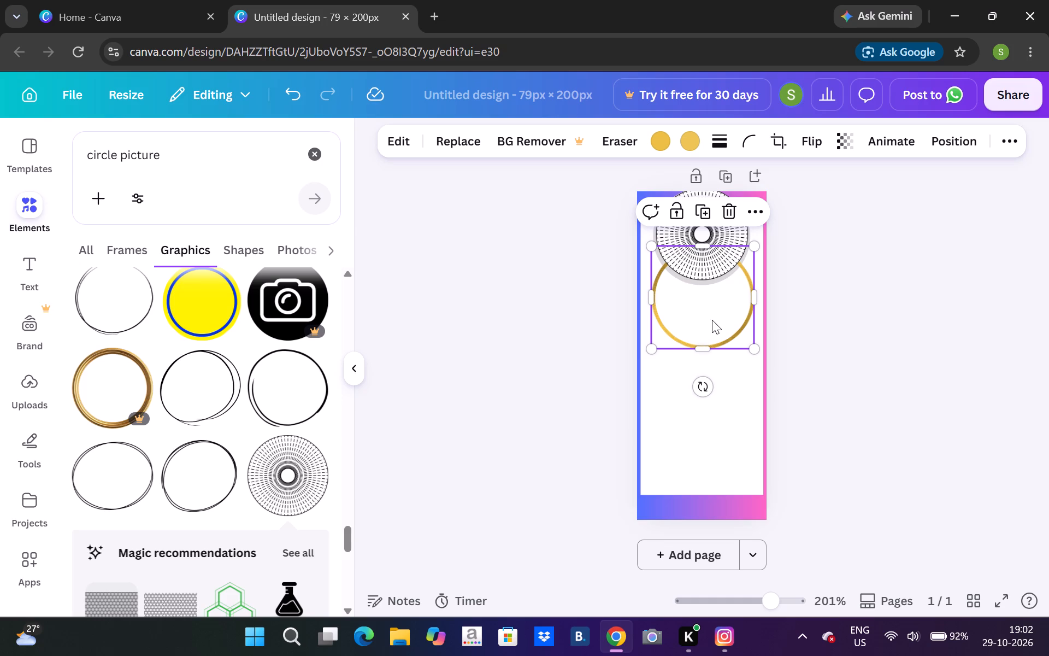
{"action": "left_click_drag", "start_coordinate": [712, 320], "coordinate": [708, 280]}
{"action": "left_click", "coordinate": [703, 336]}
{"action": "left_click", "coordinate": [719, 213]}
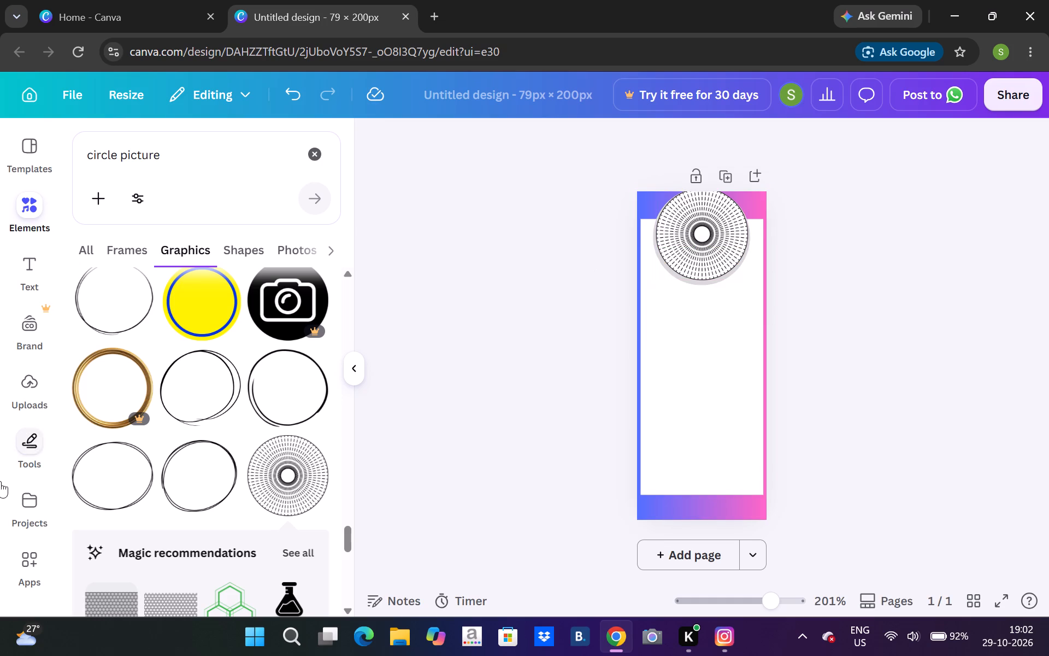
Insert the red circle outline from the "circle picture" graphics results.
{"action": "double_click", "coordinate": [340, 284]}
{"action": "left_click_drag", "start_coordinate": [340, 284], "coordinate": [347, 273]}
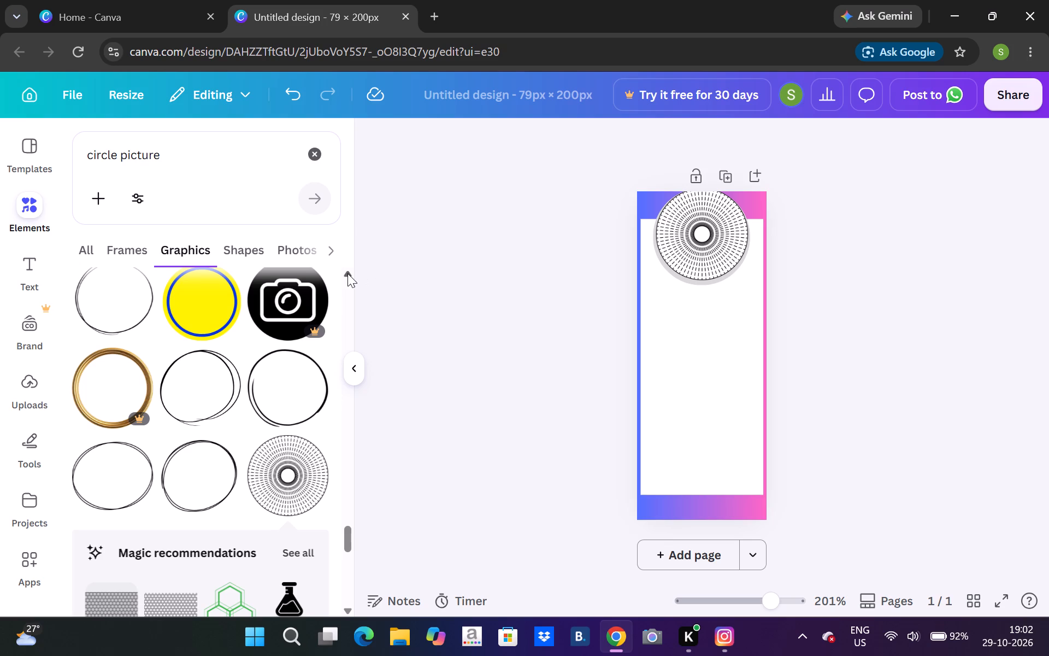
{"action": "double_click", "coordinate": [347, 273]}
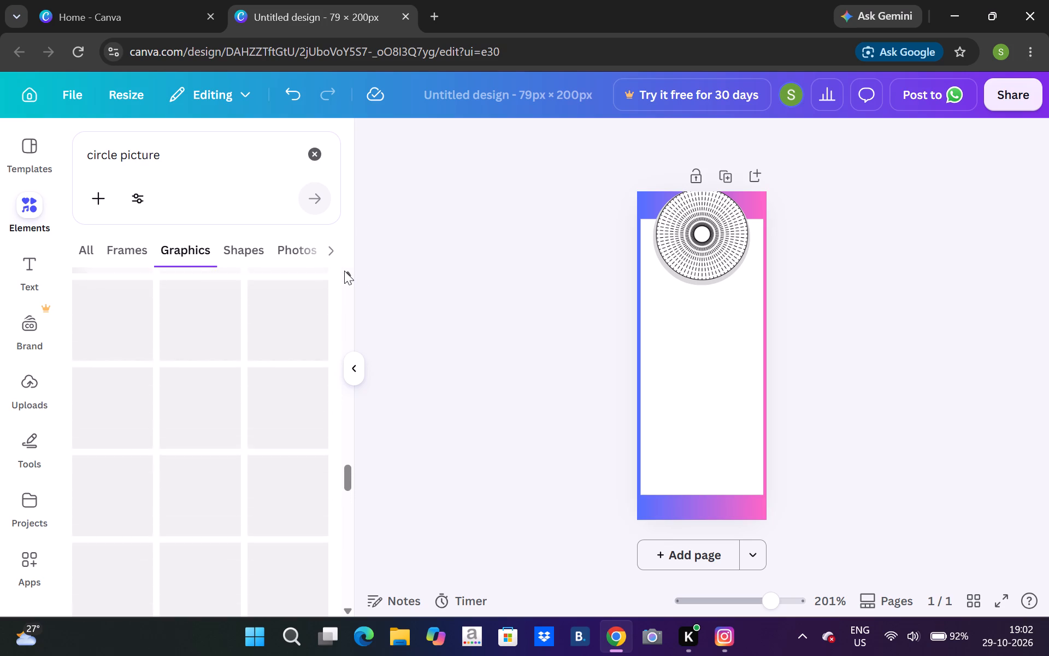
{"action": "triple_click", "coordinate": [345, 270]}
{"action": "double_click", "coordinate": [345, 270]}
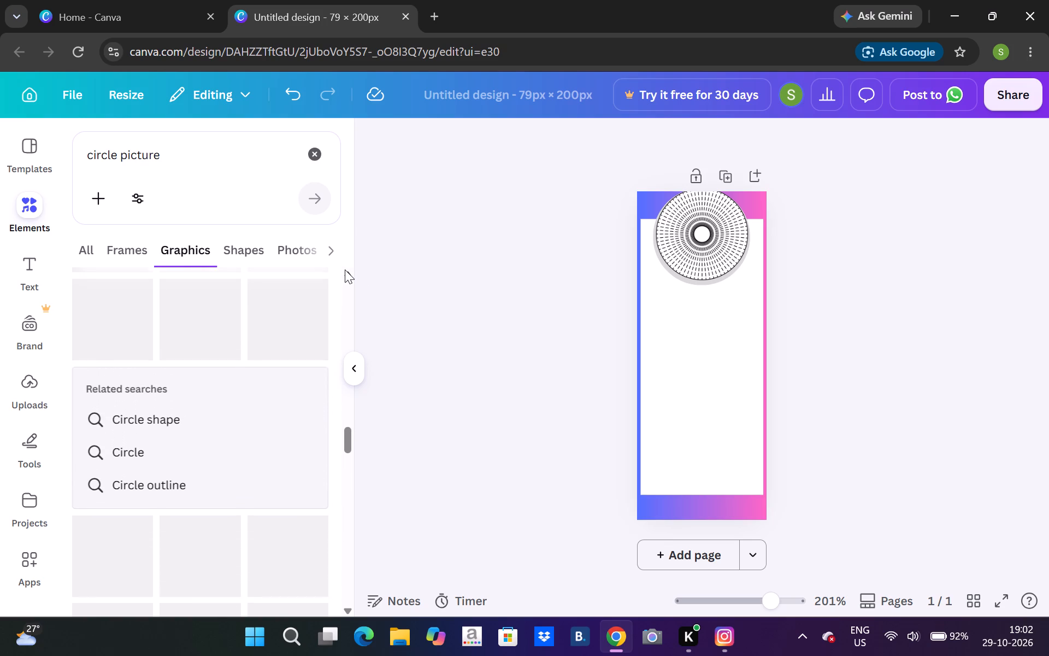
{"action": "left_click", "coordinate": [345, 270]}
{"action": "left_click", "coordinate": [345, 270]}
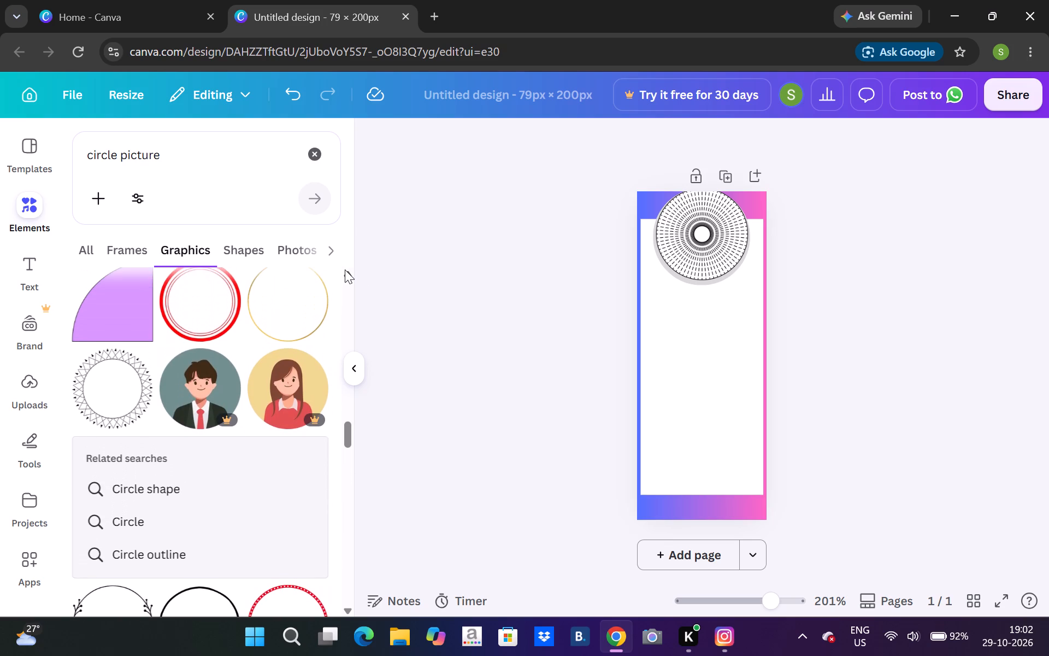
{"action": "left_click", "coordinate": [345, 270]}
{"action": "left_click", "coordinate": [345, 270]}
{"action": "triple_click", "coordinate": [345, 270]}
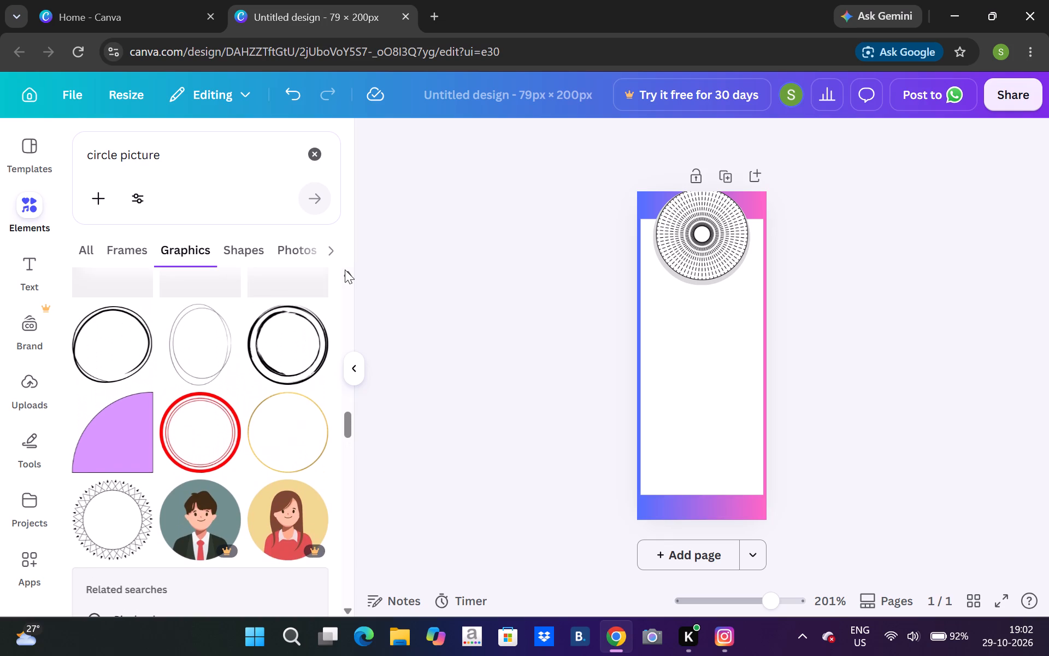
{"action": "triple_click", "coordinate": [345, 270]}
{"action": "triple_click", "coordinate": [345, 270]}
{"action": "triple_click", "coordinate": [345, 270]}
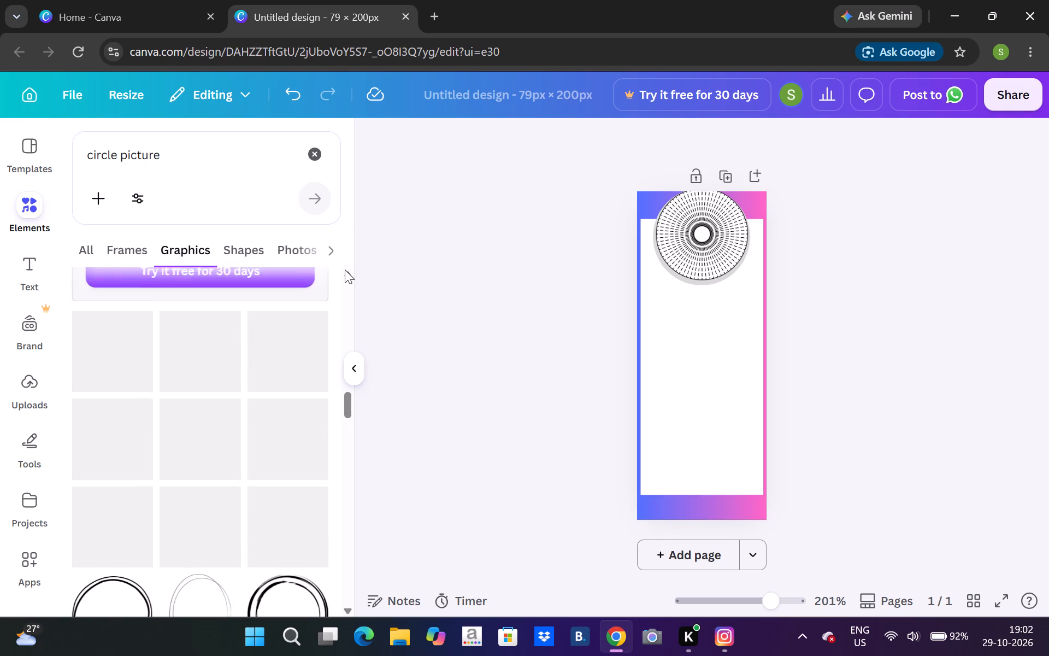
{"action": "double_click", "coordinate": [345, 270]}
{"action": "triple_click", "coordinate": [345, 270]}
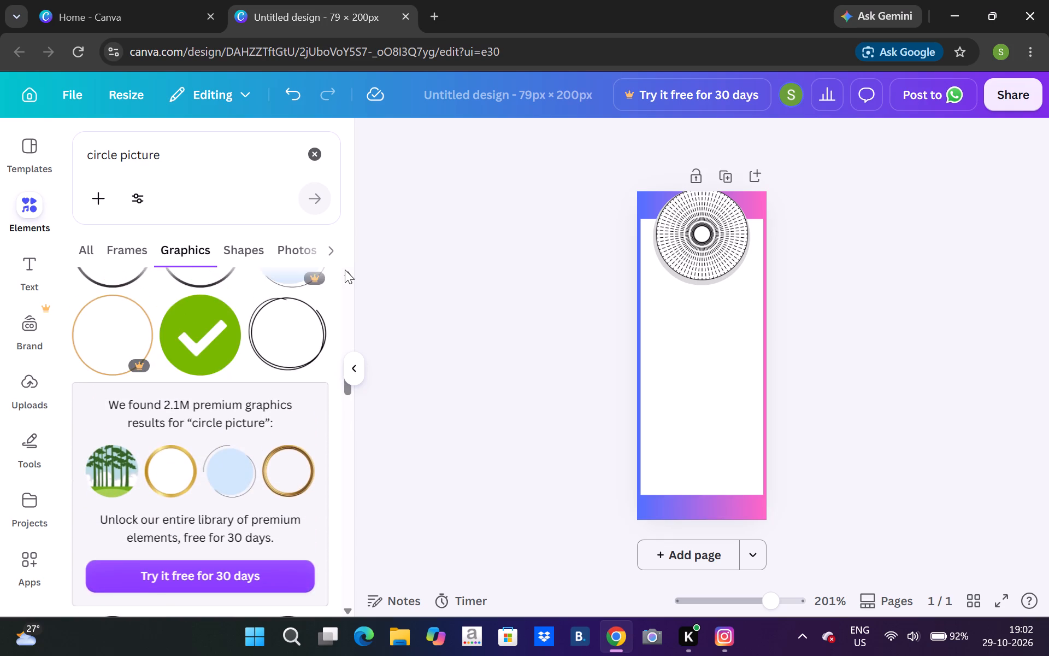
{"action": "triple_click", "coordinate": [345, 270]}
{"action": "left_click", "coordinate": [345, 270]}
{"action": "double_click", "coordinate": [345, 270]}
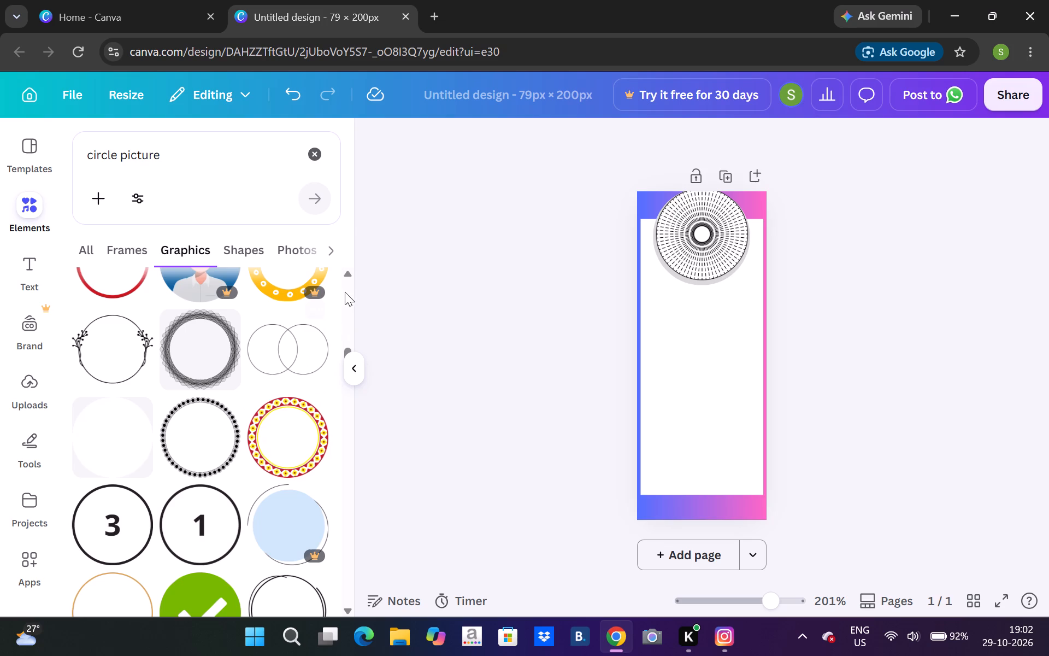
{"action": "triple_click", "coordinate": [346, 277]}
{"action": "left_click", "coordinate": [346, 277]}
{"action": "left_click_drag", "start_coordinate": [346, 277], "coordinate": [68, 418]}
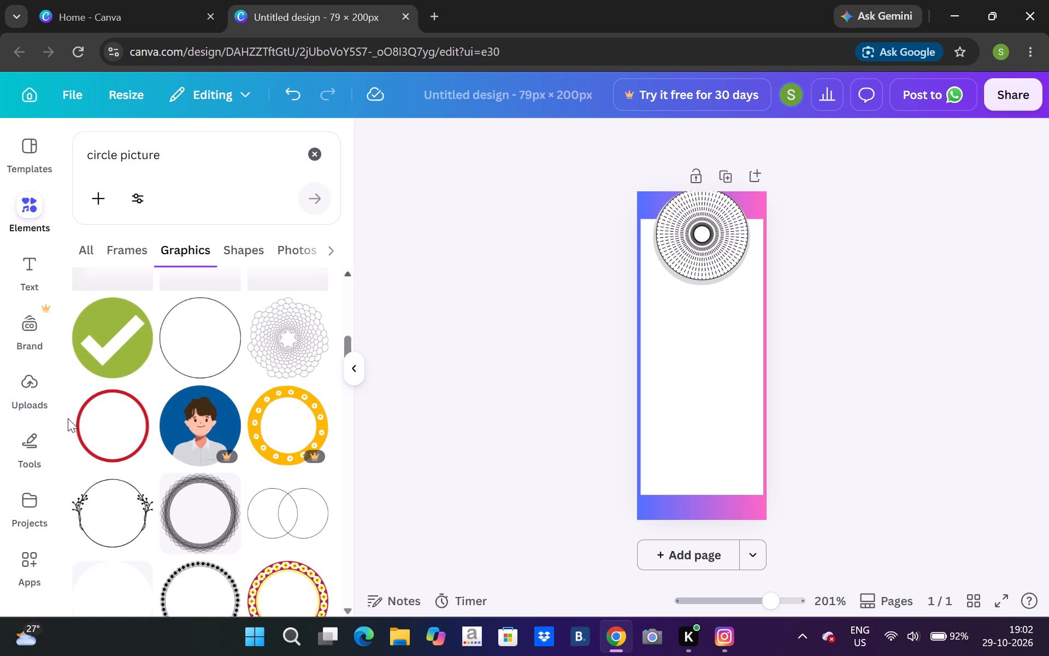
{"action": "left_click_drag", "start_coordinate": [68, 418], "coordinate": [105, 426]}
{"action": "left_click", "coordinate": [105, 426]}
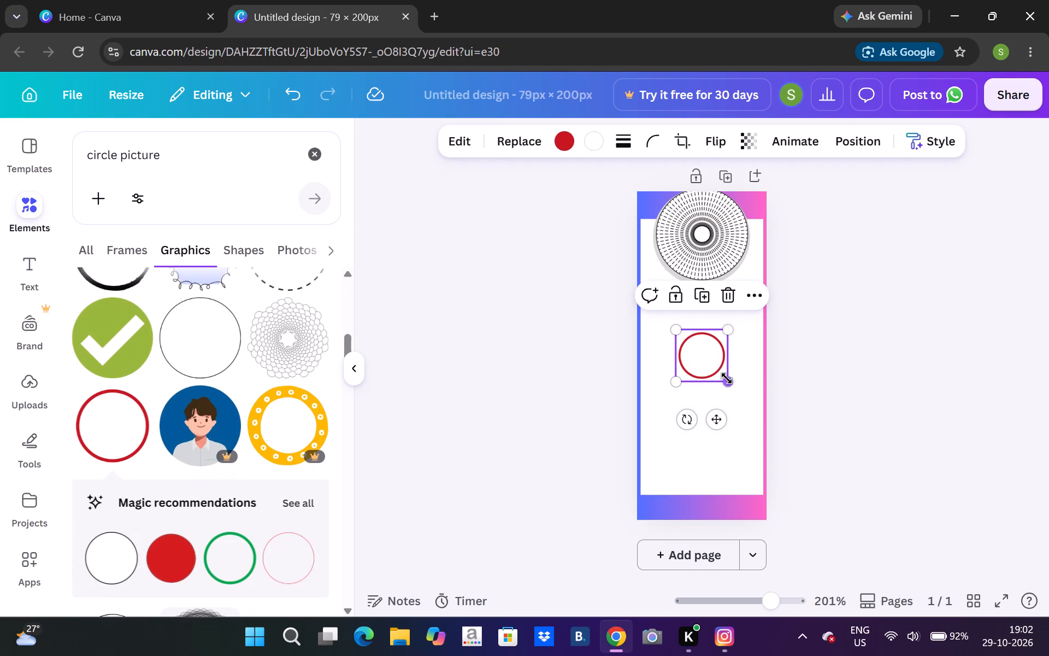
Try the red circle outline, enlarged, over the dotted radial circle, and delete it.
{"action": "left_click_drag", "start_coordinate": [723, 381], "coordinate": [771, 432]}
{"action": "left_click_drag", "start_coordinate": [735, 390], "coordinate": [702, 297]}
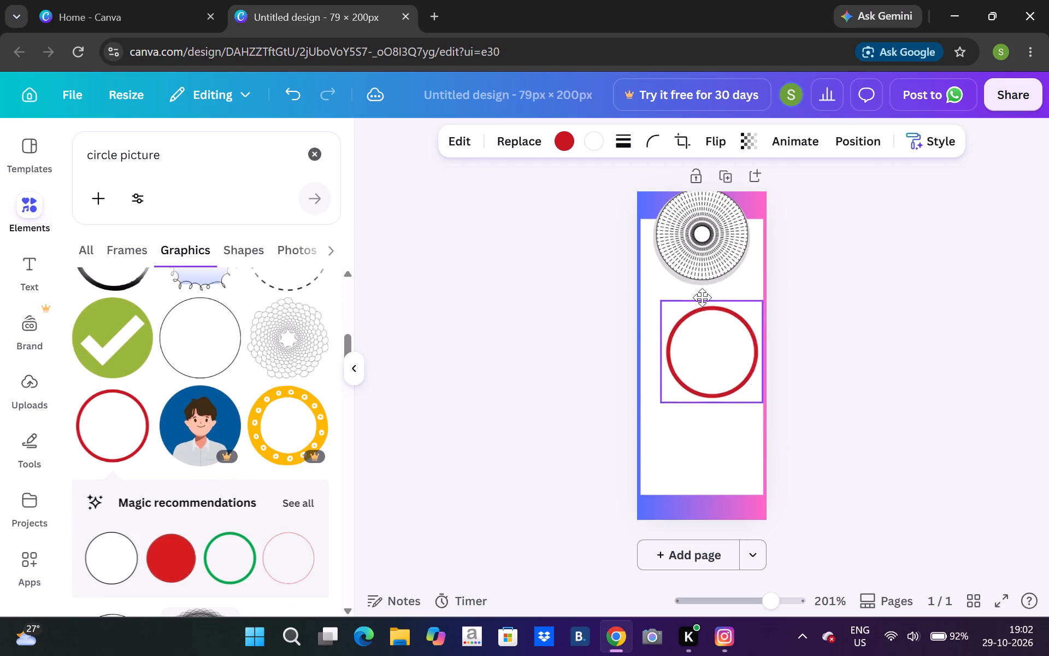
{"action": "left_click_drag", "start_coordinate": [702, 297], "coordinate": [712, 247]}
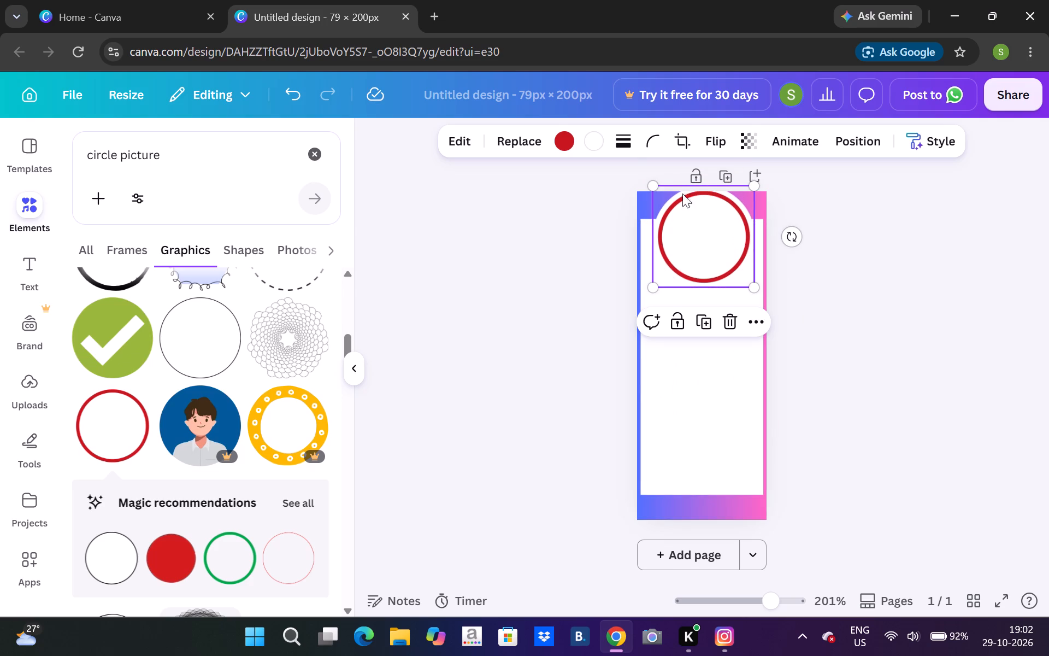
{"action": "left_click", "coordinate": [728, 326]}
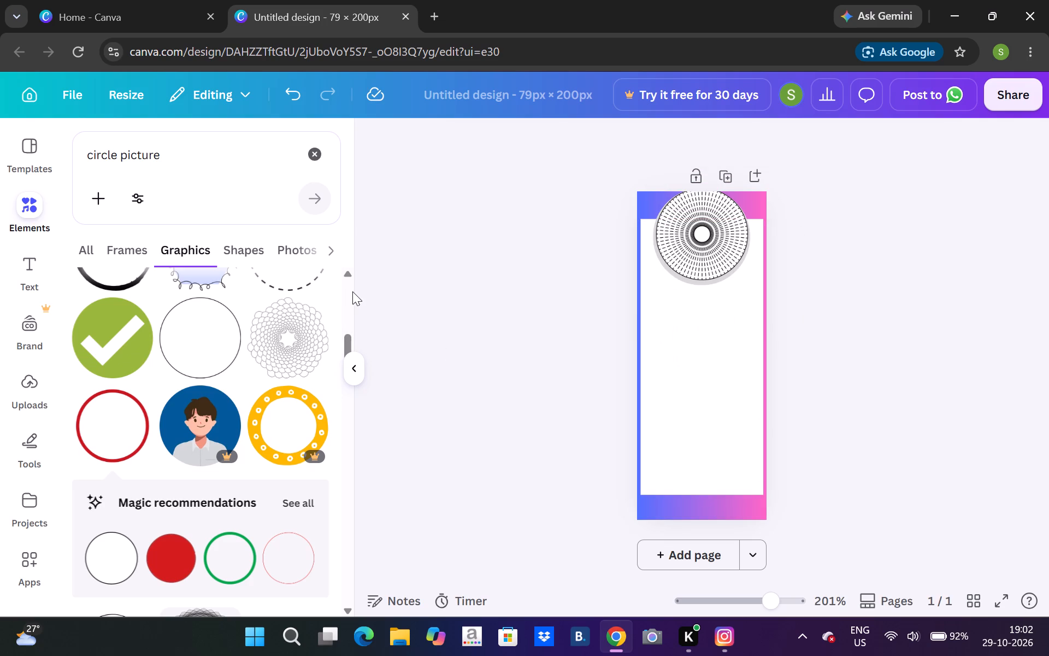
Insert the gold ring from the start of the "circle picture" graphics results and centre it around the dotted radial circle.
{"action": "double_click", "coordinate": [347, 276]}
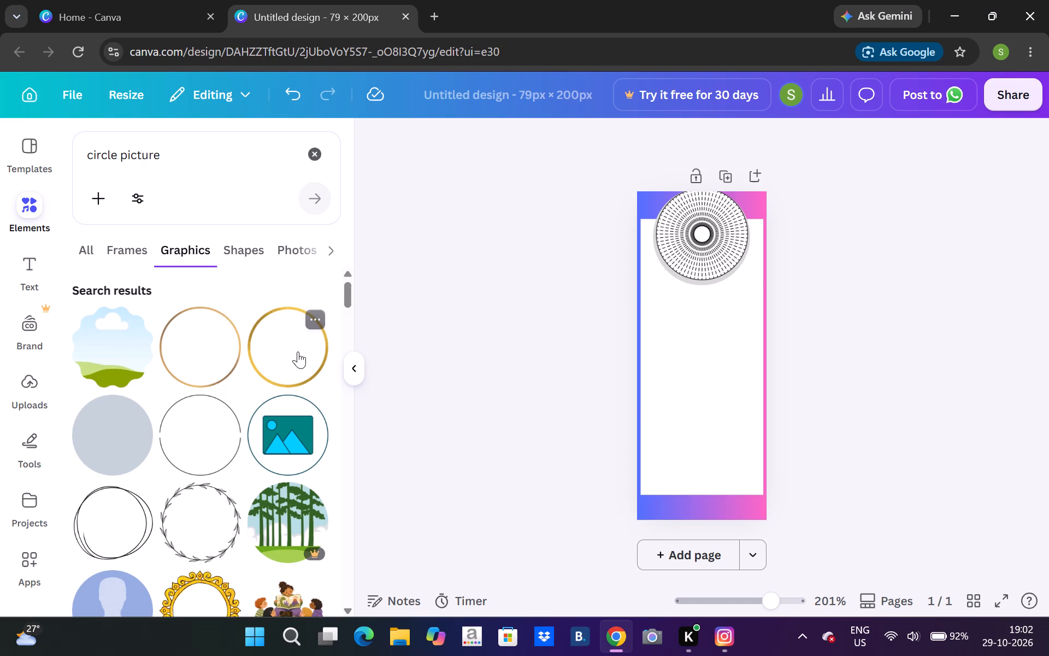
{"action": "left_click", "coordinate": [298, 352]}
{"action": "left_click_drag", "start_coordinate": [695, 339], "coordinate": [688, 228]}
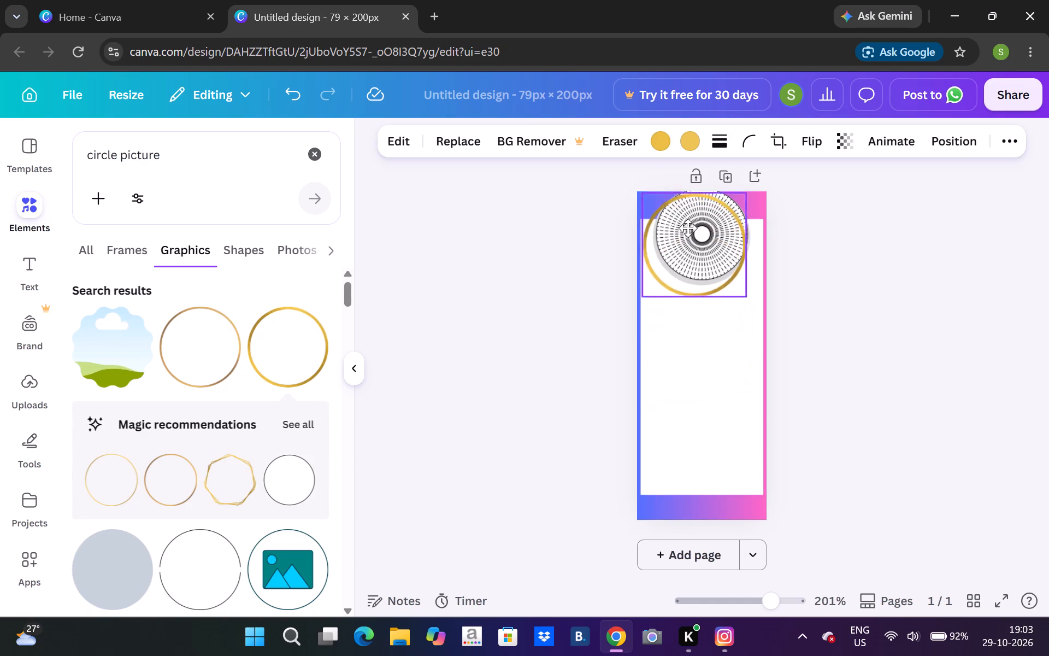
{"action": "left_click_drag", "start_coordinate": [688, 228], "coordinate": [694, 219]}
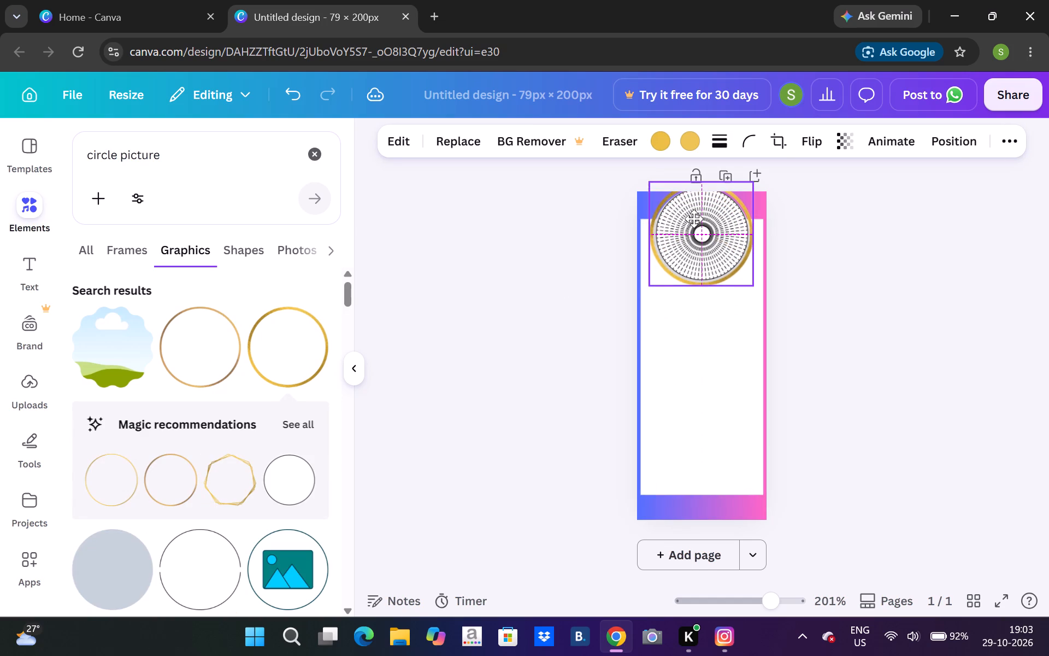
Lower the gold ring slightly and shrink it to about 60 px wide to fit more closely around the dotted radial circle.
{"action": "left_click_drag", "start_coordinate": [694, 219], "coordinate": [694, 223]}
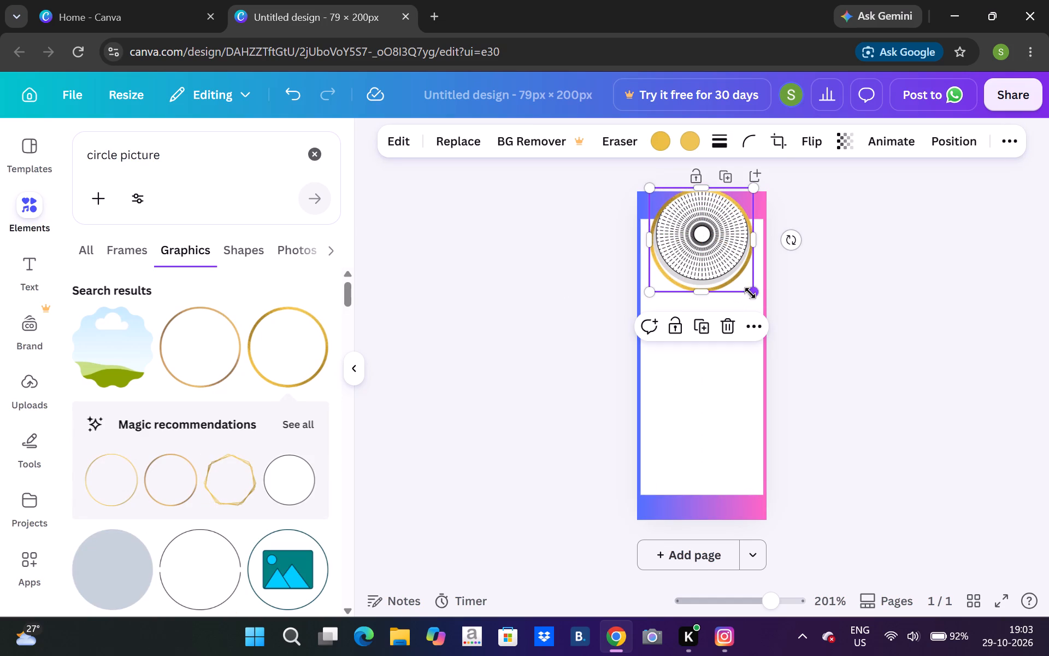
{"action": "left_click_drag", "start_coordinate": [753, 285], "coordinate": [747, 284]}
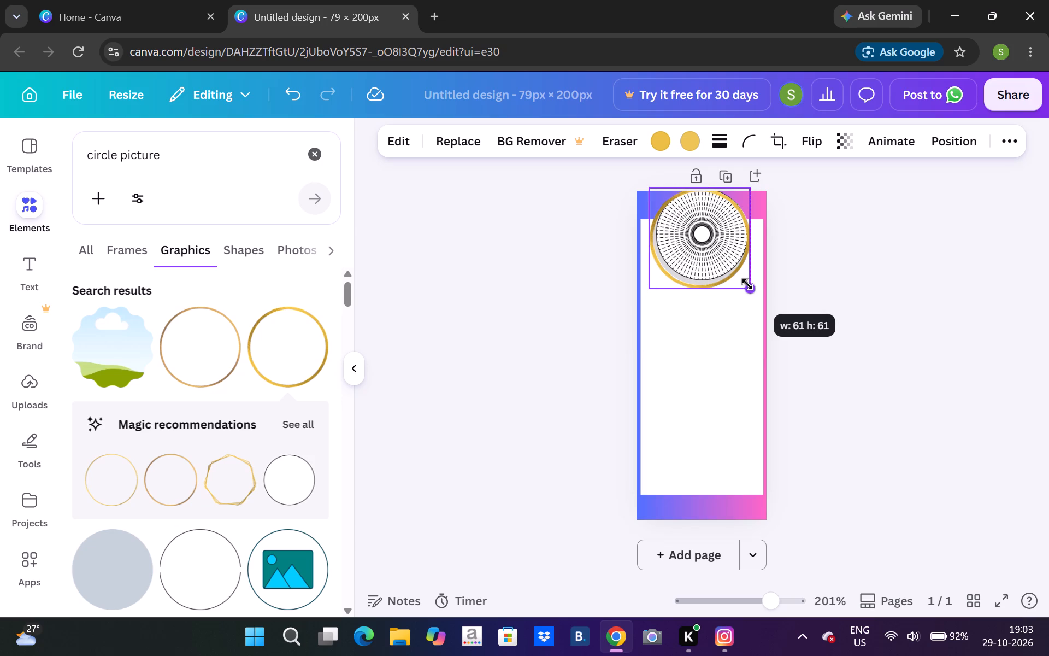
{"action": "left_click_drag", "start_coordinate": [747, 284], "coordinate": [749, 279]}
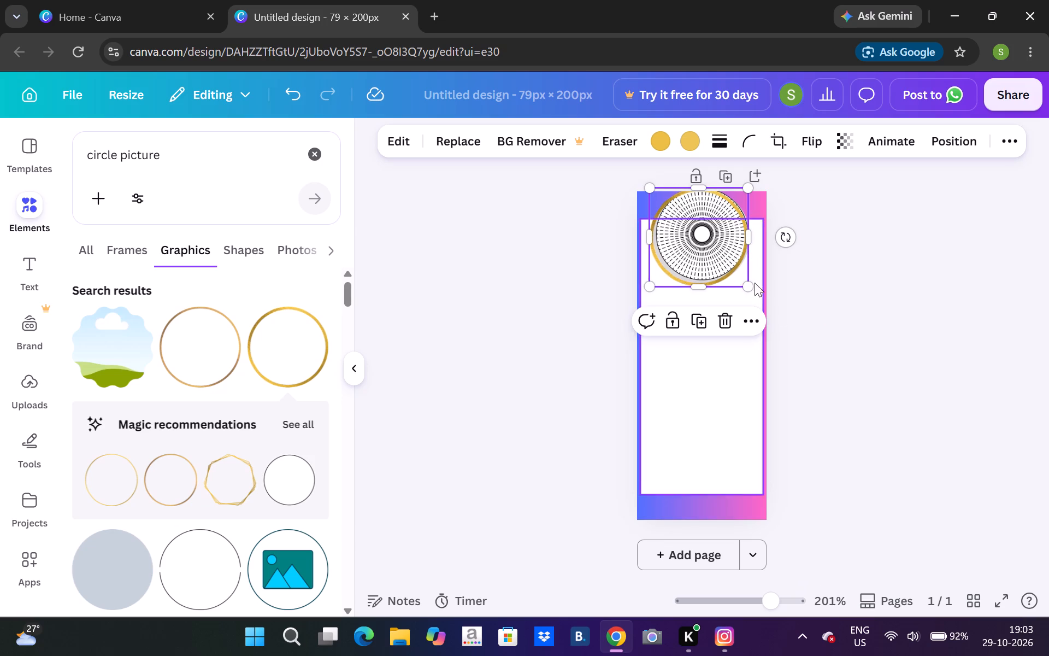
{"action": "left_click", "coordinate": [724, 247]}
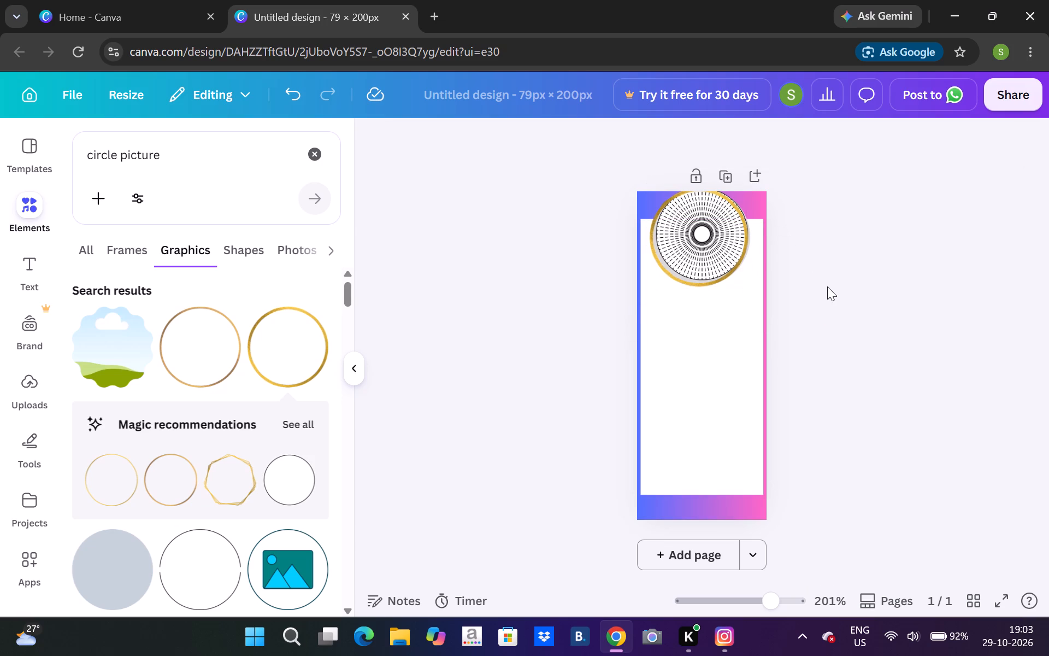
{"action": "left_click", "coordinate": [827, 286]}
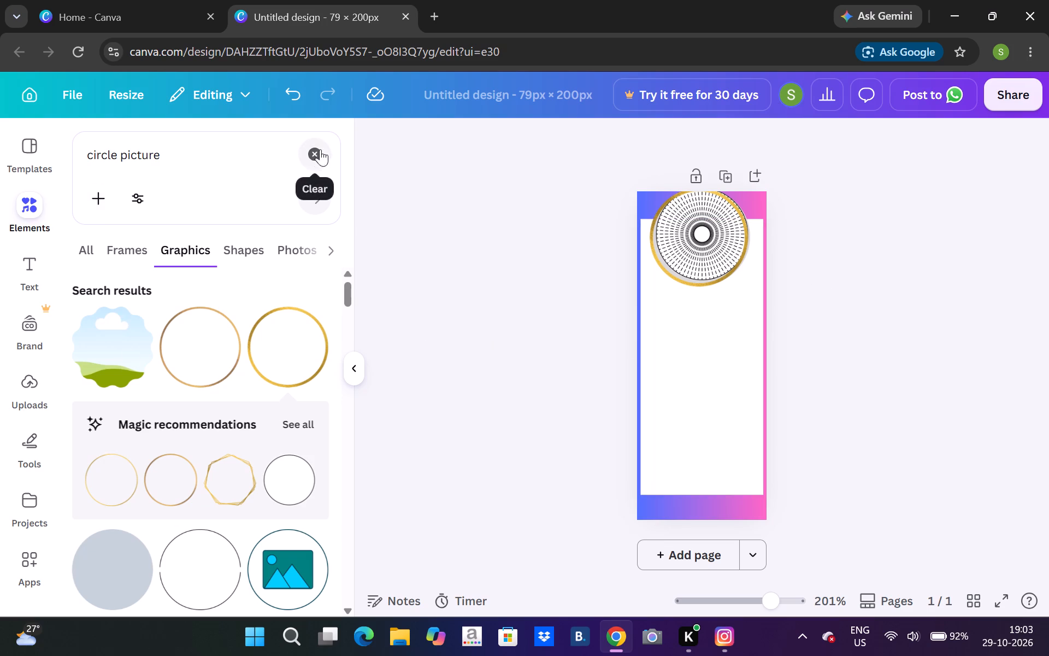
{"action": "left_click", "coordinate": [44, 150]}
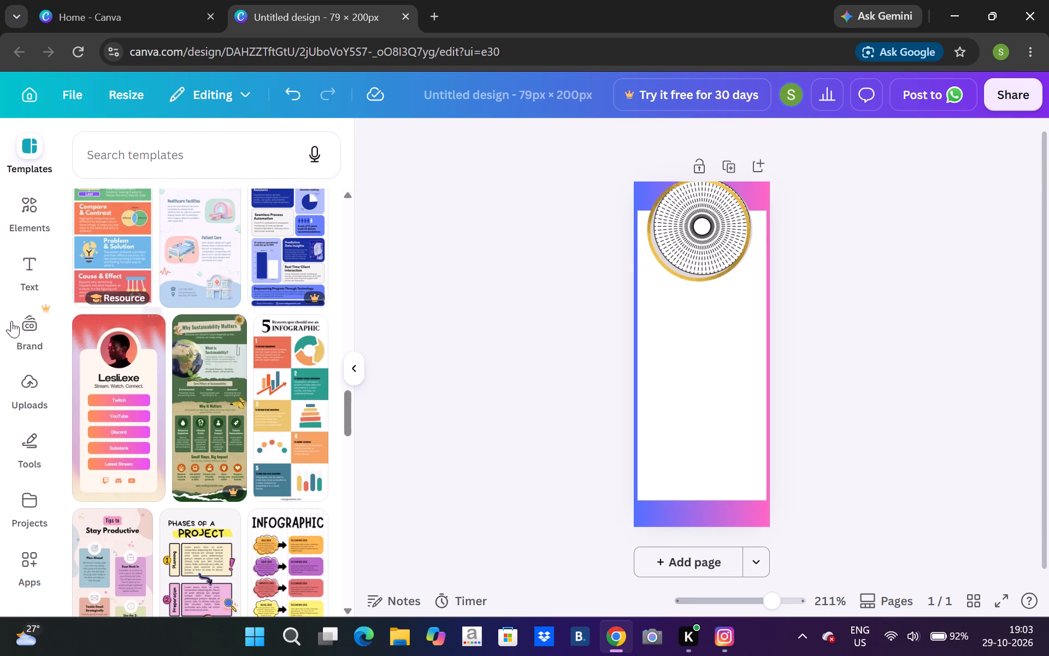
Add a heading text box to the white panel and replace its placeholder text with "Nature Era".
{"action": "left_click", "coordinate": [41, 261]}
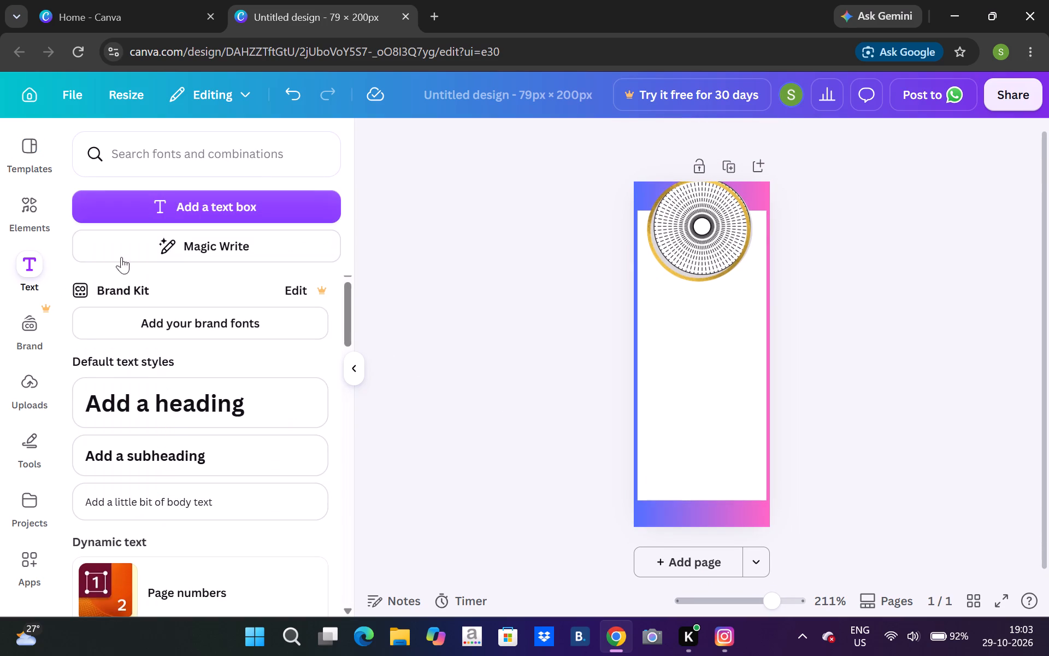
{"action": "left_click", "coordinate": [186, 400]}
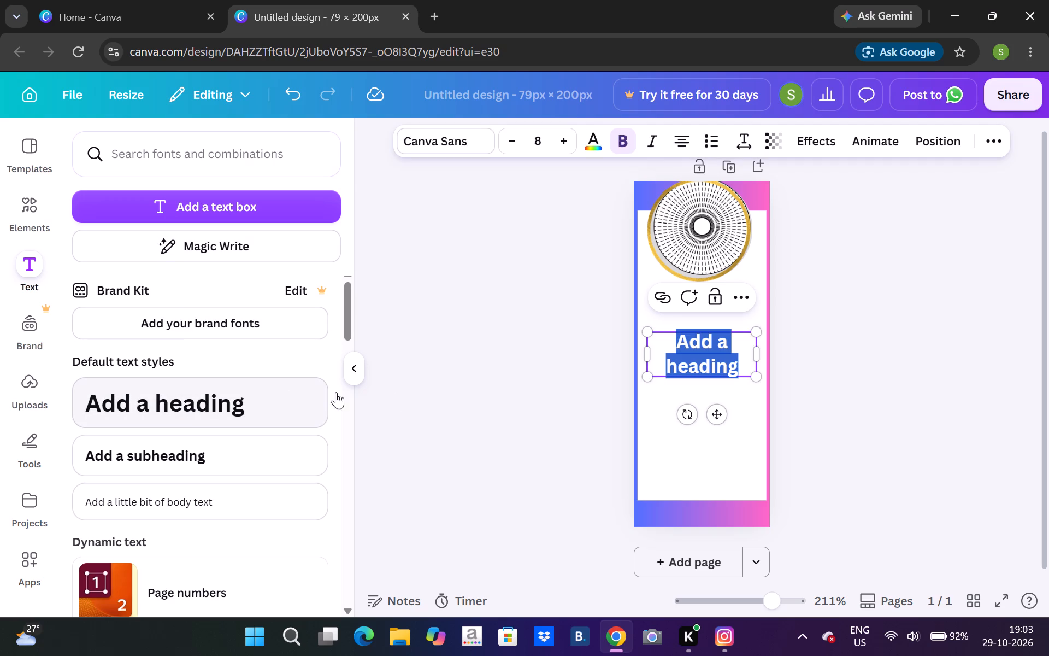
{"action": "left_click", "coordinate": [745, 362]}
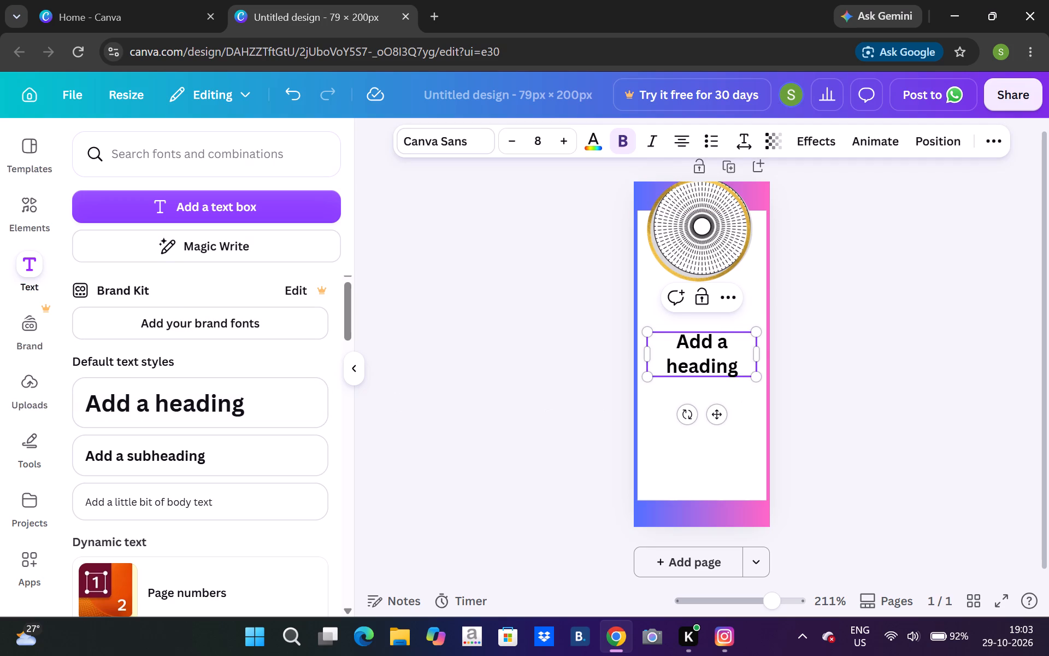
{"action": "key", "text": "BackSpace"}
{"action": "key", "text": "BackSpace"}
{"action": "key", "text": "BackSpace"}
{"action": "key", "text": "BackSpace"}
{"action": "key", "text": "BackSpace"}
{"action": "key", "text": "BackSpace"}
{"action": "key", "text": "BackSpace"}
{"action": "key", "text": "BackSpace"}
{"action": "key", "text": "BackSpace"}
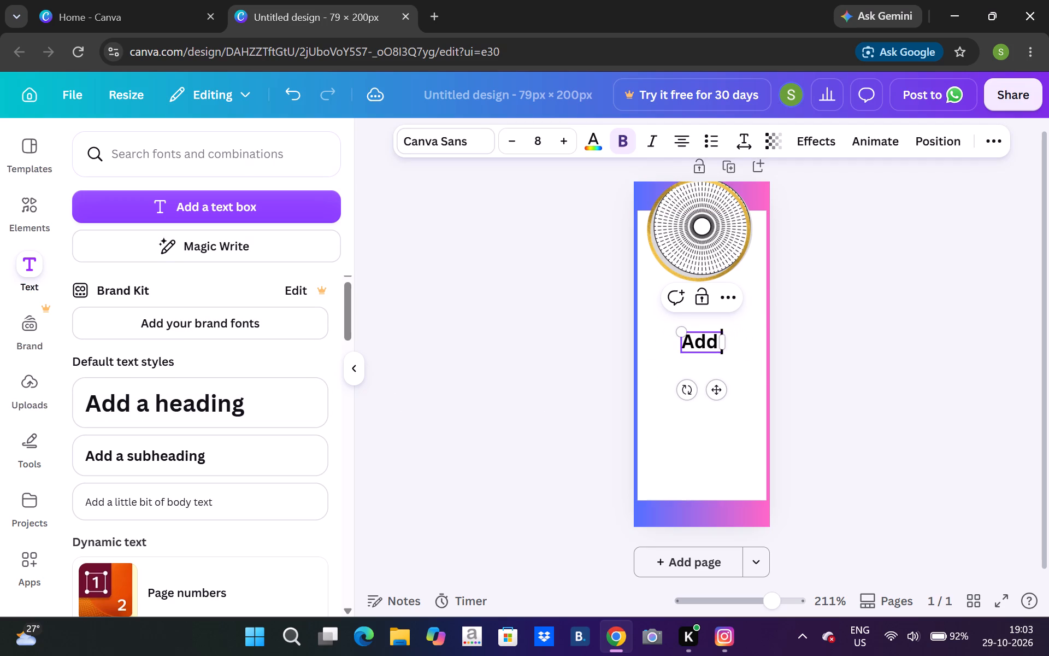
{"action": "key", "text": "BackSpace"}
{"action": "key", "text": "BackSpace"}
{"action": "key", "text": "BackSpace"}
{"action": "key", "text": "BackSpace"}
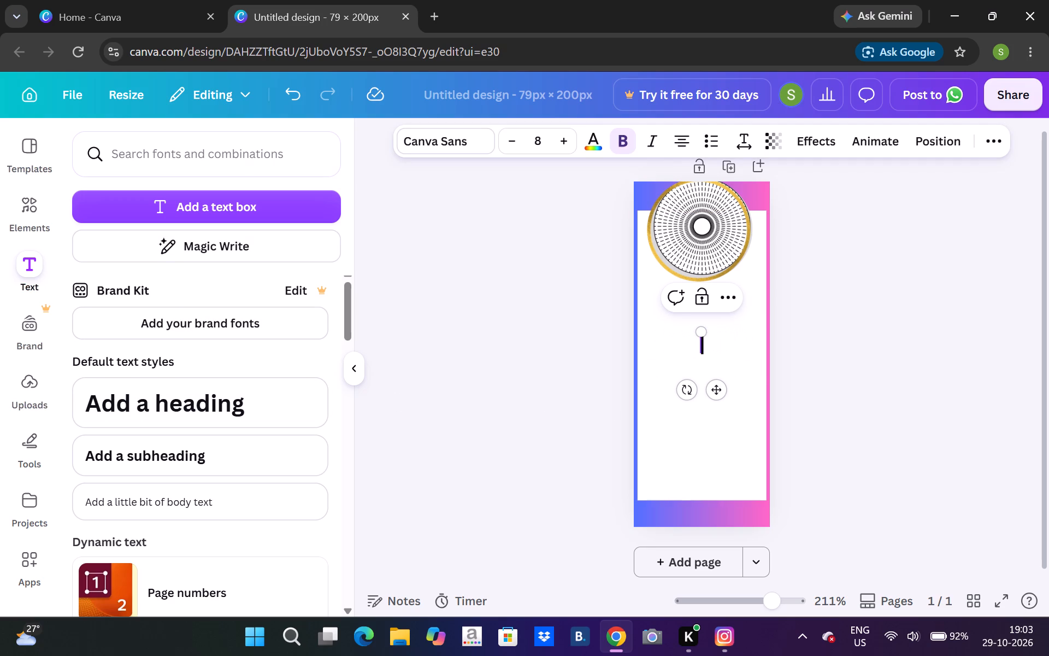
{"action": "key", "text": "shift+n"}
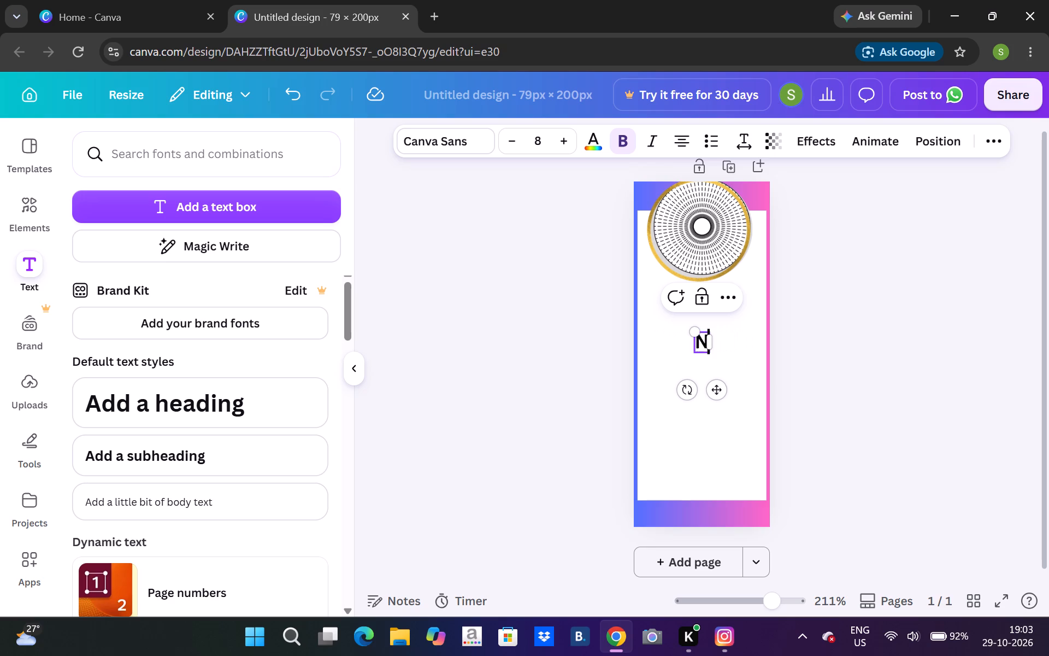
{"action": "key", "text": "shift+a"}
{"action": "key", "text": "backslash"}
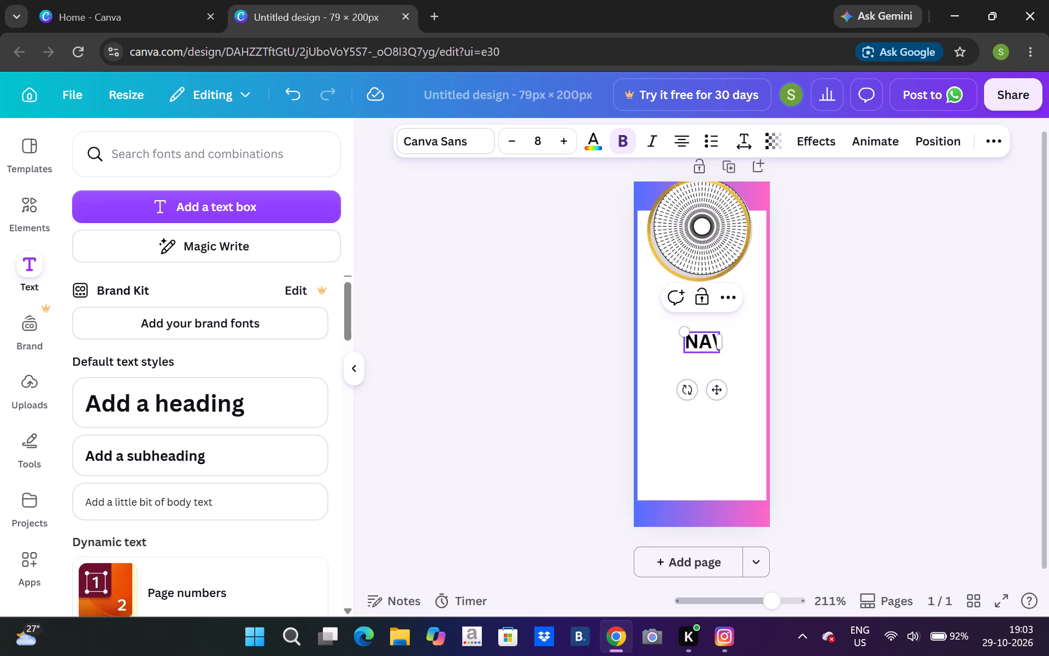
{"action": "key", "text": "BackSpace"}
{"action": "key", "text": "BackSpace"}
{"action": "type", "text": "ature"}
{"action": "key", "text": "space"}
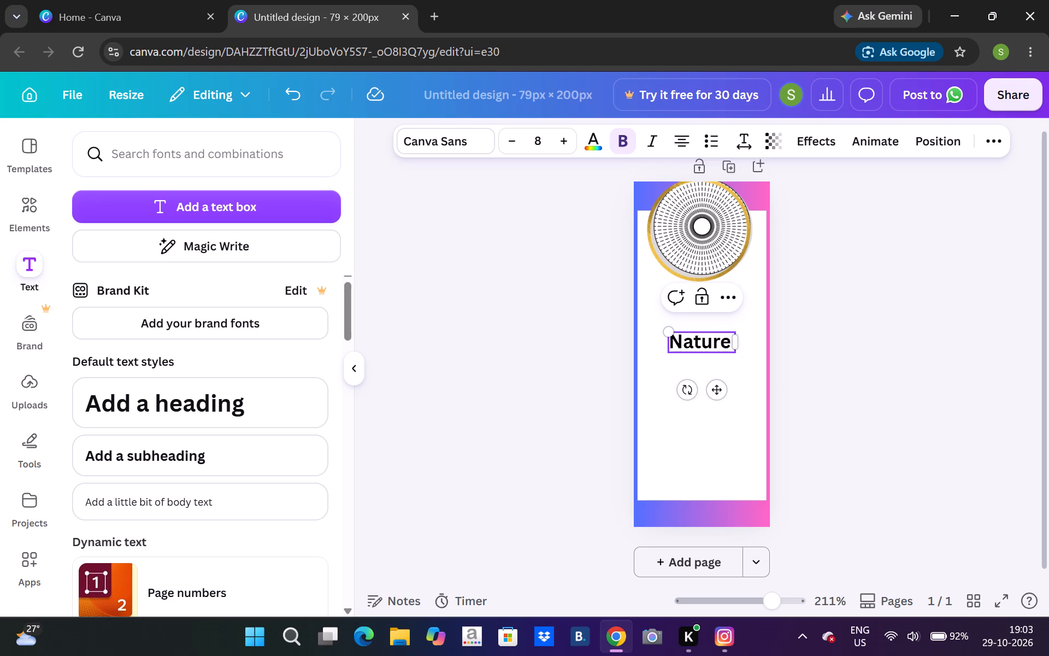
{"action": "type", "text": "Era"}
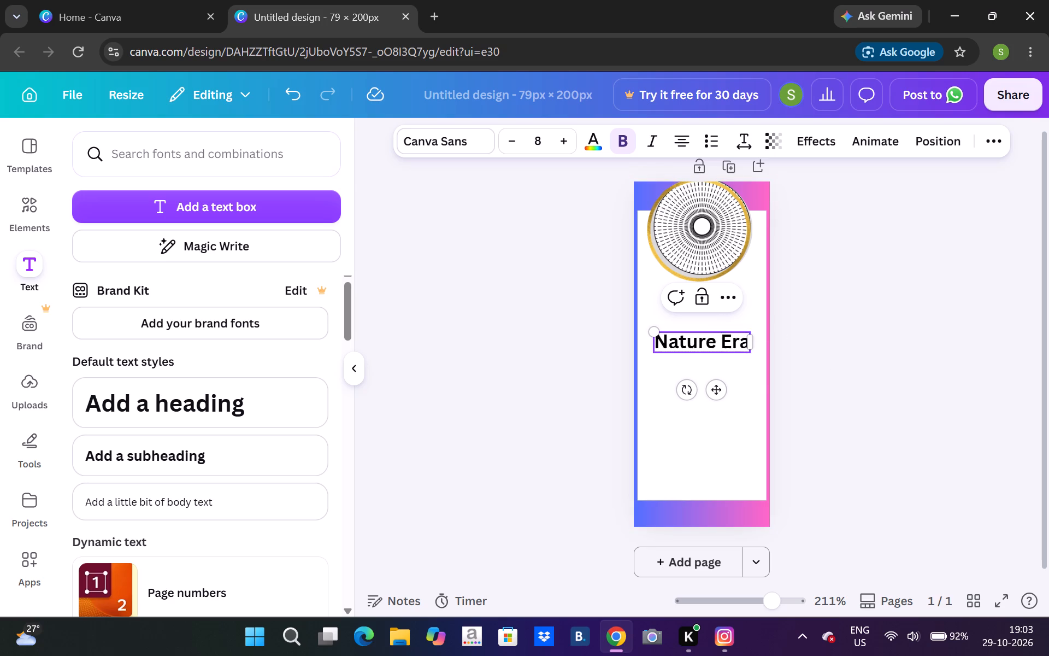
Move the "Nature Era" heading up to sit centred directly beneath the gold-ringed circle.
{"action": "left_click_drag", "start_coordinate": [721, 342], "coordinate": [725, 320]}
{"action": "left_click", "coordinate": [840, 330]}
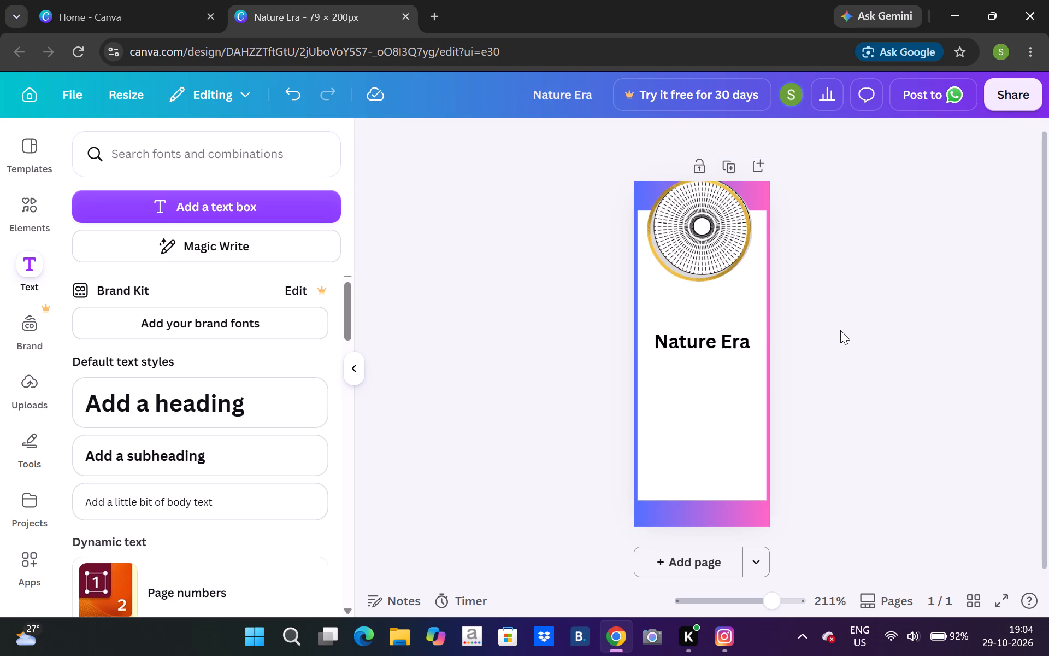
{"action": "left_click_drag", "start_coordinate": [704, 346], "coordinate": [705, 299]}
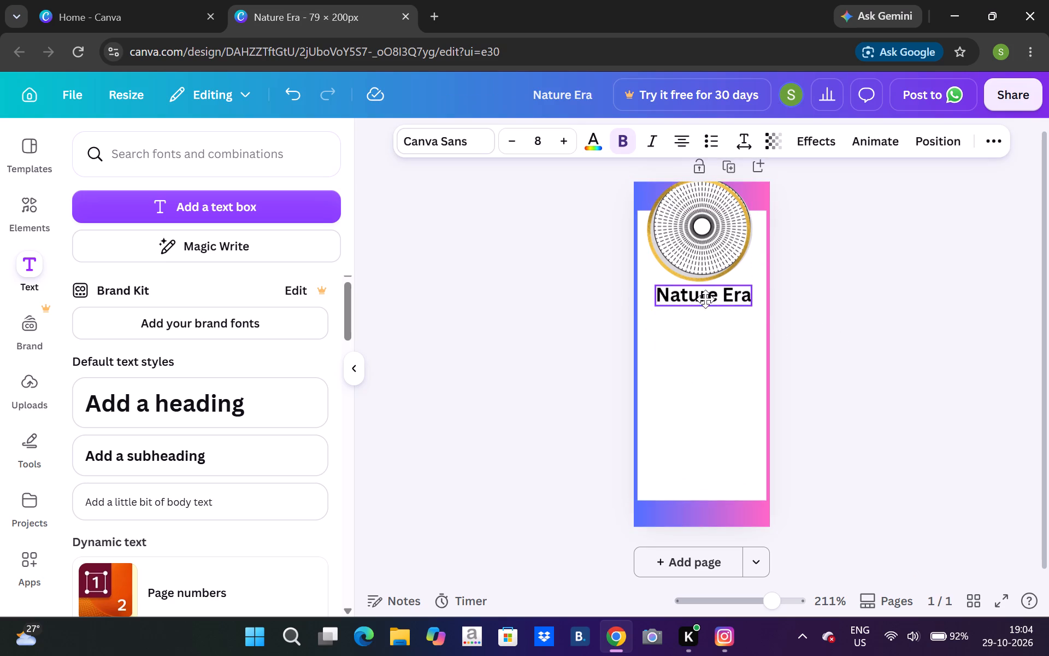
{"action": "left_click_drag", "start_coordinate": [705, 299], "coordinate": [703, 302]}
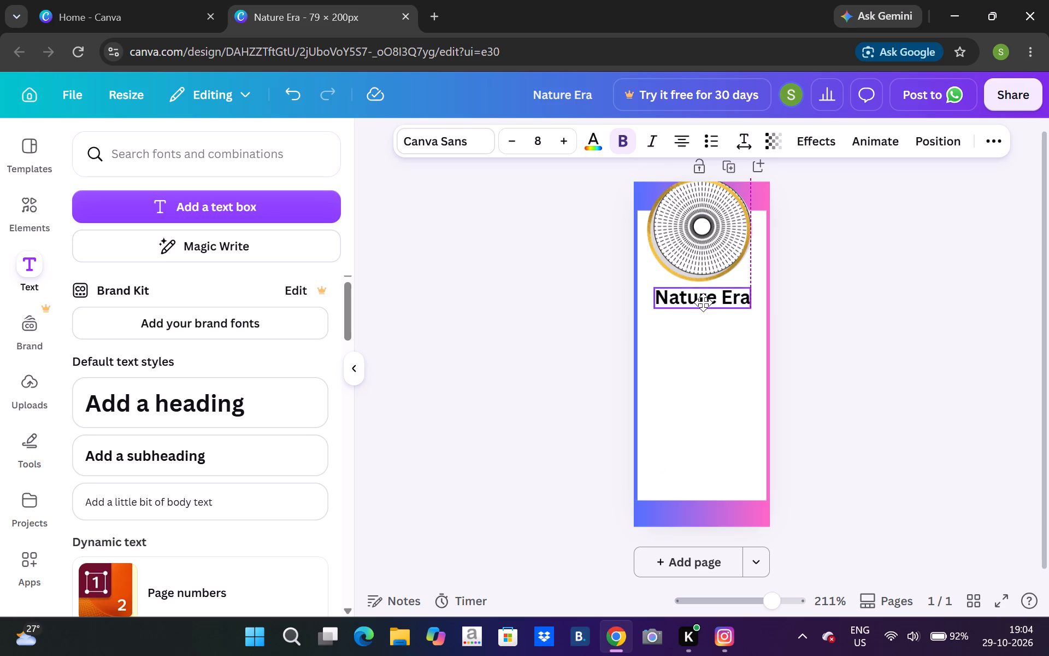
{"action": "left_click_drag", "start_coordinate": [703, 302], "coordinate": [702, 301]}
{"action": "left_click", "coordinate": [702, 301]}
{"action": "left_click", "coordinate": [947, 359]}
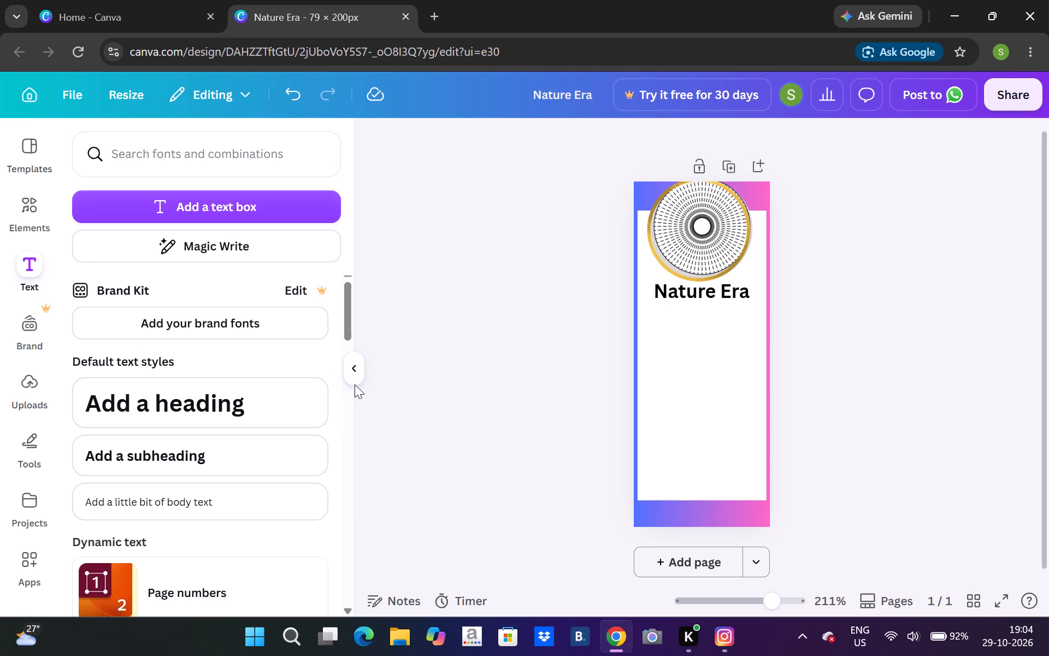
Browse the ready-made text combinations, return to the elements library and clear the "circle picture" search.
{"action": "double_click", "coordinate": [345, 600]}
{"action": "double_click", "coordinate": [345, 600]}
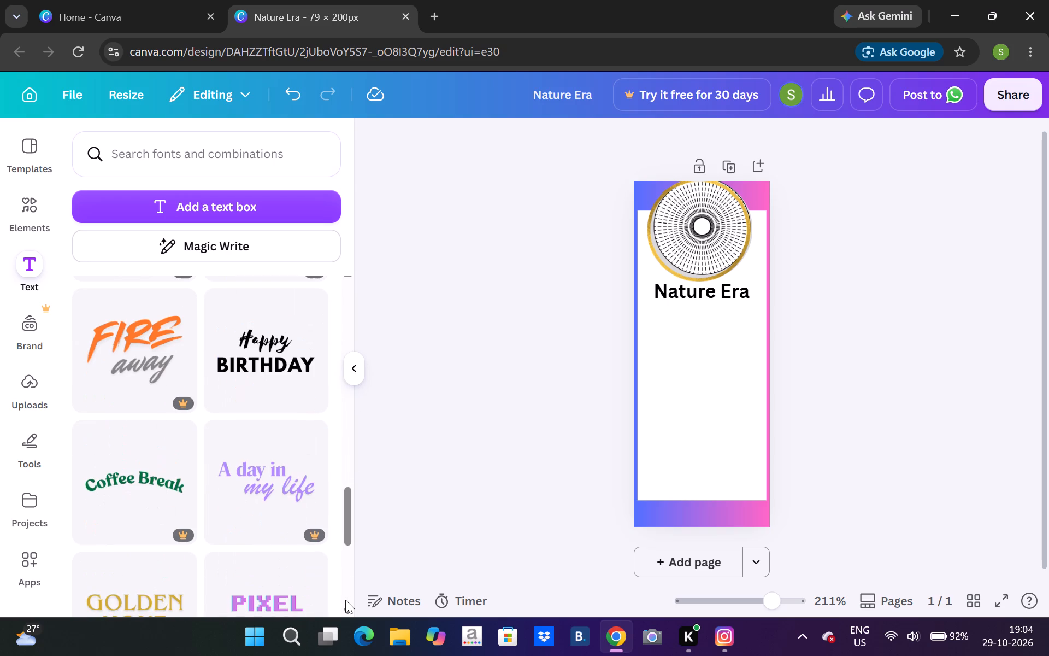
{"action": "left_click", "coordinate": [345, 600]}
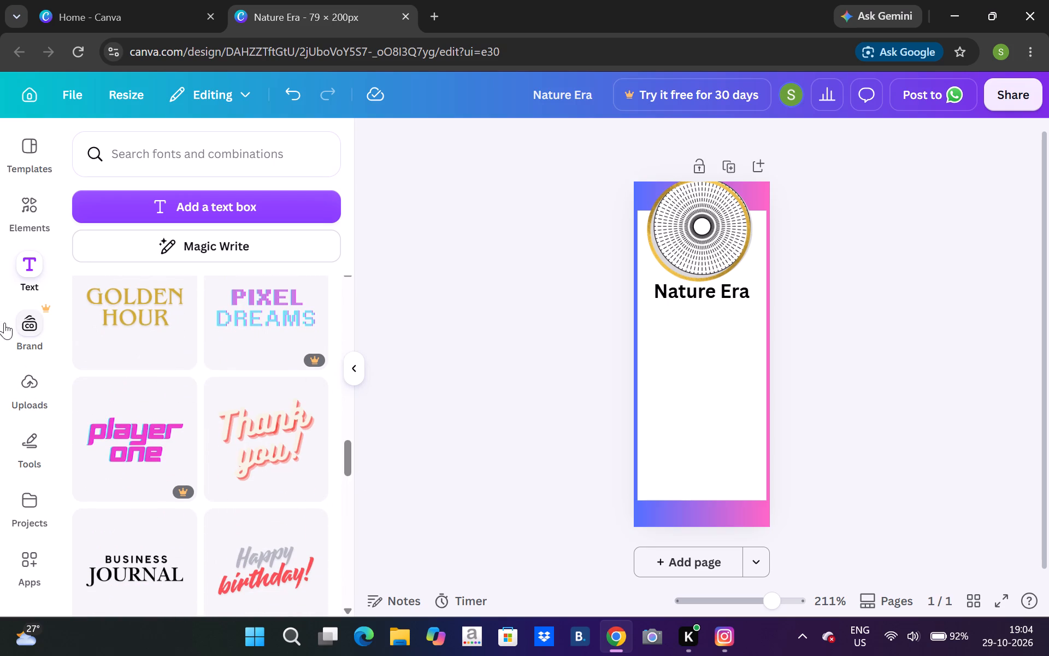
{"action": "left_click", "coordinate": [24, 224]}
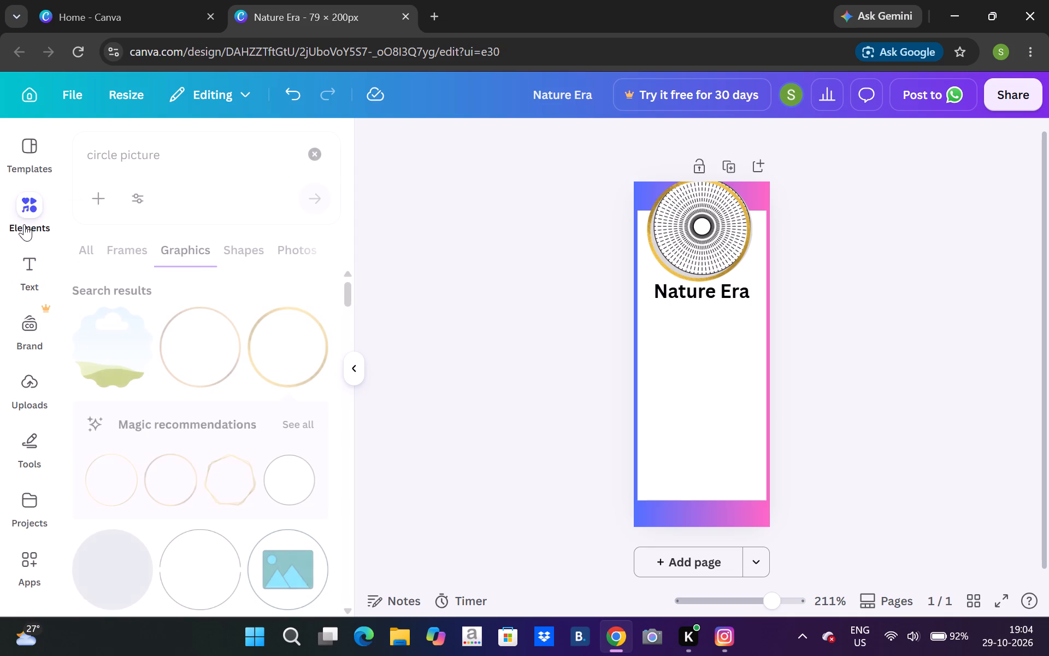
{"action": "left_click", "coordinate": [31, 276]}
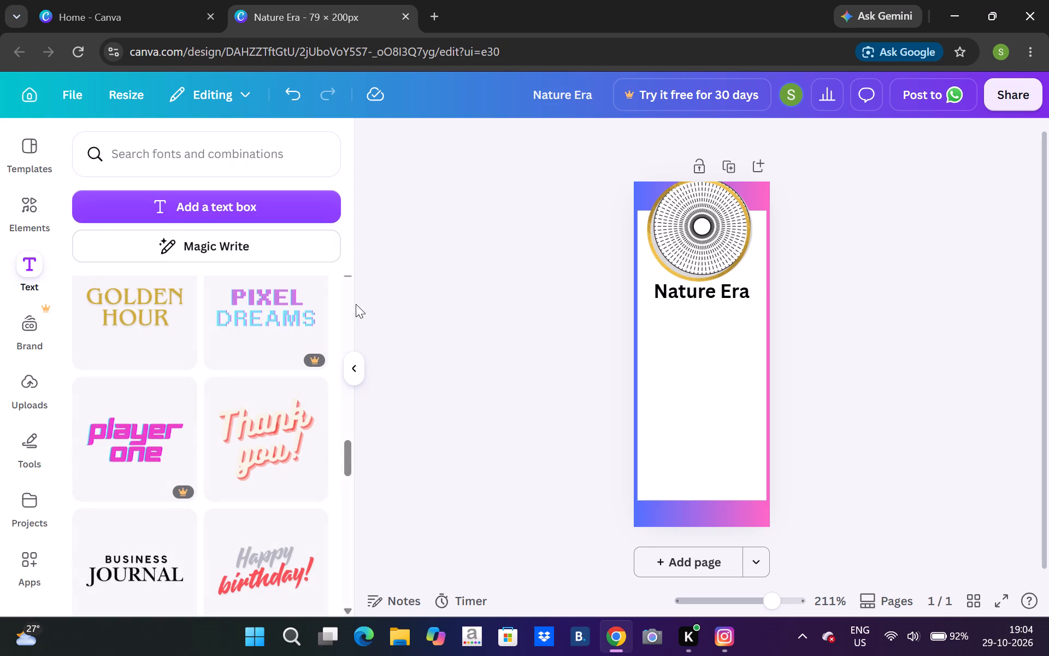
{"action": "left_click", "coordinate": [344, 265]}
{"action": "left_click_drag", "start_coordinate": [344, 265], "coordinate": [83, 249]}
{"action": "left_click_drag", "start_coordinate": [83, 249], "coordinate": [33, 204]}
{"action": "left_click", "coordinate": [33, 204]}
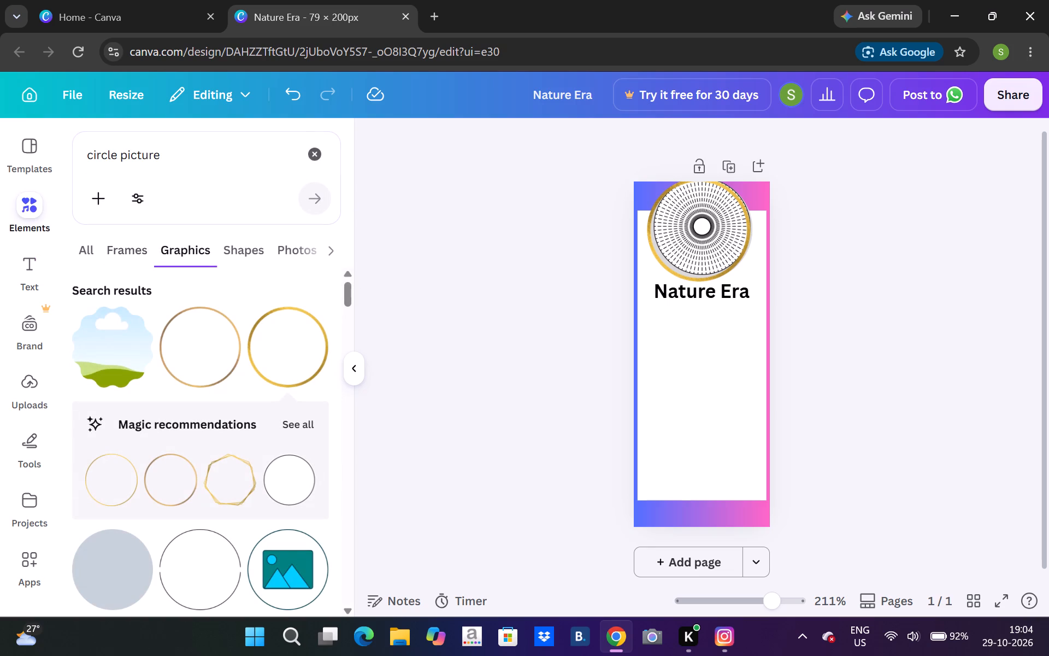
{"action": "left_click", "coordinate": [316, 162]}
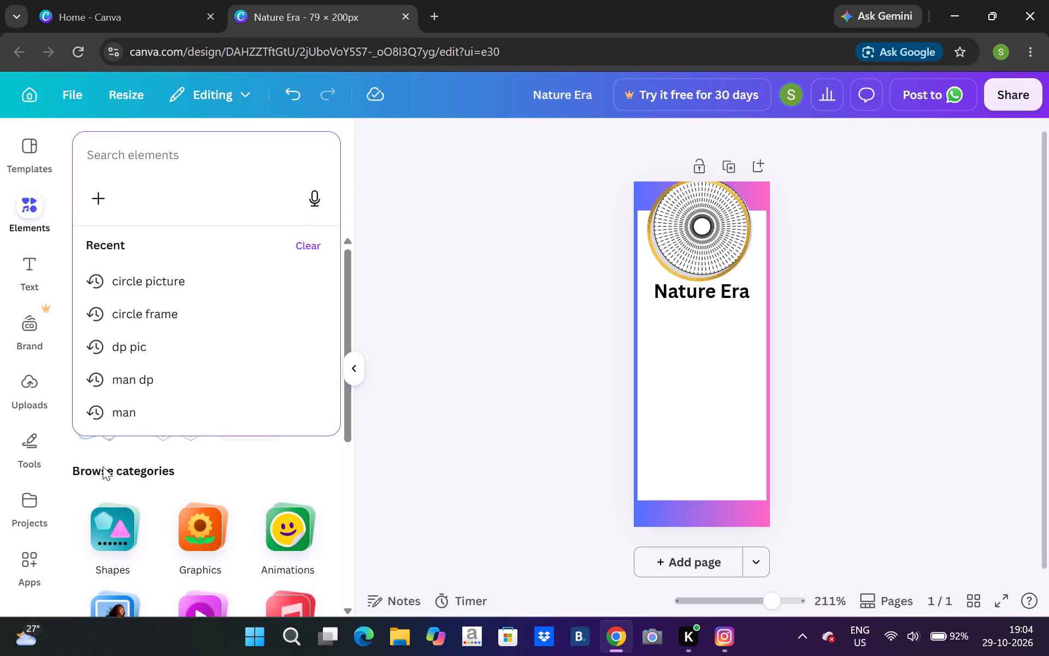
Activate the Text tool from the drawing tools for adding text to the design.
{"action": "left_click", "coordinate": [10, 454]}
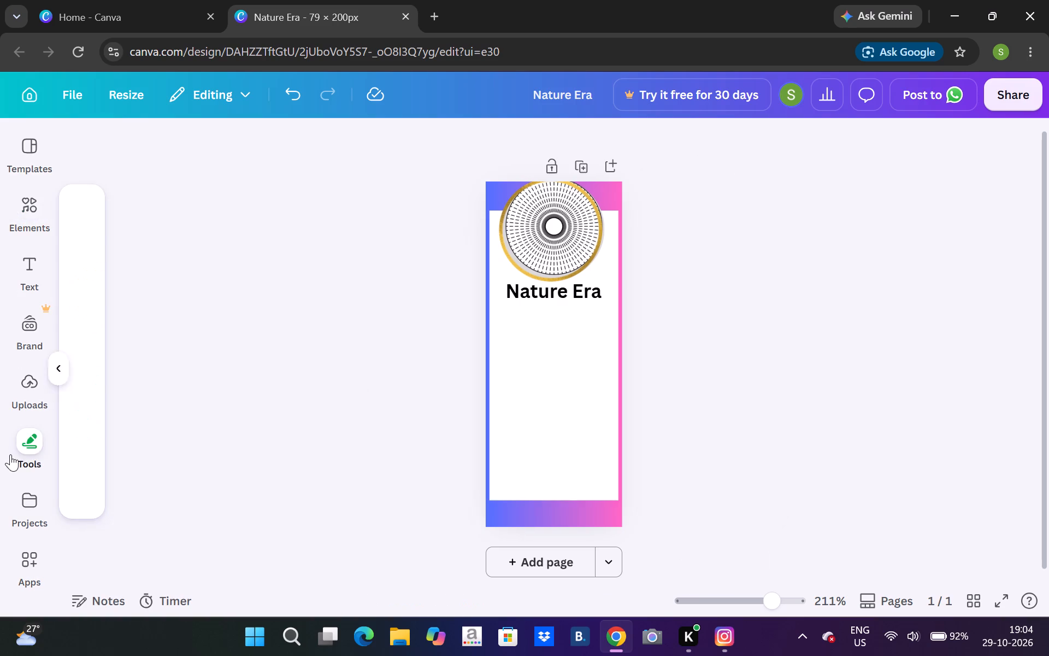
{"action": "left_click", "coordinate": [80, 399]}
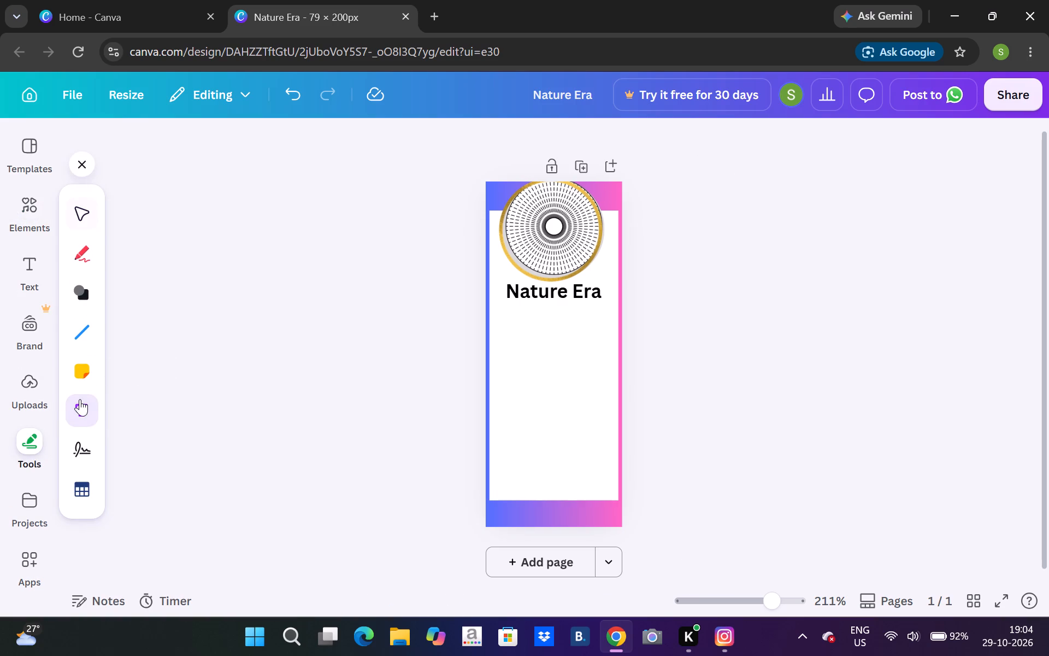
{"action": "left_click", "coordinate": [91, 405]}
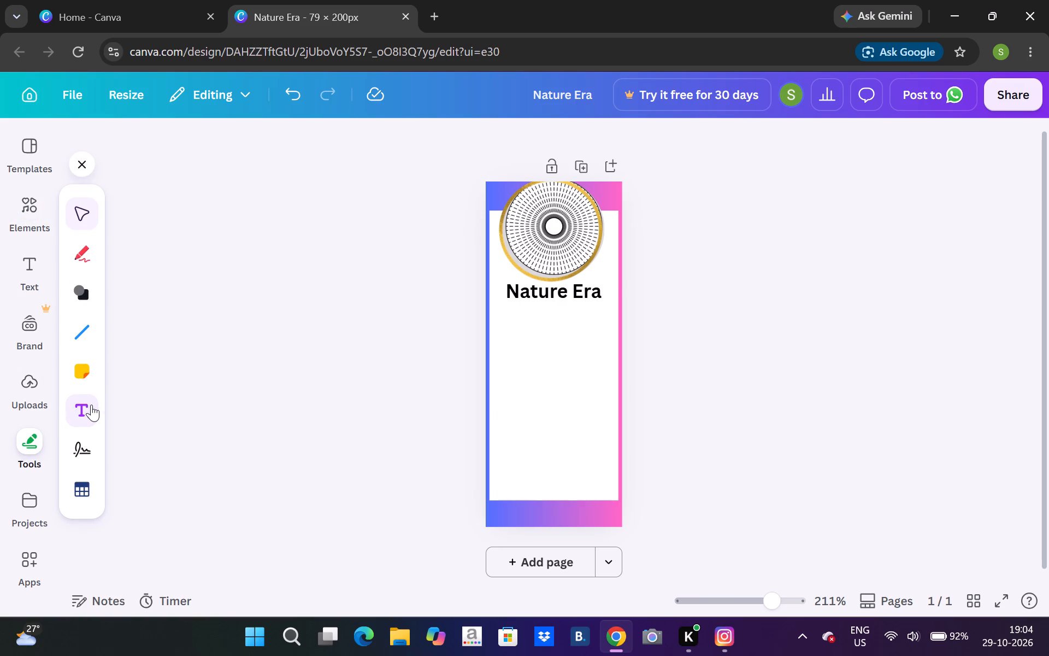
{"action": "double_click", "coordinate": [82, 406]}
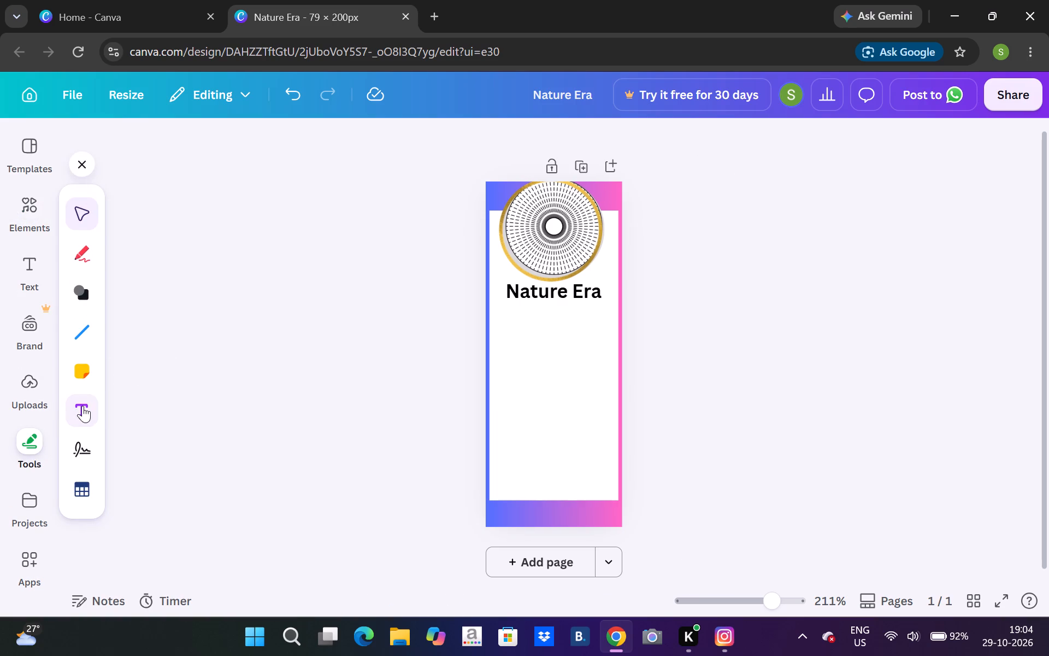
{"action": "left_click", "coordinate": [82, 406]}
{"action": "double_click", "coordinate": [82, 406]}
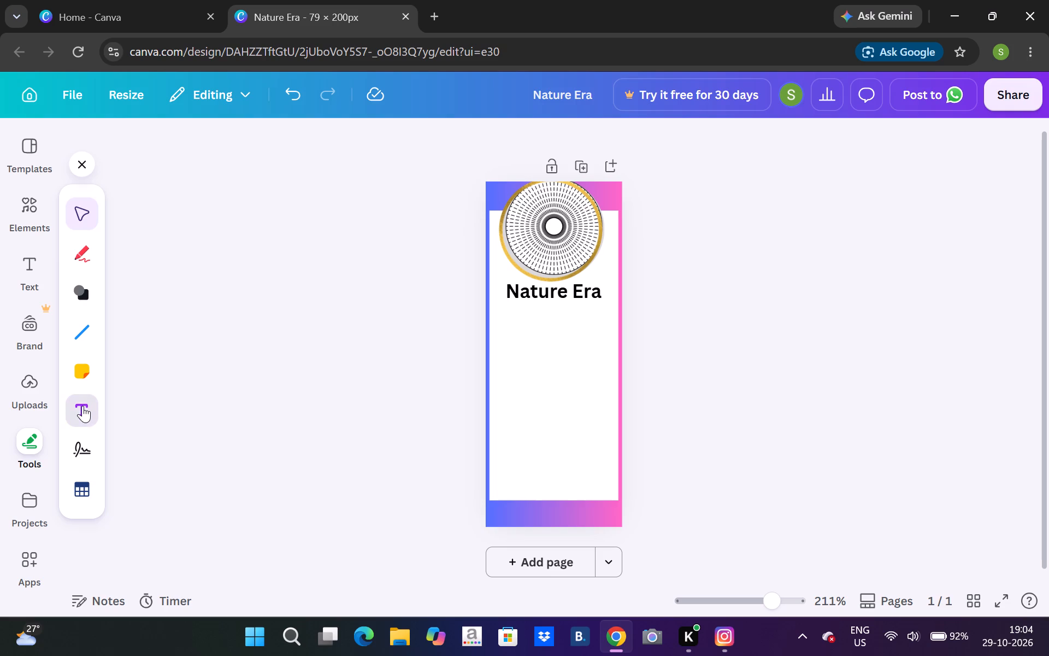
{"action": "triple_click", "coordinate": [85, 408]}
{"action": "double_click", "coordinate": [85, 408]}
{"action": "left_click", "coordinate": [86, 210]}
{"action": "left_click", "coordinate": [89, 415]}
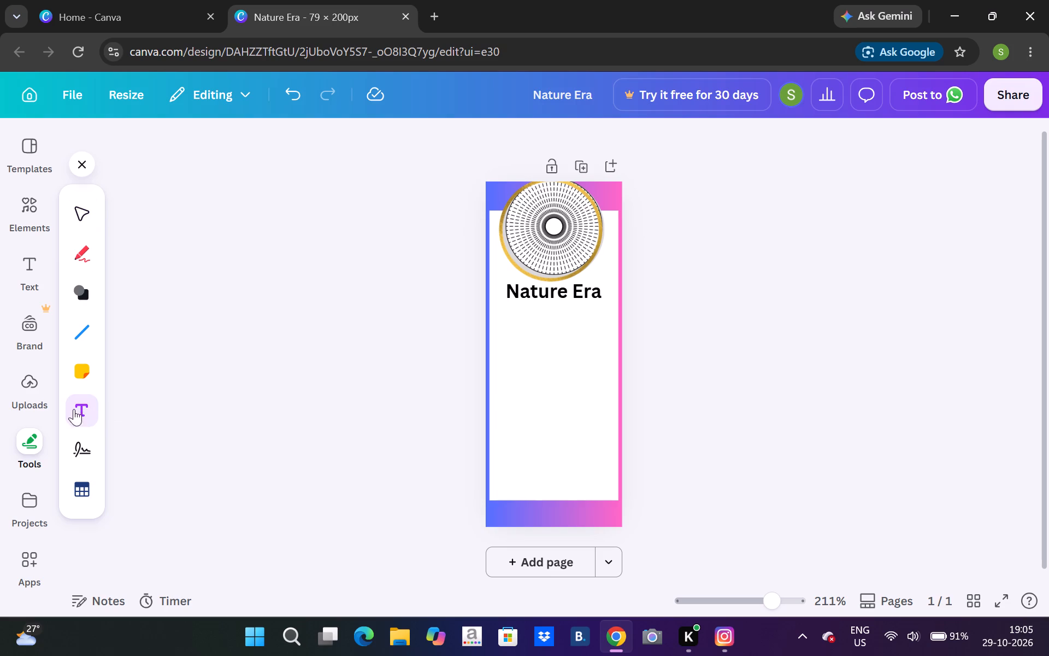
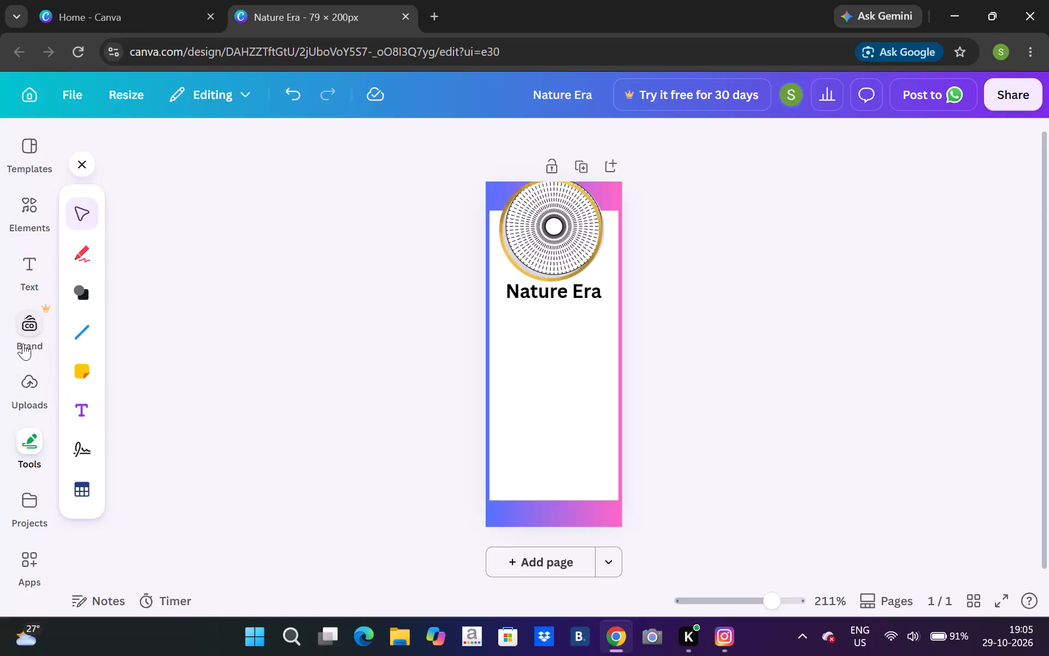
Add a text box below the "Nature Era" heading reading "Nature now the" and set its font size to 4.
{"action": "left_click", "coordinate": [37, 272]}
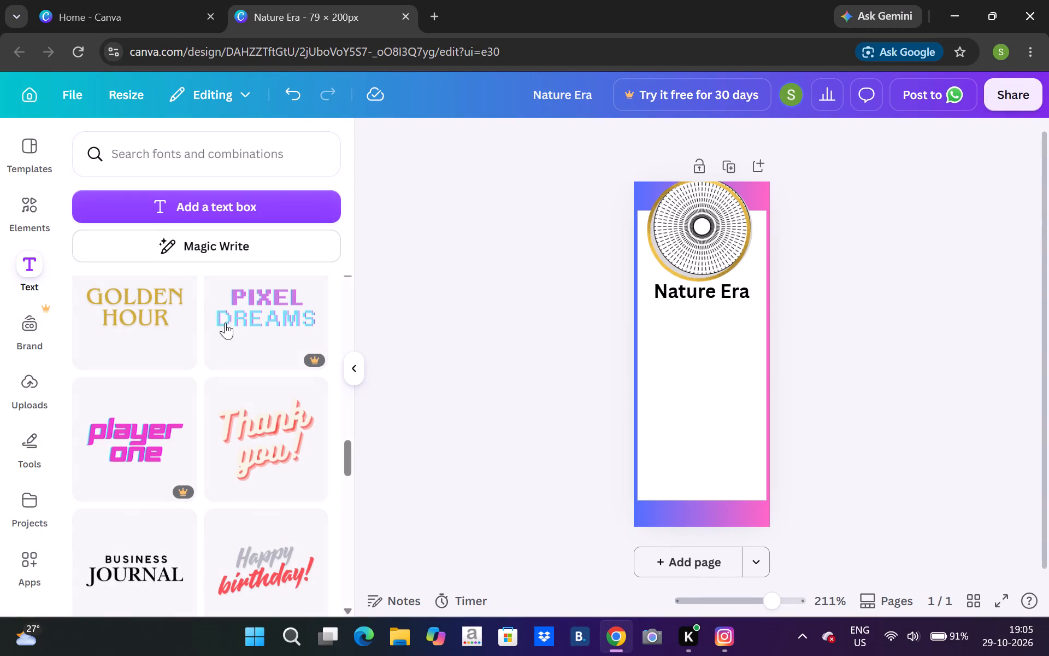
{"action": "left_click", "coordinate": [195, 208]}
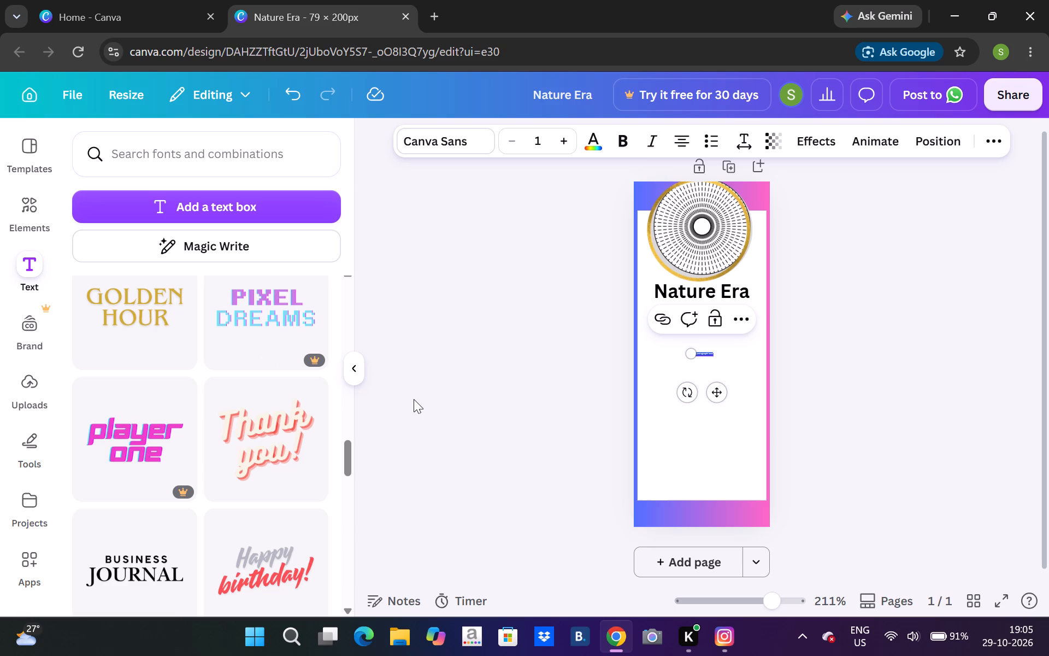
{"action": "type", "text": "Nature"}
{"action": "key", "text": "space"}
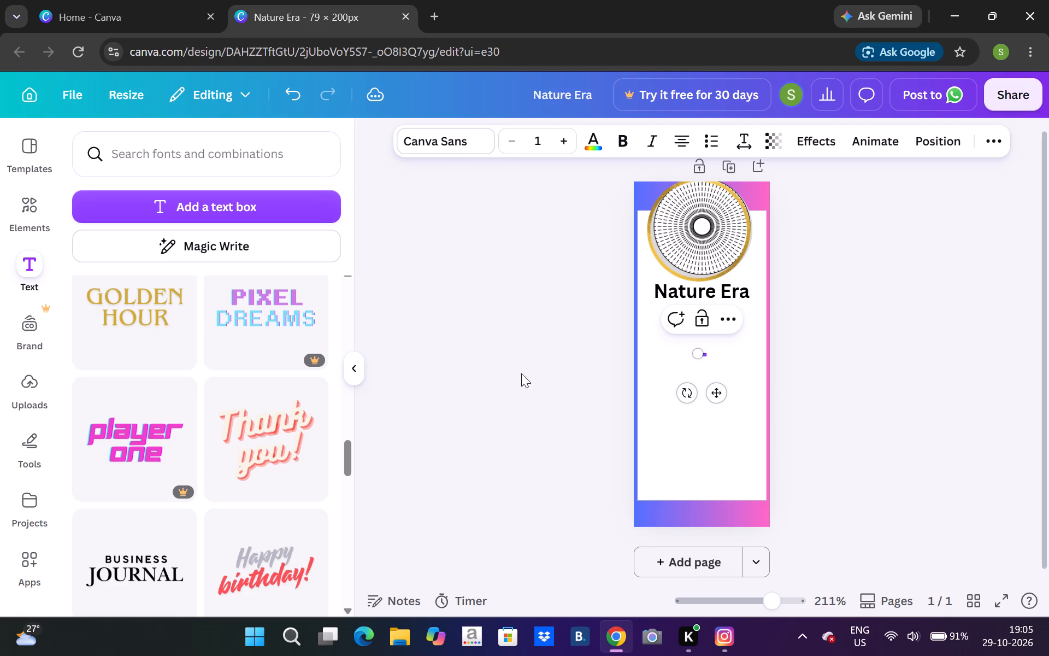
{"action": "triple_click", "coordinate": [566, 147]}
{"action": "triple_click", "coordinate": [566, 147]}
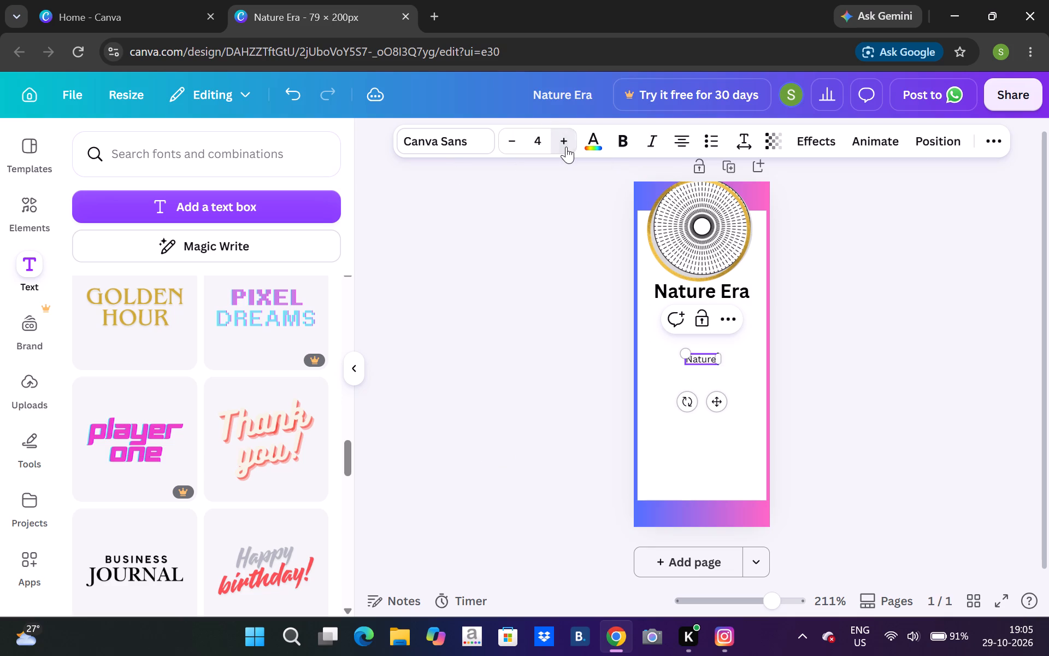
{"action": "triple_click", "coordinate": [518, 143]}
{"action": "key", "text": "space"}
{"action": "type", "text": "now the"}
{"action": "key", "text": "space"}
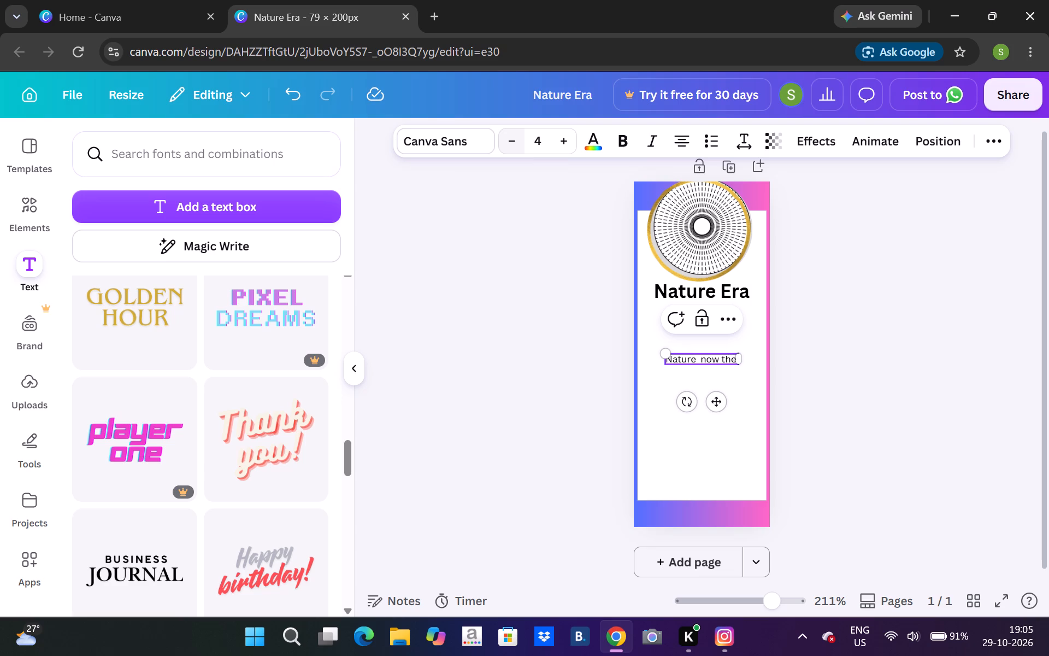
Replace the text in the small text box below the heading with "Follow".
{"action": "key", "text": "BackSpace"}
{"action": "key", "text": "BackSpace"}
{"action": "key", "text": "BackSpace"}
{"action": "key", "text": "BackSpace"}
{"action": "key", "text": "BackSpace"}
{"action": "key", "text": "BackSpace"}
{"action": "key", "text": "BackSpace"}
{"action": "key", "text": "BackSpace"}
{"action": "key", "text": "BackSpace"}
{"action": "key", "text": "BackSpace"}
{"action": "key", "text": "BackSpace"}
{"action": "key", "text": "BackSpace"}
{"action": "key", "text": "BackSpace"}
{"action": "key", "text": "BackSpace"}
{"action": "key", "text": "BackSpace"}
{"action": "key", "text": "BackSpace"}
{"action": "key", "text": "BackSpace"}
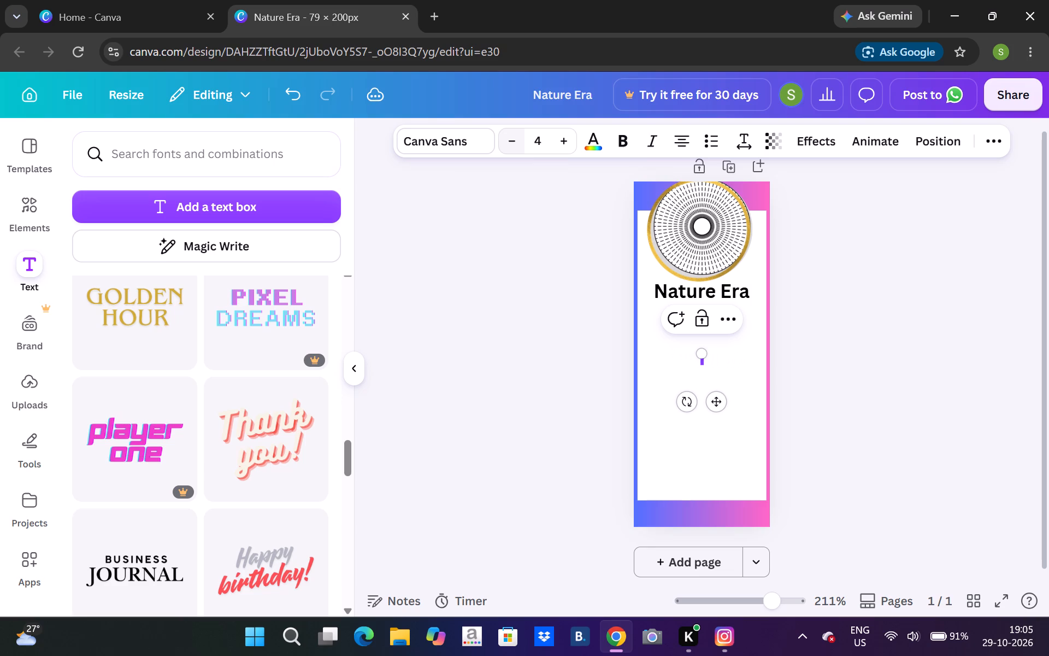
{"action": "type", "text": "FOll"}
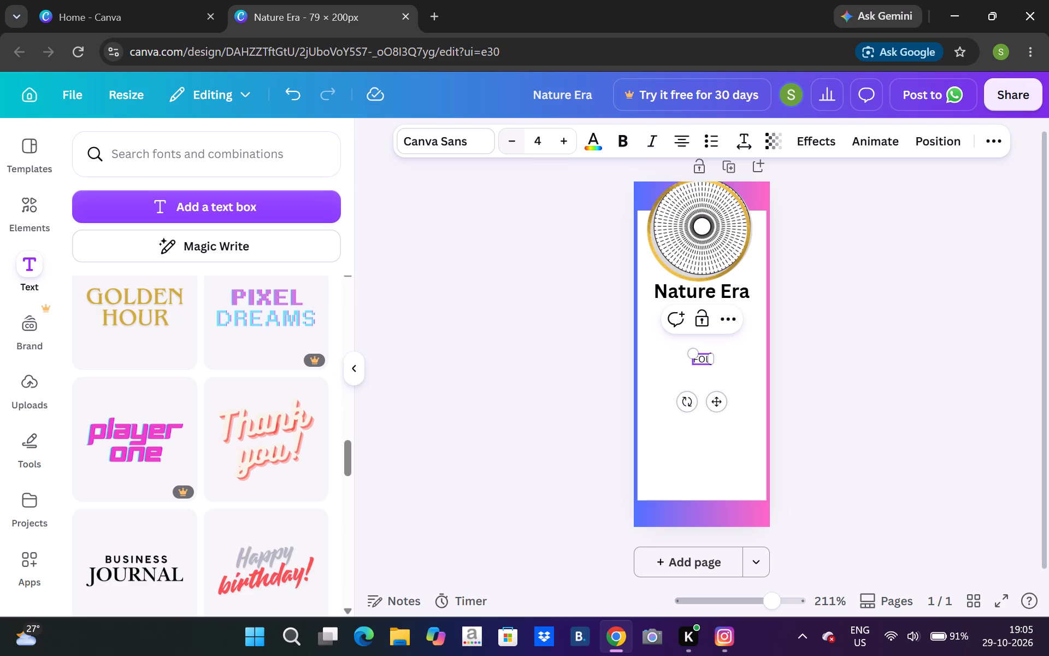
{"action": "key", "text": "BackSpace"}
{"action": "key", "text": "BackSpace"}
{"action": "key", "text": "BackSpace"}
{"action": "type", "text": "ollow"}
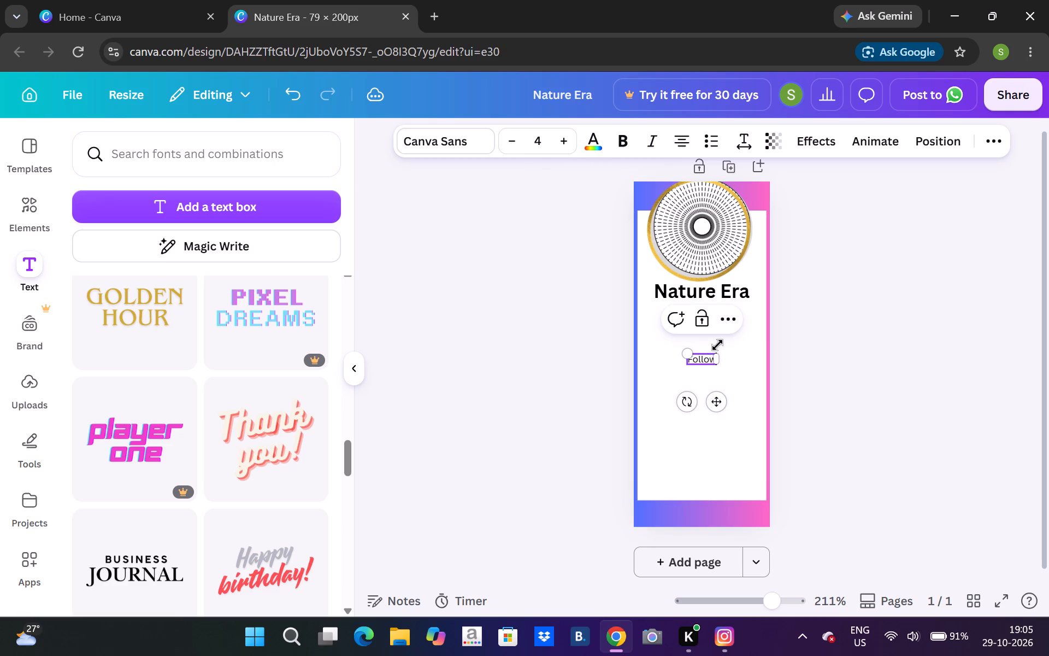
Move the "Follow" label up to sit just beneath the left end of the "Nature Era" heading.
{"action": "left_click_drag", "start_coordinate": [705, 354], "coordinate": [681, 282]}
{"action": "left_click", "coordinate": [809, 385]}
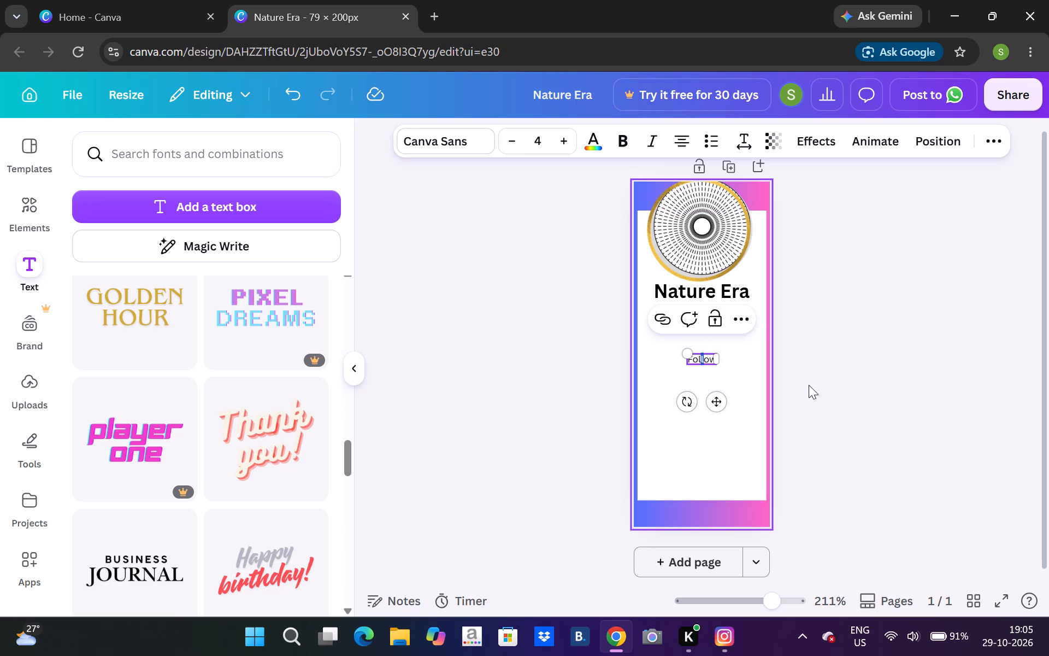
{"action": "left_click_drag", "start_coordinate": [705, 362], "coordinate": [701, 359]}
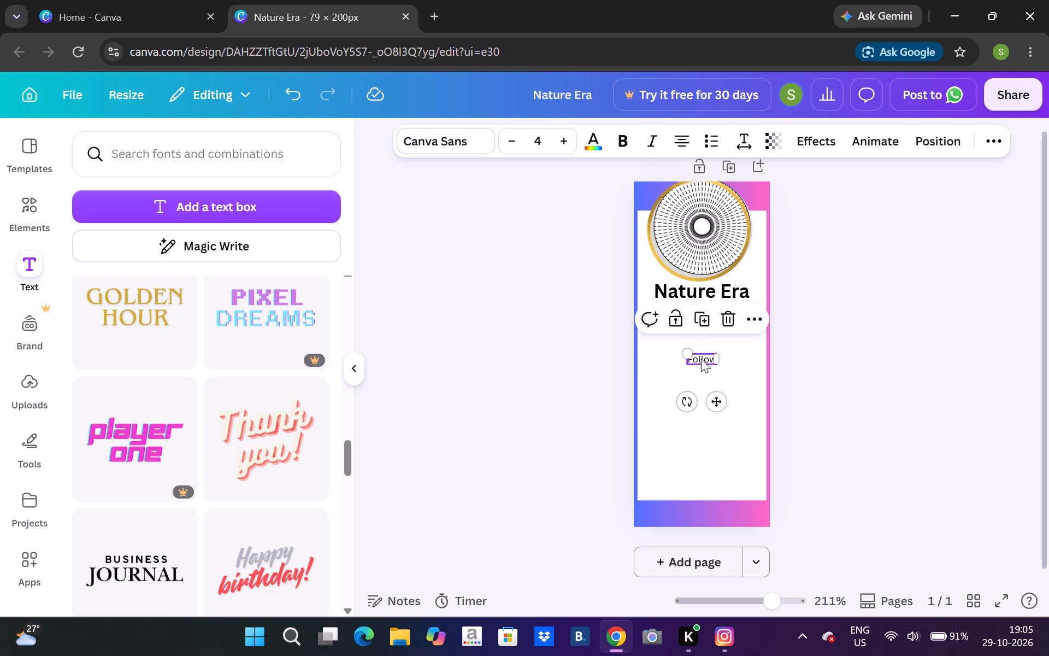
{"action": "left_click_drag", "start_coordinate": [701, 359], "coordinate": [668, 320]}
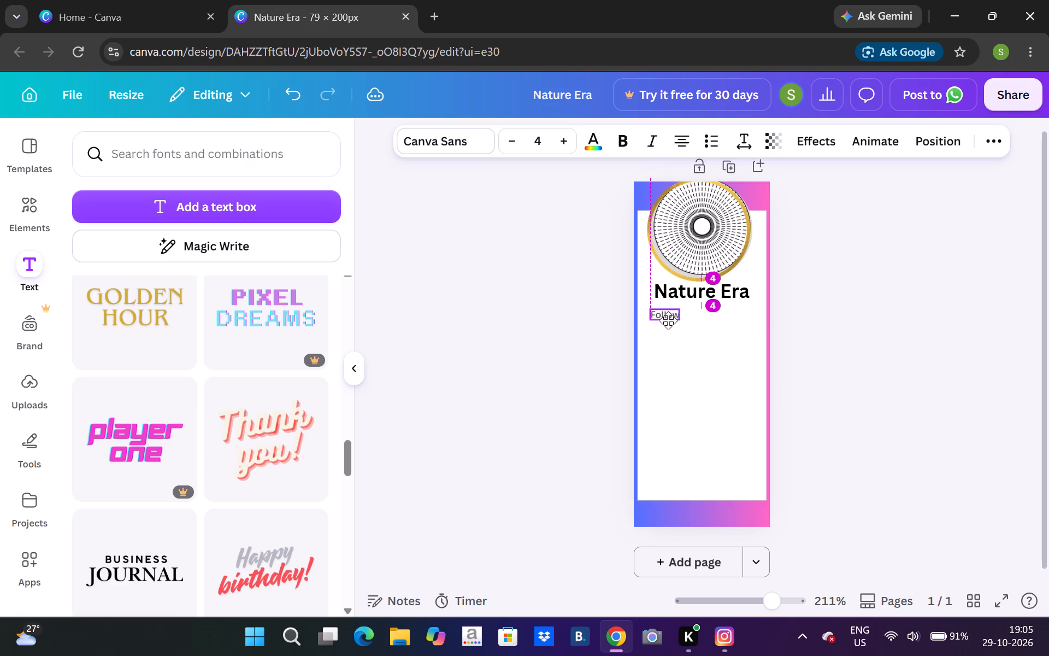
{"action": "left_click_drag", "start_coordinate": [668, 320], "coordinate": [665, 322]}
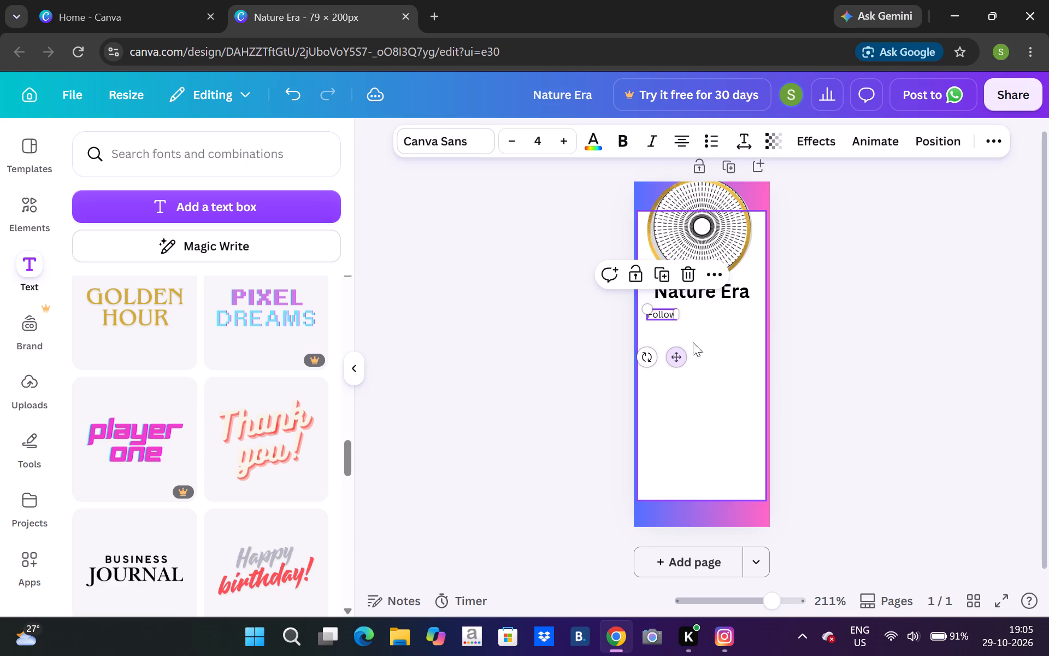
Duplicate the "Follow" label and change the copy's text to "Followers".
{"action": "left_click", "coordinate": [711, 279]}
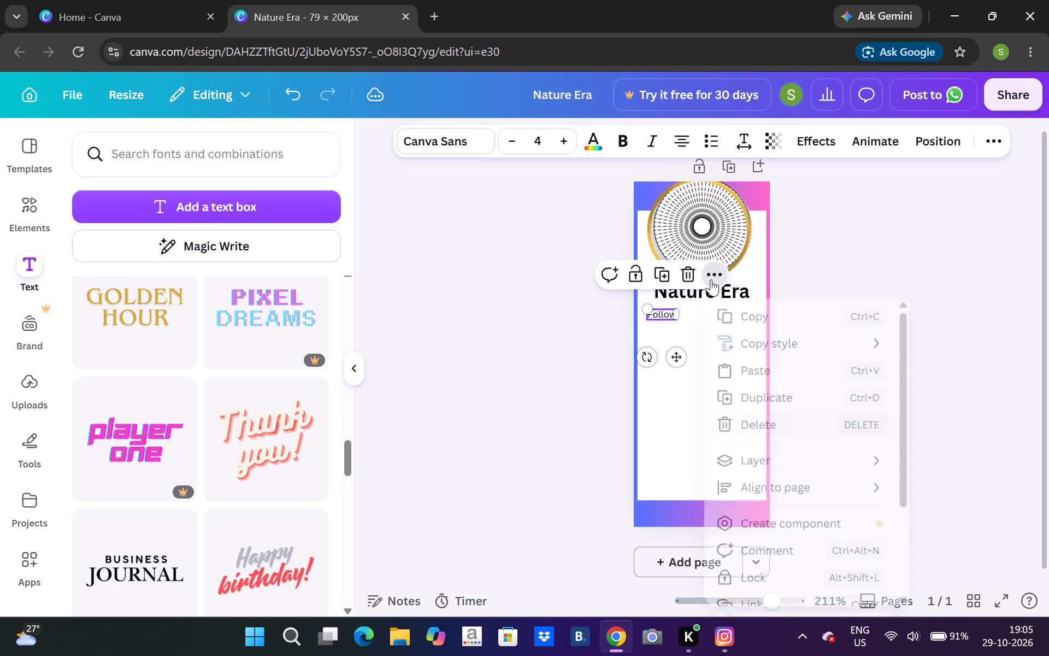
{"action": "left_click", "coordinate": [761, 397]}
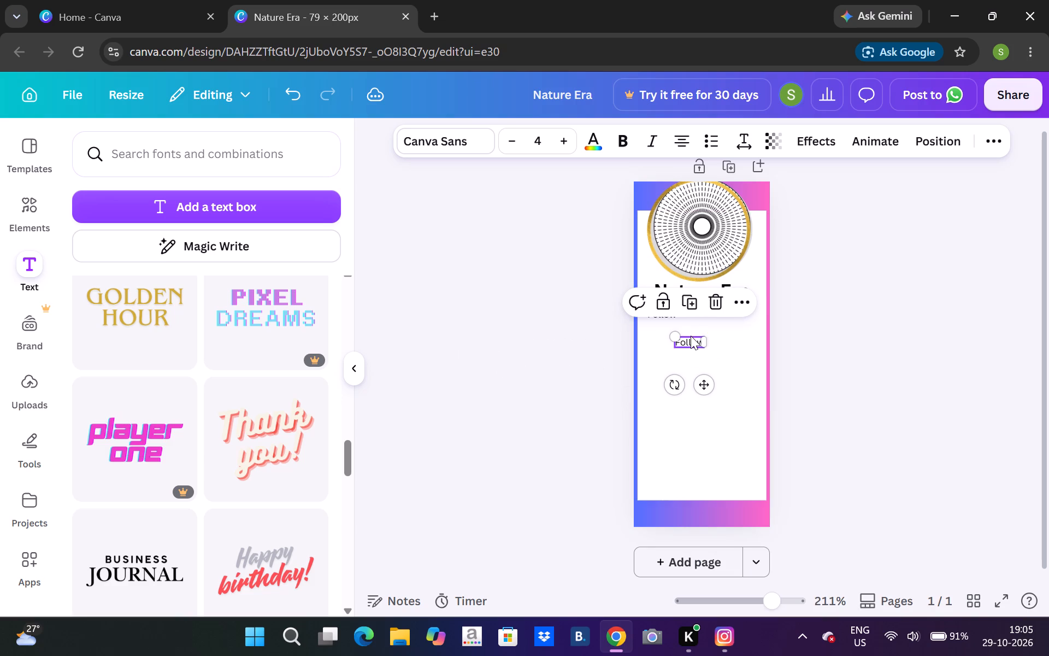
{"action": "double_click", "coordinate": [691, 336]}
{"action": "left_click", "coordinate": [691, 336]}
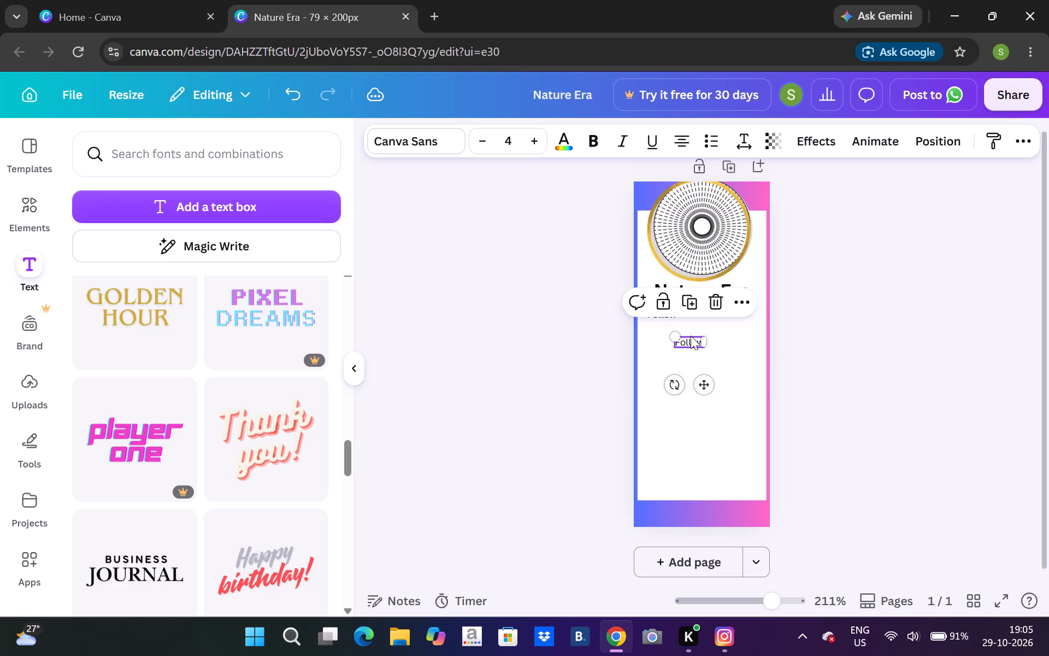
{"action": "double_click", "coordinate": [697, 339]}
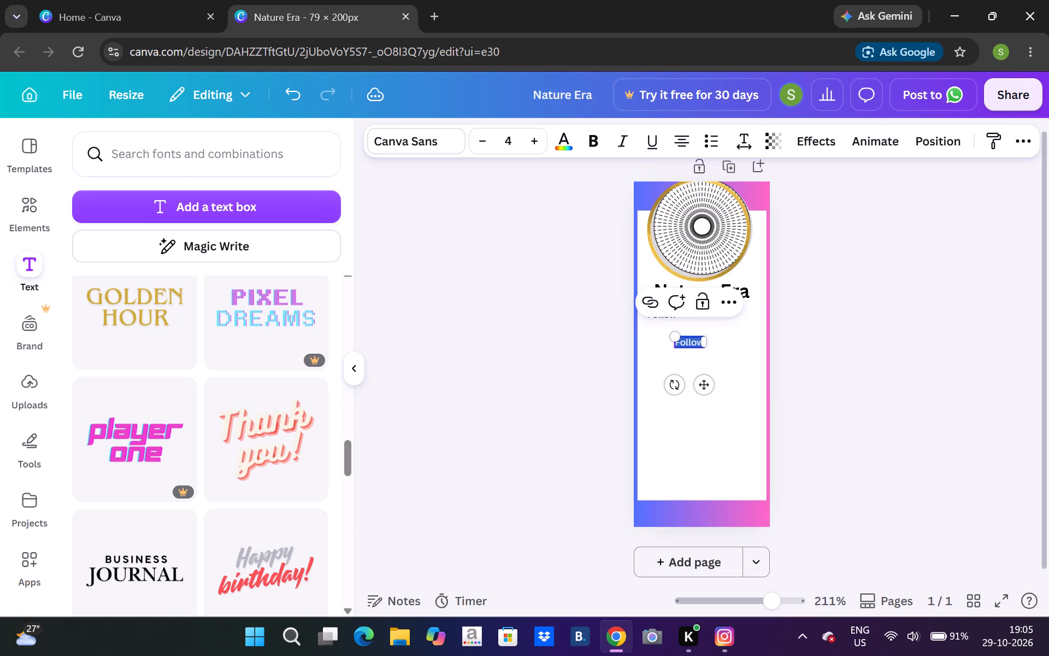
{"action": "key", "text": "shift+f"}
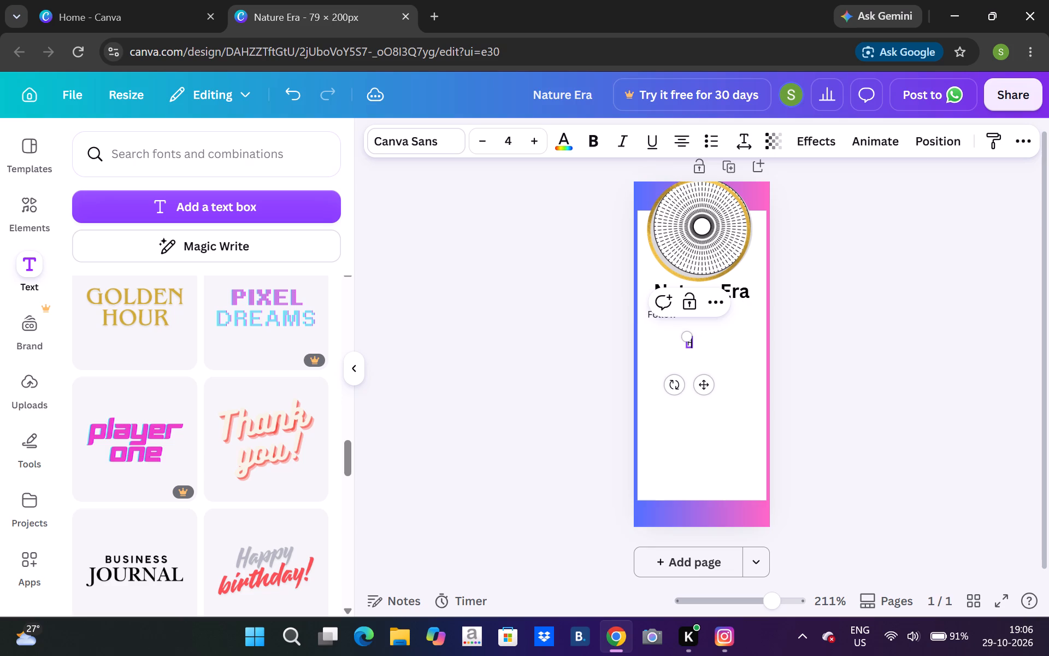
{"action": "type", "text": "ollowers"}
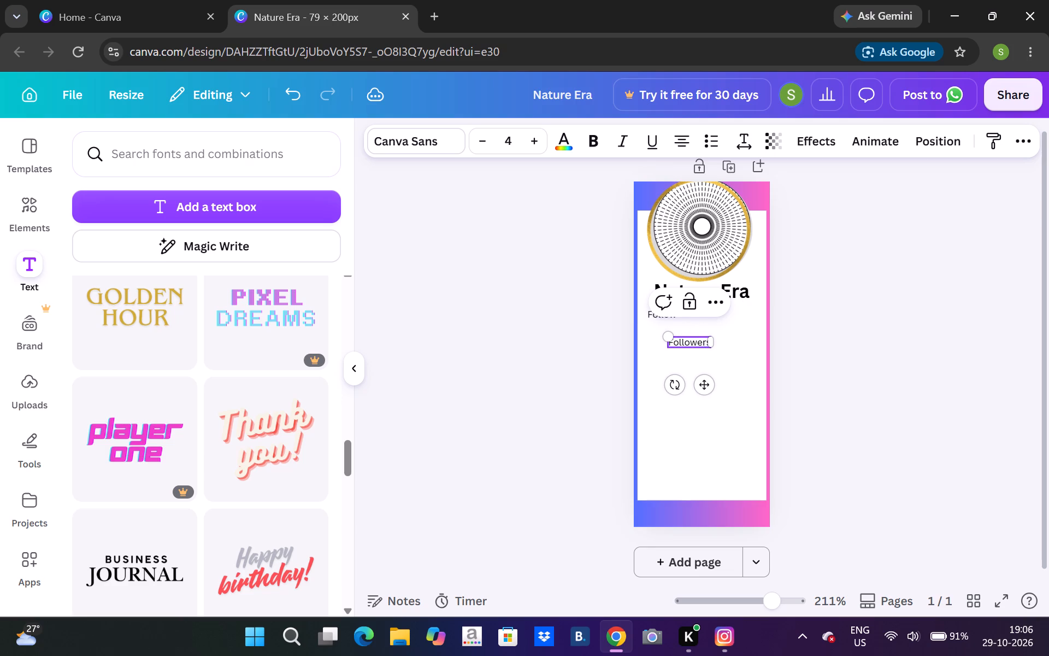
Move the "Followers" label up beside "Follow" so both sit on the same line under the heading.
{"action": "left_click_drag", "start_coordinate": [696, 337], "coordinate": [657, 318]}
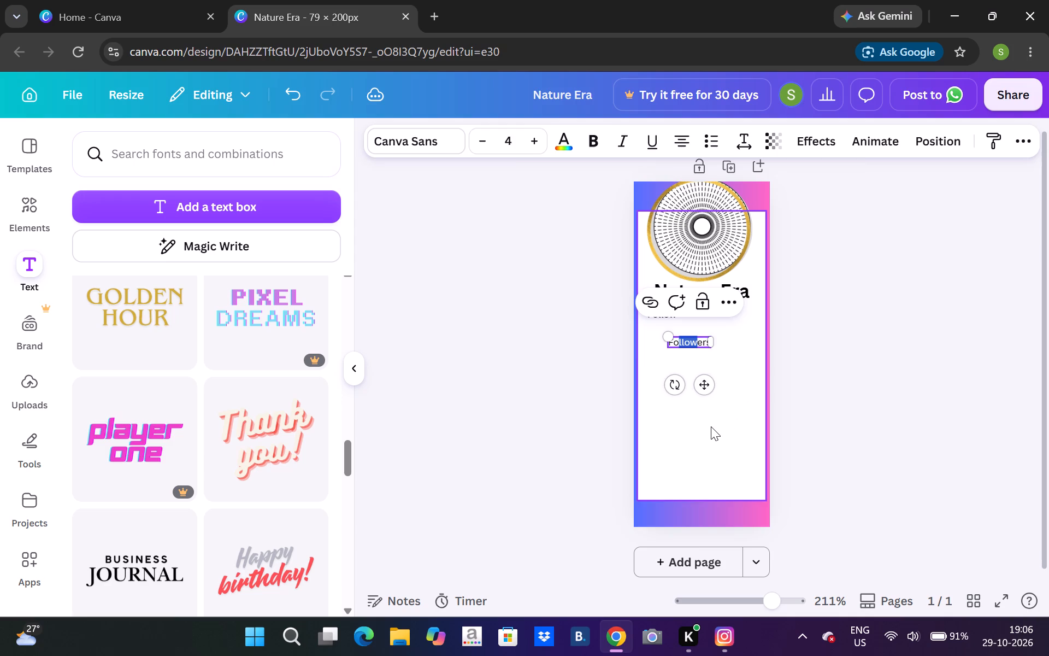
{"action": "left_click", "coordinate": [711, 426]}
{"action": "left_click_drag", "start_coordinate": [703, 343], "coordinate": [715, 318]}
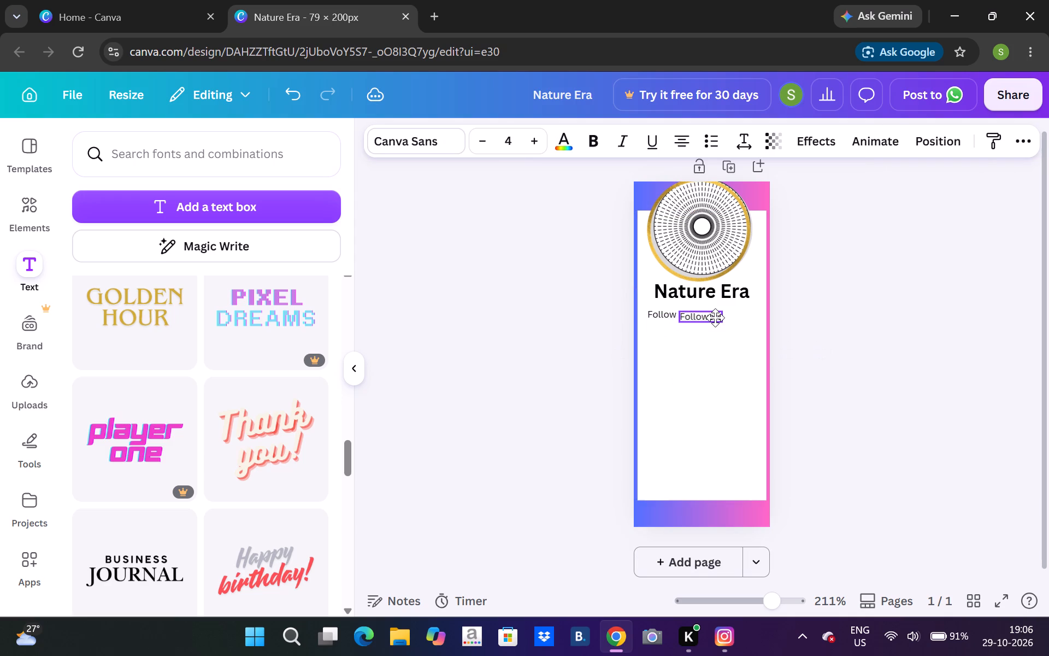
{"action": "left_click_drag", "start_coordinate": [715, 318], "coordinate": [716, 313]}
{"action": "left_click", "coordinate": [708, 320]}
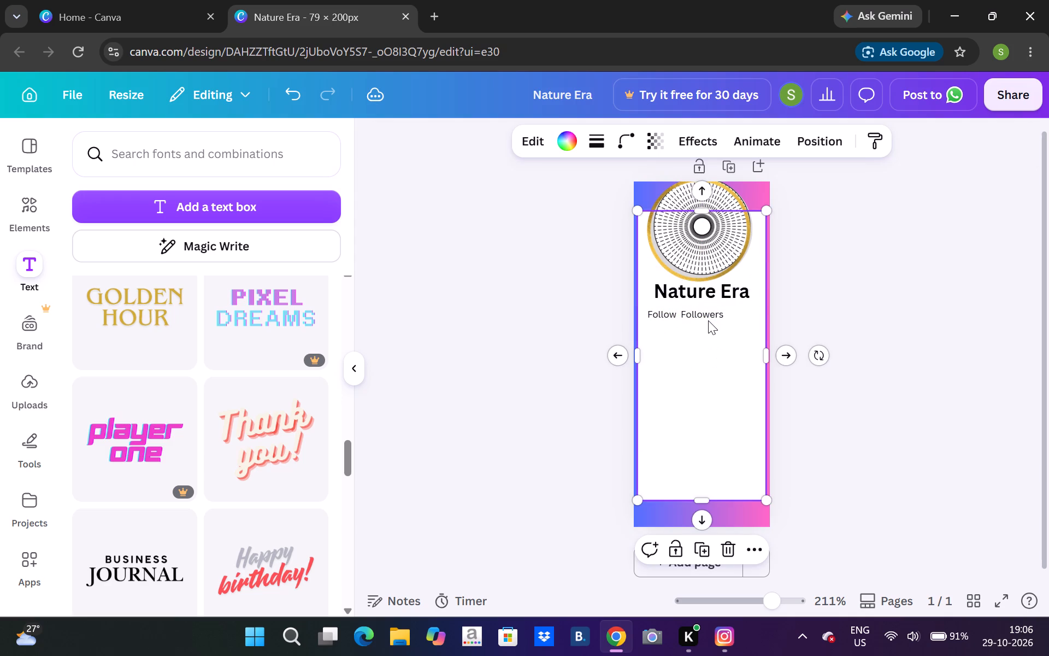
{"action": "left_click", "coordinate": [704, 311]}
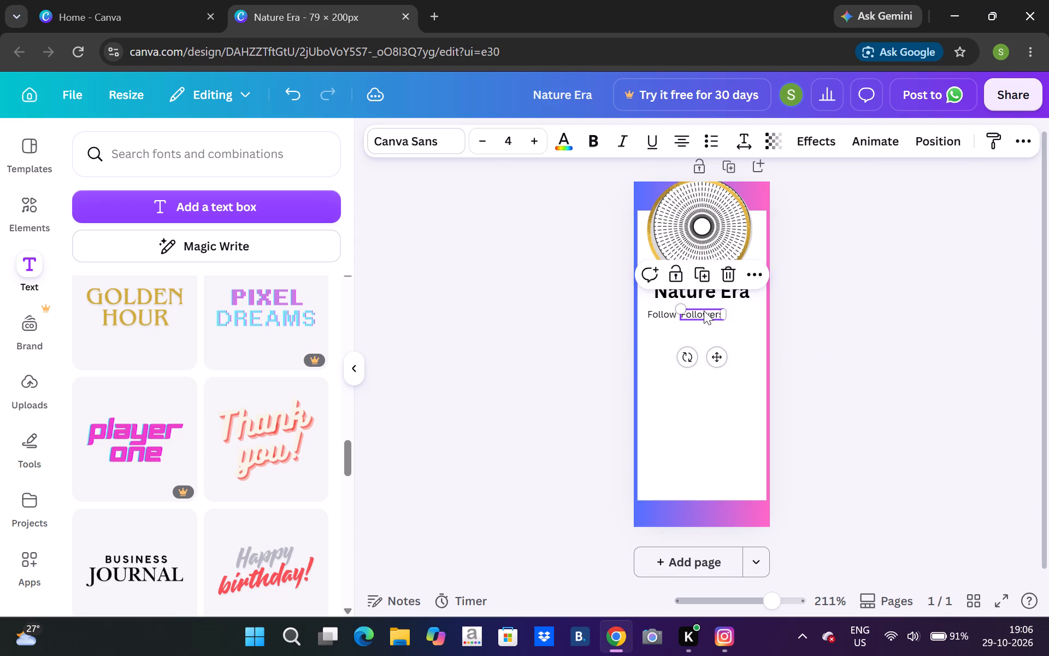
{"action": "key", "text": "Down"}
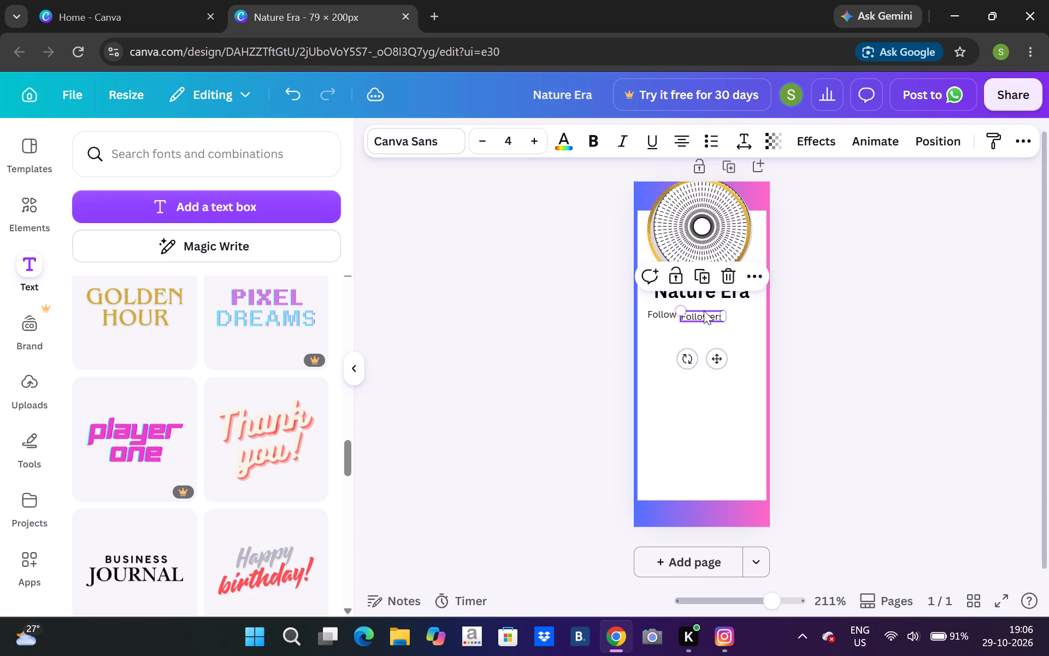
{"action": "key", "text": "Up"}
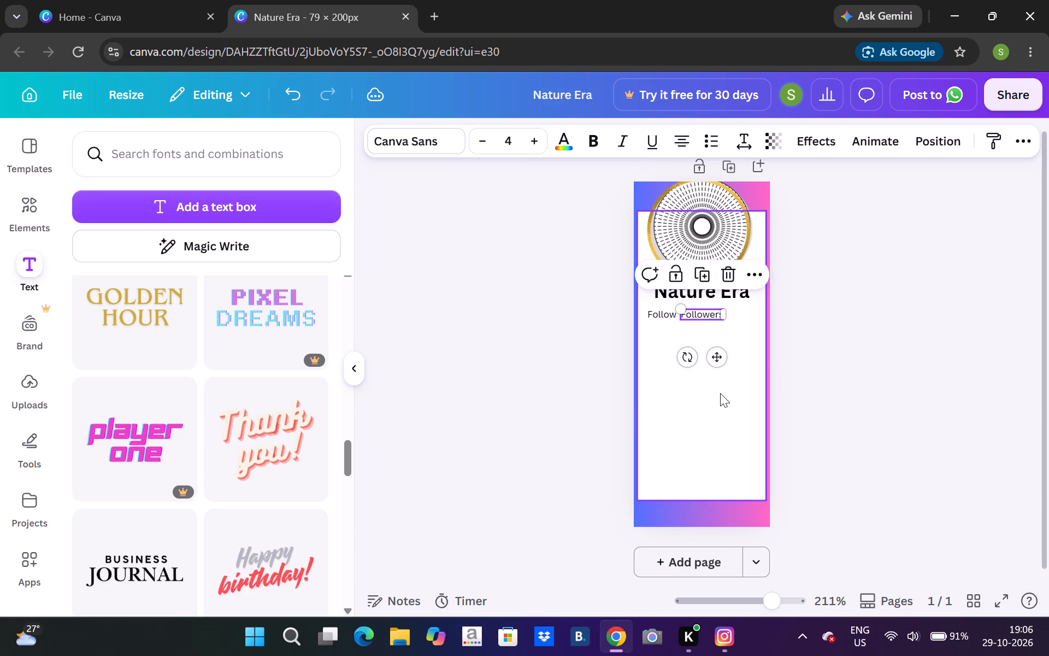
{"action": "left_click", "coordinate": [724, 390]}
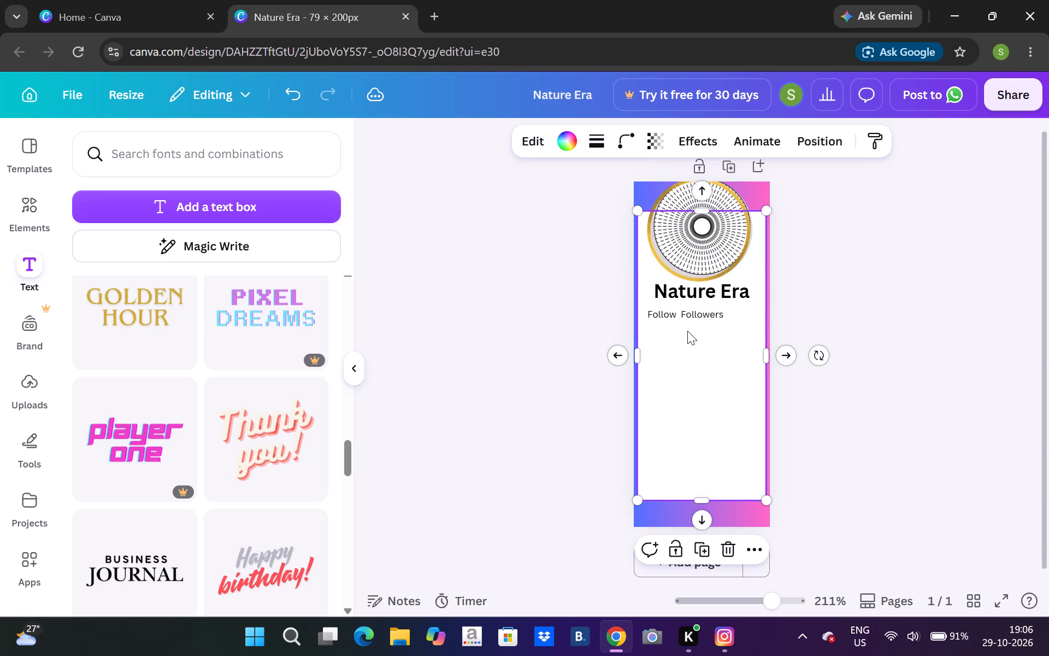
Duplicate the "Followers" label and change the copy at the right end of the row to "Posts".
{"action": "left_click", "coordinate": [695, 315]}
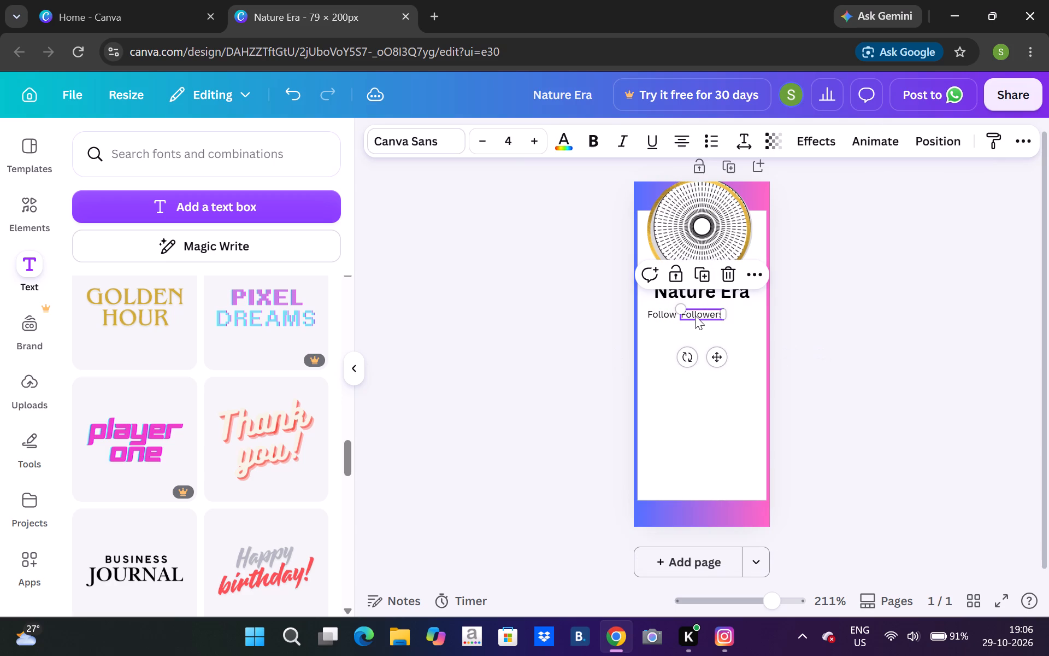
{"action": "left_click", "coordinate": [709, 277]}
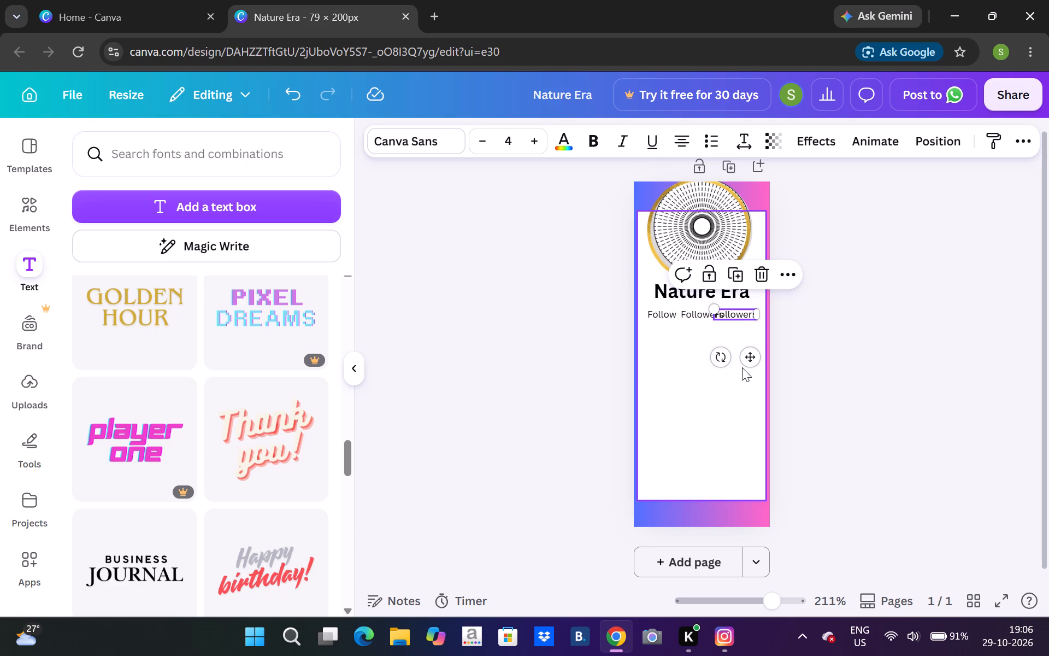
{"action": "double_click", "coordinate": [739, 311]}
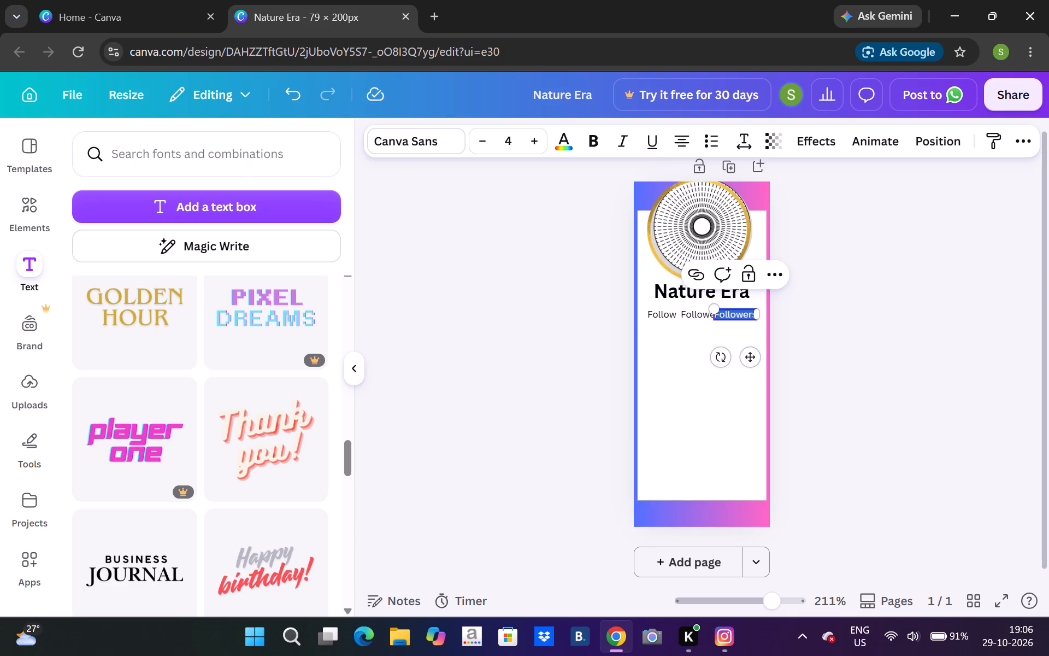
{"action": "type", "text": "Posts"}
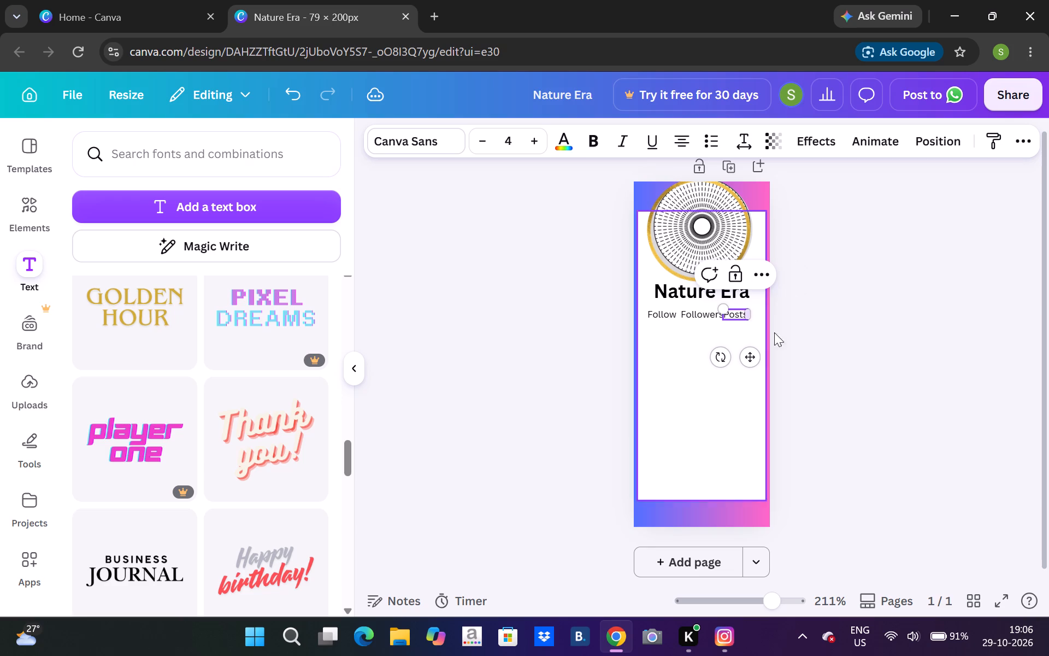
{"action": "left_click", "coordinate": [812, 366]}
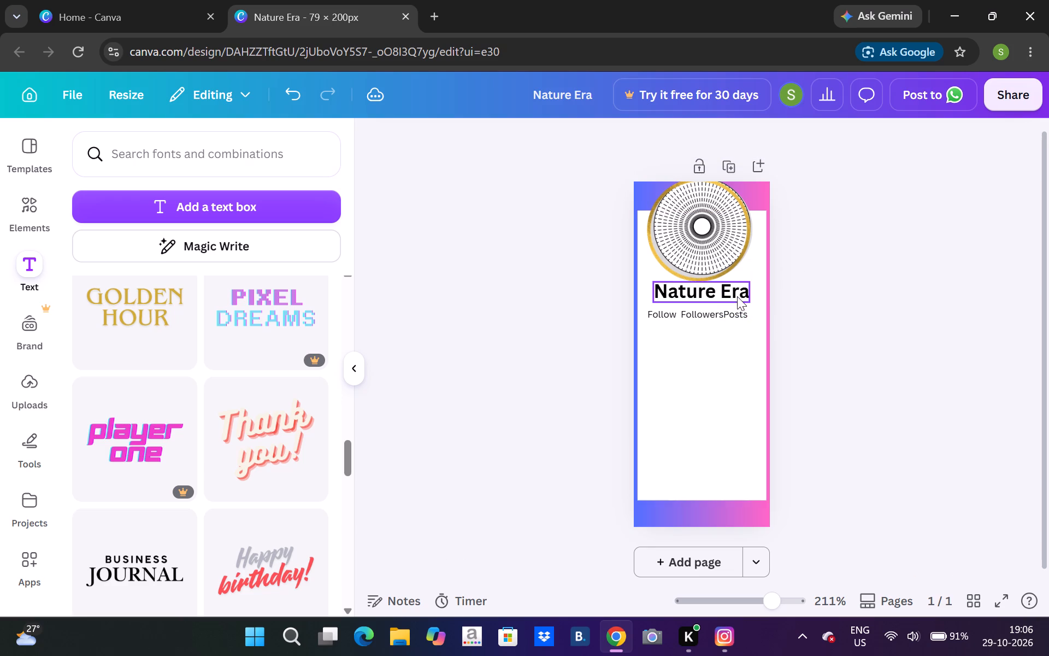
Nudge the "Posts" label slightly away from "Followers" to leave a small gap between the two words.
{"action": "left_click", "coordinate": [732, 302]}
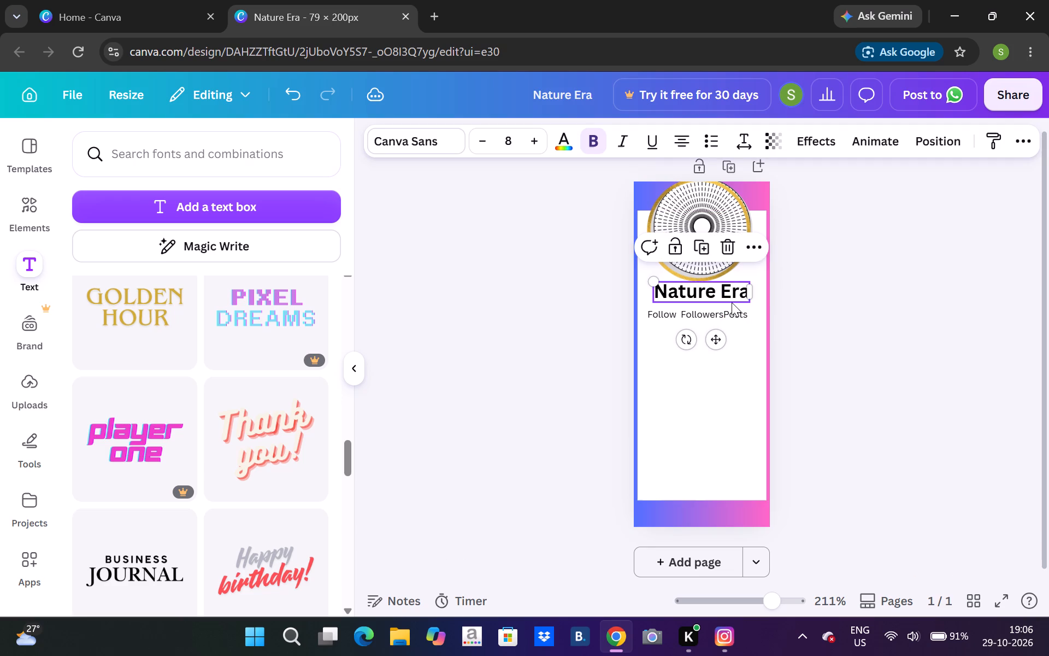
{"action": "left_click", "coordinate": [724, 312]}
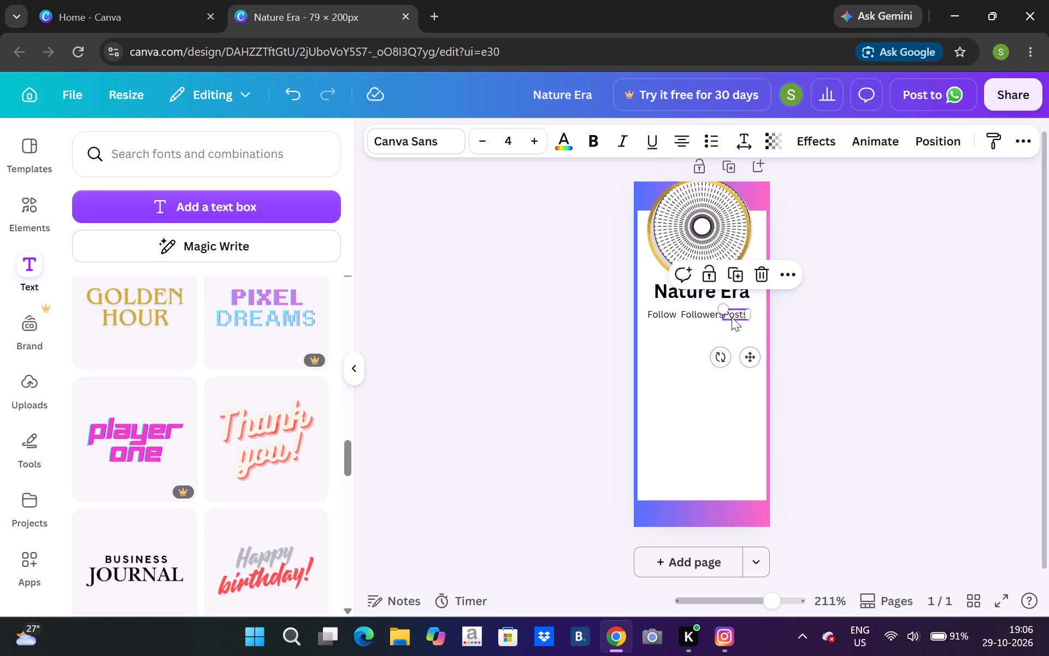
{"action": "left_click", "coordinate": [732, 317]}
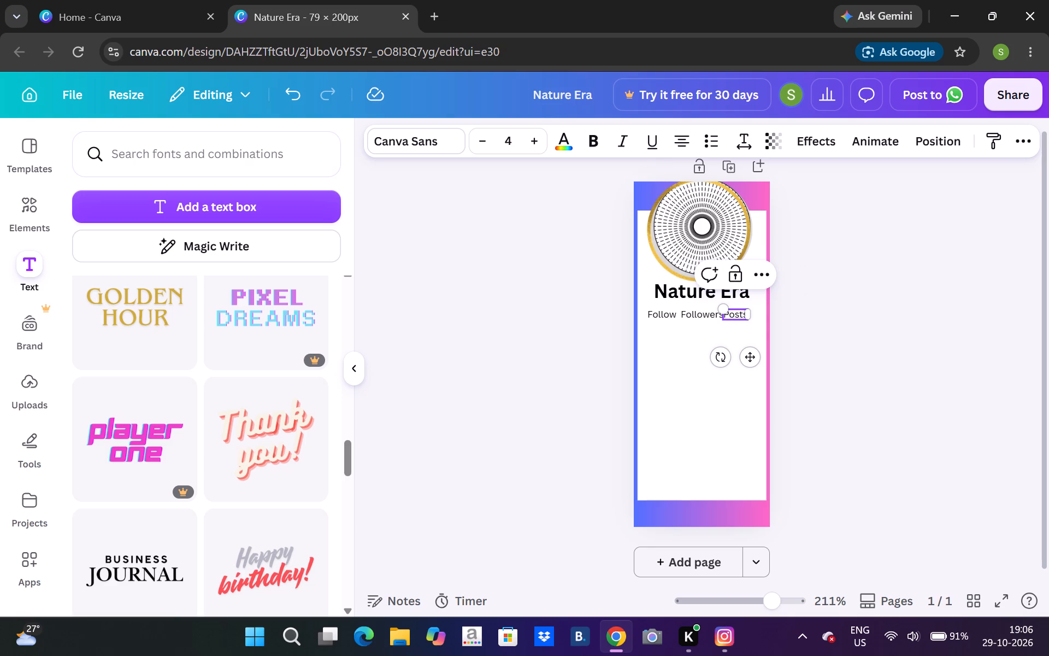
{"action": "key", "text": "Left"}
{"action": "left_click", "coordinate": [732, 317]}
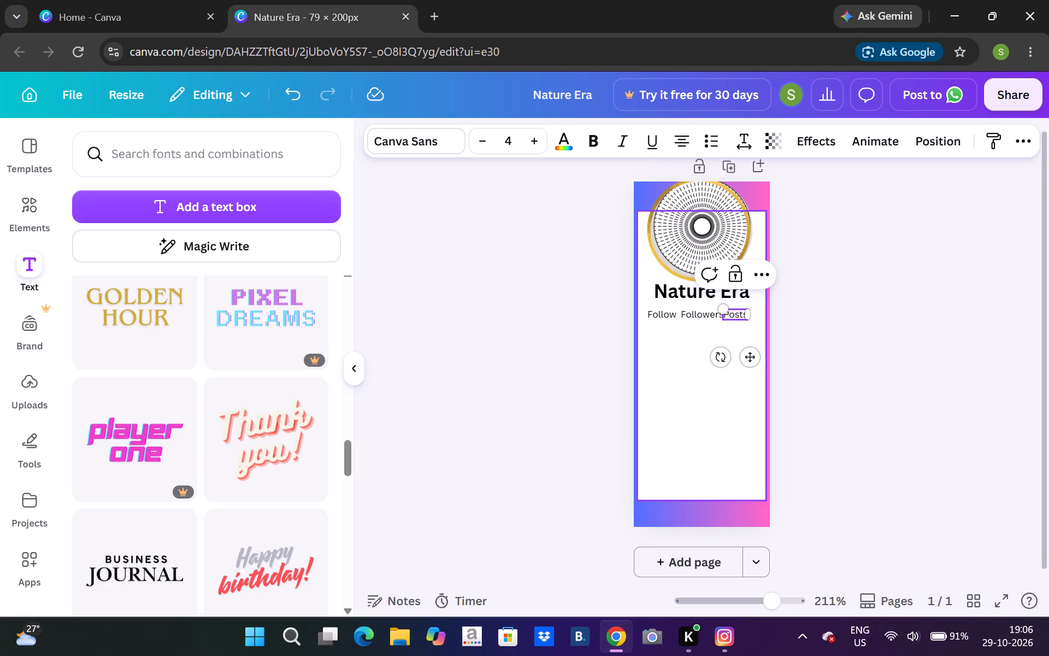
{"action": "key", "text": "Left"}
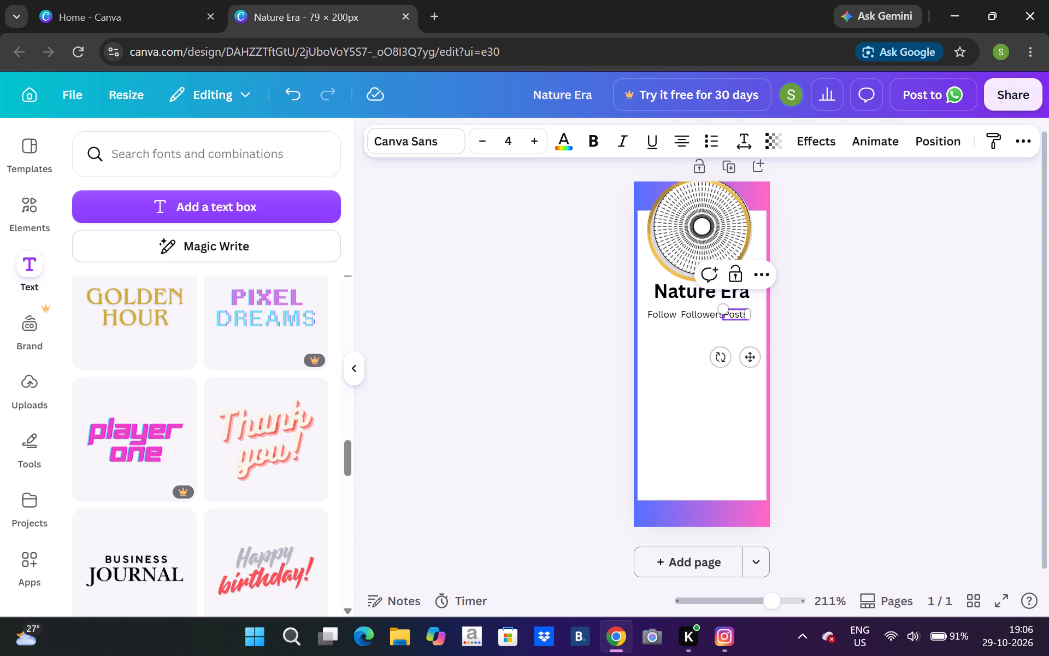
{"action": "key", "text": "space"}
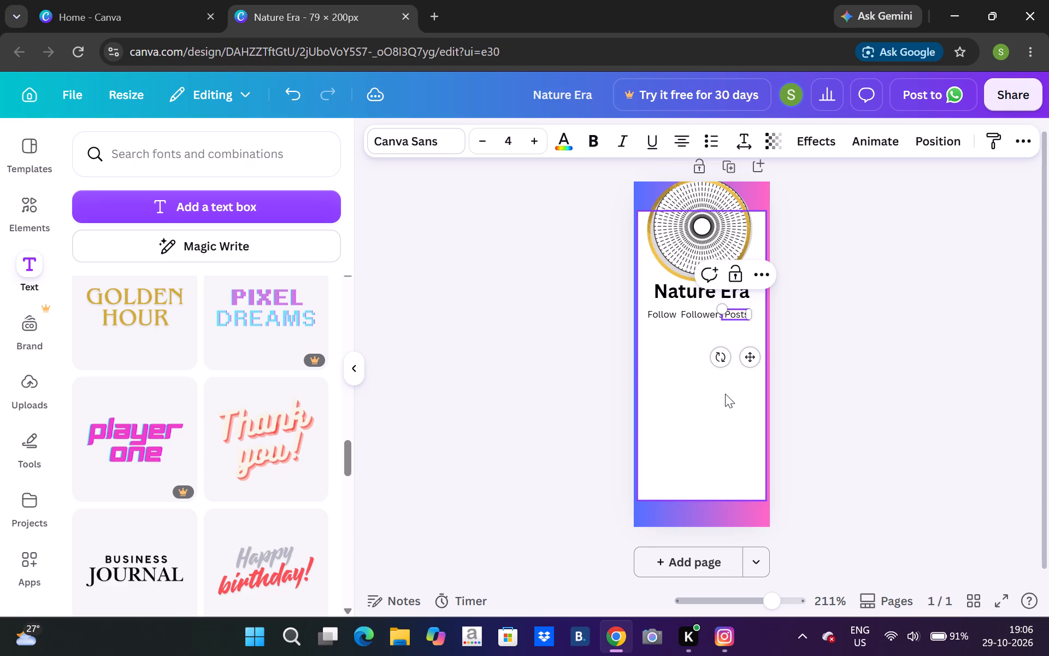
{"action": "left_click", "coordinate": [695, 347]}
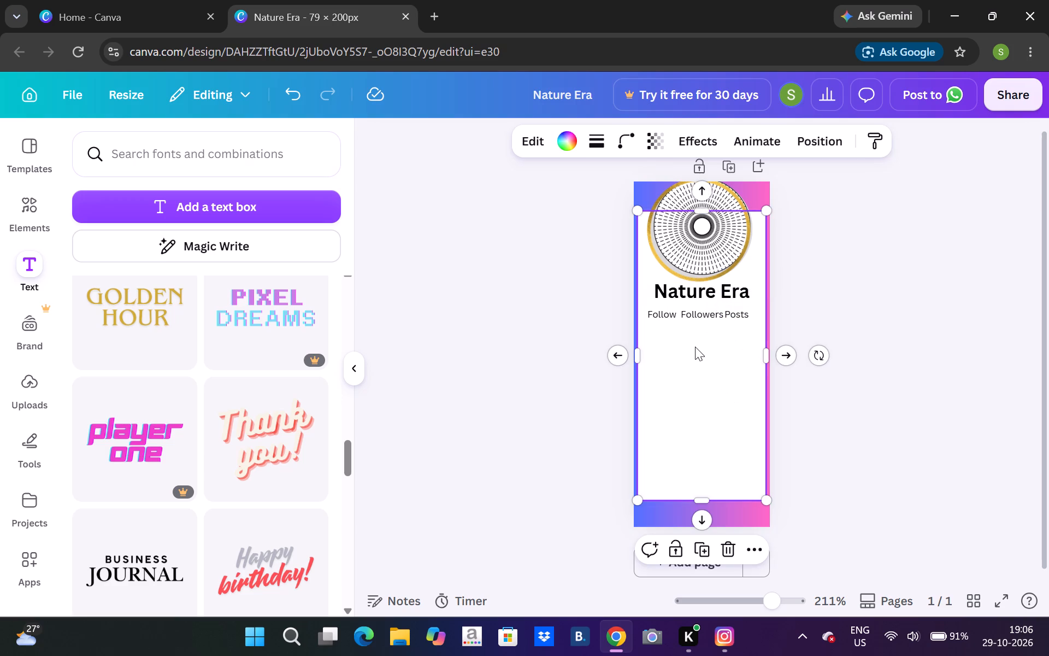
{"action": "left_click", "coordinate": [732, 308]}
{"action": "key", "text": "Right"}
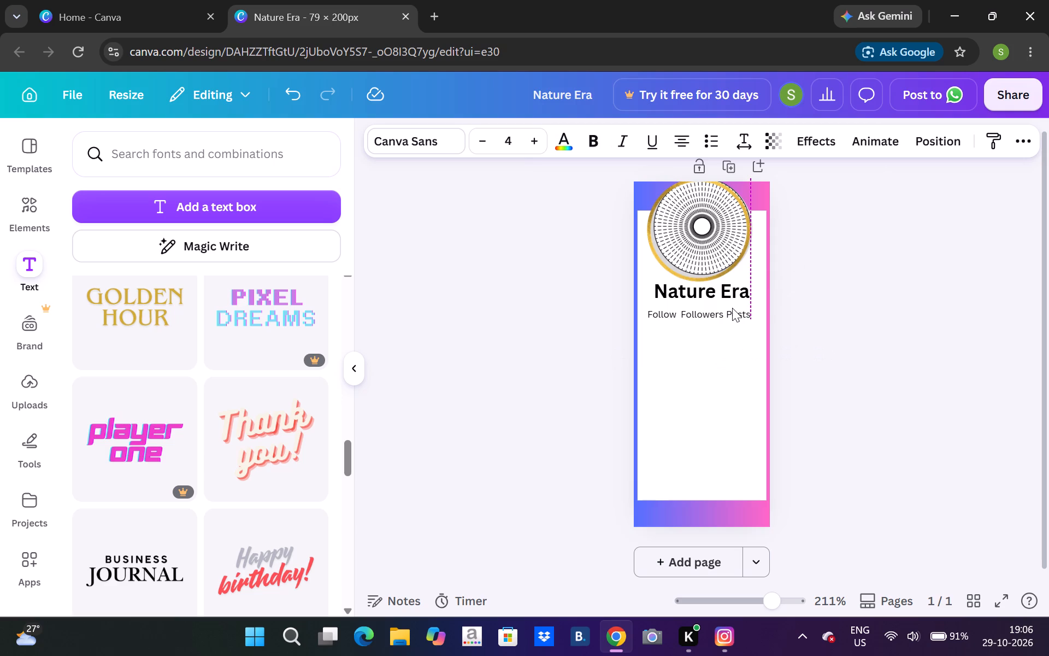
{"action": "key", "text": "Right"}
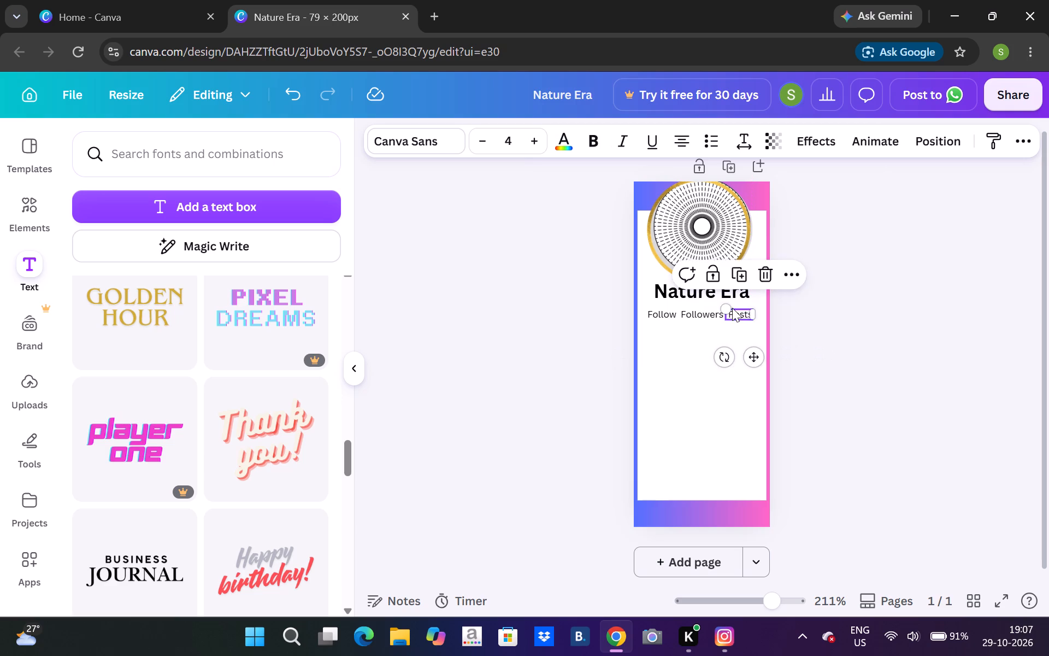
{"action": "key", "text": "Left"}
{"action": "left_click", "coordinate": [733, 377]}
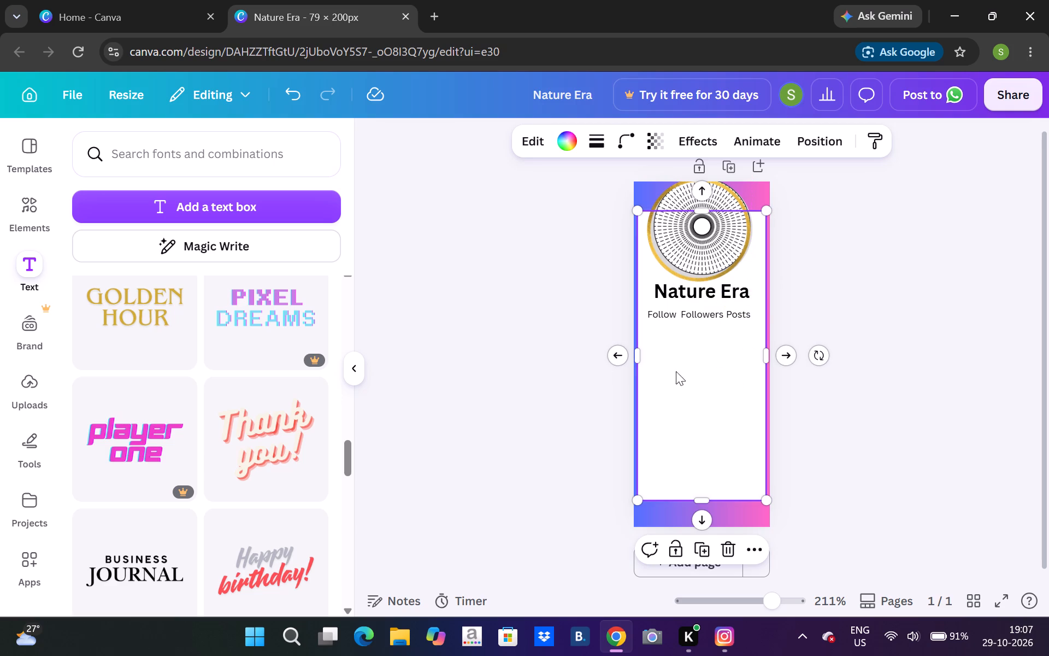
Duplicate the "Follow" label and change the copy to "43" at font size 5.
{"action": "left_click", "coordinate": [661, 326]}
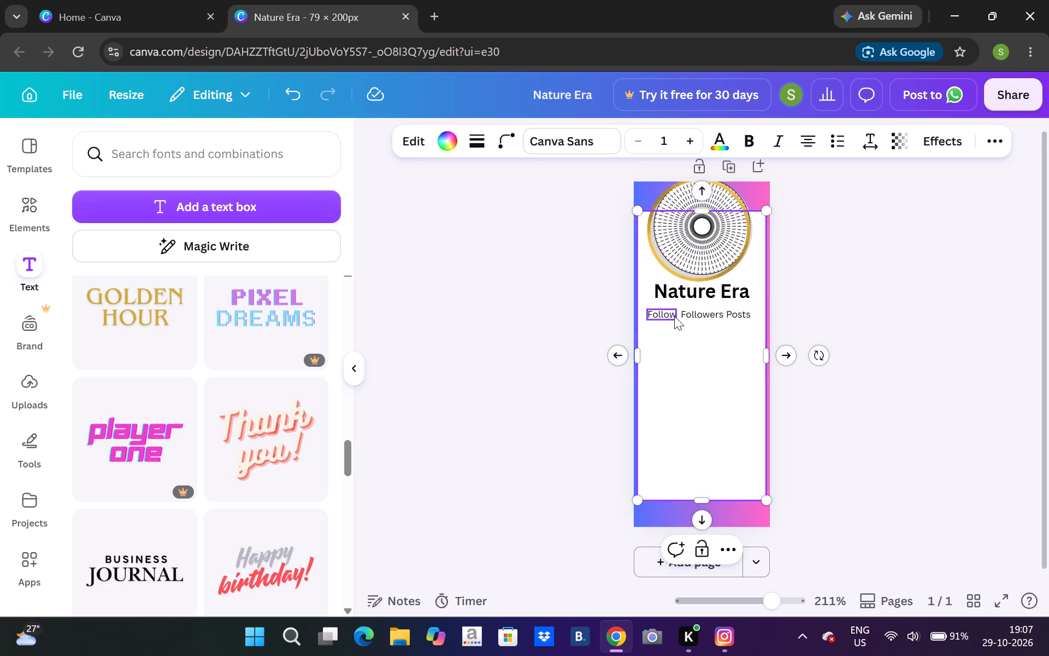
{"action": "left_click", "coordinate": [671, 317]}
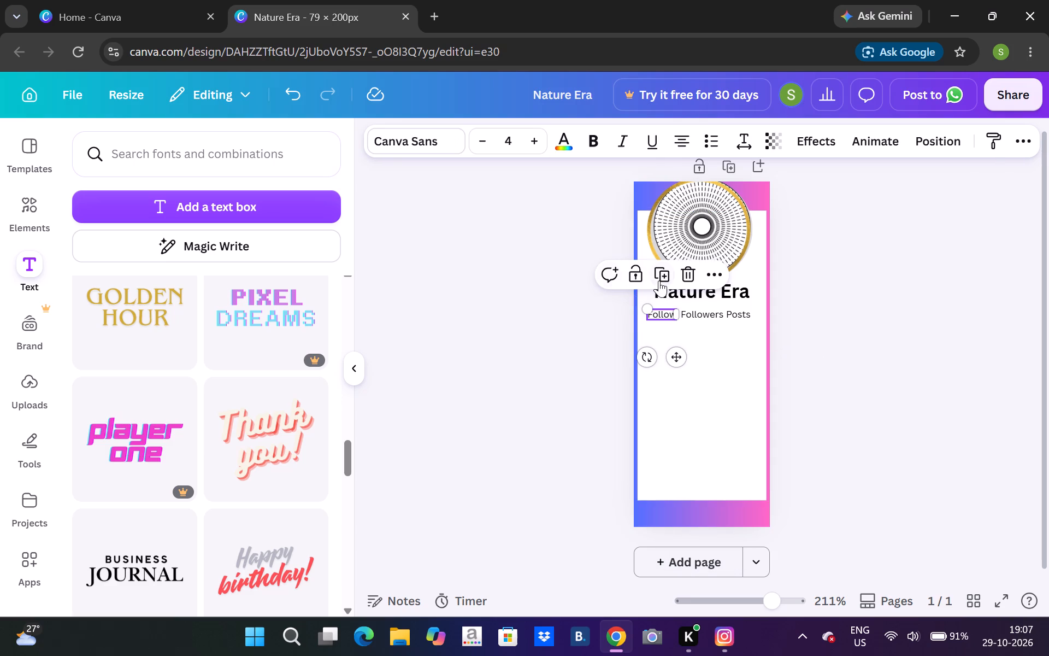
{"action": "left_click", "coordinate": [660, 278]}
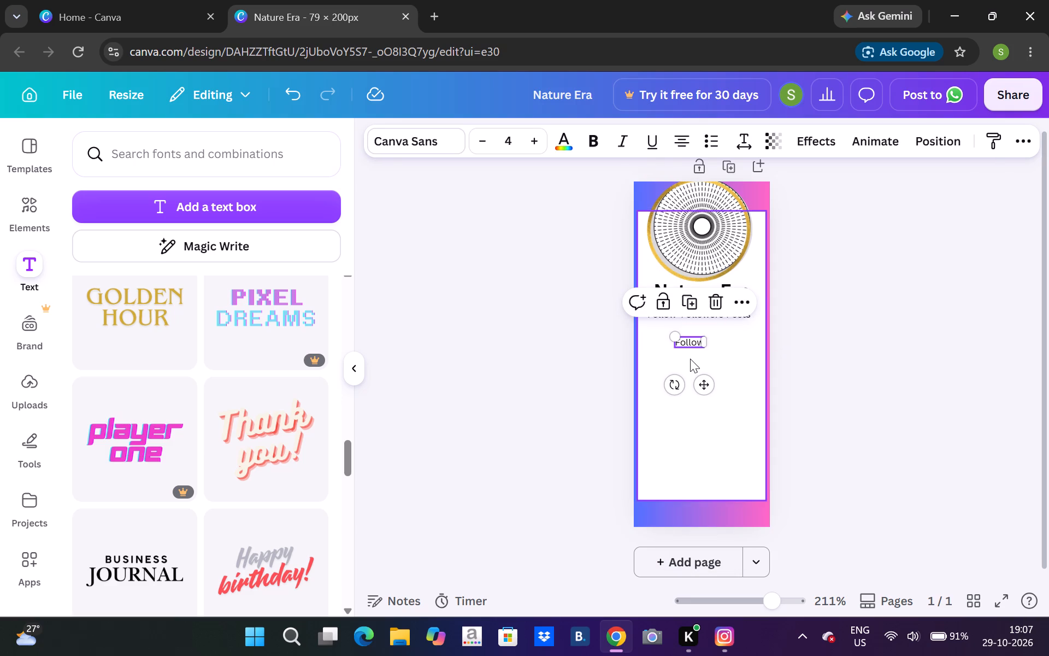
{"action": "left_click", "coordinate": [690, 340]}
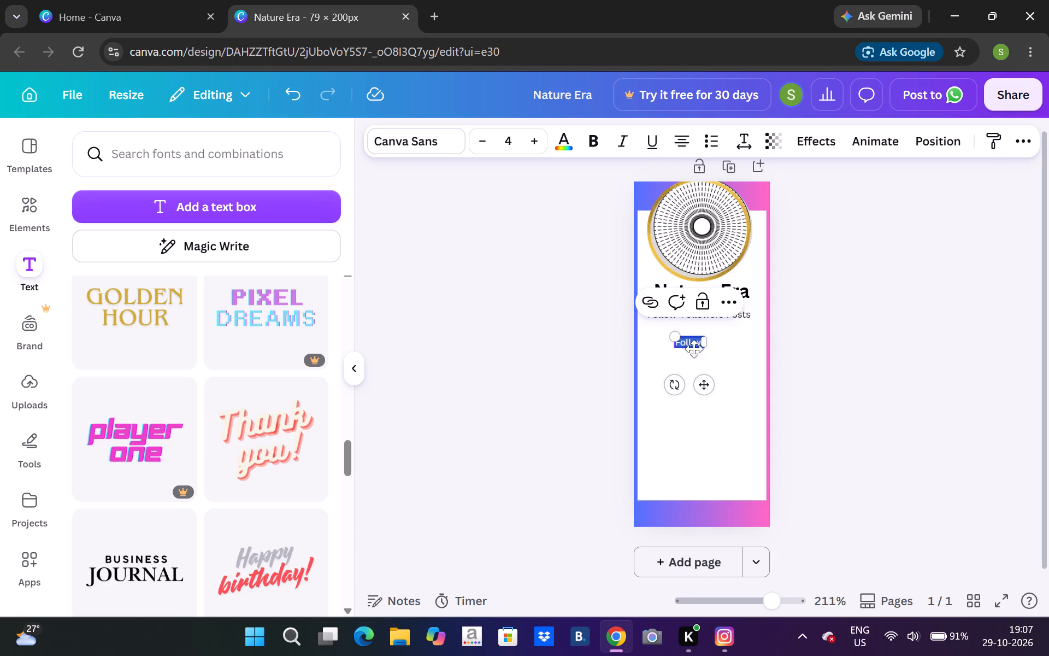
{"action": "left_click", "coordinate": [755, 323]}
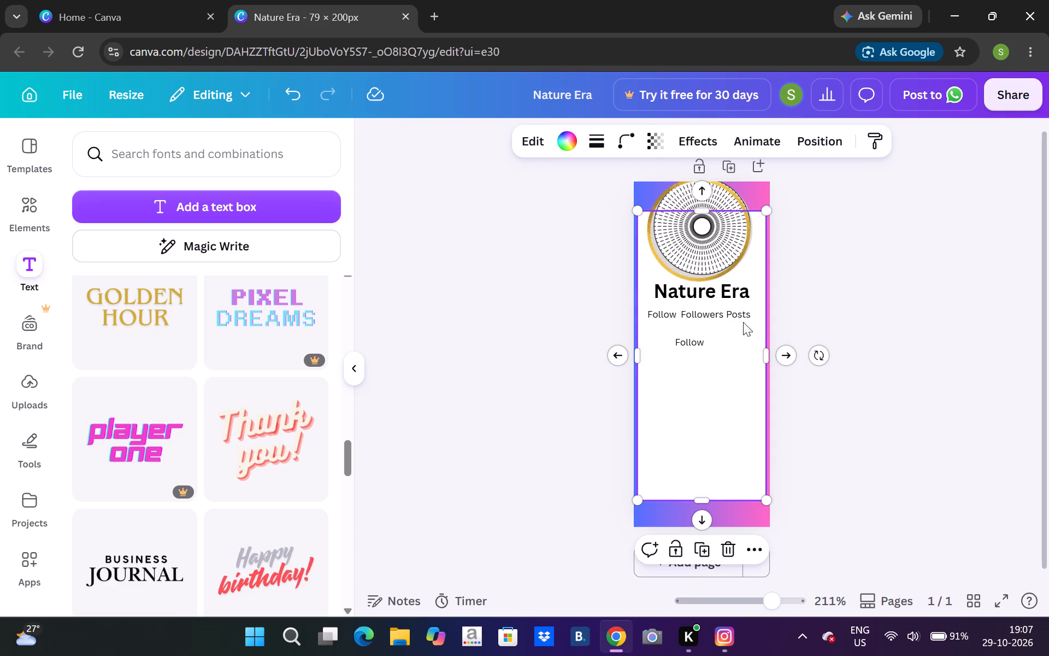
{"action": "left_click", "coordinate": [696, 343]}
{"action": "left_click", "coordinate": [696, 343]}
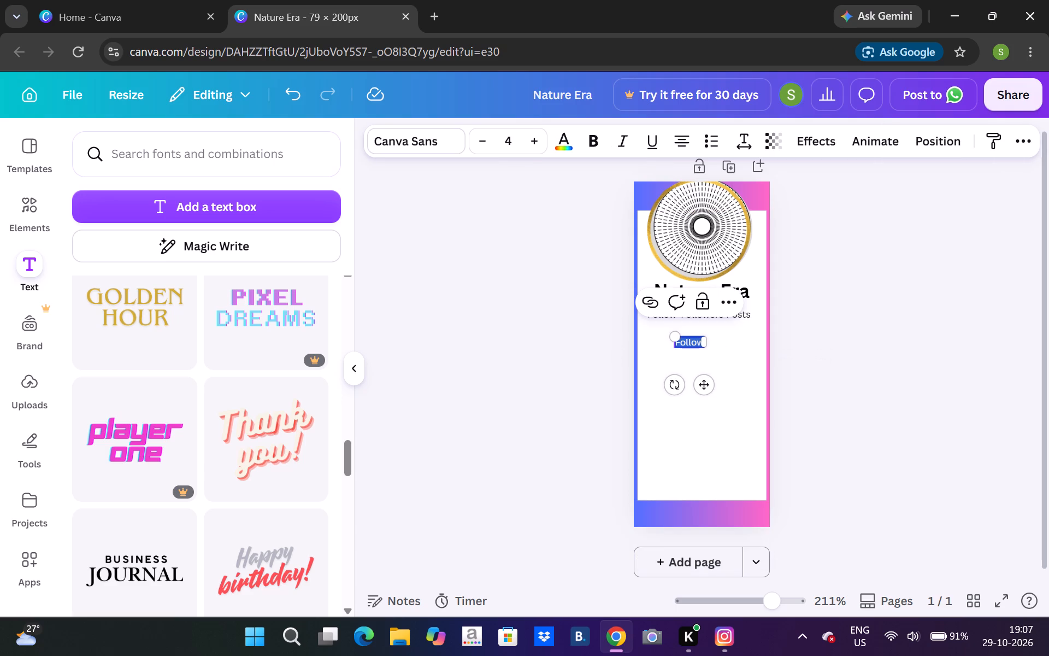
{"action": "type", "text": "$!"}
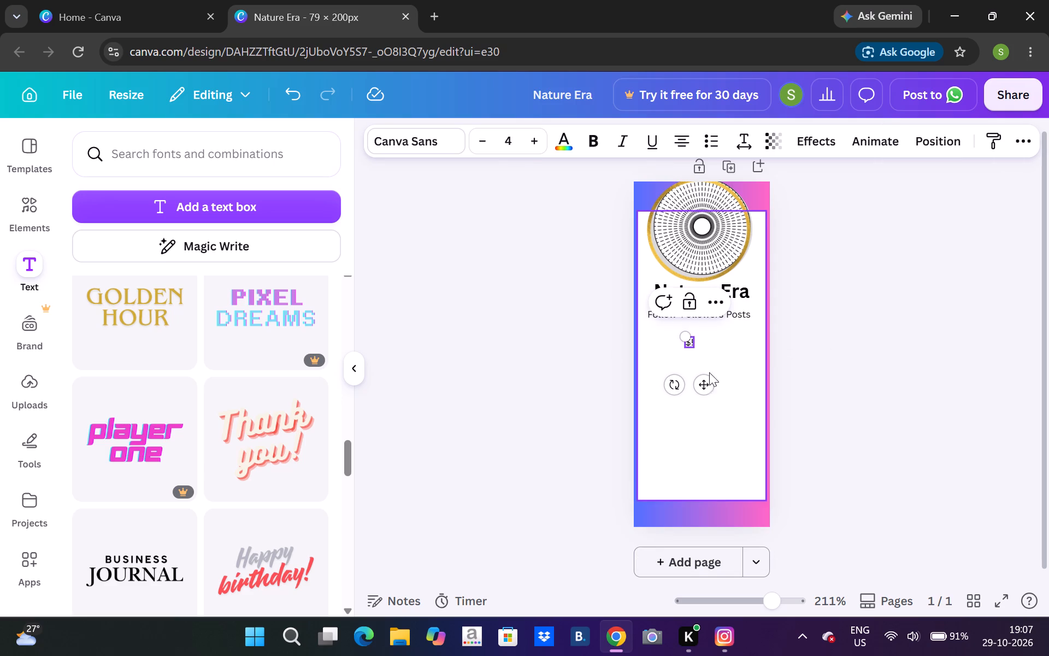
{"action": "left_click", "coordinate": [532, 145]}
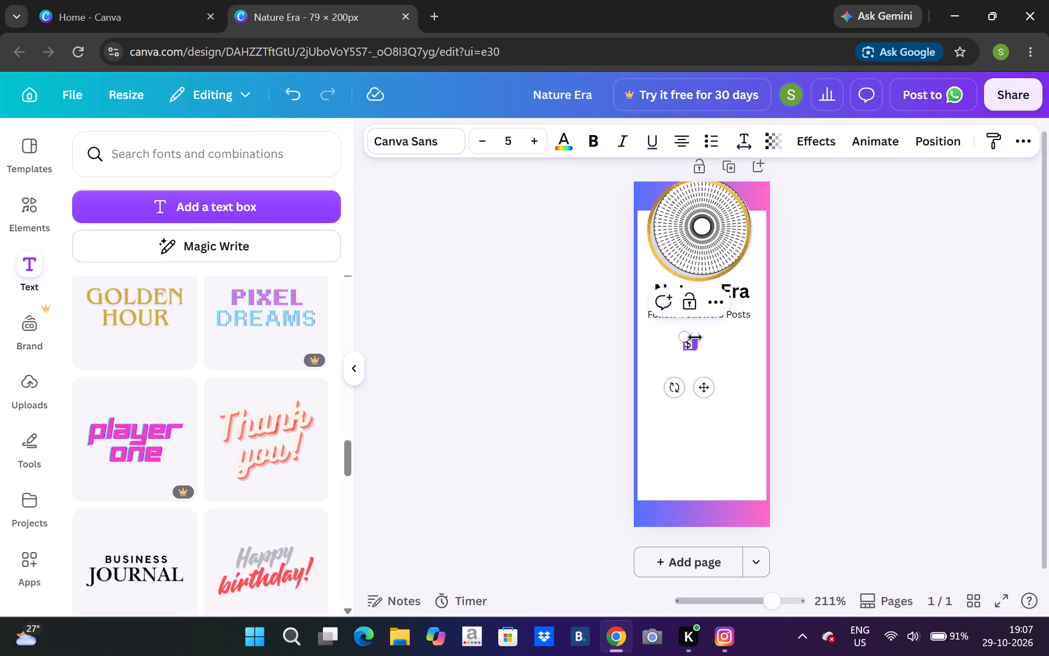
{"action": "key", "text": "BackSpace"}
{"action": "key", "text": "BackSpace"}
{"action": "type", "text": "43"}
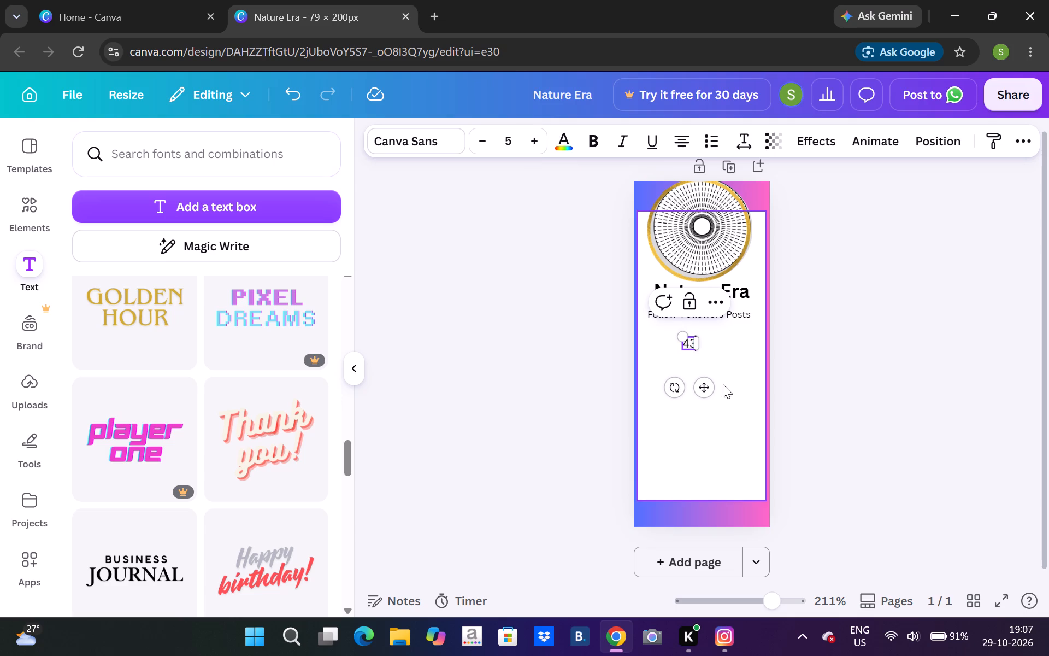
{"action": "left_click_drag", "start_coordinate": [694, 349], "coordinate": [686, 343]}
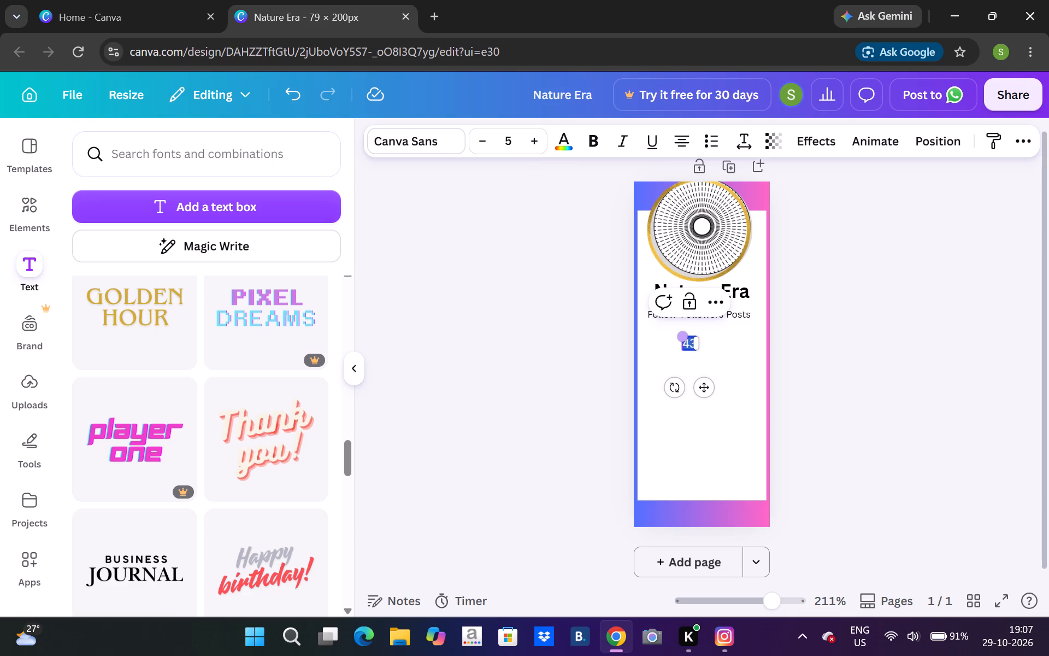
{"action": "left_click", "coordinate": [708, 346]}
{"action": "left_click", "coordinate": [722, 335]}
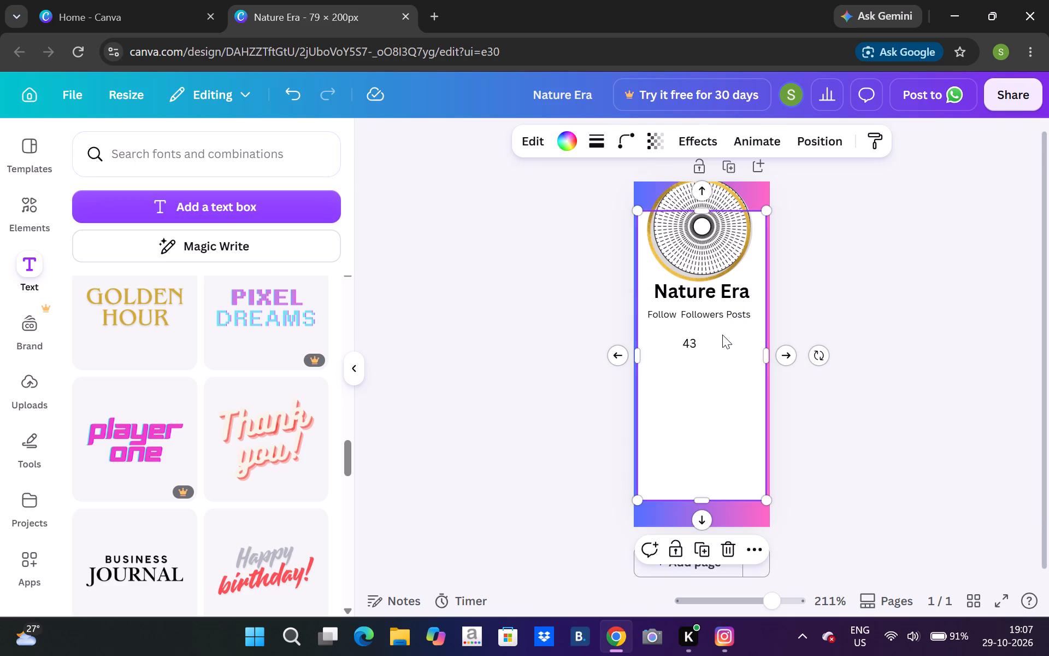
Move the "43" text up so it sits just beneath the "Follow" label.
{"action": "left_click_drag", "start_coordinate": [684, 340], "coordinate": [658, 332]}
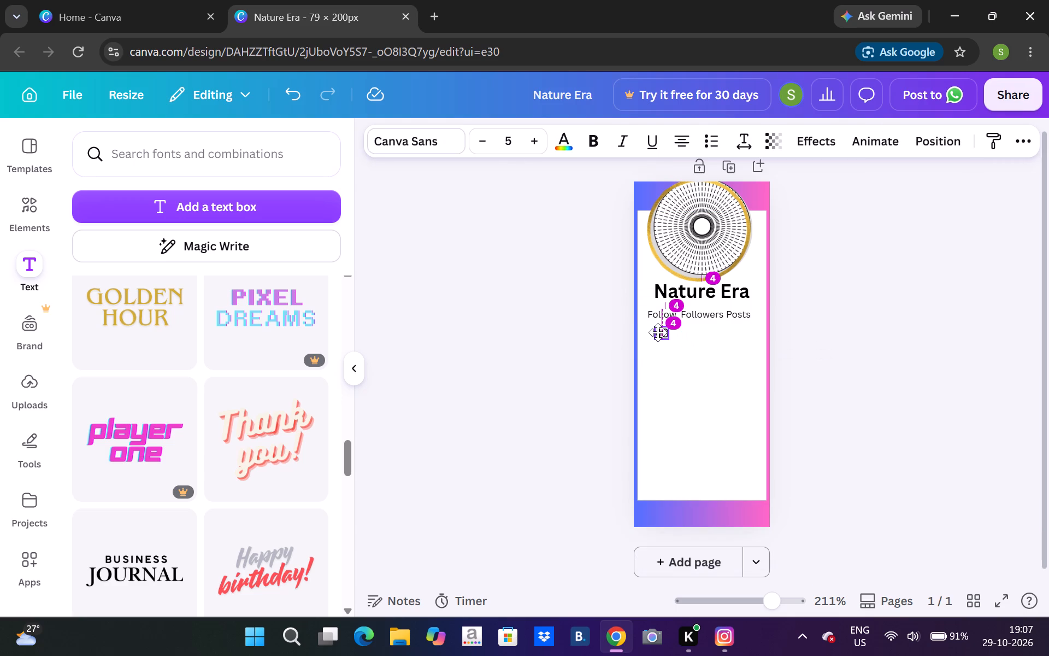
{"action": "left_click_drag", "start_coordinate": [658, 332], "coordinate": [654, 323]}
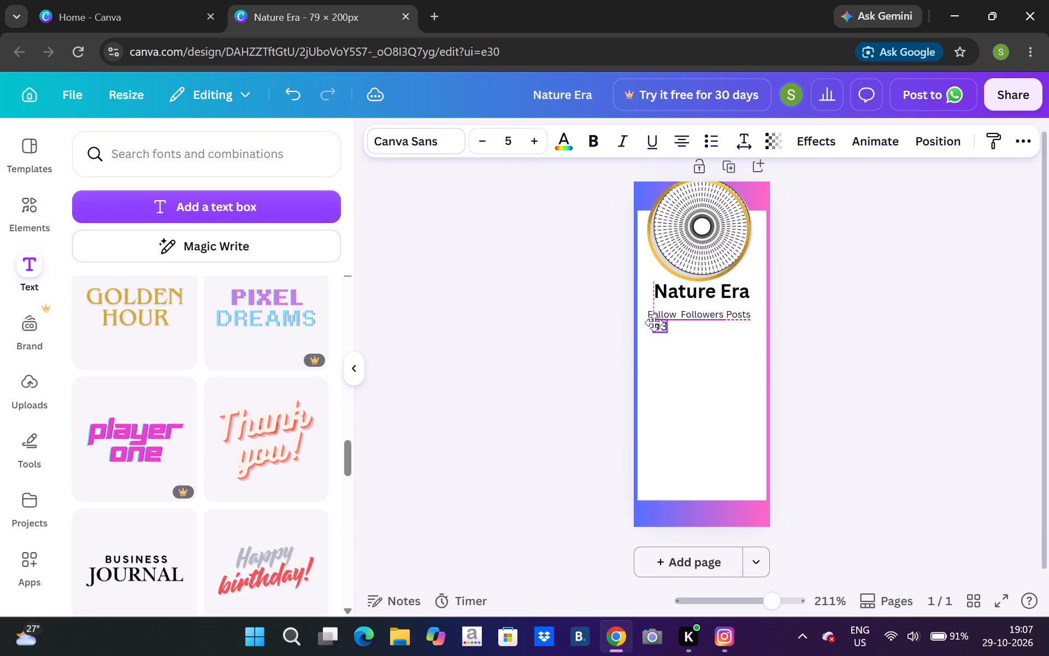
{"action": "left_click_drag", "start_coordinate": [654, 323], "coordinate": [655, 328]}
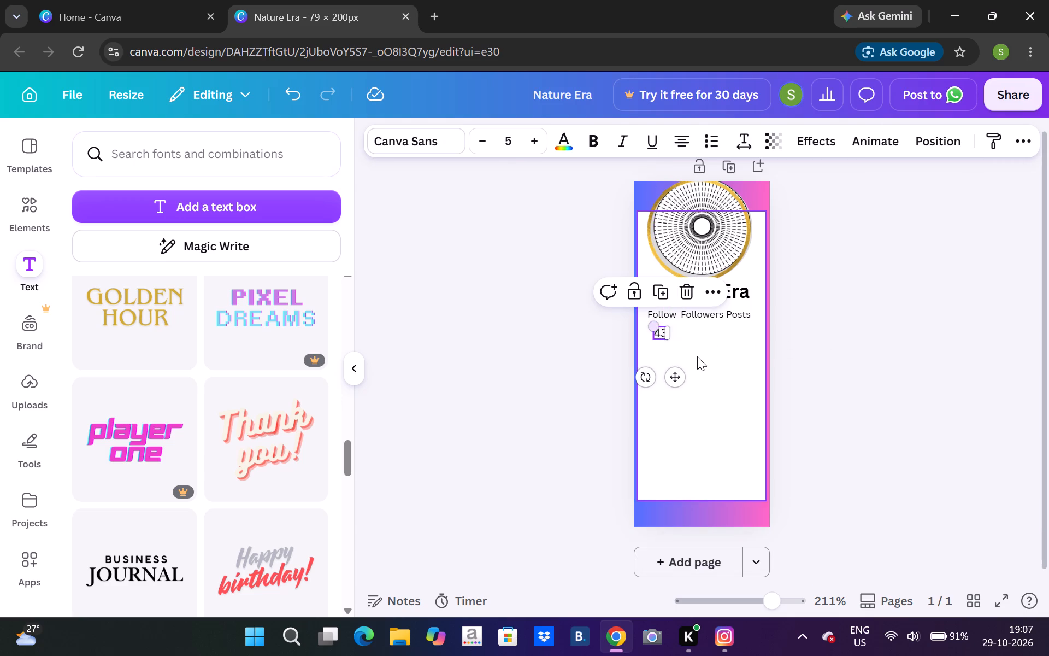
{"action": "left_click", "coordinate": [697, 356]}
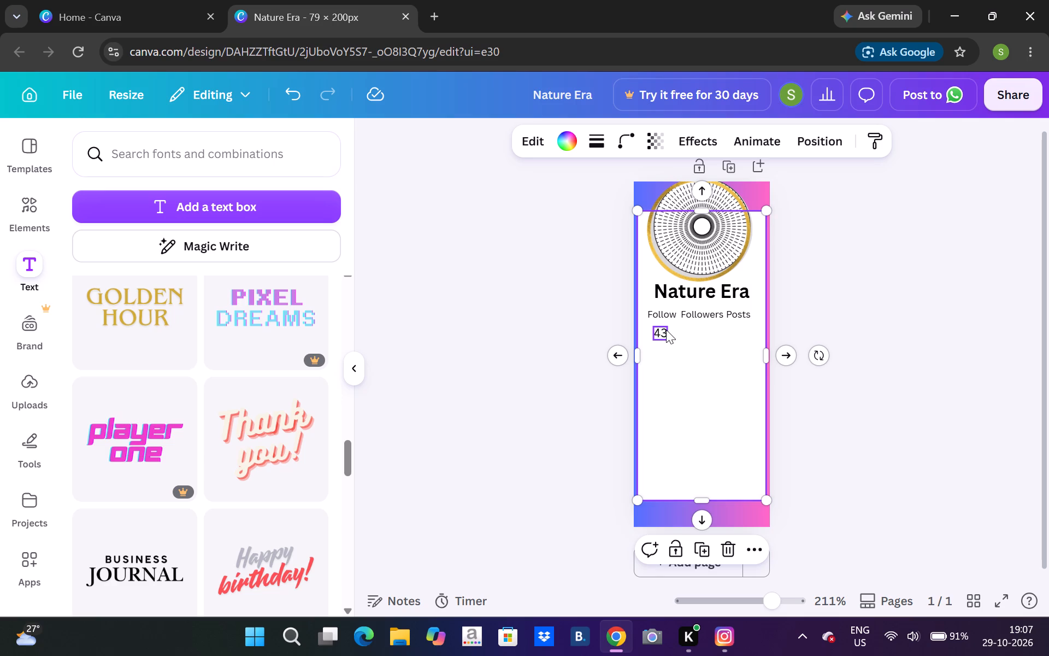
Duplicate the "43" text and place the copy beneath "Followers", level with the original number.
{"action": "left_click", "coordinate": [666, 330]}
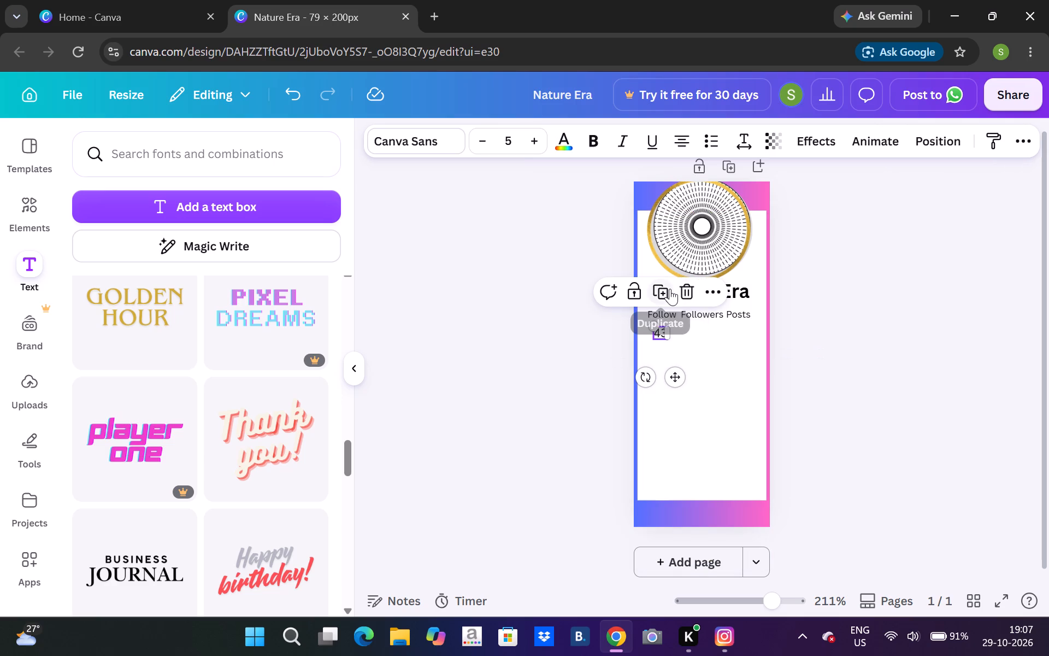
{"action": "left_click", "coordinate": [670, 289]}
{"action": "left_click_drag", "start_coordinate": [672, 356], "coordinate": [686, 345]}
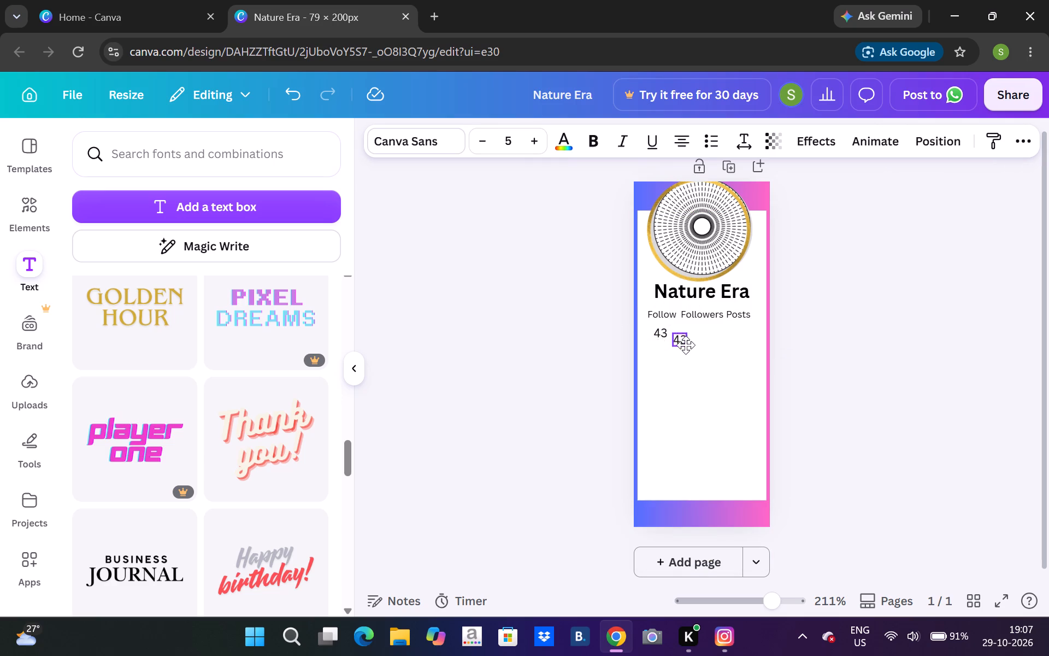
{"action": "left_click_drag", "start_coordinate": [686, 345], "coordinate": [705, 338]}
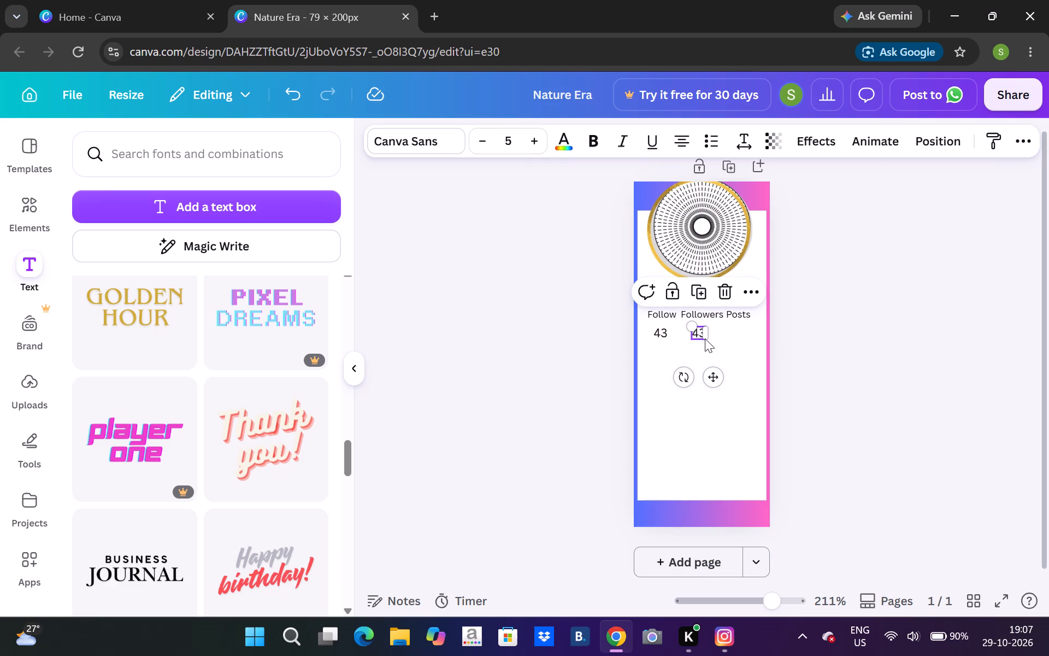
Change the number beneath "Followers" to "1.01M".
{"action": "double_click", "coordinate": [699, 333]}
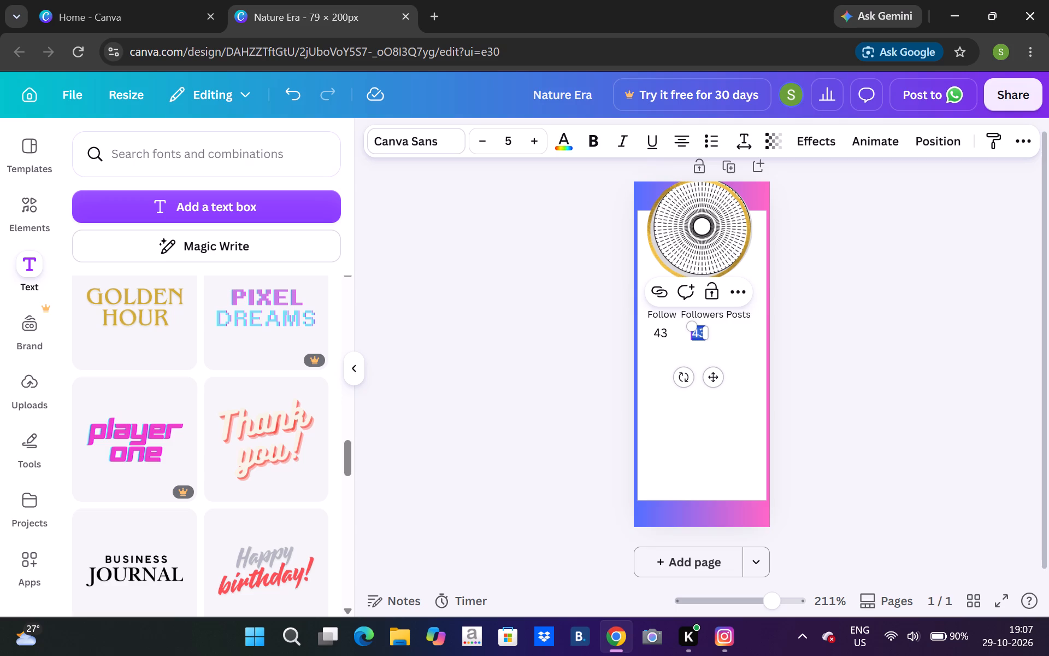
{"action": "key", "text": "BackSpace"}
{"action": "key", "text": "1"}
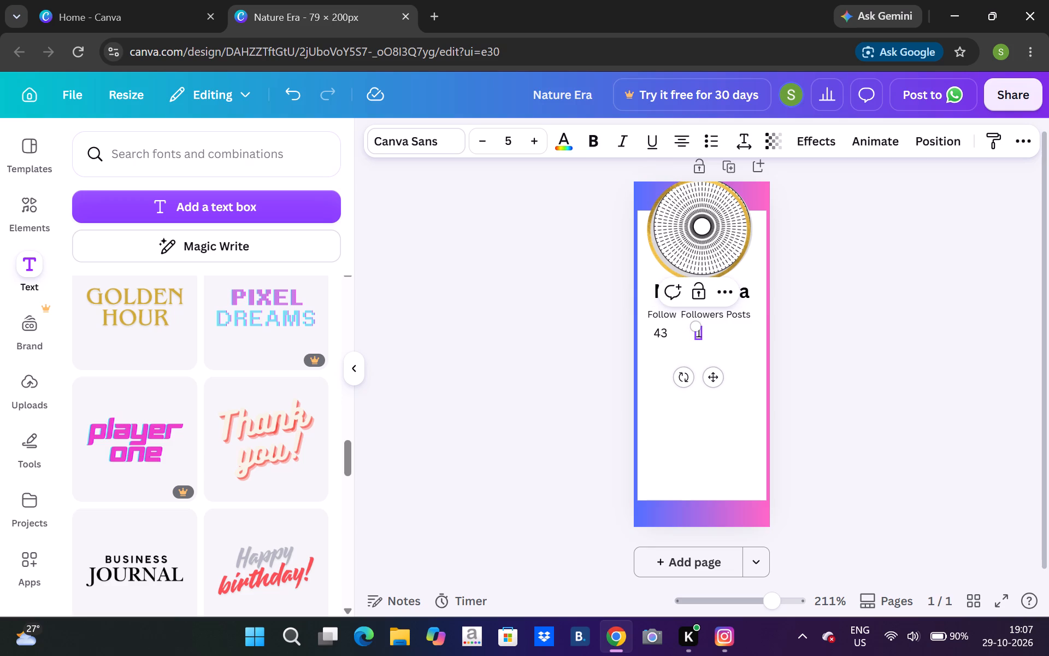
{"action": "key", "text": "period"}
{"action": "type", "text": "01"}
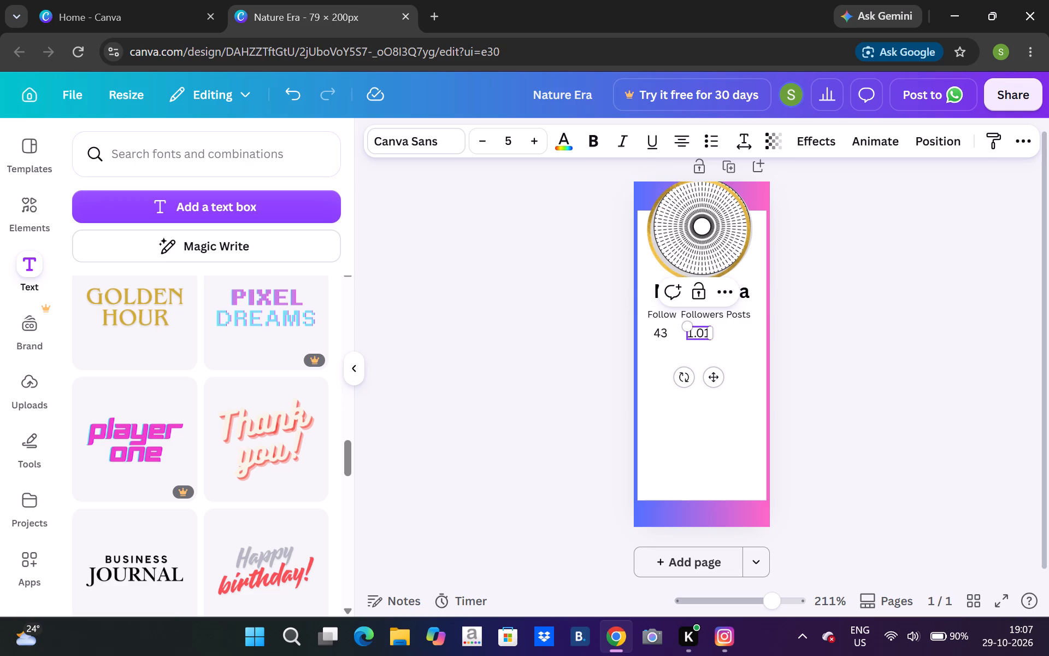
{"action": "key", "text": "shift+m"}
{"action": "left_click", "coordinate": [735, 332]}
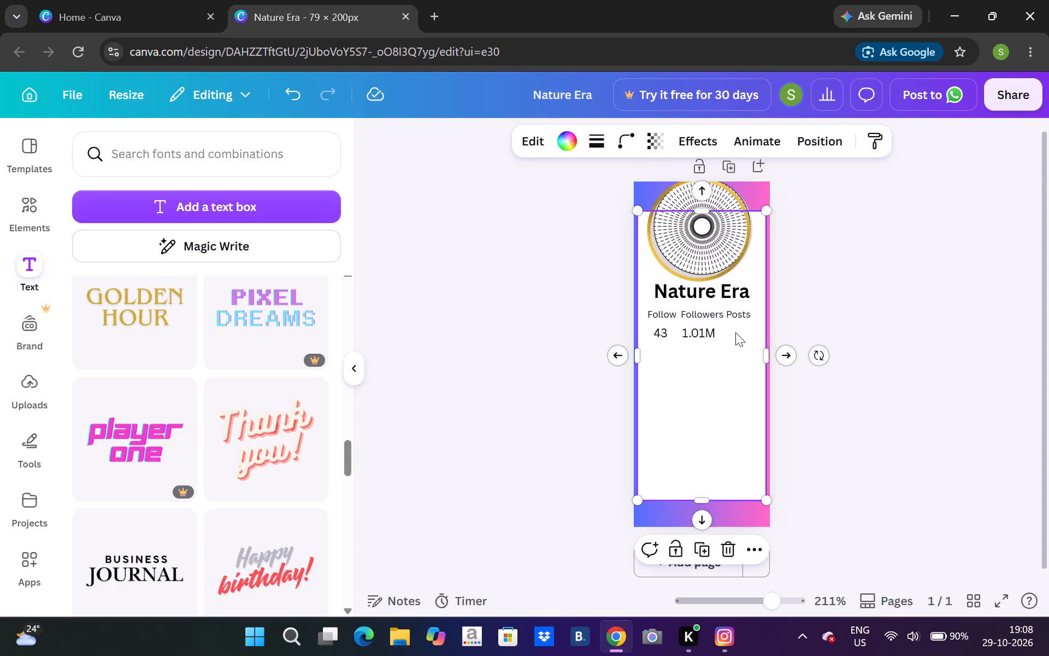
Duplicate the "1.01M" text and change the copy to "1,908".
{"action": "left_click", "coordinate": [707, 330]}
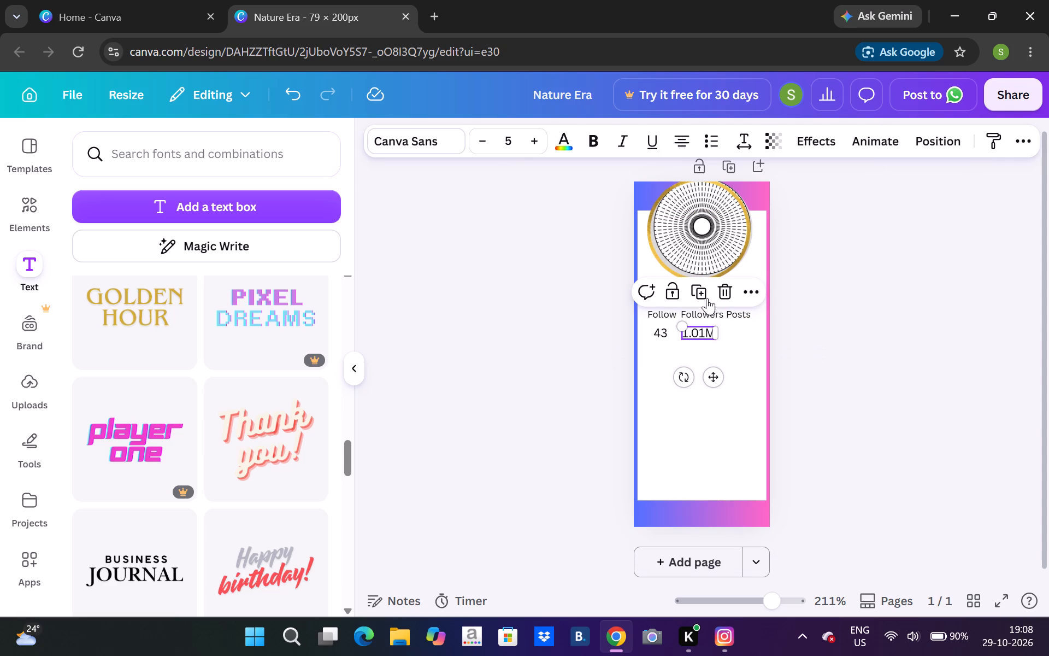
{"action": "left_click", "coordinate": [706, 290]}
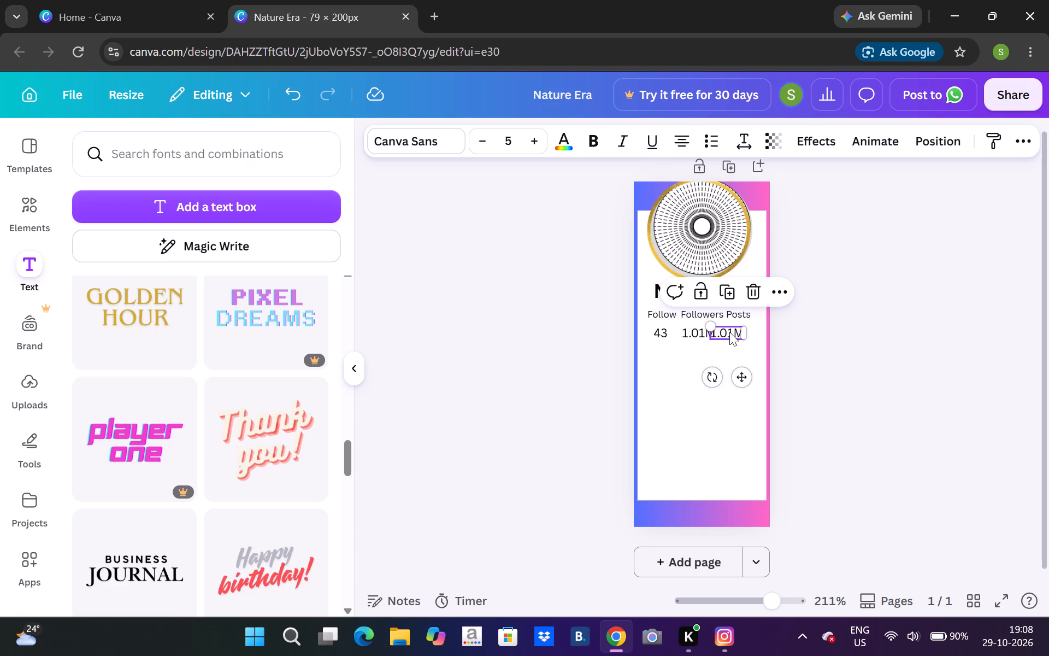
{"action": "double_click", "coordinate": [729, 332]}
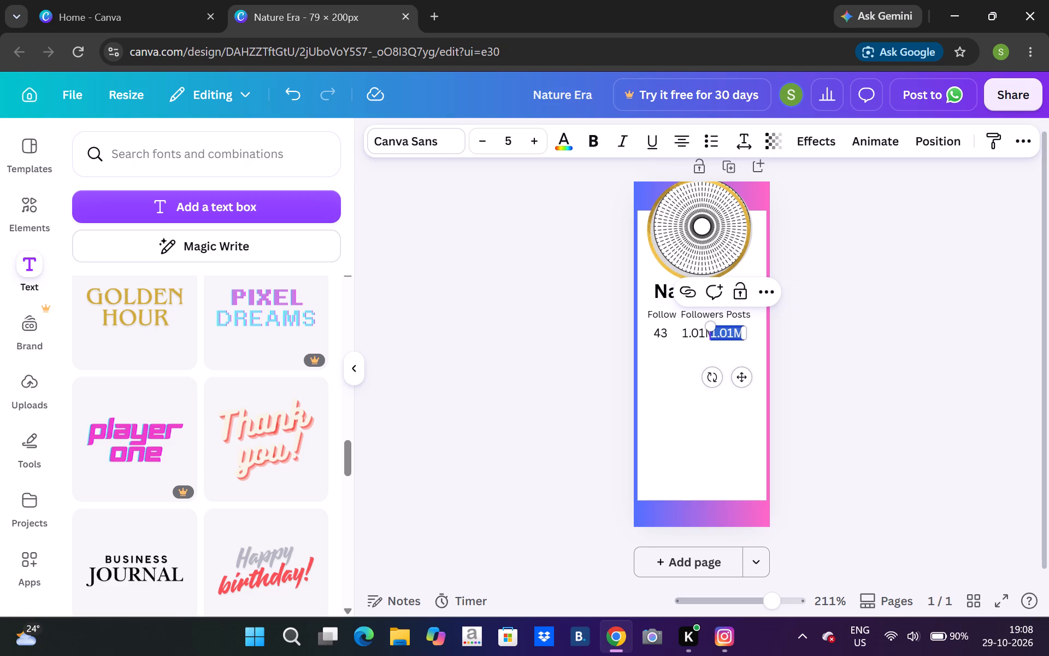
{"action": "key", "text": "BackSpace"}
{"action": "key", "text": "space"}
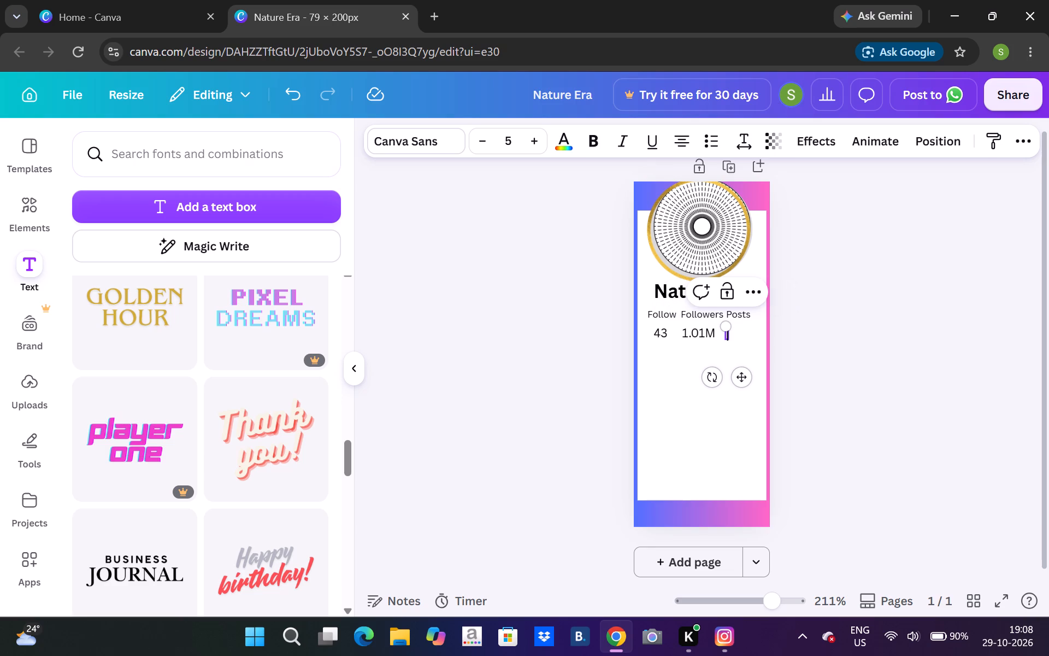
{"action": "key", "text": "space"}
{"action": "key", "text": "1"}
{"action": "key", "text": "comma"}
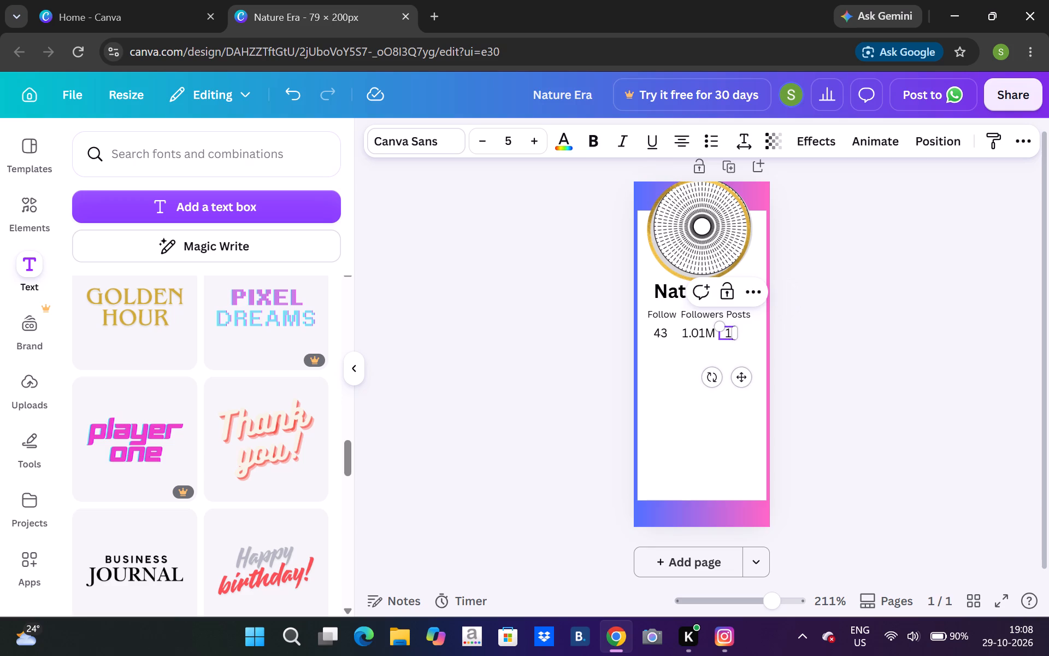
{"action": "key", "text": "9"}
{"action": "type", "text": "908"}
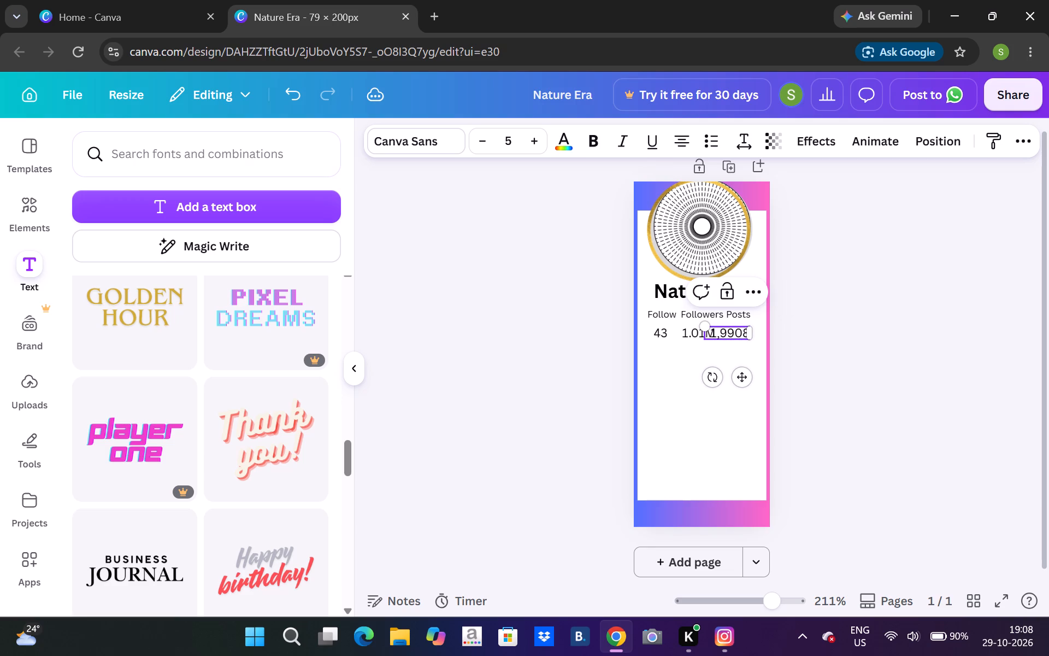
{"action": "left_click", "coordinate": [735, 331]}
{"action": "key", "text": "BackSpace"}
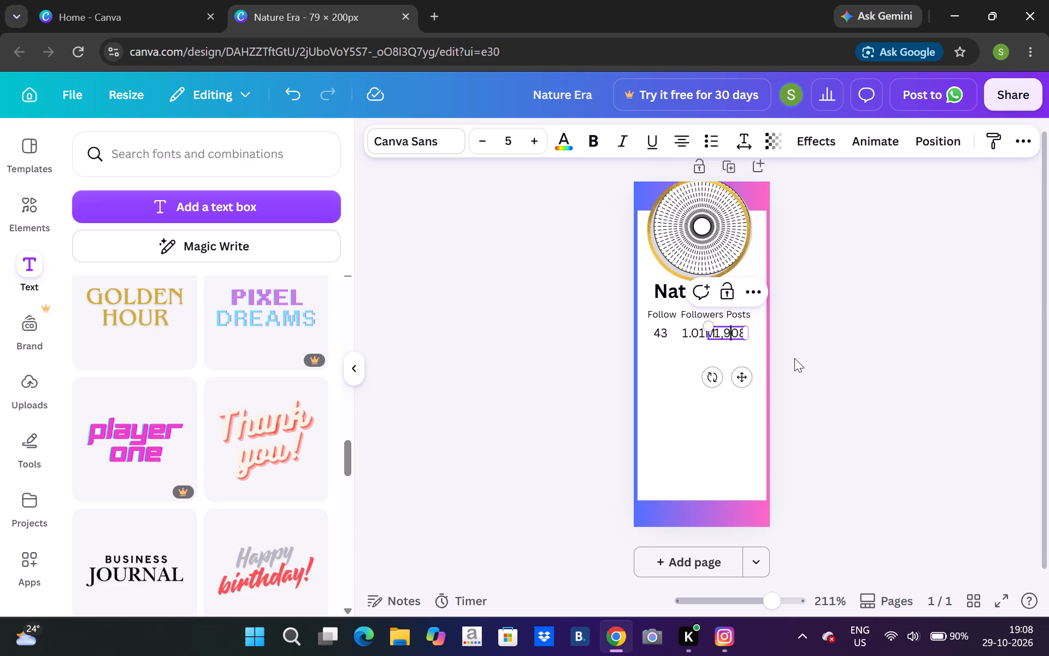
{"action": "left_click", "coordinate": [794, 358]}
Move the "1,908" text beneath the "Posts" label, level with the other counts and clear of "1.01M".
{"action": "left_click_drag", "start_coordinate": [729, 328], "coordinate": [732, 328]}
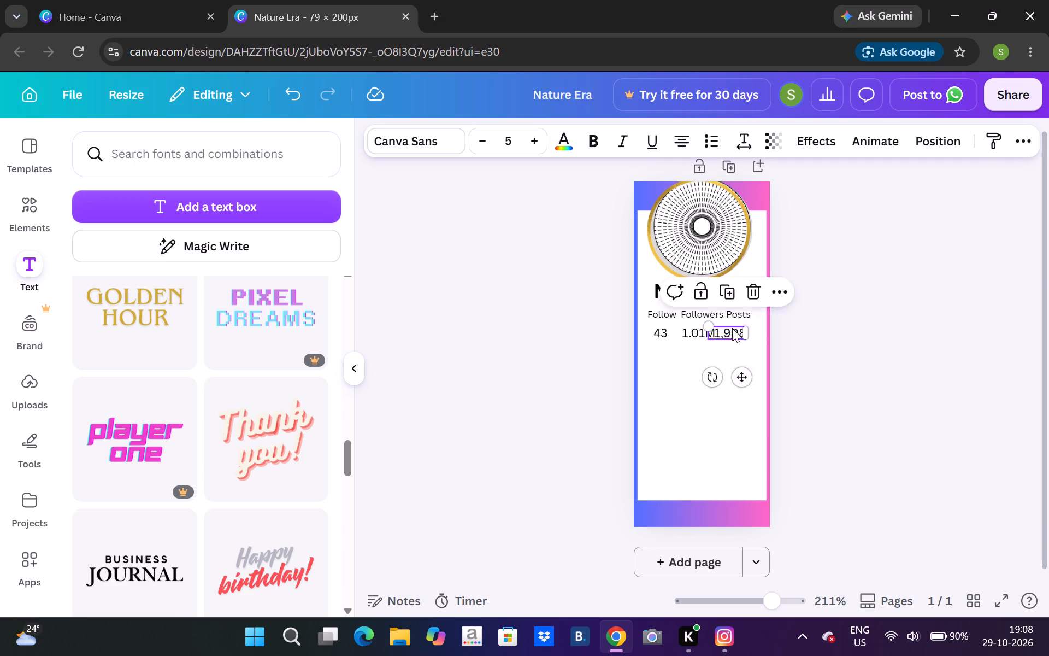
{"action": "left_click_drag", "start_coordinate": [732, 328], "coordinate": [739, 328]}
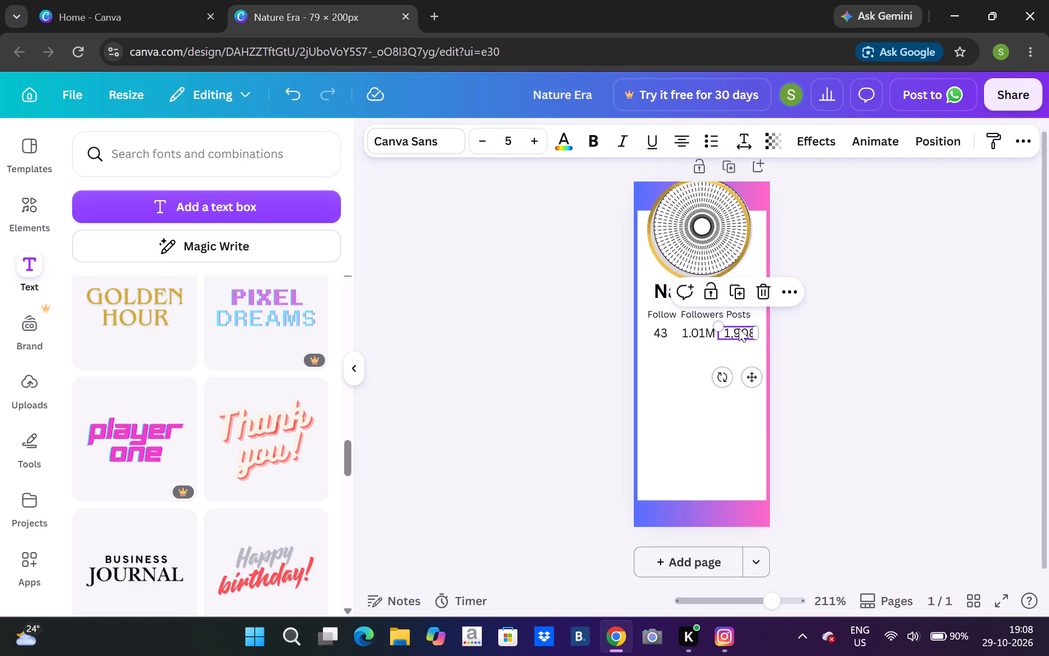
{"action": "left_click", "coordinate": [815, 368]}
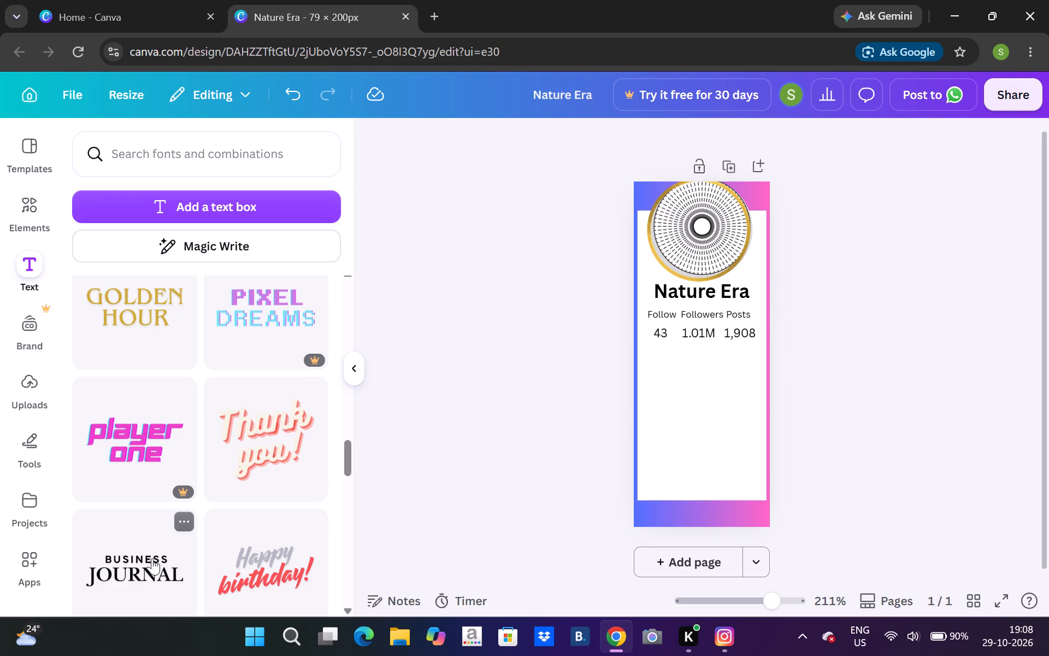
Browse the ready-made font combinations for a text style that could suit the design.
{"action": "triple_click", "coordinate": [346, 604]}
{"action": "triple_click", "coordinate": [346, 604]}
{"action": "triple_click", "coordinate": [346, 604]}
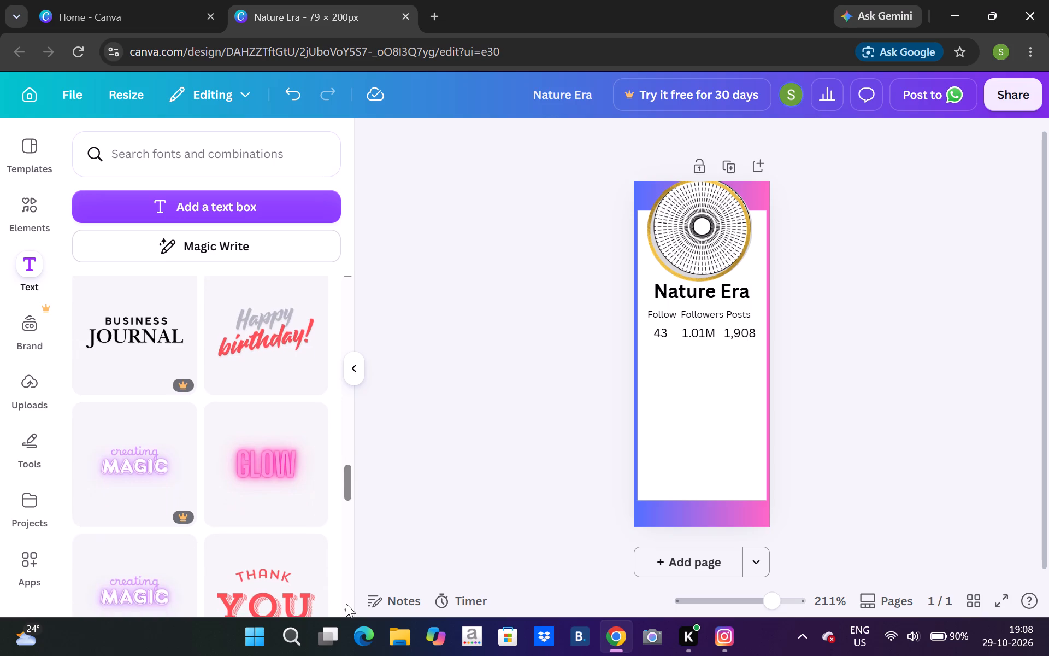
{"action": "triple_click", "coordinate": [346, 604]}
{"action": "triple_click", "coordinate": [346, 604]}
{"action": "triple_click", "coordinate": [346, 604]}
{"action": "double_click", "coordinate": [346, 604]}
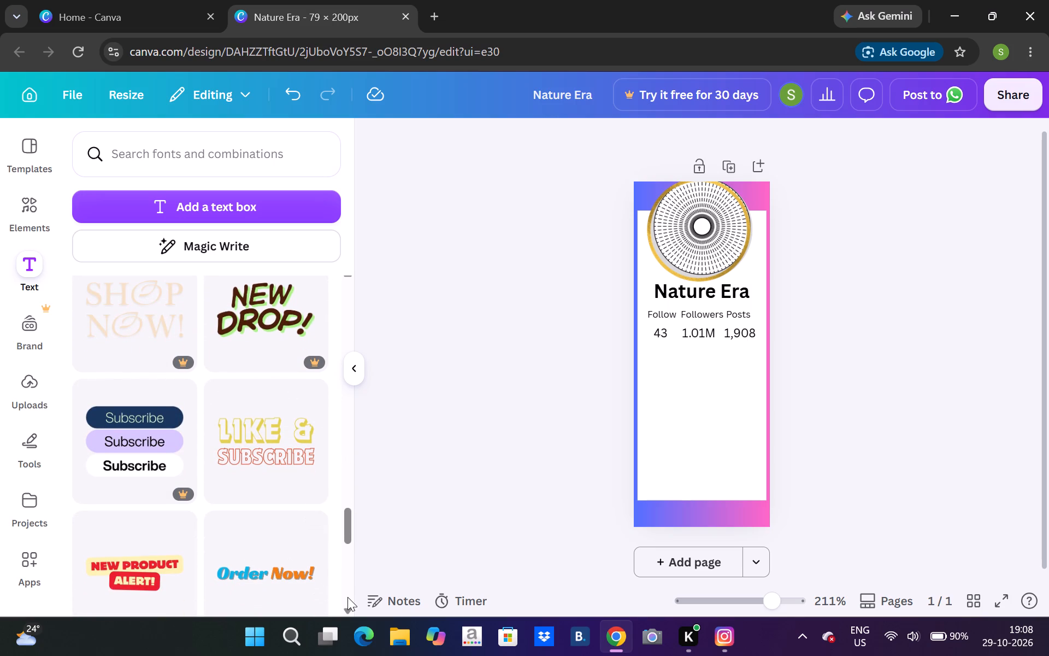
{"action": "double_click", "coordinate": [344, 598]}
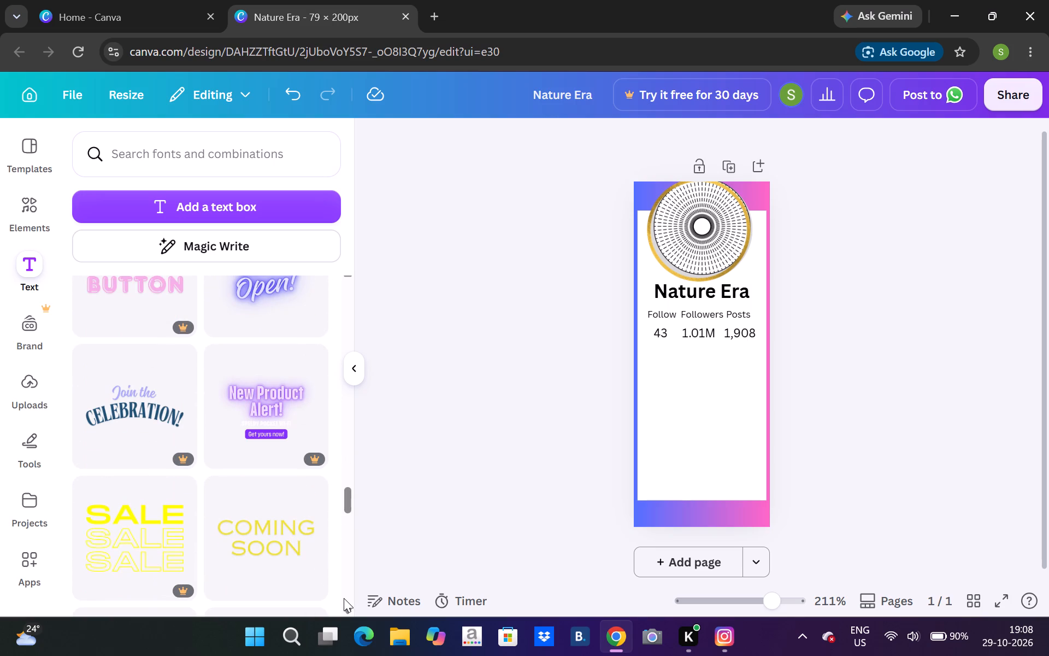
{"action": "left_click", "coordinate": [344, 598]}
{"action": "left_click", "coordinate": [344, 598]}
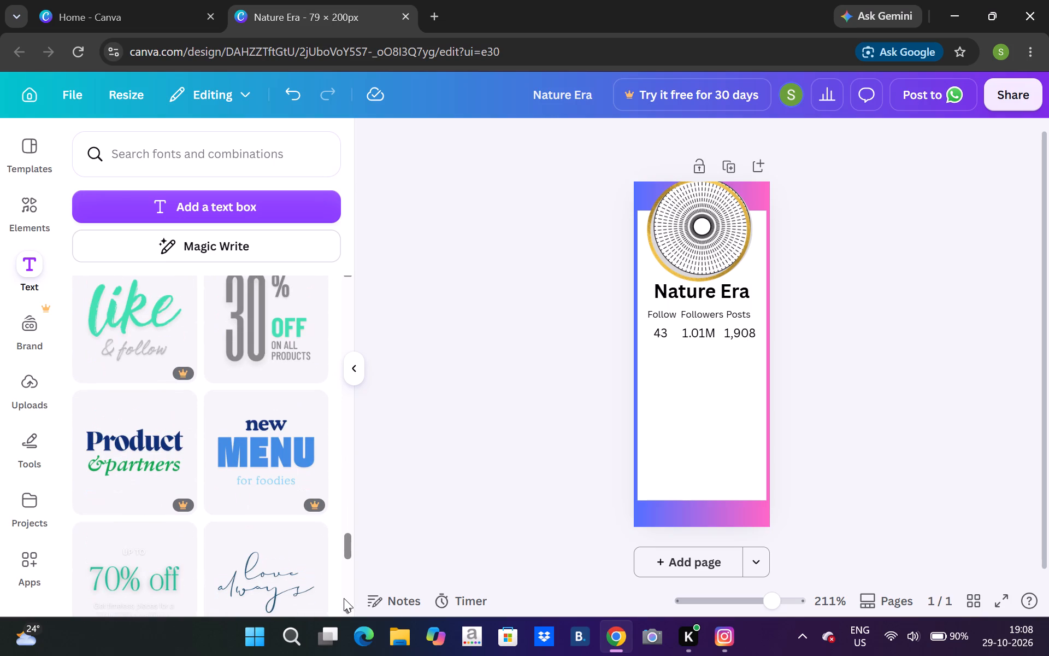
{"action": "left_click", "coordinate": [344, 598]}
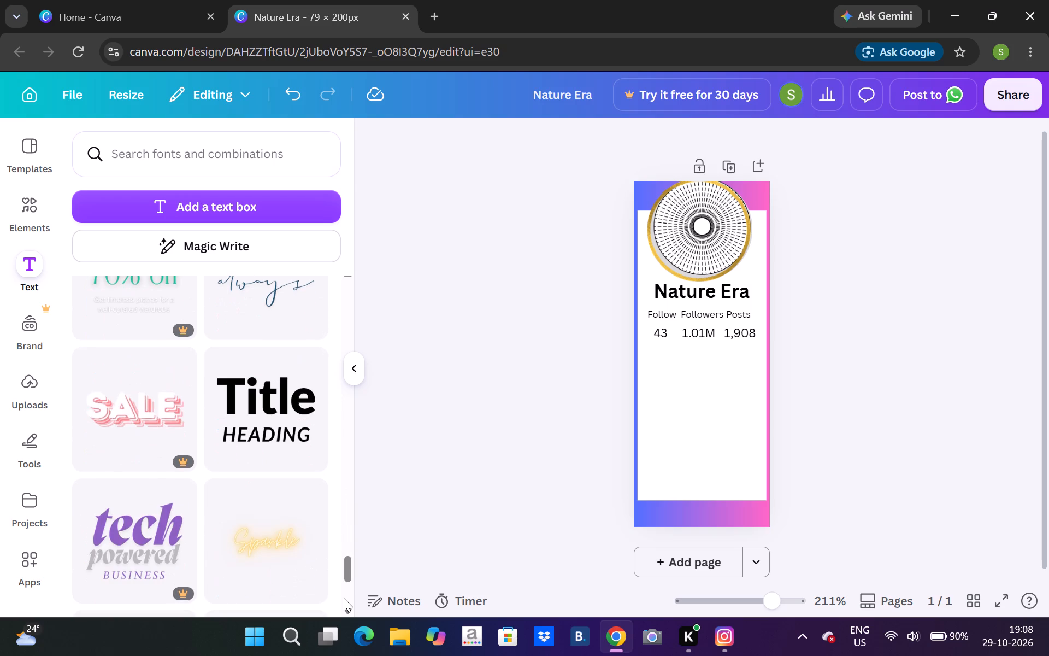
{"action": "left_click", "coordinate": [344, 598]}
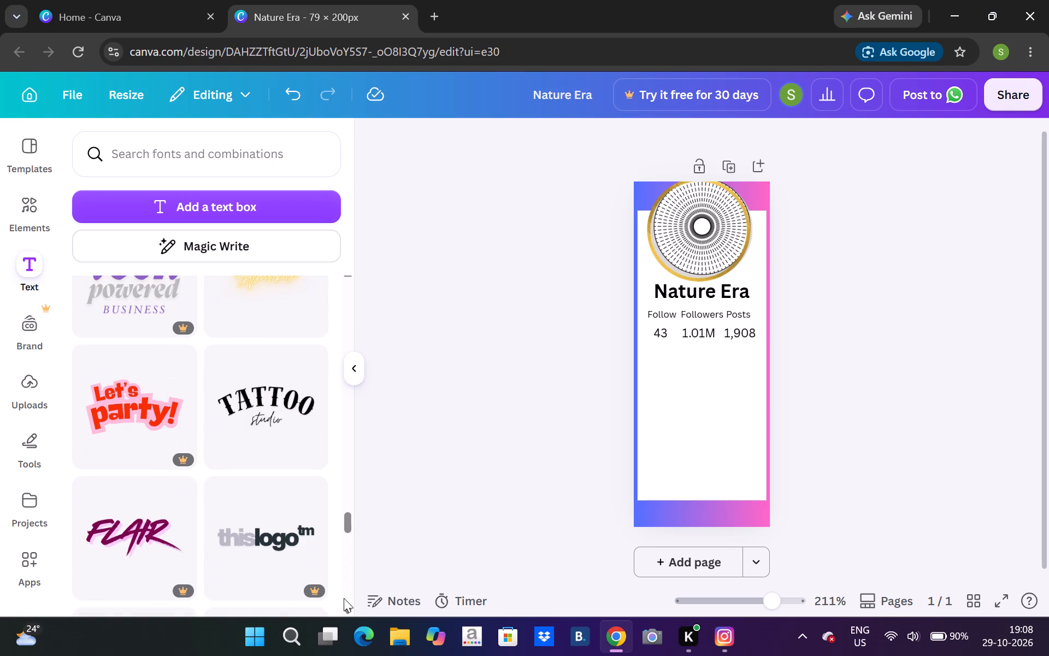
{"action": "left_click", "coordinate": [344, 598]}
{"action": "left_click", "coordinate": [344, 598]}
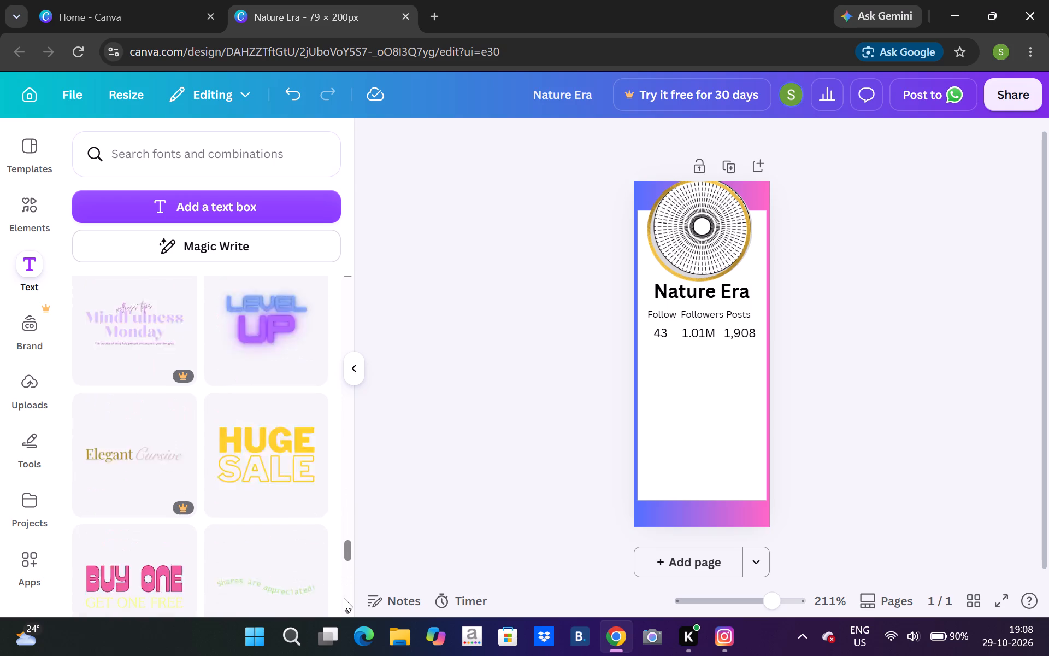
{"action": "left_click", "coordinate": [344, 598]}
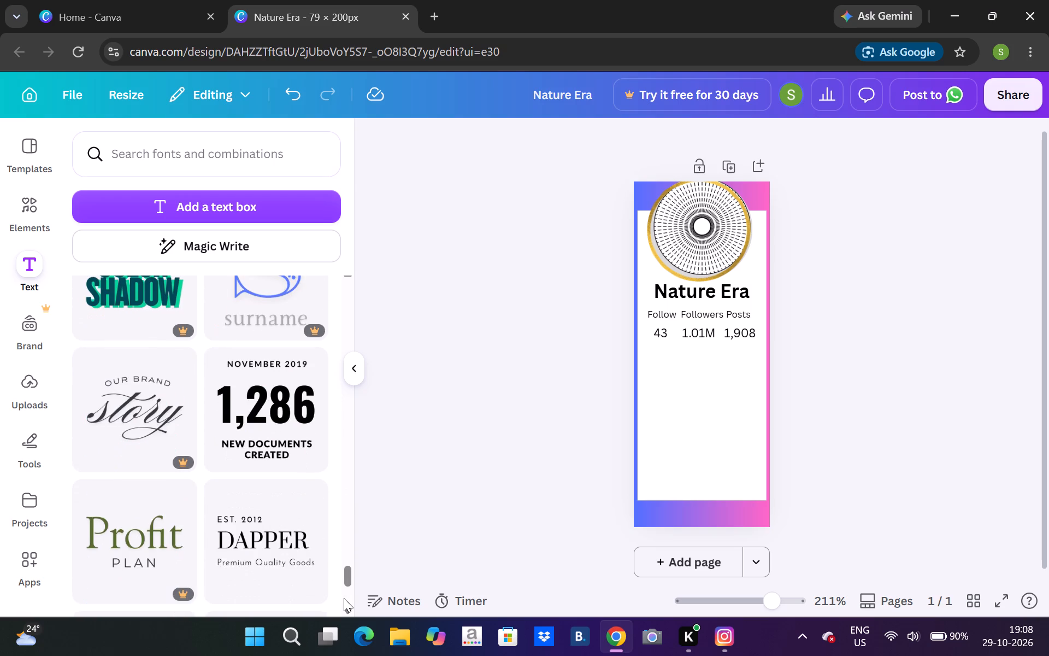
{"action": "triple_click", "coordinate": [344, 598]}
{"action": "left_click", "coordinate": [344, 598]}
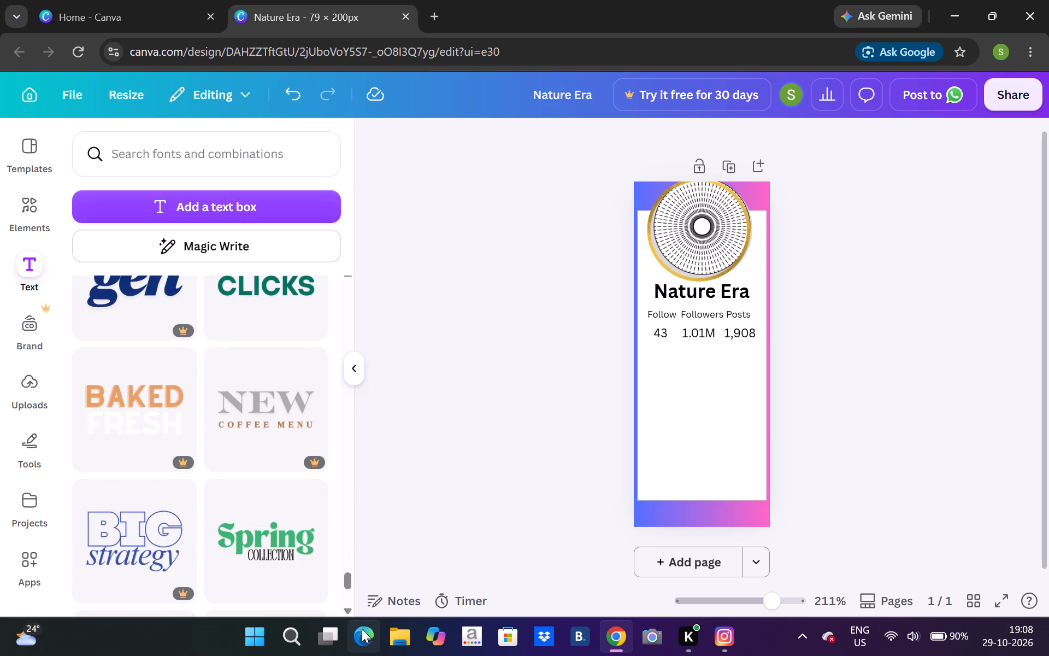
{"action": "left_click", "coordinate": [345, 605]}
{"action": "triple_click", "coordinate": [345, 605]}
{"action": "triple_click", "coordinate": [345, 605]}
{"action": "left_click", "coordinate": [345, 605]}
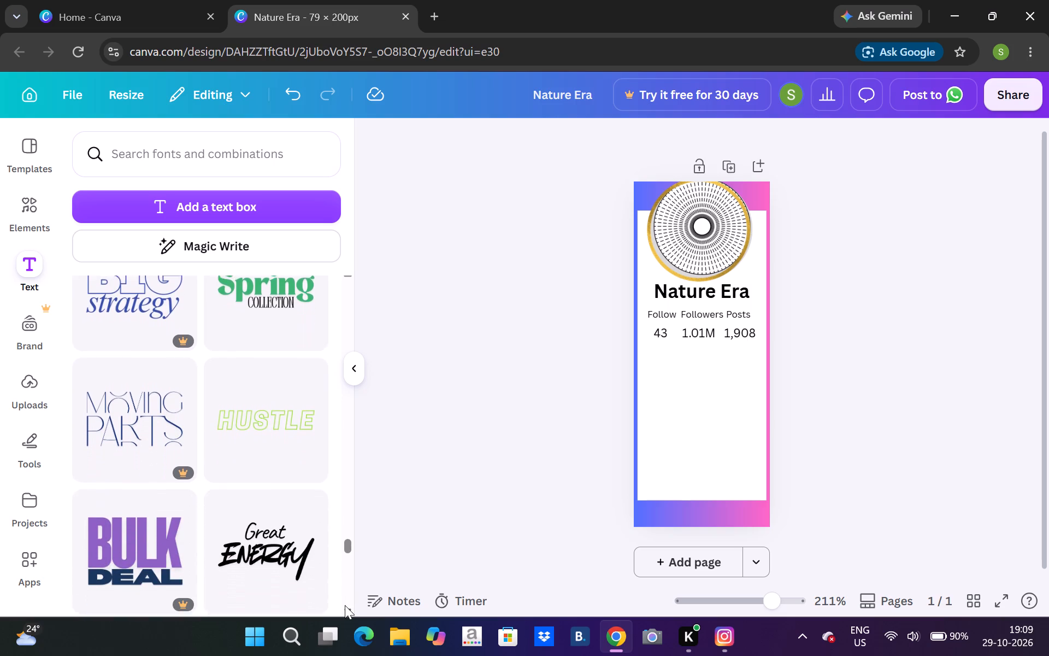
{"action": "triple_click", "coordinate": [345, 605]}
{"action": "triple_click", "coordinate": [345, 605]}
{"action": "triple_click", "coordinate": [345, 605]}
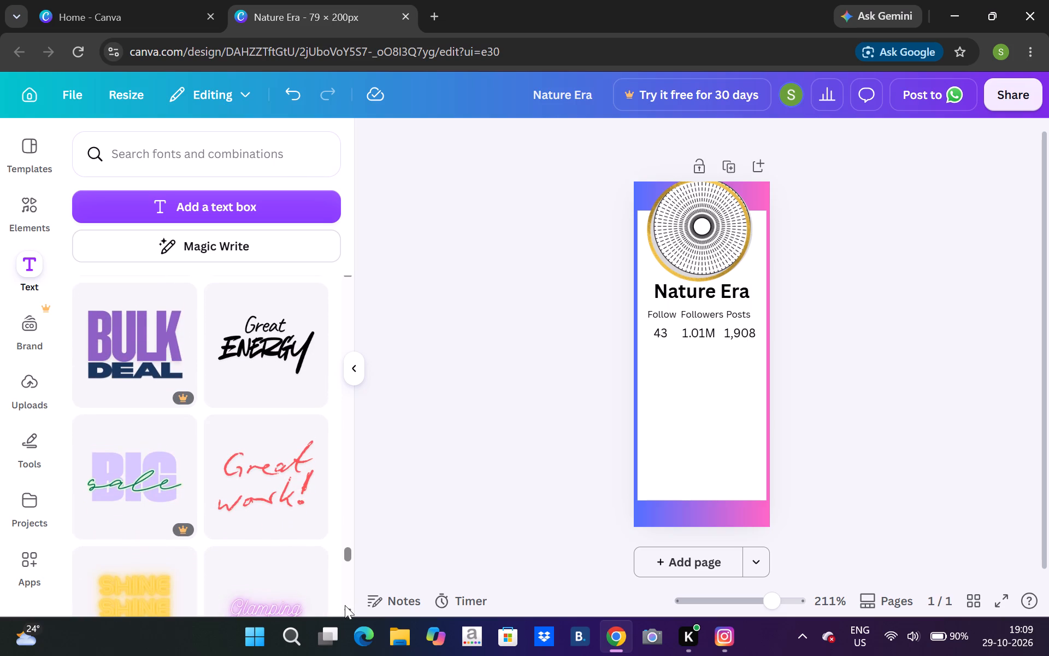
{"action": "triple_click", "coordinate": [345, 605]}
{"action": "left_click", "coordinate": [345, 605]}
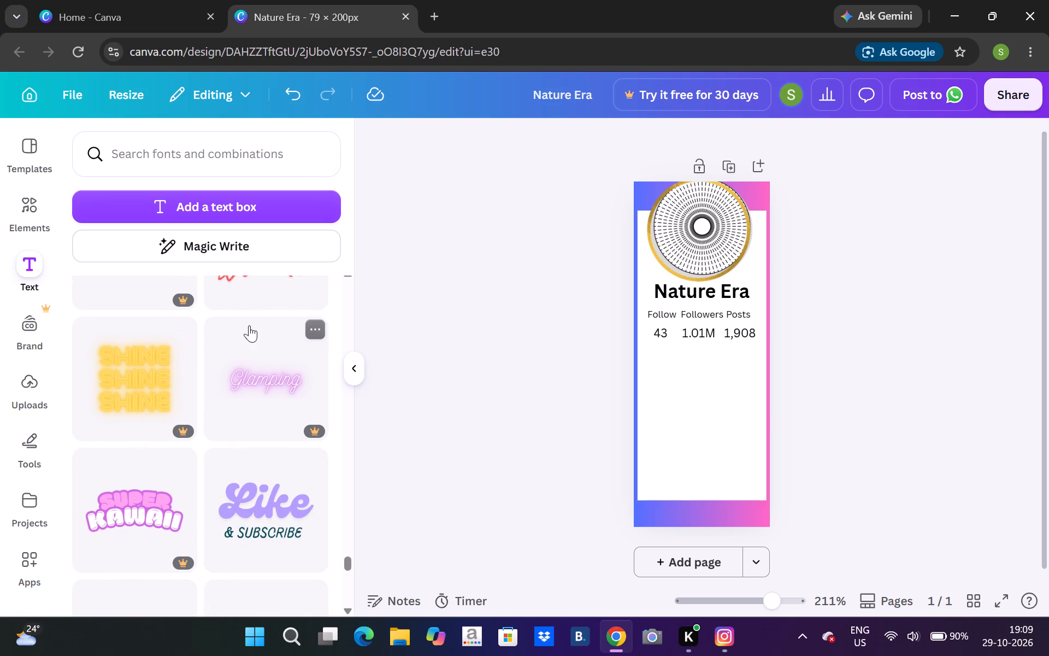
Search the elements for "number 1" and add the gold numeral 1 from the photo results.
{"action": "left_click", "coordinate": [21, 234]}
{"action": "left_click", "coordinate": [172, 155]}
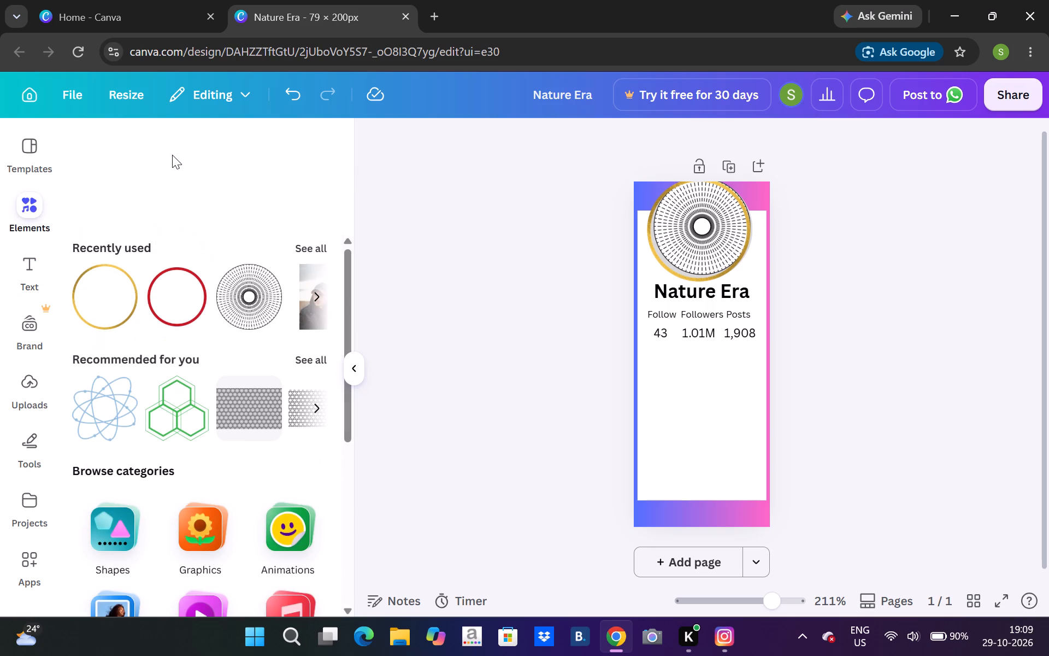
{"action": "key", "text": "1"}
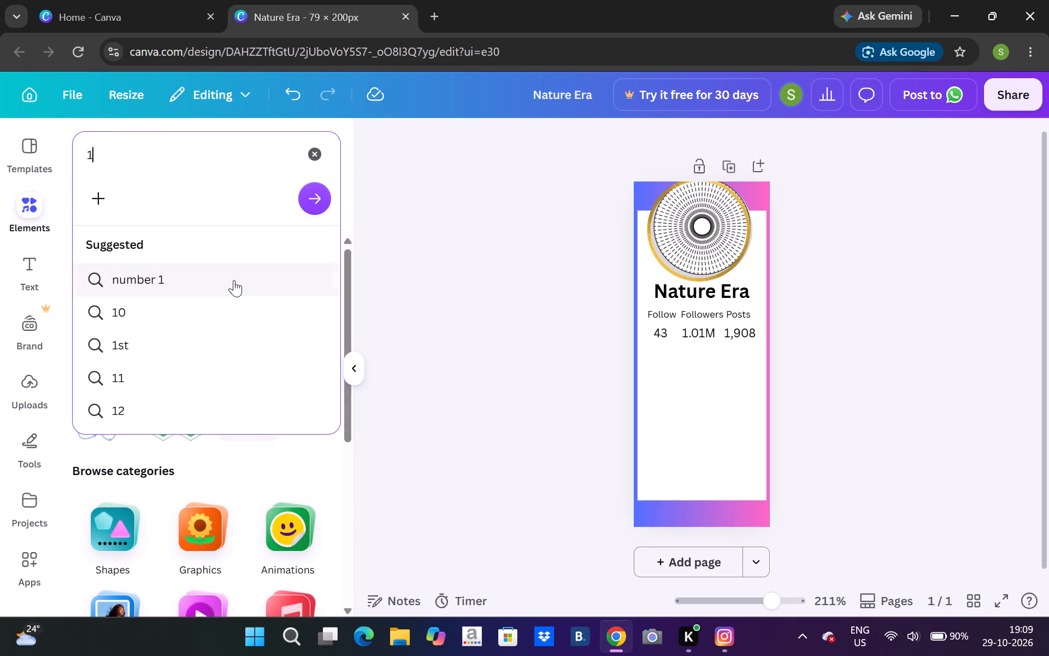
{"action": "left_click", "coordinate": [234, 280]}
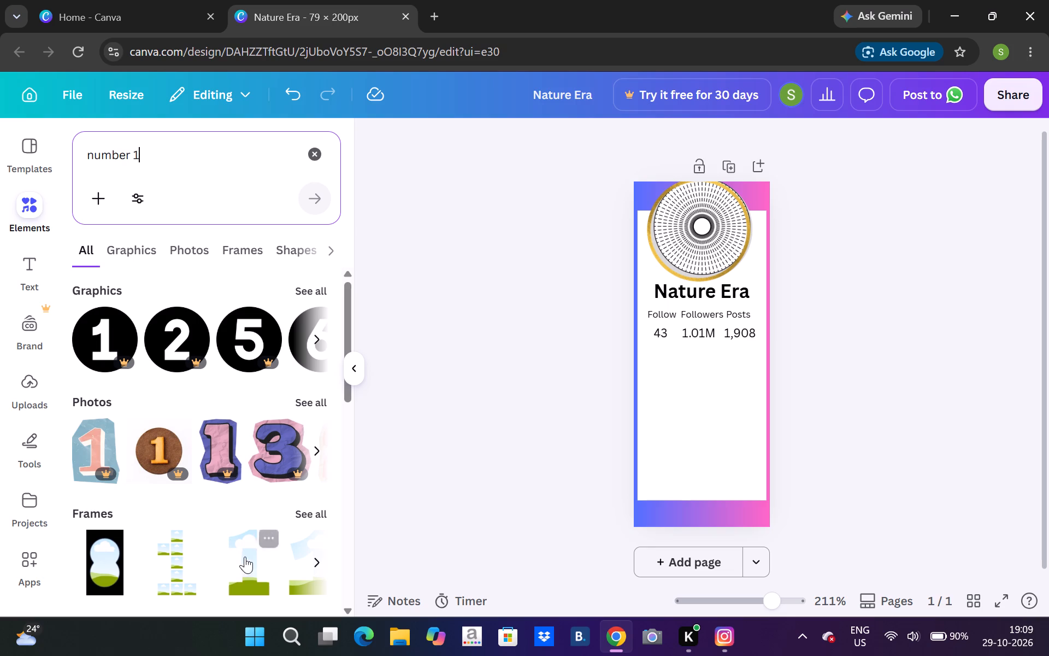
{"action": "left_click", "coordinate": [331, 453]}
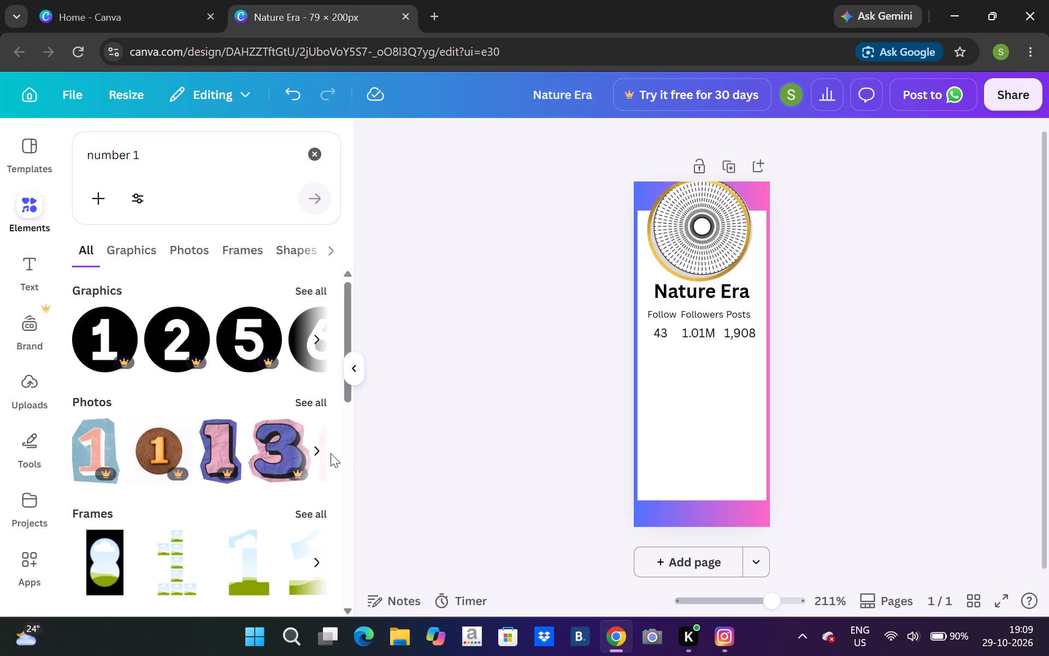
{"action": "left_click", "coordinate": [331, 453]}
{"action": "left_click", "coordinate": [322, 450]}
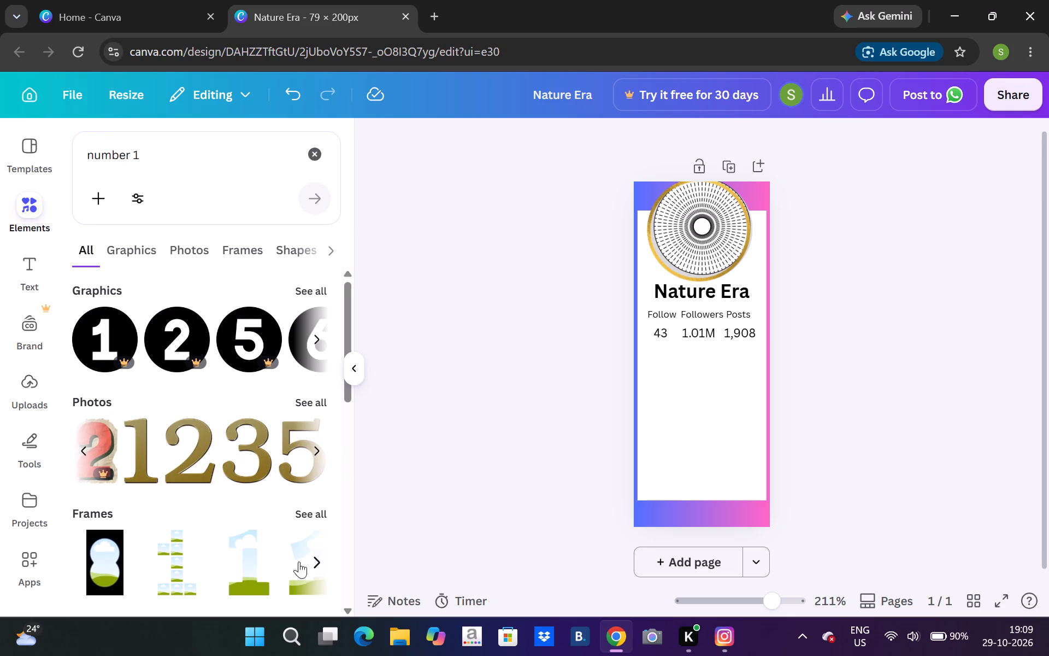
{"action": "left_click", "coordinate": [146, 470]}
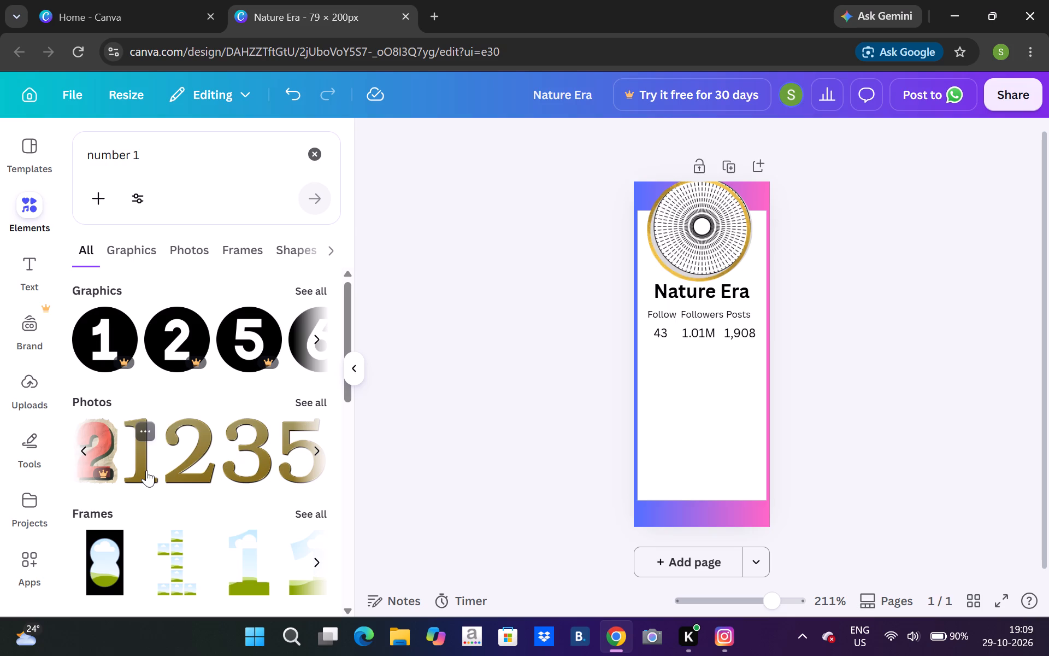
Shrink the gold numeral 1 and place it in the empty area of the white panel below the counts.
{"action": "left_click_drag", "start_coordinate": [692, 422], "coordinate": [692, 457]}
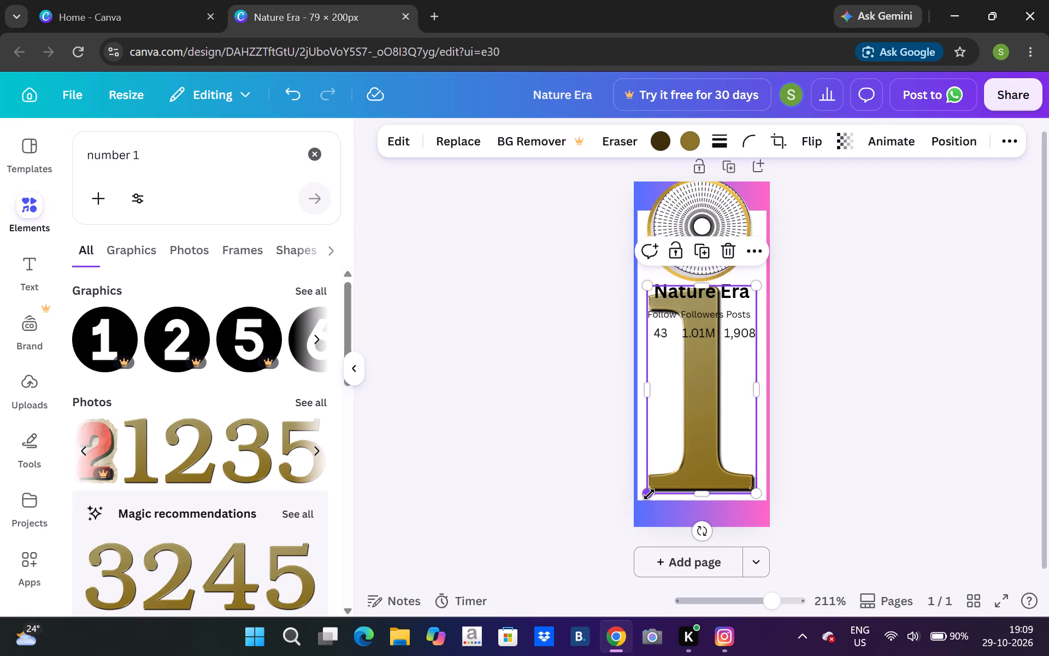
{"action": "left_click_drag", "start_coordinate": [649, 494], "coordinate": [692, 384]}
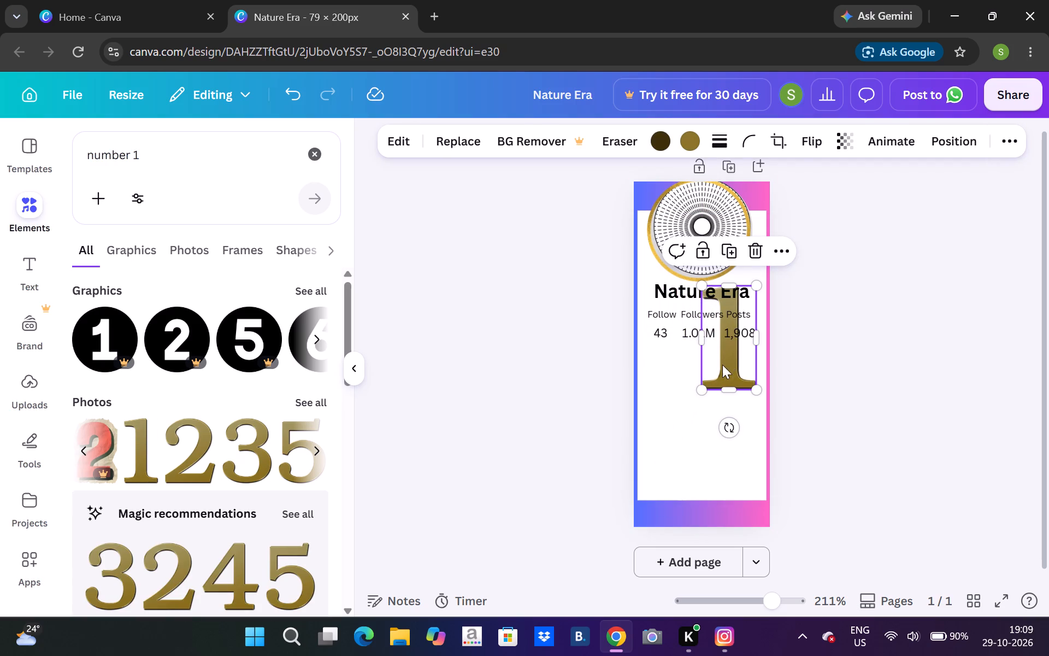
{"action": "left_click_drag", "start_coordinate": [722, 365], "coordinate": [681, 448]}
{"action": "left_click_drag", "start_coordinate": [664, 468], "coordinate": [692, 415]}
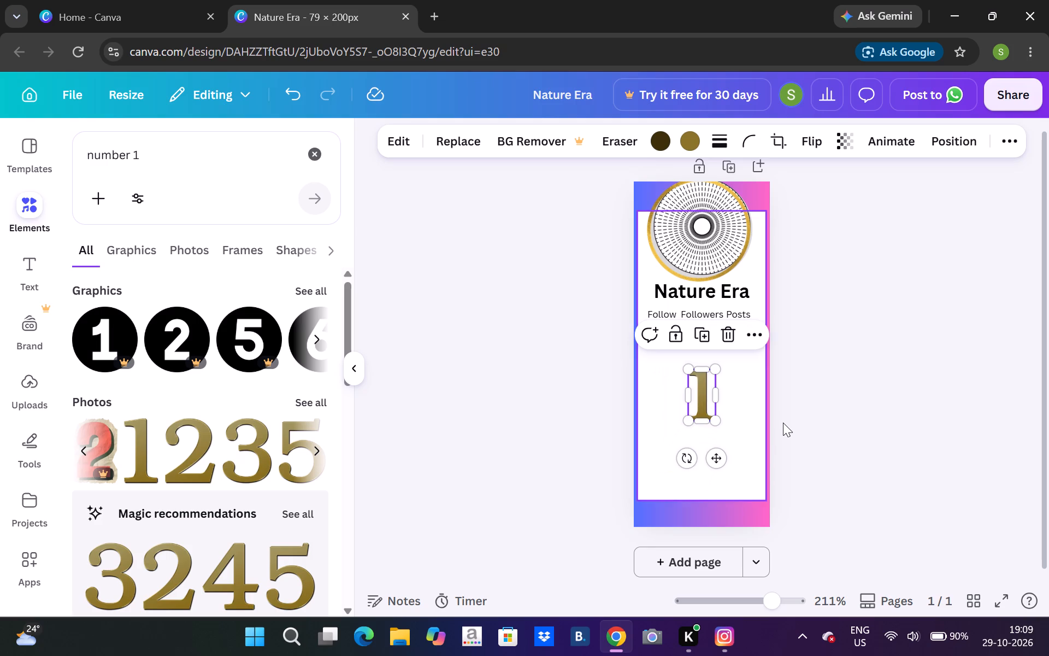
{"action": "left_click", "coordinate": [783, 423]}
{"action": "left_click_drag", "start_coordinate": [696, 411], "coordinate": [686, 423]}
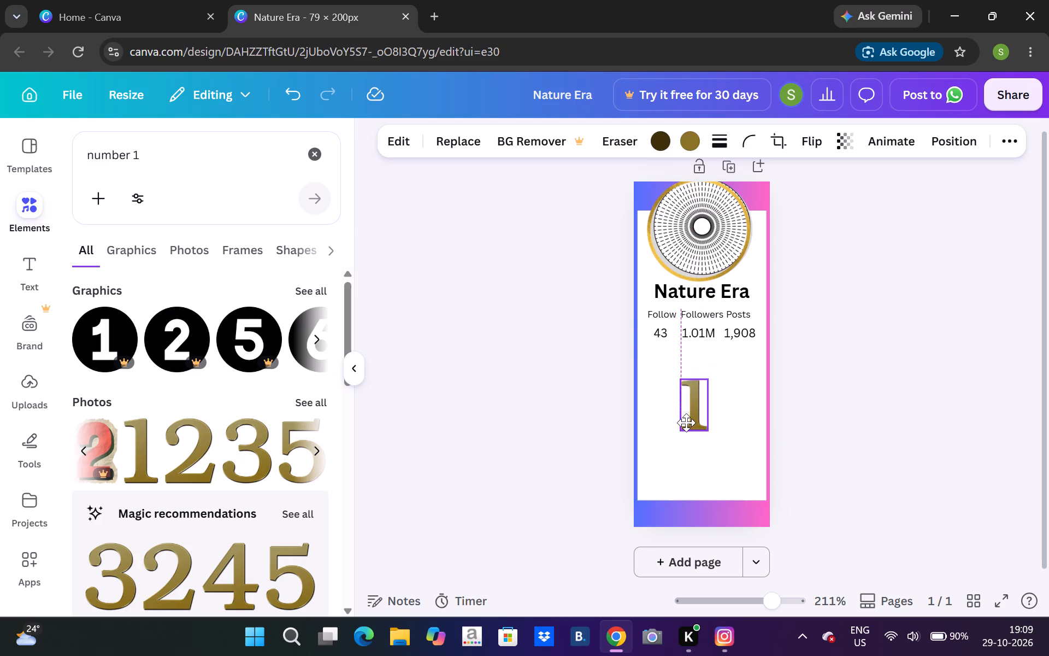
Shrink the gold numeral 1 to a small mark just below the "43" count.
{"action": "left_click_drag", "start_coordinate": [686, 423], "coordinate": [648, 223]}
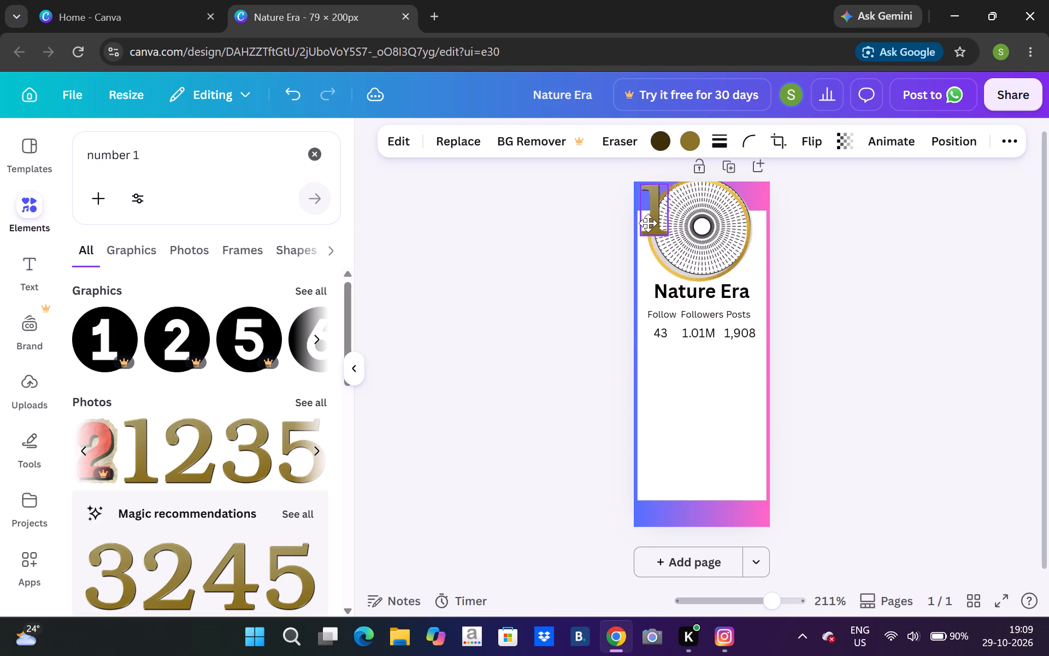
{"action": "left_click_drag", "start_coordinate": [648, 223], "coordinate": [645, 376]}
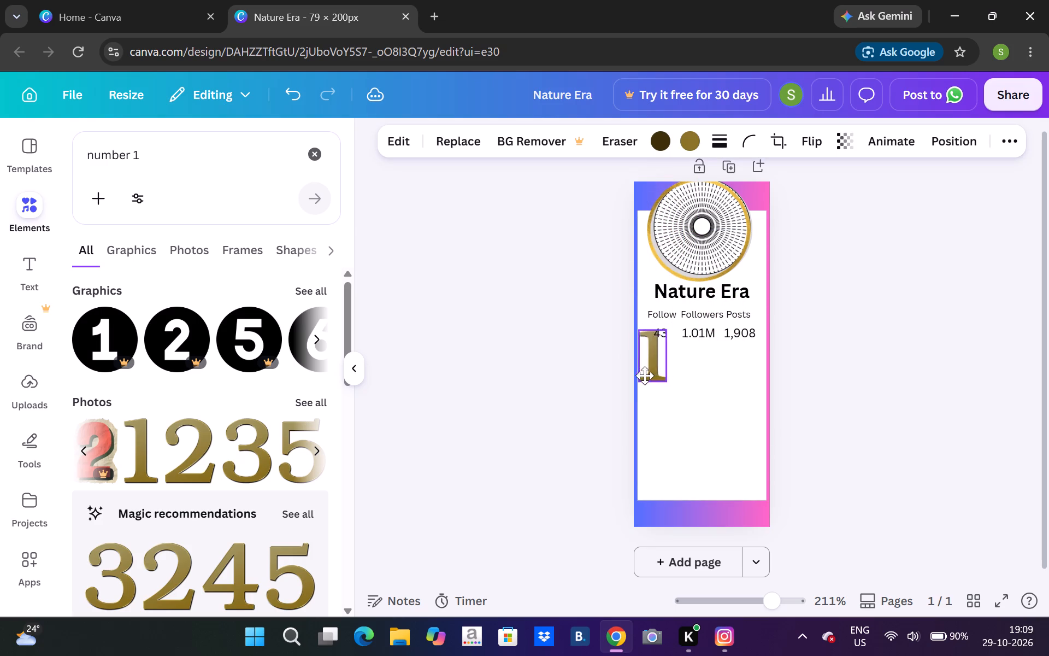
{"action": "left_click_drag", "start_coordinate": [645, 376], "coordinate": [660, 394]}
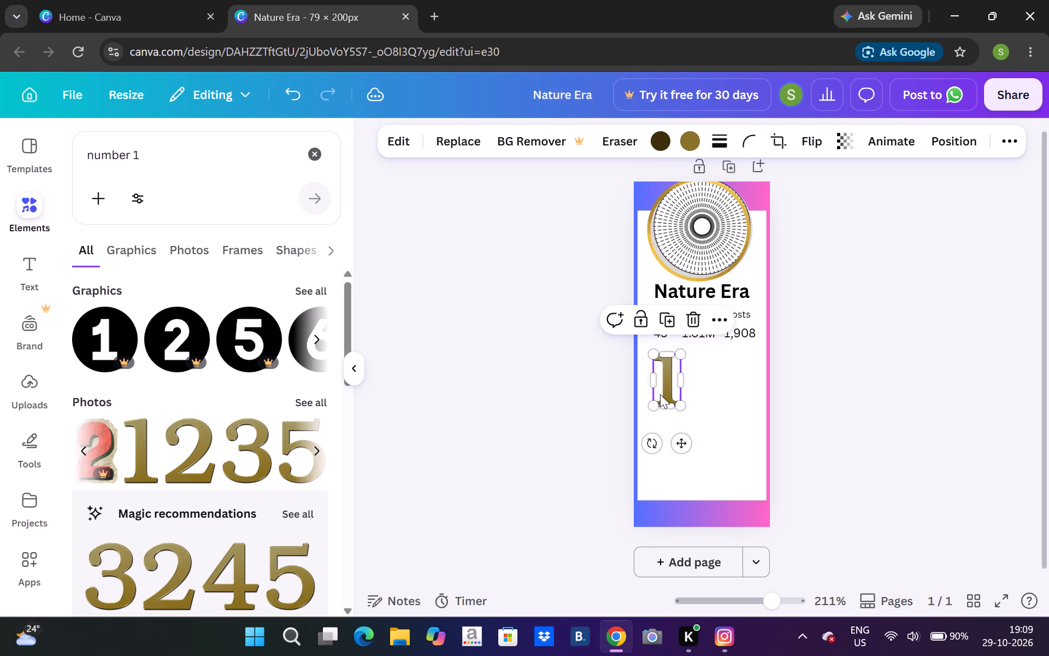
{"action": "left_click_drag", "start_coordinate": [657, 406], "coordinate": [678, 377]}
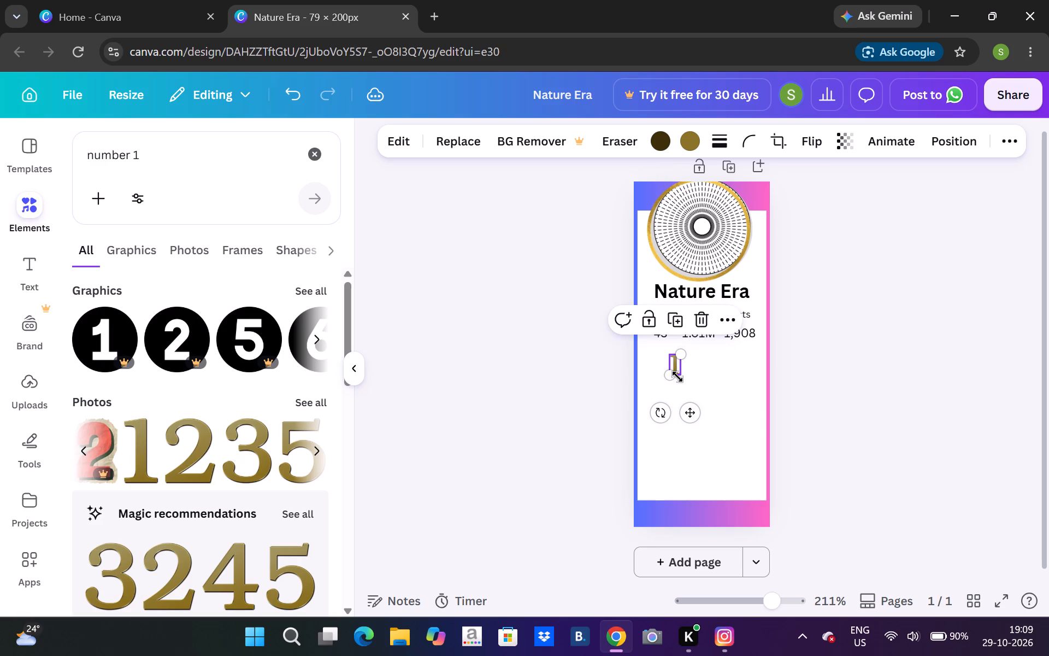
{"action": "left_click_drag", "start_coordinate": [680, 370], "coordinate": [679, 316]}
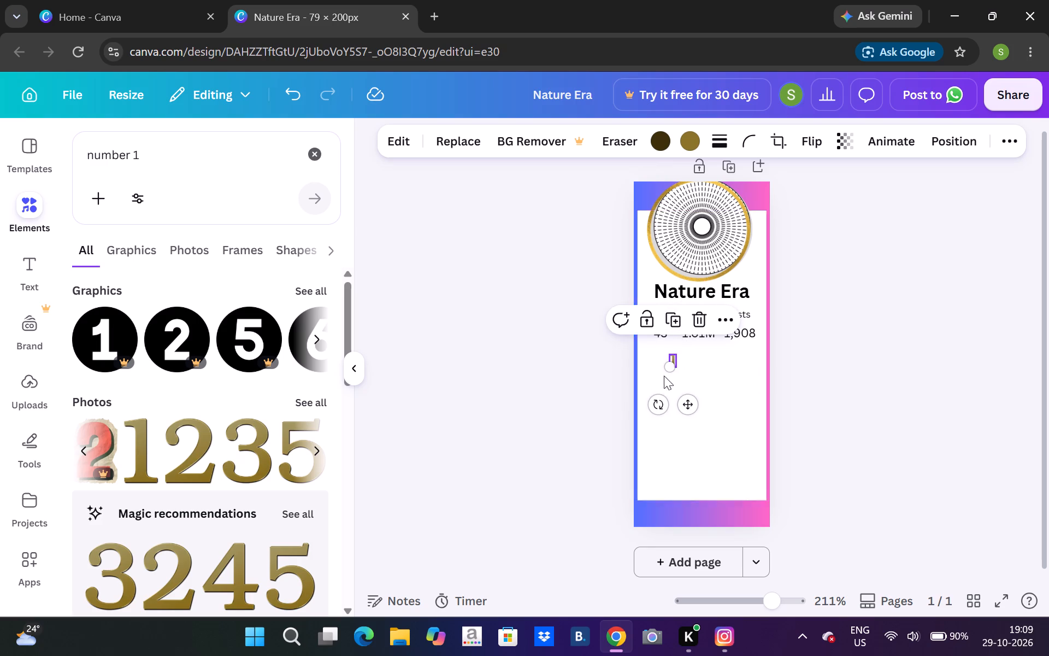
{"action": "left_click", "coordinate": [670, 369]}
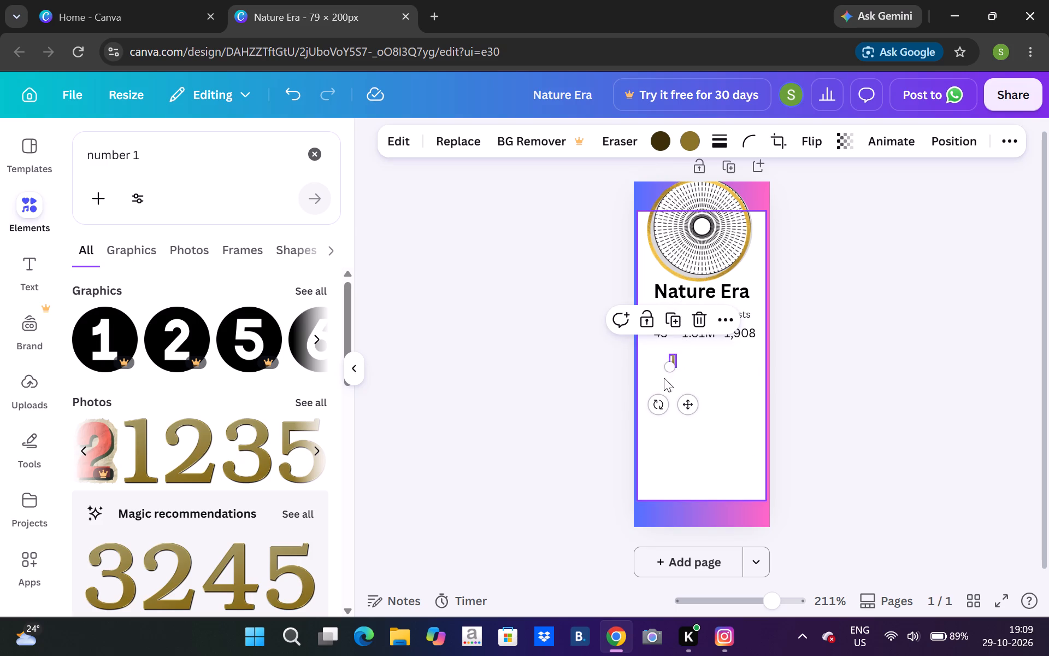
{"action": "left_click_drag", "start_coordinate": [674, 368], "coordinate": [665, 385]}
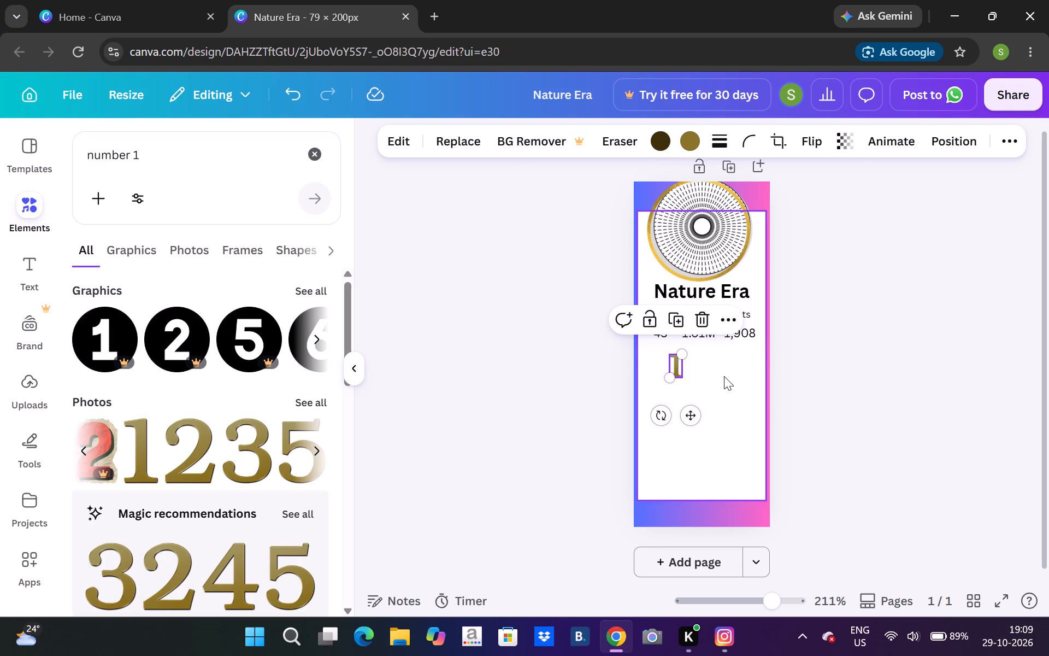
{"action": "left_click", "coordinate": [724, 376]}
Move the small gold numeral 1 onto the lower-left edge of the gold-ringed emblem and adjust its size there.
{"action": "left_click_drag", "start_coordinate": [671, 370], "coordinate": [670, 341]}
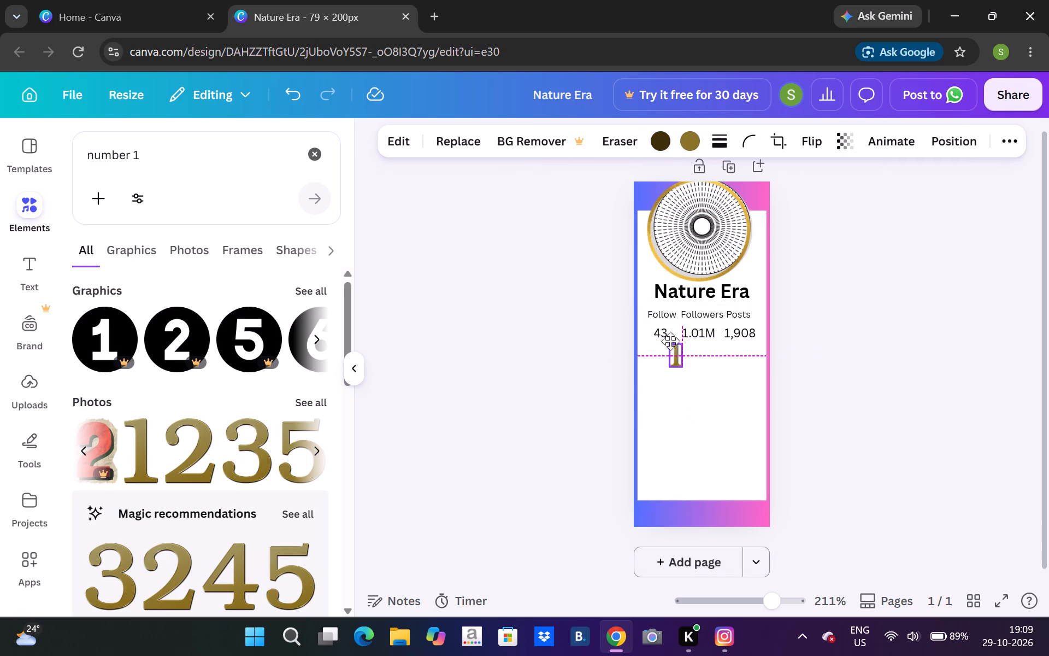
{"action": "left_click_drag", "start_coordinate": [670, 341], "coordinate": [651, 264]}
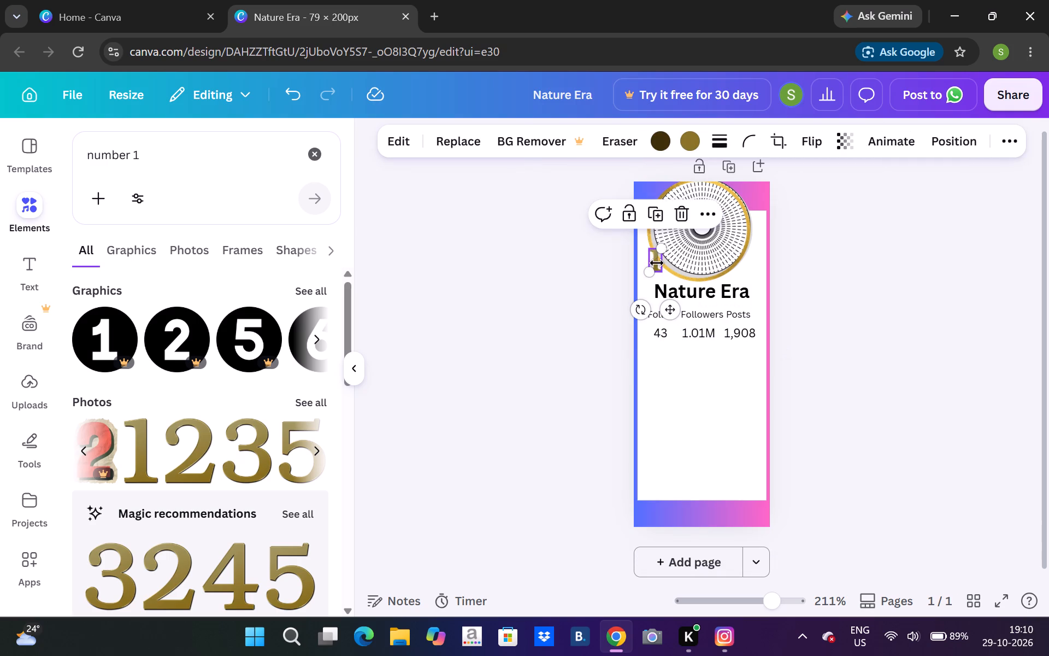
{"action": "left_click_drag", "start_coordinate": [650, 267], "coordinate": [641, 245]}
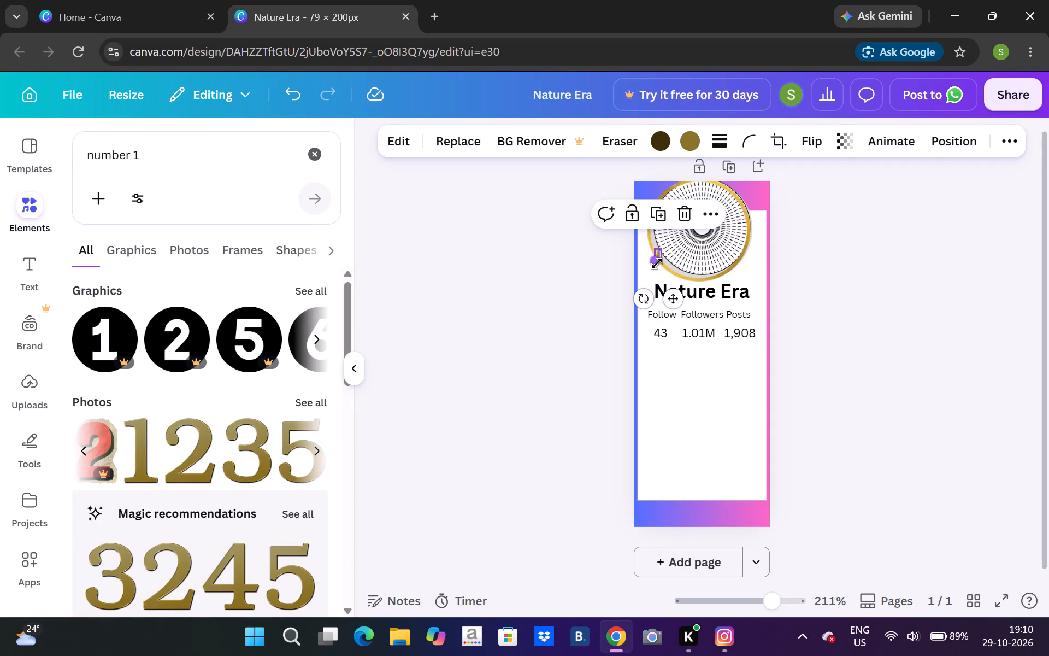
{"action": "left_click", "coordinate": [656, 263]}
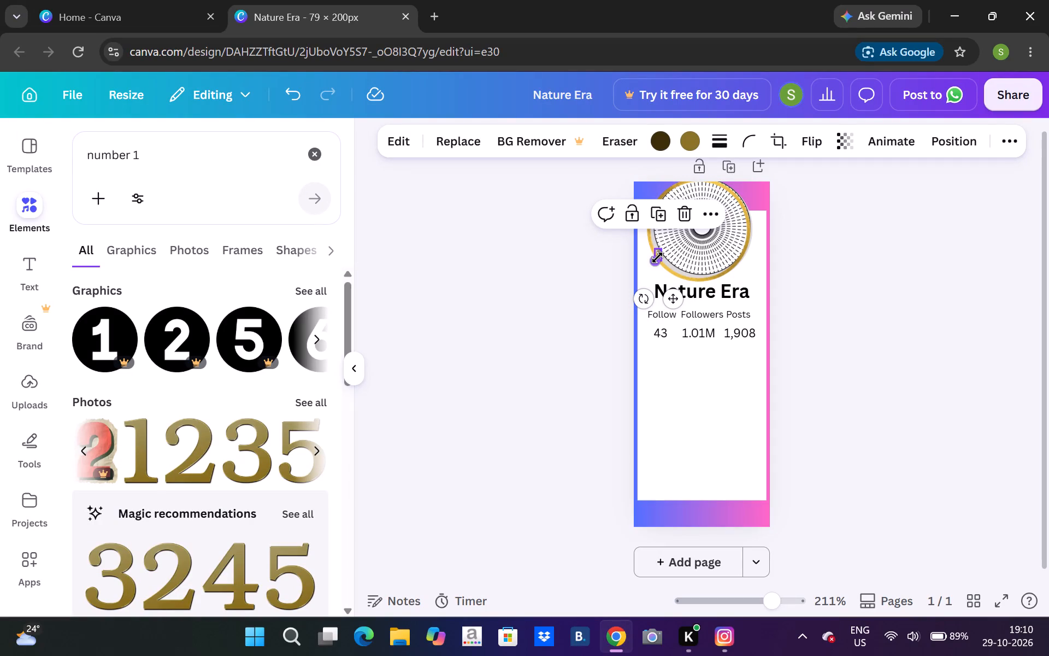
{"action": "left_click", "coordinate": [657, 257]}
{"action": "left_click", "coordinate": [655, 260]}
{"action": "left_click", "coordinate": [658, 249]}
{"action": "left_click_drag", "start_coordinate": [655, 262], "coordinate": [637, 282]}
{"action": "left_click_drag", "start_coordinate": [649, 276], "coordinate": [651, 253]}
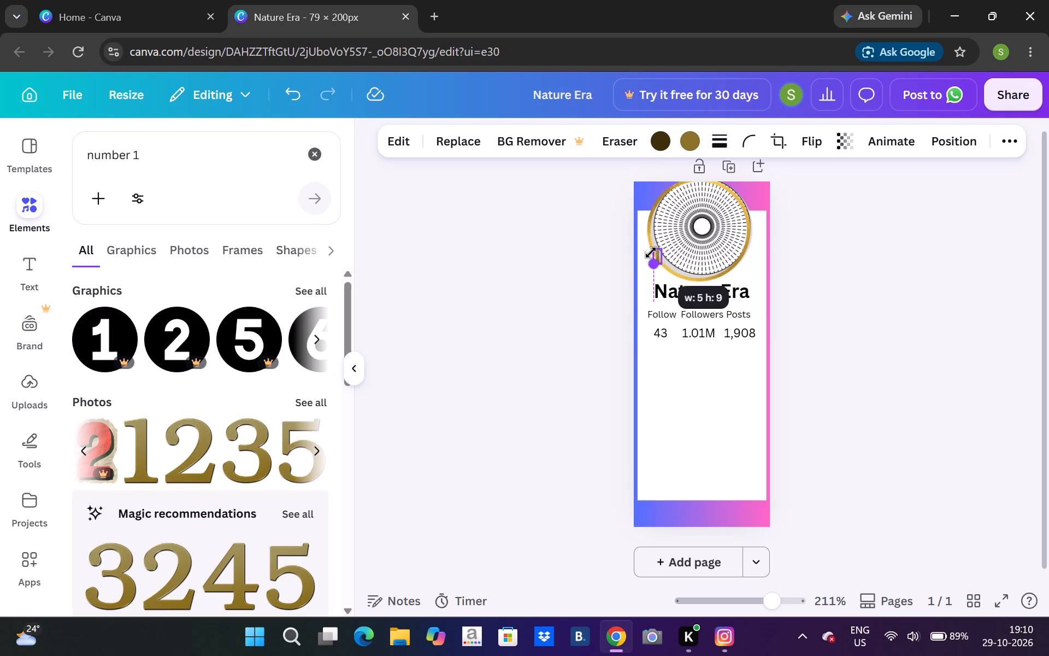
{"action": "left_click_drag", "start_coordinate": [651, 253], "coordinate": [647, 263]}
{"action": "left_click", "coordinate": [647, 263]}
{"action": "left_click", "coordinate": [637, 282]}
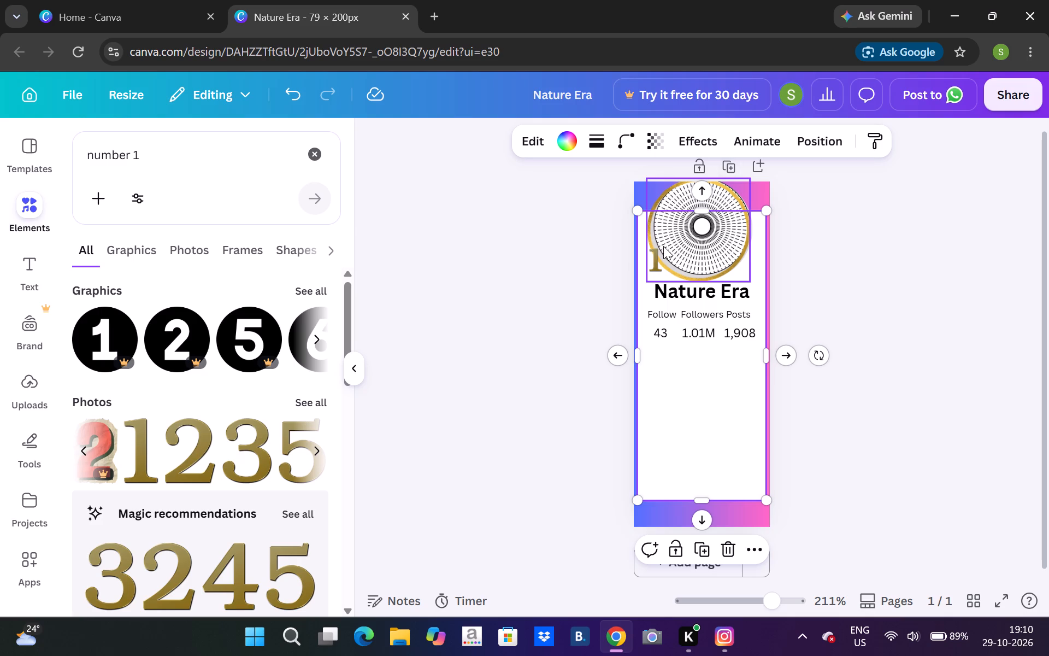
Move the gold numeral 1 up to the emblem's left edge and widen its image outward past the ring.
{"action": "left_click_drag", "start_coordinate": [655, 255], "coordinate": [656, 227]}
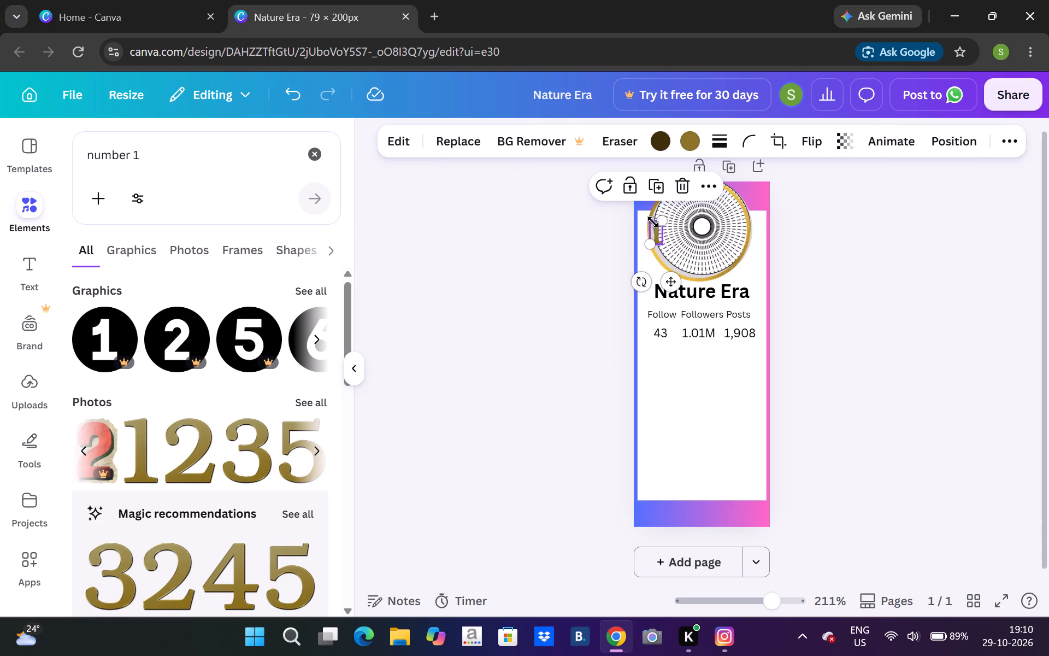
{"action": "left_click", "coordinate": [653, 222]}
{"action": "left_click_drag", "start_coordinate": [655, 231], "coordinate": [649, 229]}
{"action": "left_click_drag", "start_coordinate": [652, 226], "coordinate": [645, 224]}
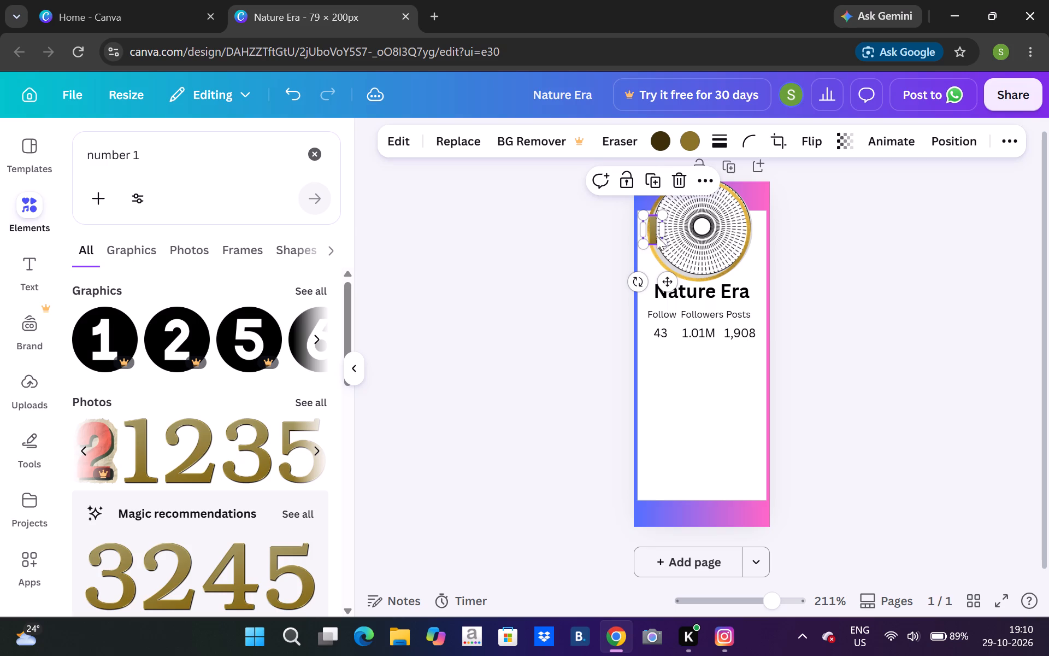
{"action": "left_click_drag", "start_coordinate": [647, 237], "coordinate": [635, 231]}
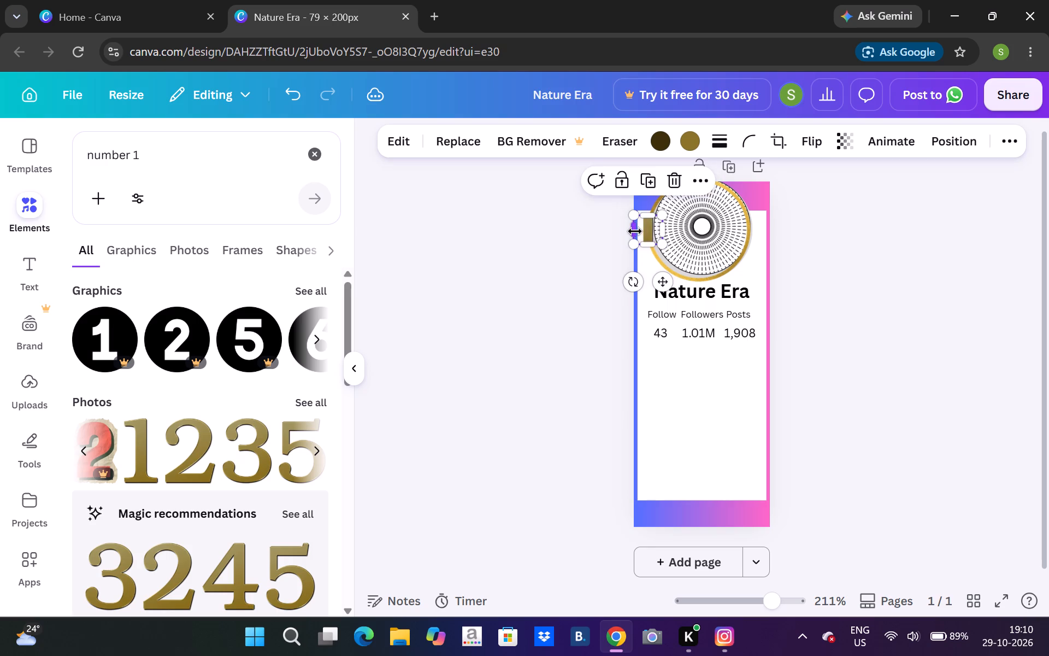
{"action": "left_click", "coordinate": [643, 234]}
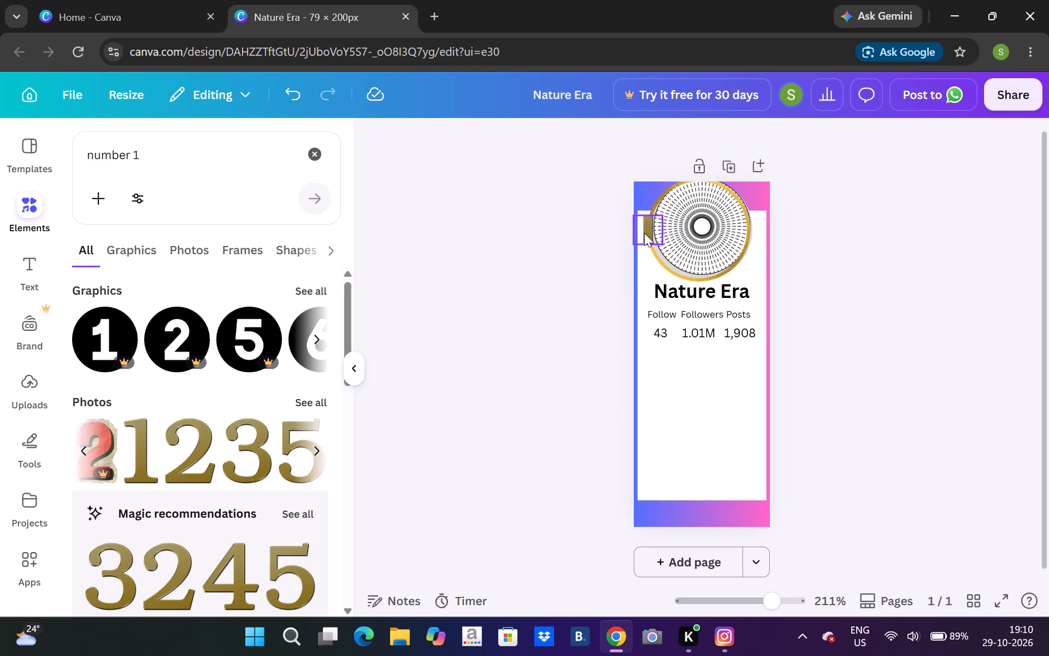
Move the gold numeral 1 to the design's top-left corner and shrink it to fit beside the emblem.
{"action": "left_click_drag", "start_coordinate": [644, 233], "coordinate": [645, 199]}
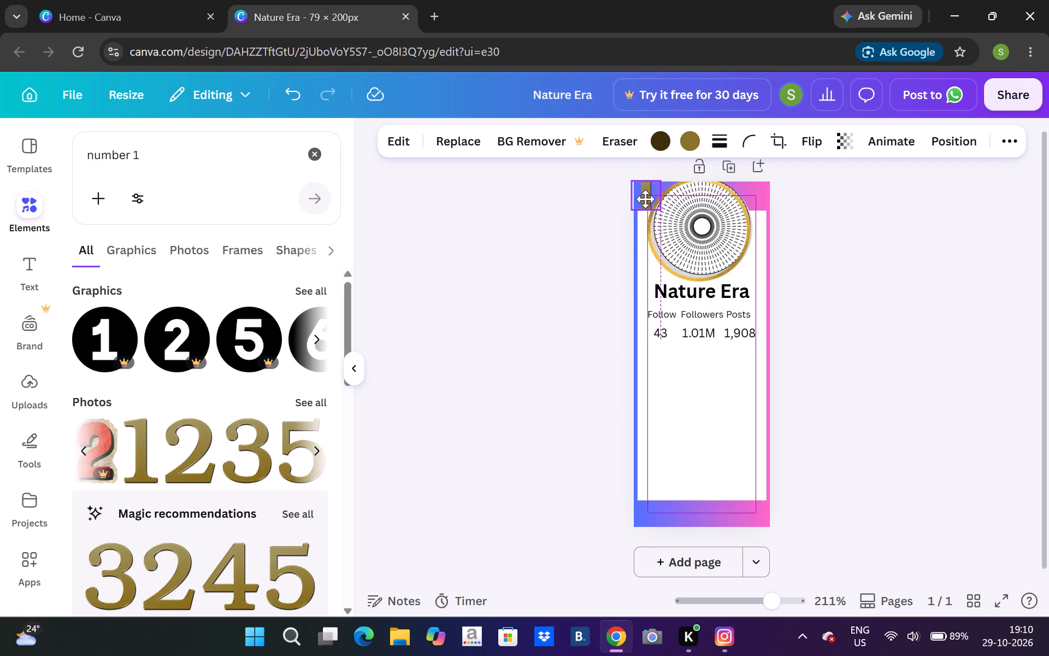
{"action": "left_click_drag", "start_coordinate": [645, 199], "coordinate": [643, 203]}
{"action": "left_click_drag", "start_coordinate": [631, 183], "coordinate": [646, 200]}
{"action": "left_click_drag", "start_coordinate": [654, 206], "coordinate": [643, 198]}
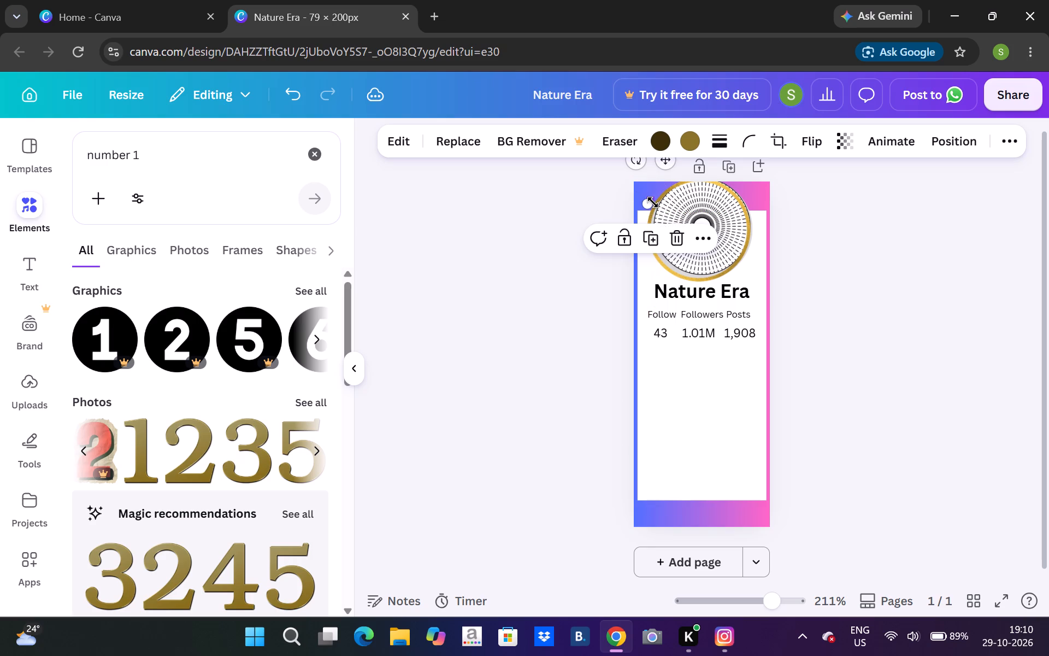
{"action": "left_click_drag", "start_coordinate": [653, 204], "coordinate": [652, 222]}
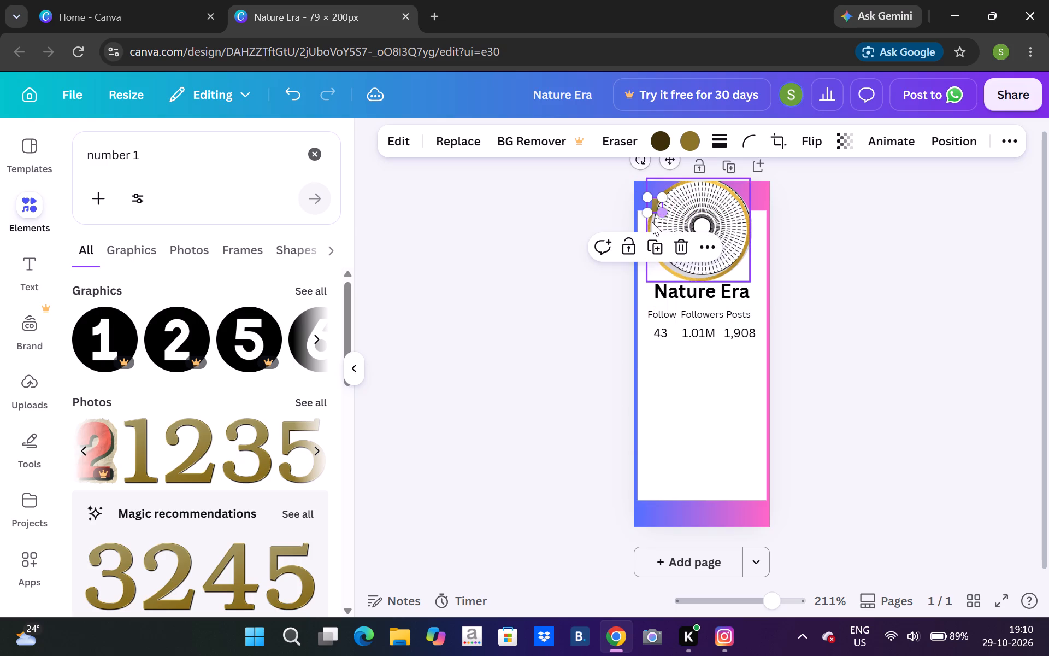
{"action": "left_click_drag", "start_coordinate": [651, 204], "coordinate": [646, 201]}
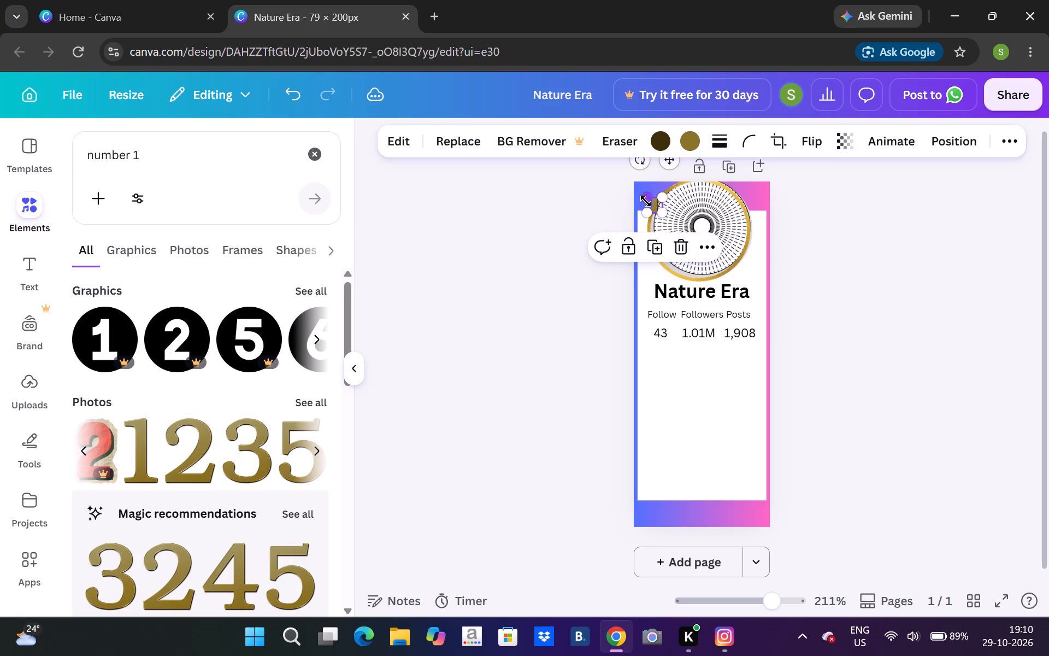
Delete the gold numeral 1 from the design.
{"action": "left_click", "coordinate": [680, 239]}
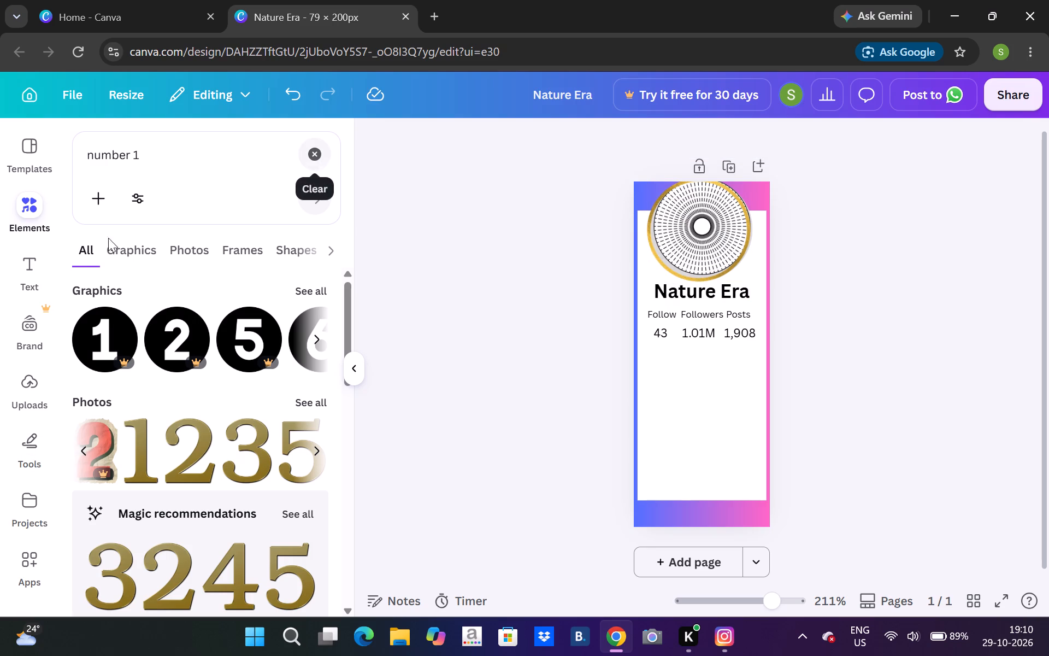
Search the elements for "winner icon" and look through the graphics and photo results.
{"action": "left_click", "coordinate": [307, 151]}
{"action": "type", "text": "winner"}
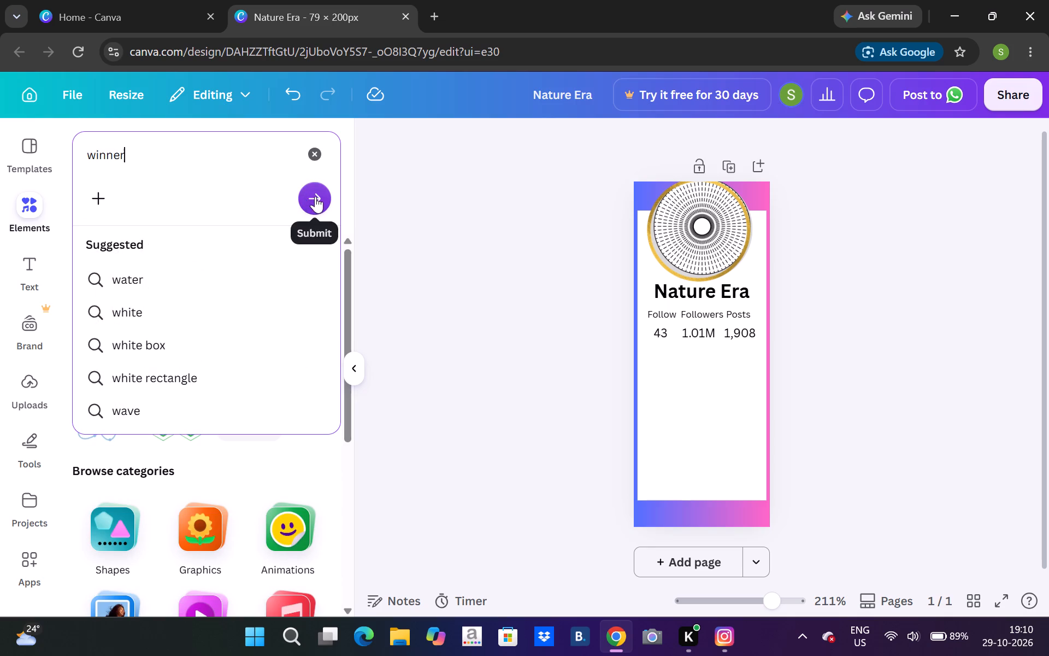
{"action": "left_click", "coordinate": [260, 268]}
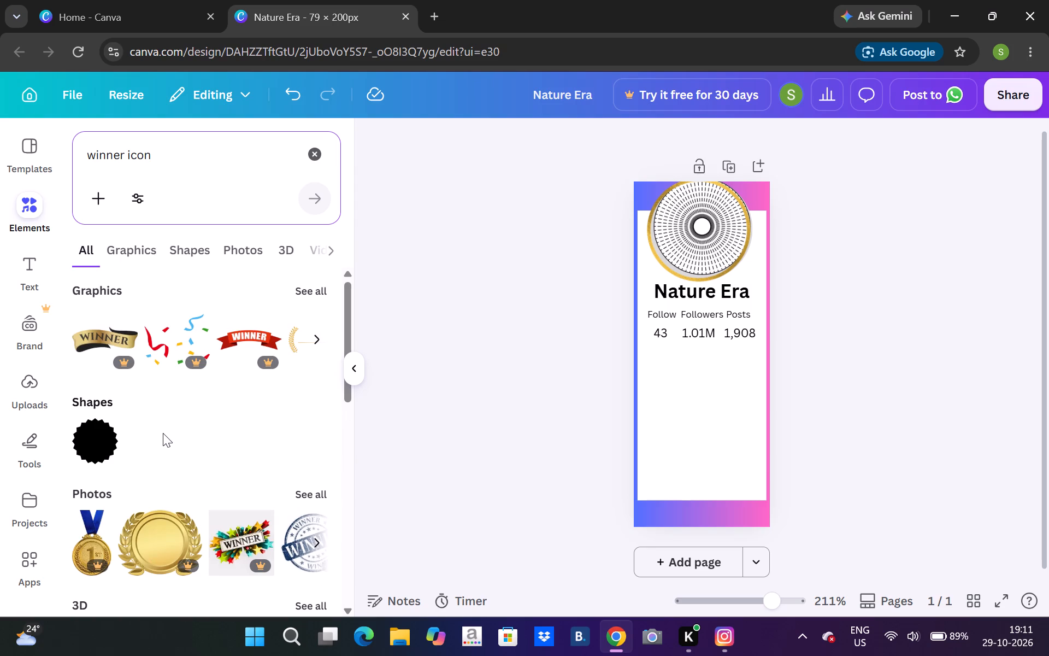
{"action": "left_click", "coordinate": [320, 338]}
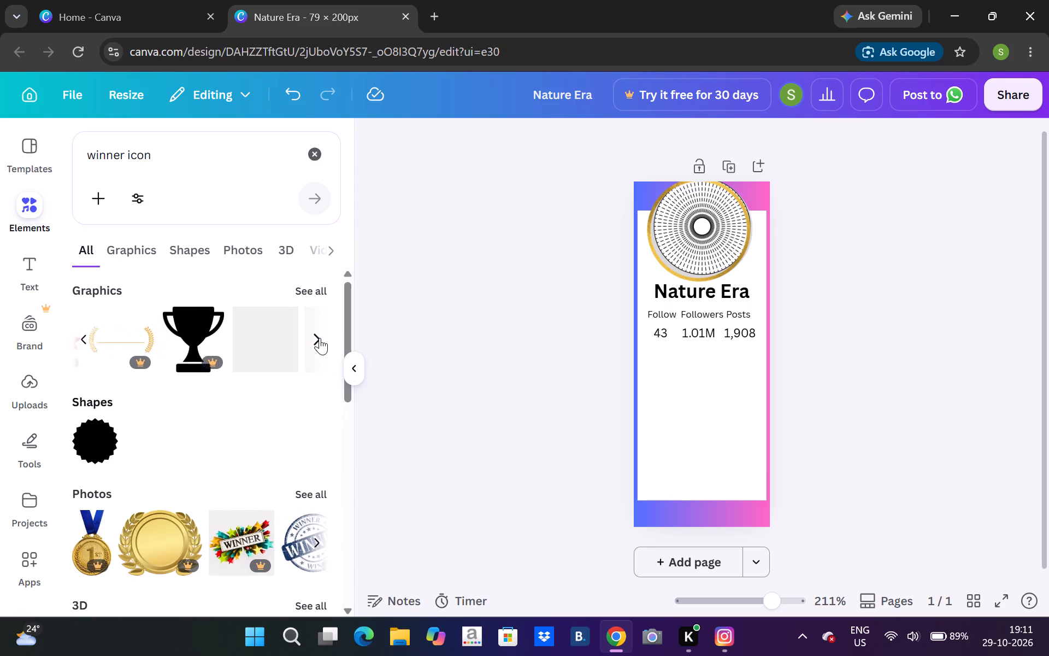
{"action": "left_click", "coordinate": [320, 338]}
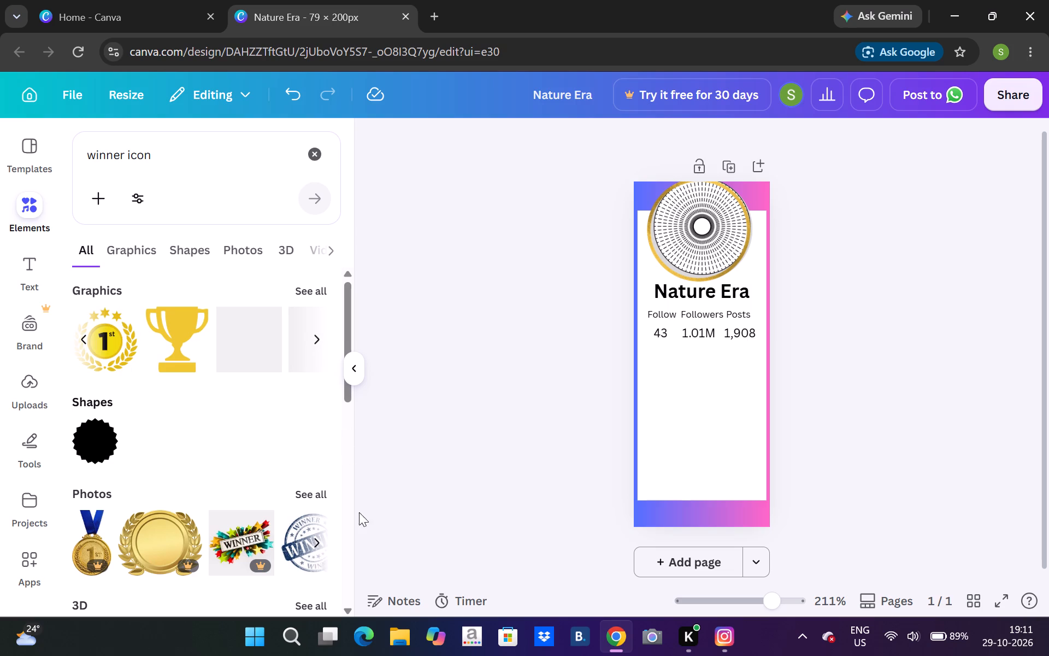
{"action": "left_click", "coordinate": [317, 532]}
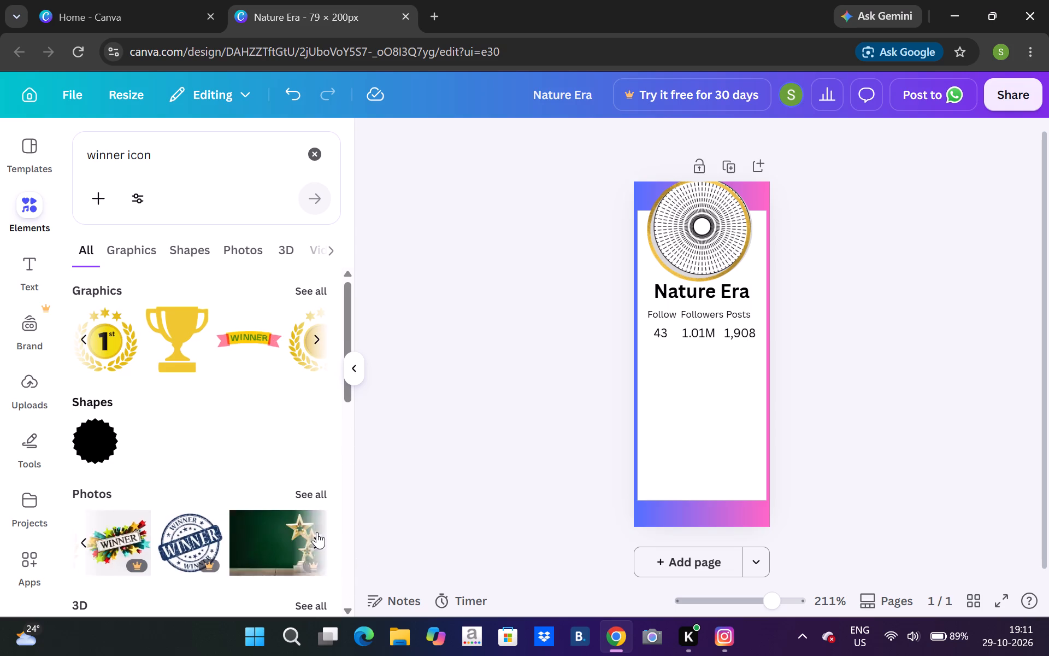
{"action": "left_click", "coordinate": [317, 532]}
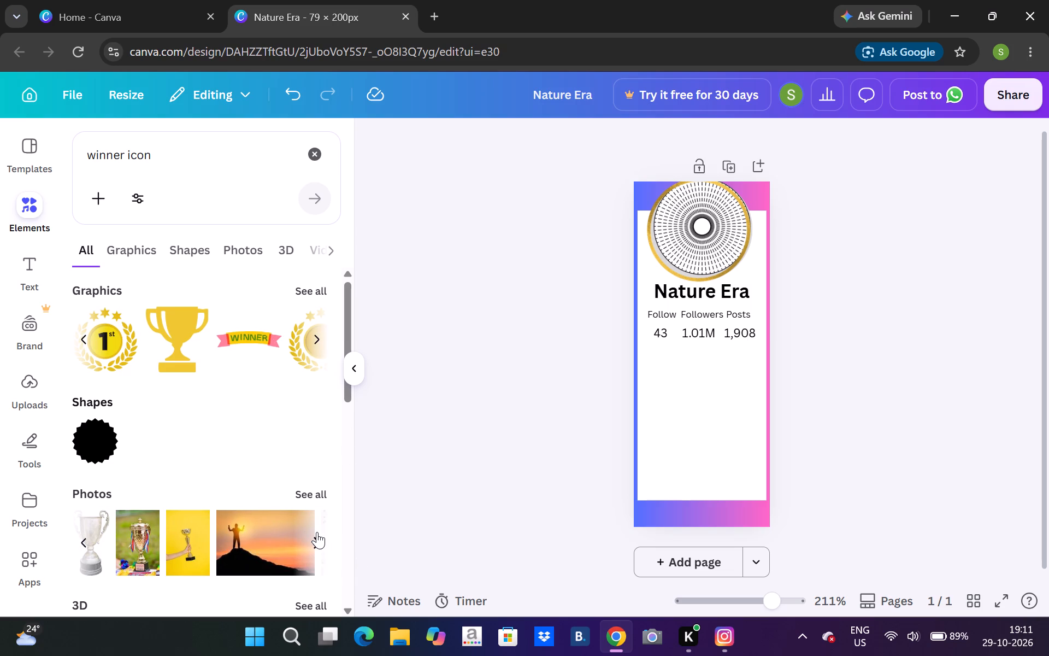
Examine the remaining "winner icon" results, including 3D, videos, frames and mockups, and the full set of photos.
{"action": "left_click", "coordinate": [349, 601]}
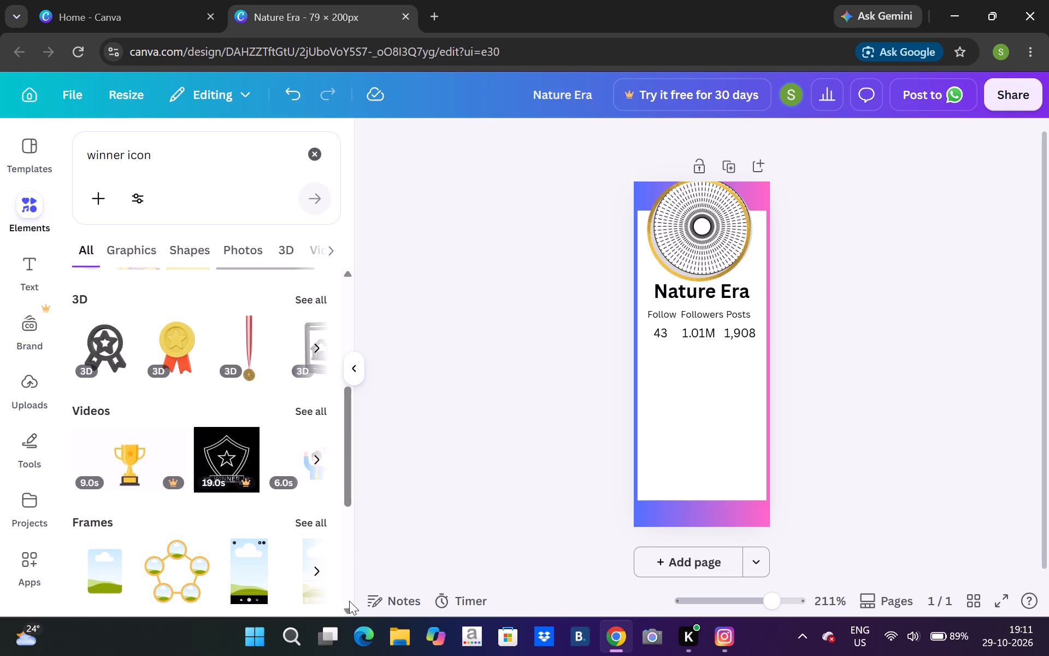
{"action": "left_click", "coordinate": [349, 601]}
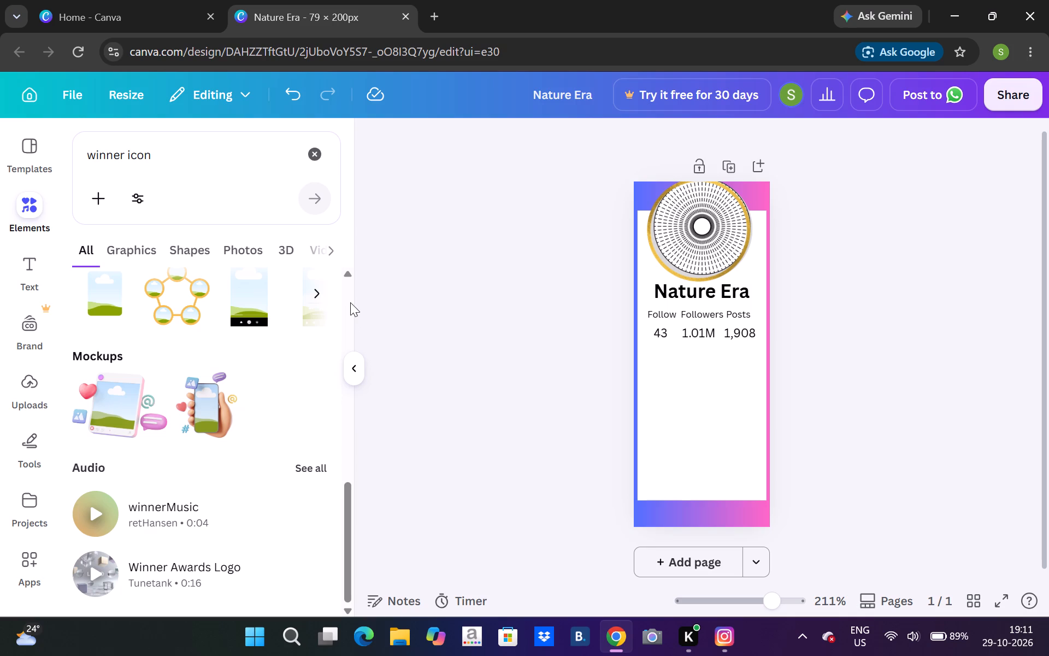
{"action": "triple_click", "coordinate": [345, 276]}
{"action": "triple_click", "coordinate": [345, 276]}
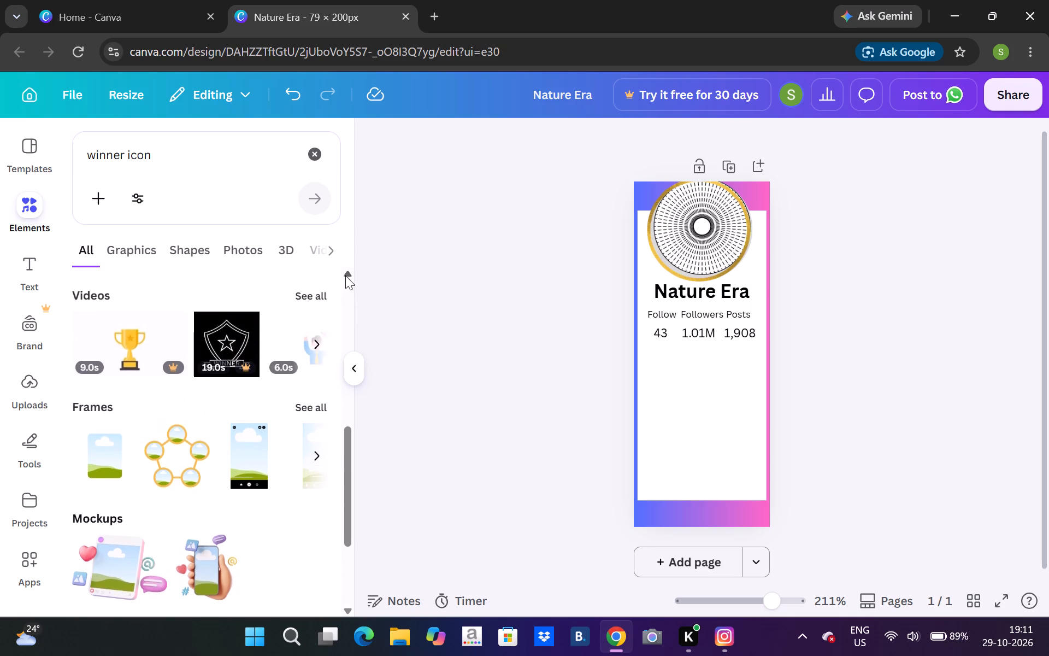
{"action": "triple_click", "coordinate": [345, 276]}
{"action": "triple_click", "coordinate": [345, 276]}
{"action": "double_click", "coordinate": [345, 276]}
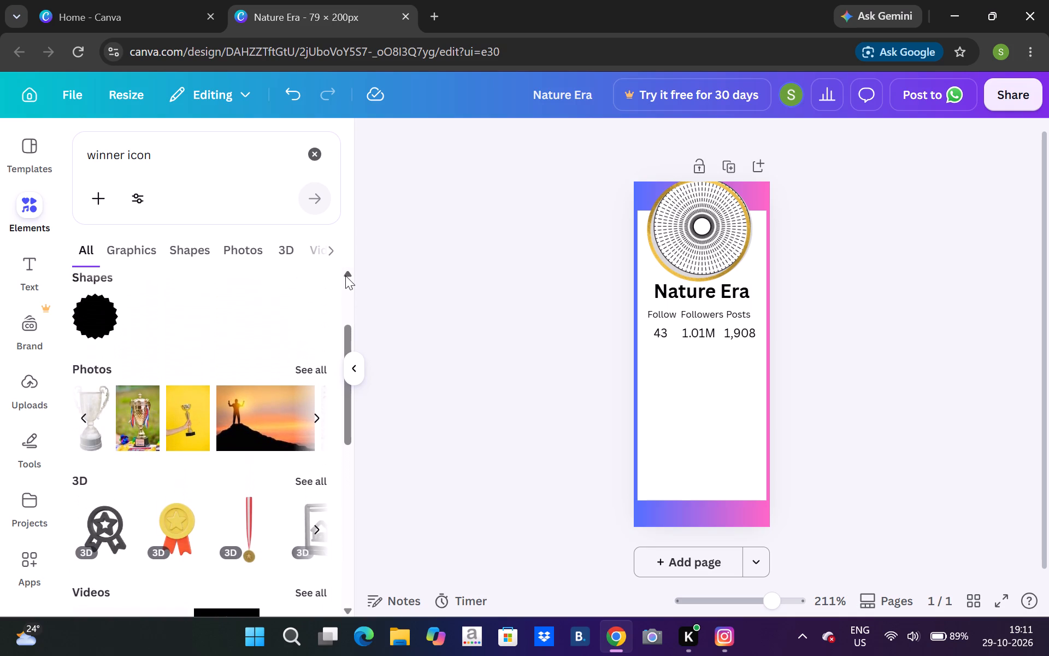
{"action": "left_click", "coordinate": [310, 355]}
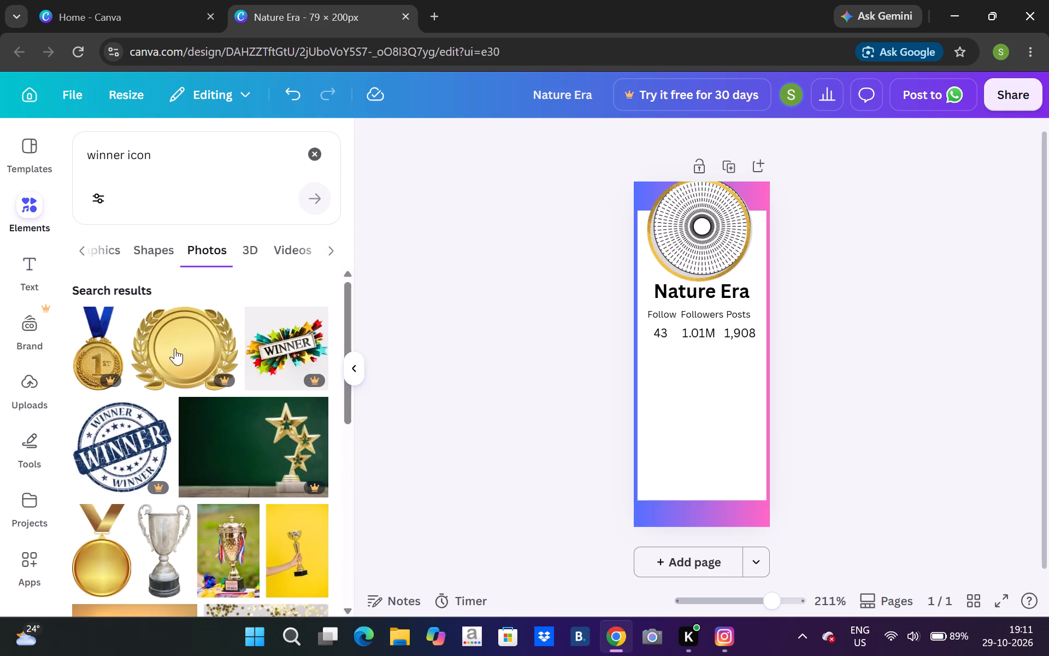
Add the pink and yellow "WINNER" ribbon graphic and place it at the emblem's lower-right edge, above the heading.
{"action": "left_click", "coordinate": [122, 243]}
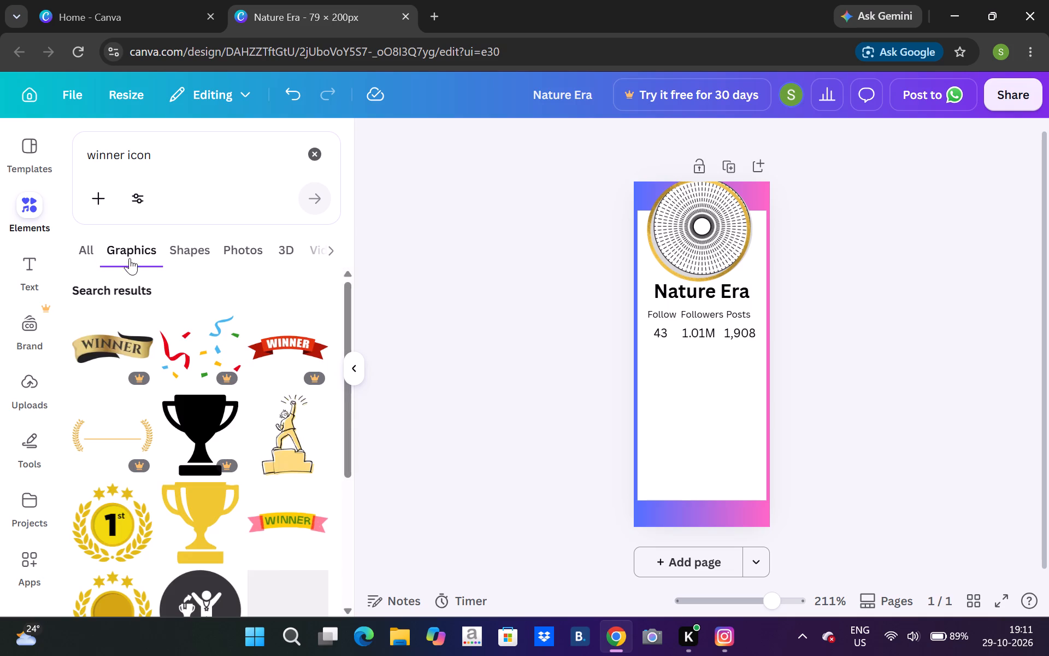
{"action": "key", "text": "Down"}
{"action": "key", "text": "Down"}
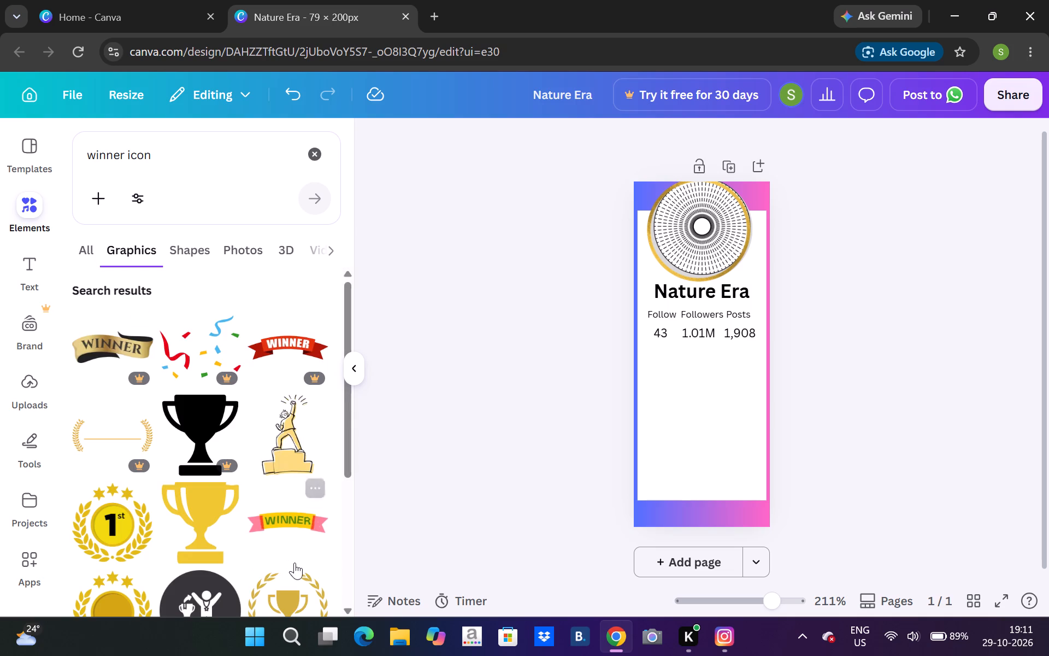
{"action": "left_click", "coordinate": [291, 512]}
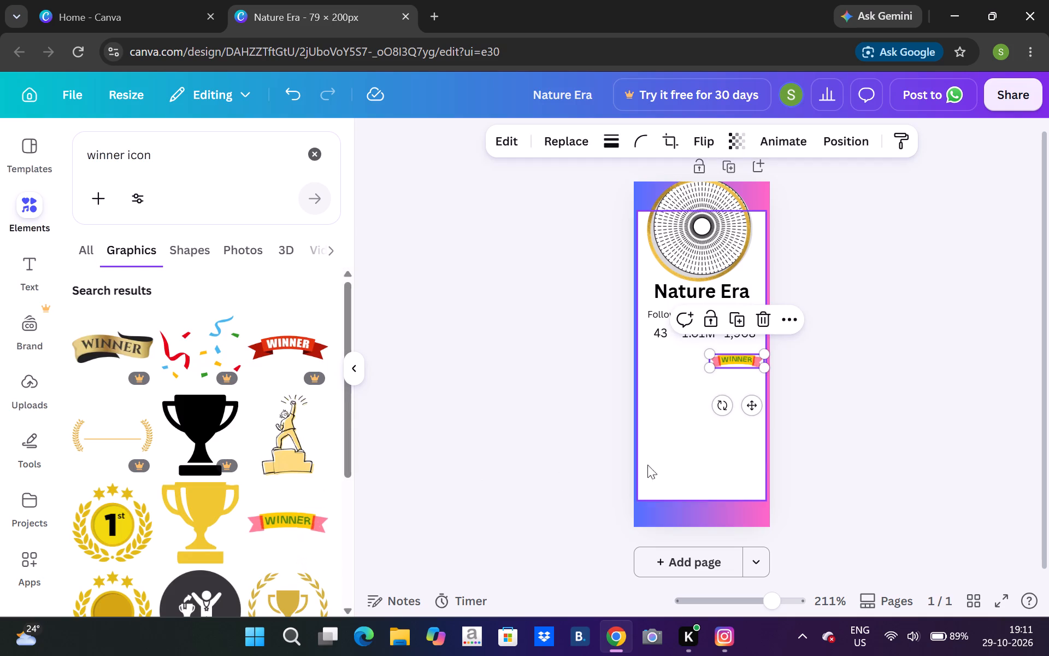
{"action": "left_click_drag", "start_coordinate": [748, 359], "coordinate": [756, 321]}
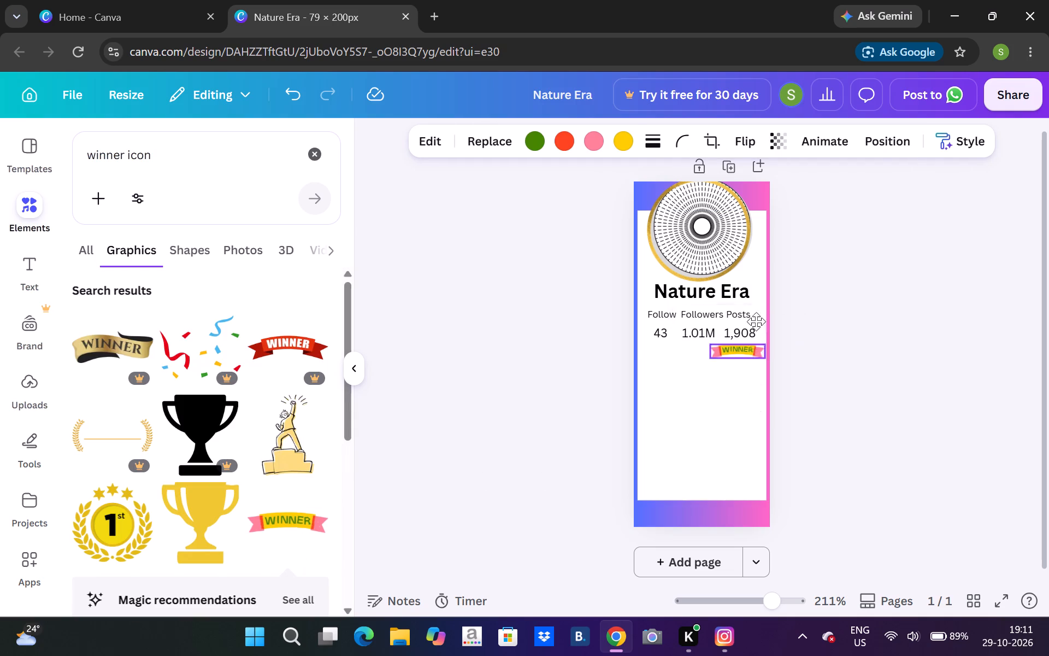
{"action": "left_click_drag", "start_coordinate": [756, 321], "coordinate": [753, 276]}
{"action": "left_click", "coordinate": [803, 339]}
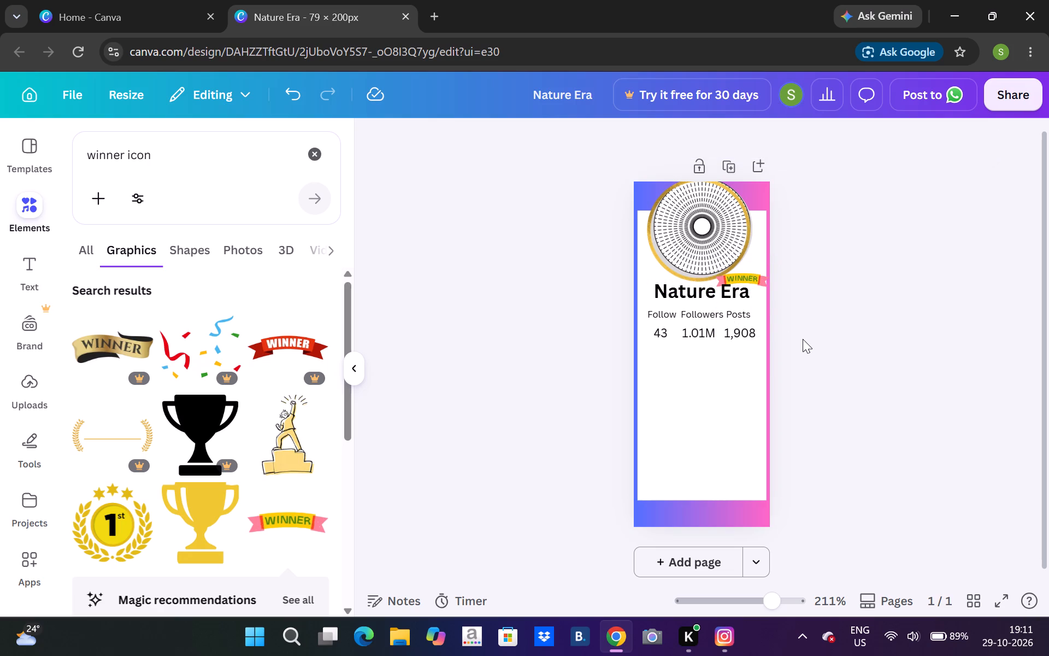
Add a text box and move it directly below the Follow, Followers and Posts counts.
{"action": "left_click", "coordinate": [663, 367]}
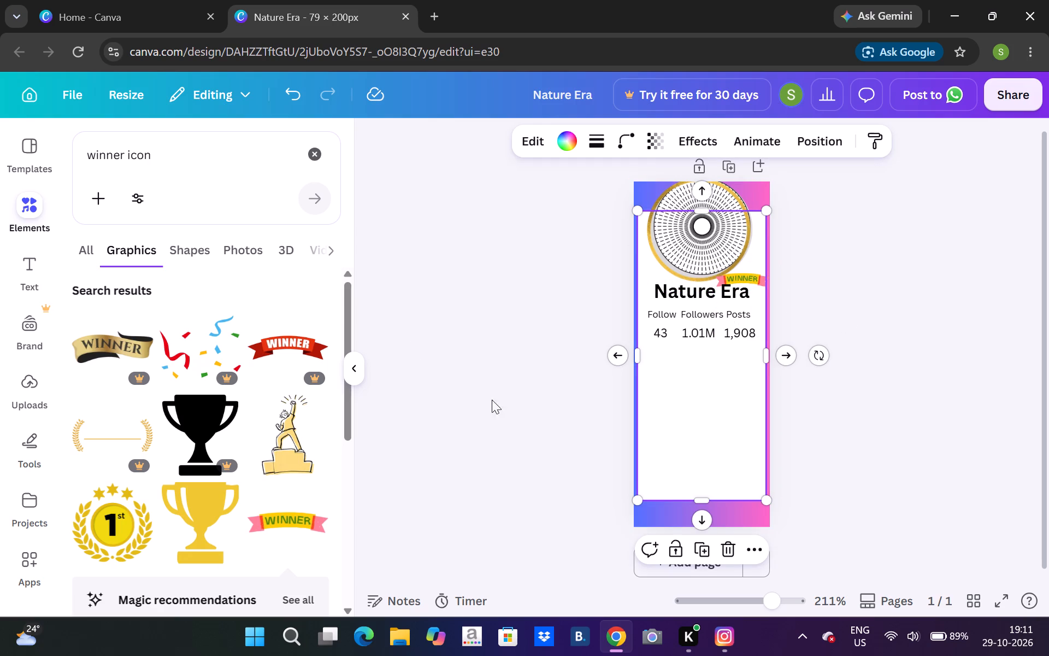
{"action": "left_click", "coordinate": [20, 271]}
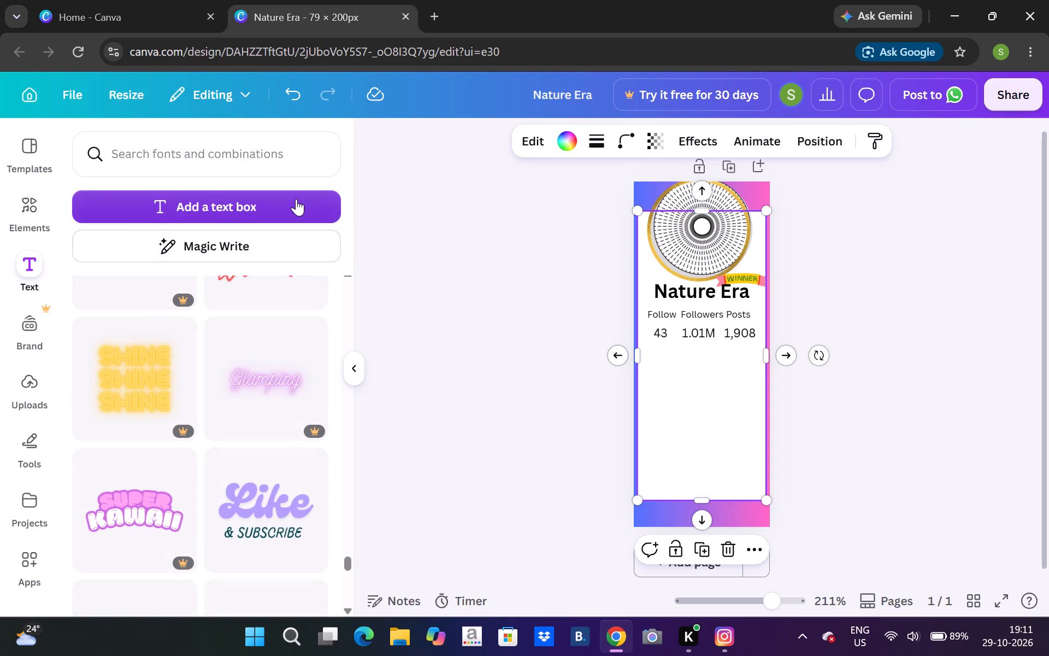
{"action": "left_click", "coordinate": [296, 199]}
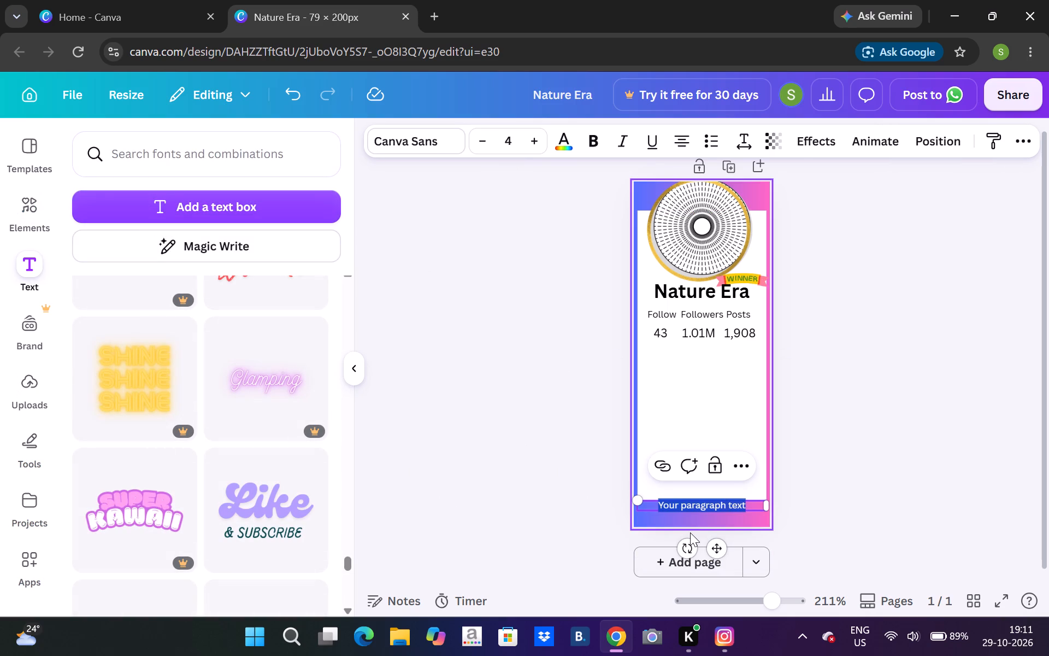
{"action": "left_click_drag", "start_coordinate": [700, 507], "coordinate": [696, 485]}
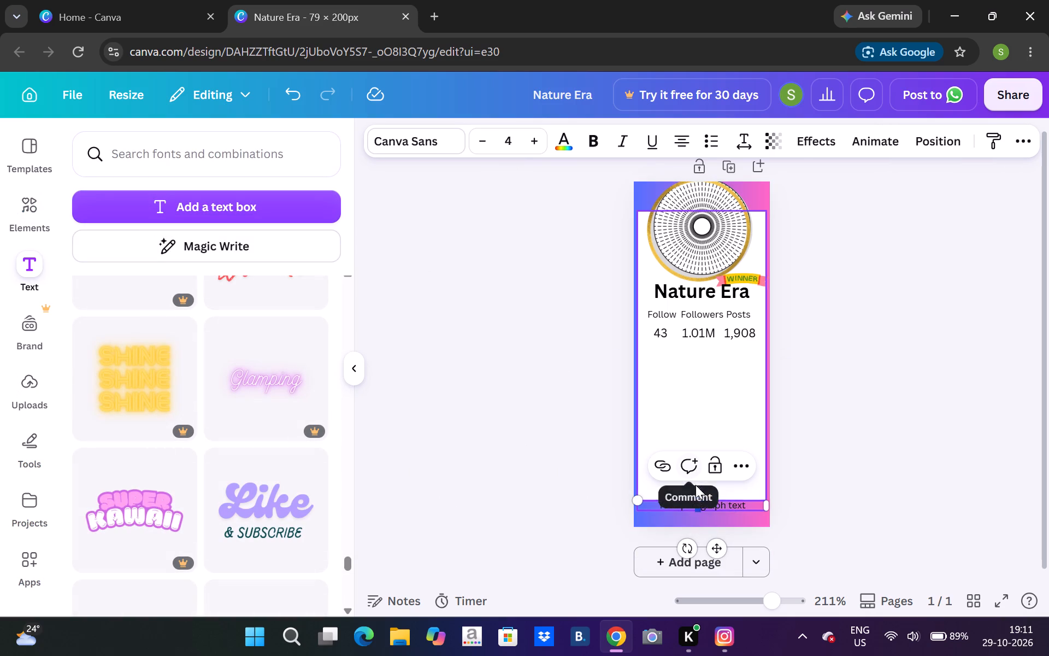
{"action": "left_click_drag", "start_coordinate": [696, 485], "coordinate": [696, 487]}
{"action": "left_click_drag", "start_coordinate": [709, 497], "coordinate": [696, 338]}
{"action": "left_click", "coordinate": [695, 344]}
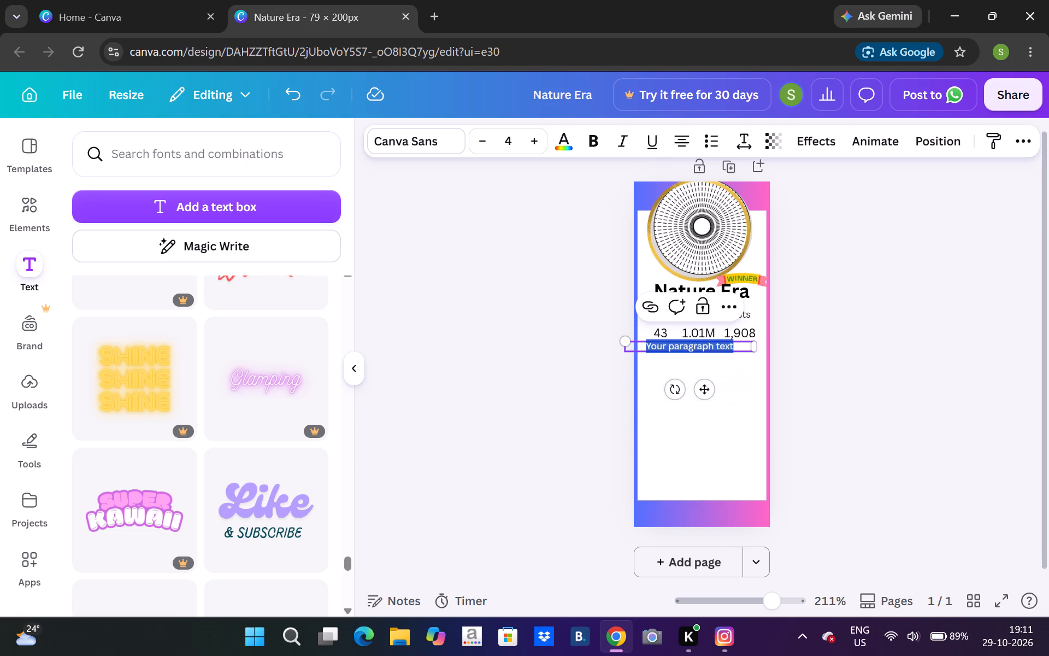
{"action": "left_click_drag", "start_coordinate": [695, 344], "coordinate": [701, 341]}
Replace the placeholder text below the counts with "Nature Era Won The Influencer".
{"action": "key", "text": "BackSpace"}
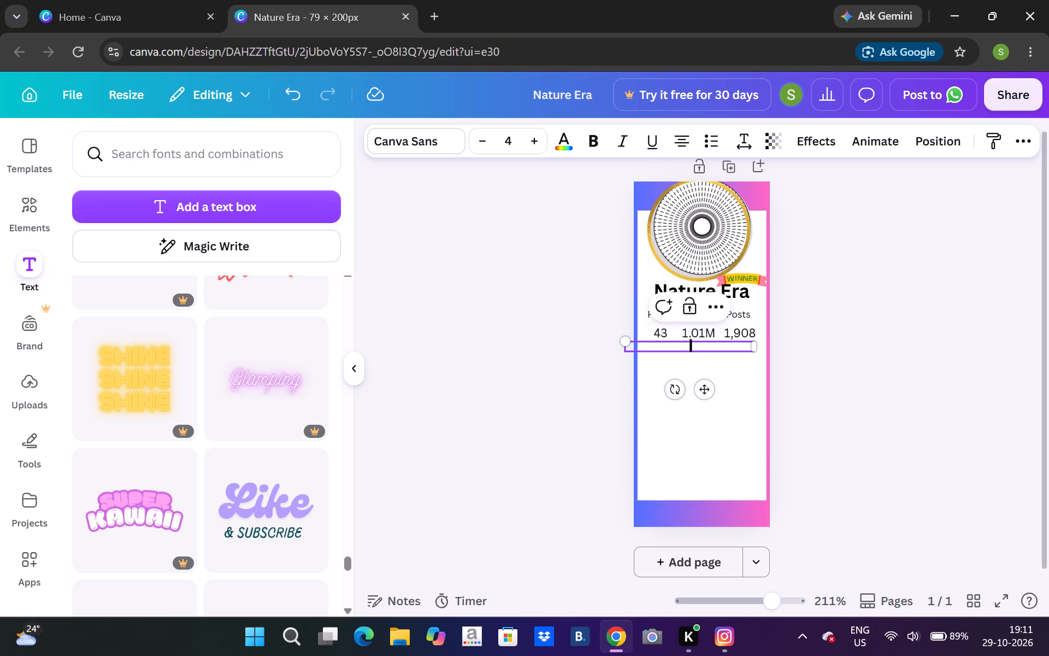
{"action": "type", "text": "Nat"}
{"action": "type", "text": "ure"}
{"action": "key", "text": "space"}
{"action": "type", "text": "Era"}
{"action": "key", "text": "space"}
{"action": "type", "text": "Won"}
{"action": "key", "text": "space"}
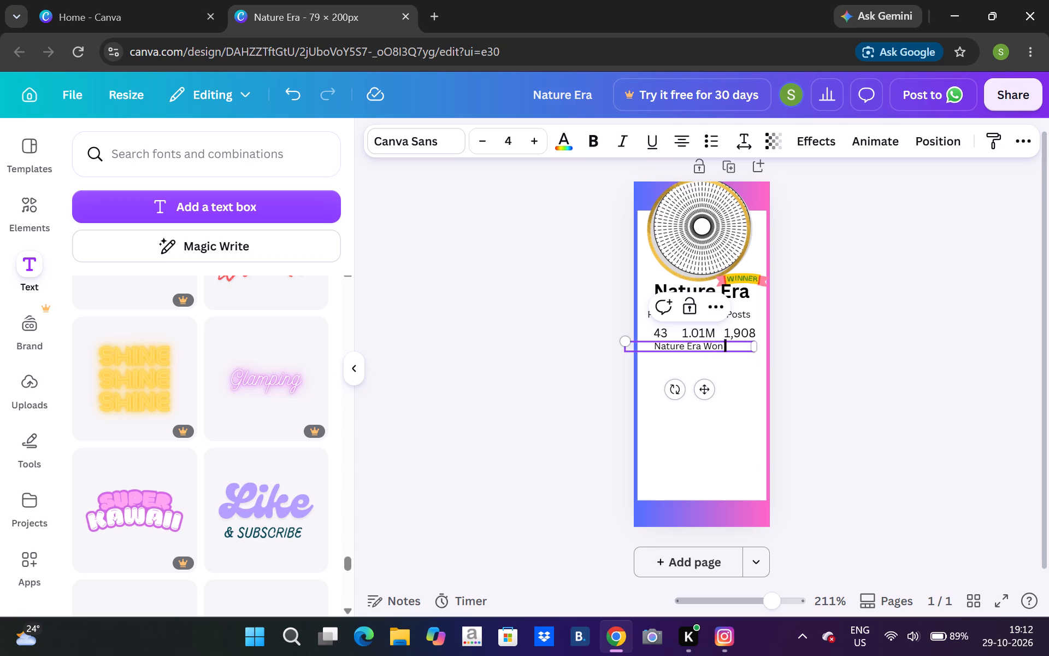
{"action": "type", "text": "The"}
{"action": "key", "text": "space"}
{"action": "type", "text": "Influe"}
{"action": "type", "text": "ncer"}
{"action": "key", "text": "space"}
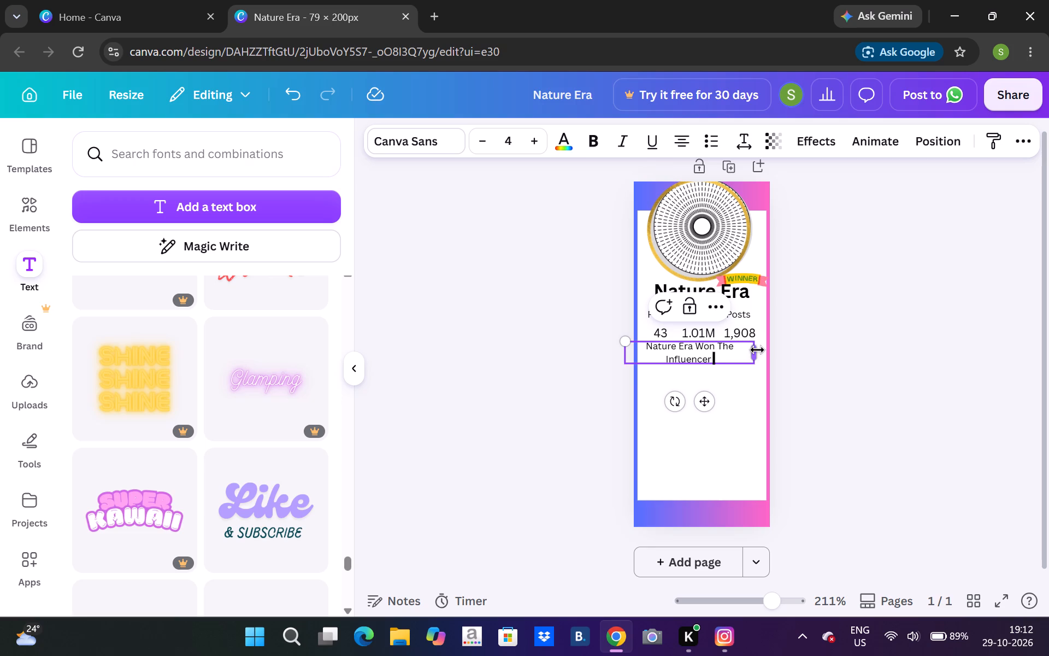
Widen the "Nature Era Won The Influencer" text box to fit one line and set its font size to 3.
{"action": "left_click_drag", "start_coordinate": [768, 350], "coordinate": [820, 350]}
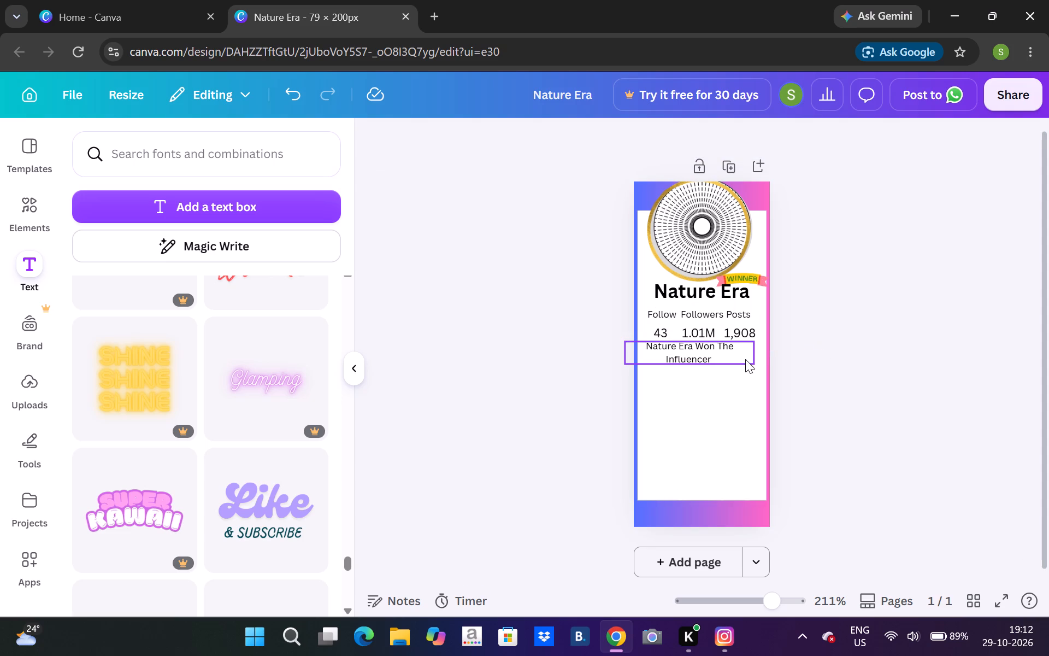
{"action": "left_click", "coordinate": [739, 358]}
{"action": "left_click_drag", "start_coordinate": [753, 351], "coordinate": [824, 358]}
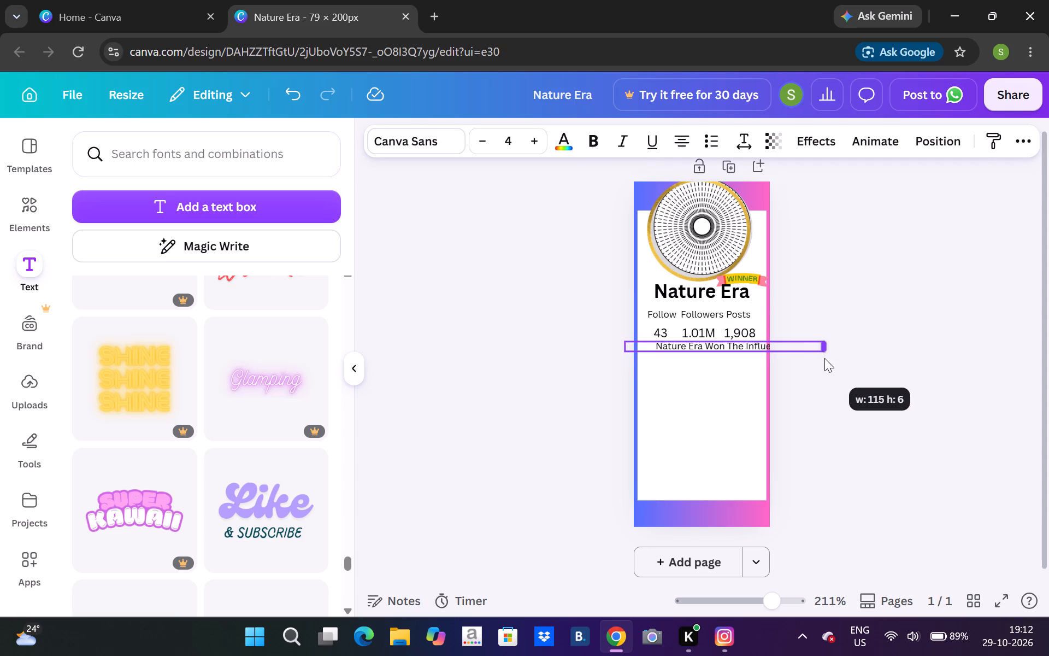
{"action": "left_click_drag", "start_coordinate": [824, 358], "coordinate": [792, 356]}
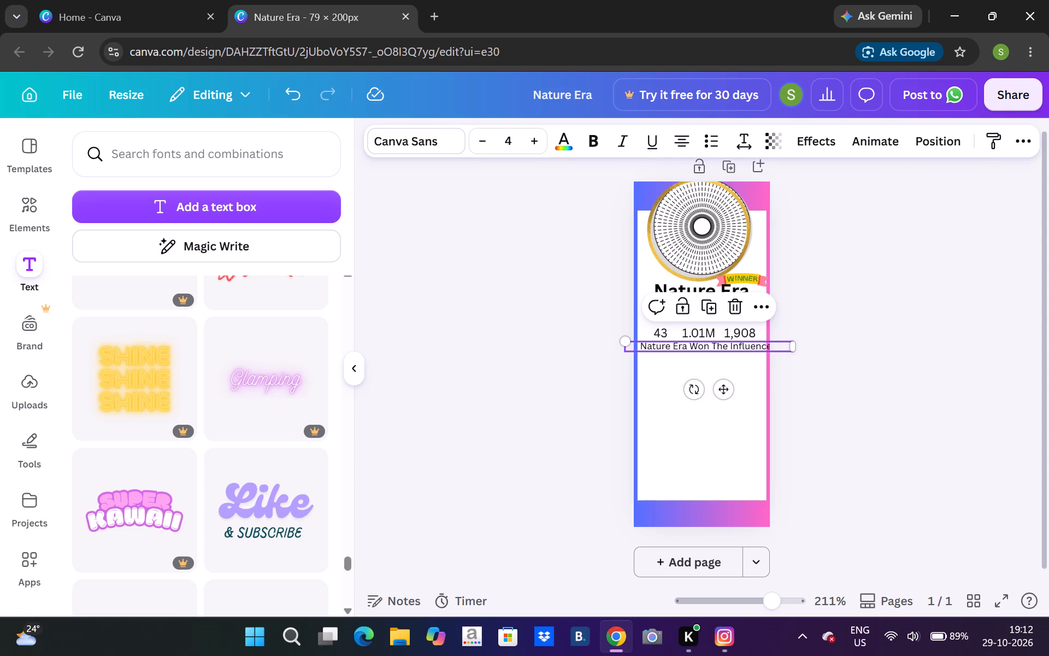
{"action": "left_click", "coordinate": [492, 142]}
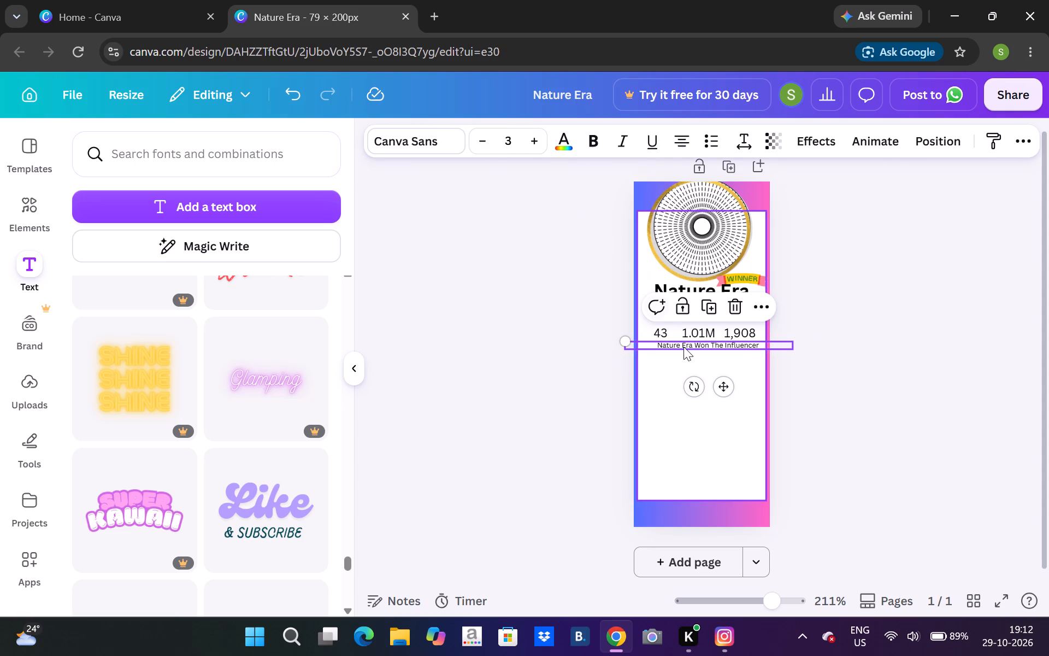
Move the "Nature Era Won The Influencer" line left and slightly down, starting it near the white card's left edge.
{"action": "left_click_drag", "start_coordinate": [684, 348], "coordinate": [657, 354]}
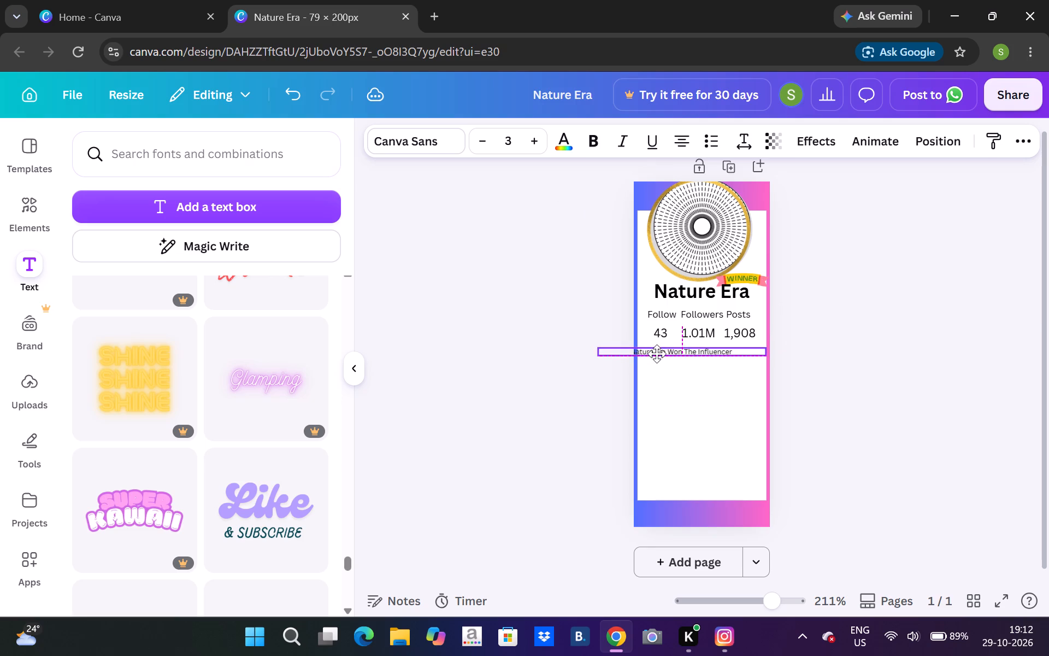
{"action": "left_click_drag", "start_coordinate": [657, 354], "coordinate": [668, 353]}
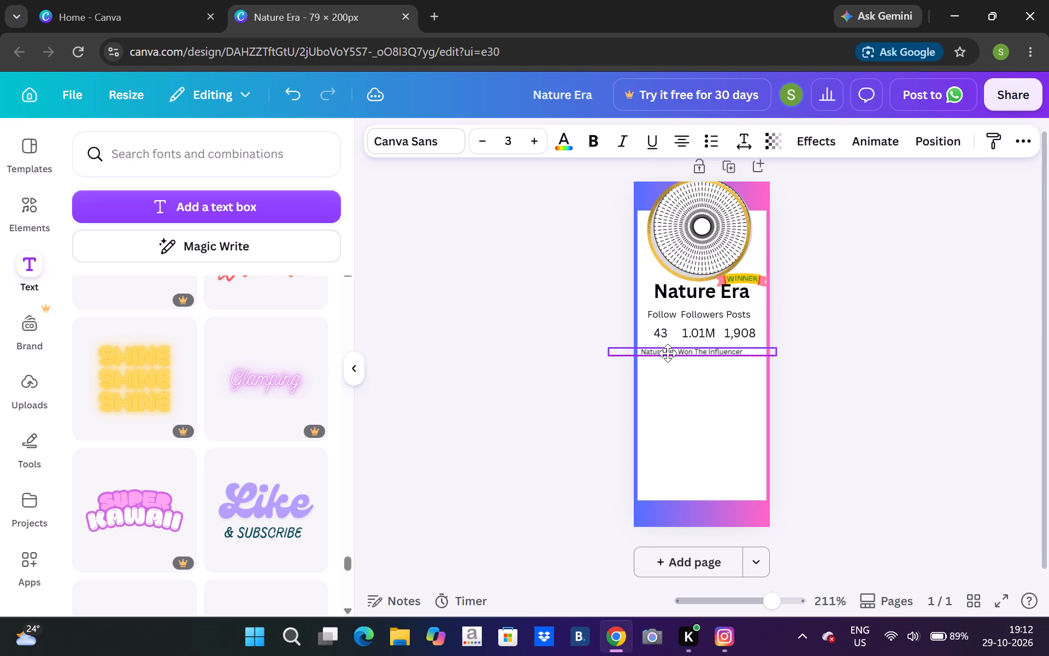
{"action": "left_click_drag", "start_coordinate": [668, 353], "coordinate": [668, 353]}
Append "Award" to the end of the "Nature Era Won The Influencer" line.
{"action": "left_click", "coordinate": [733, 347]}
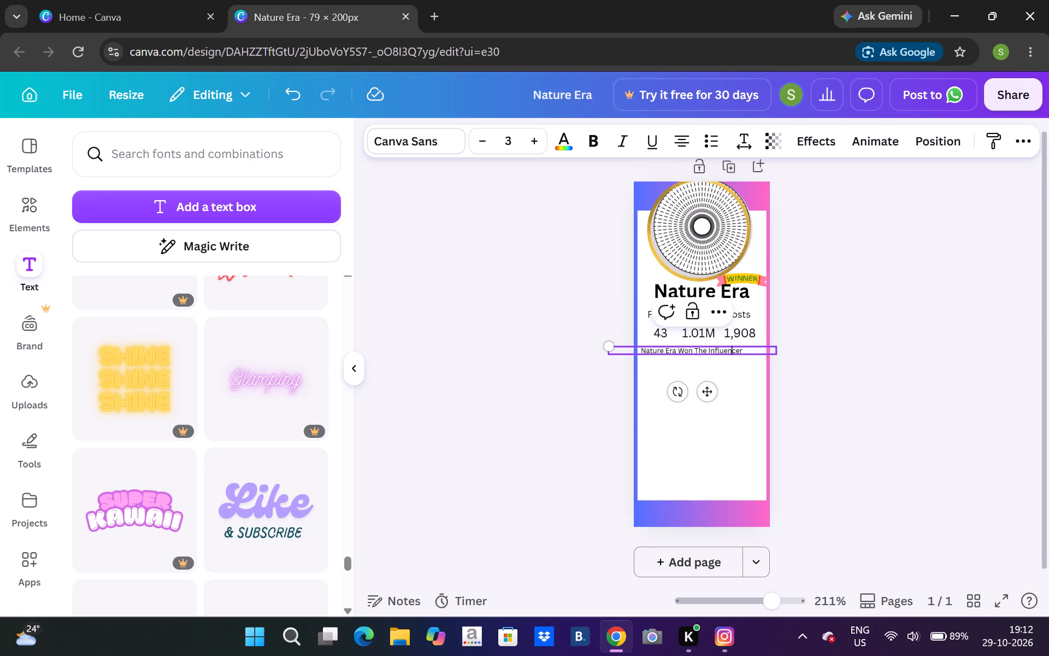
{"action": "key", "text": "Right"}
{"action": "key", "text": "Right"}
{"action": "key", "text": "Right"}
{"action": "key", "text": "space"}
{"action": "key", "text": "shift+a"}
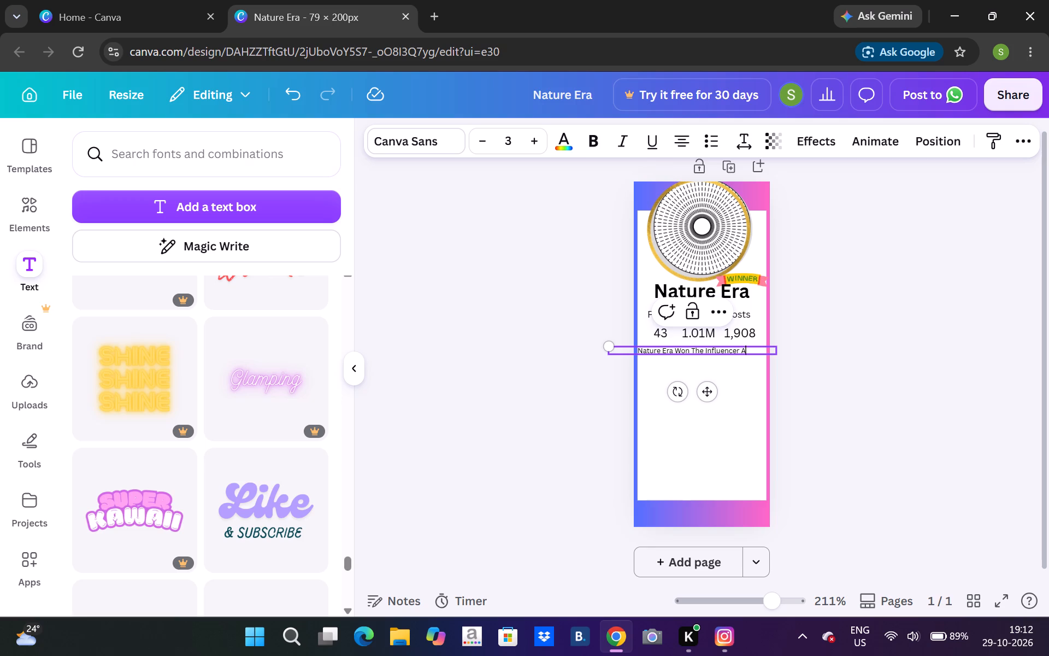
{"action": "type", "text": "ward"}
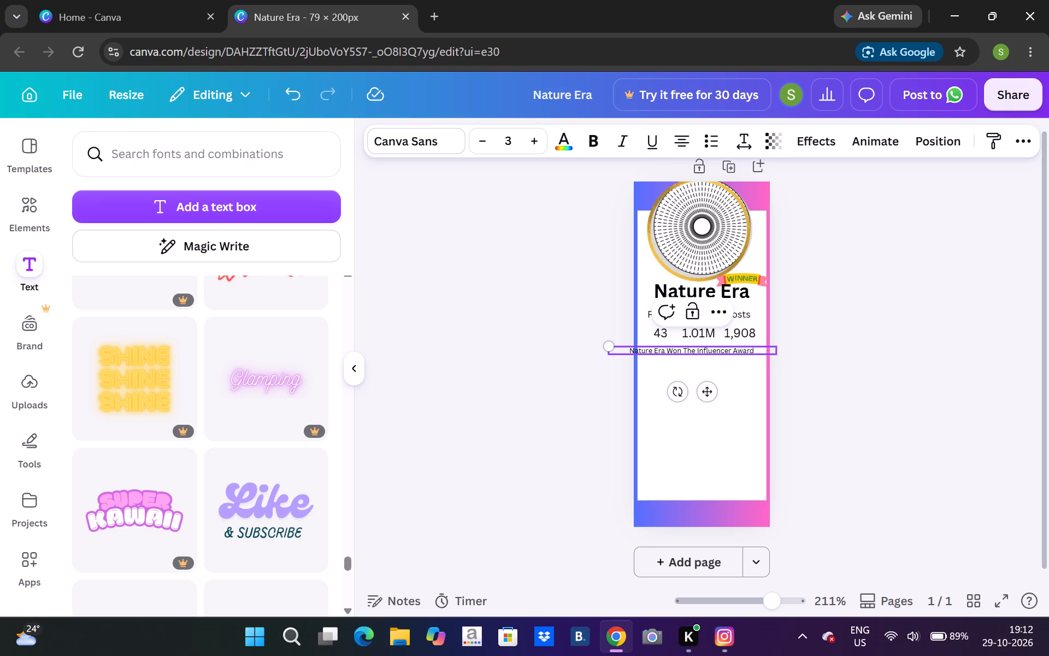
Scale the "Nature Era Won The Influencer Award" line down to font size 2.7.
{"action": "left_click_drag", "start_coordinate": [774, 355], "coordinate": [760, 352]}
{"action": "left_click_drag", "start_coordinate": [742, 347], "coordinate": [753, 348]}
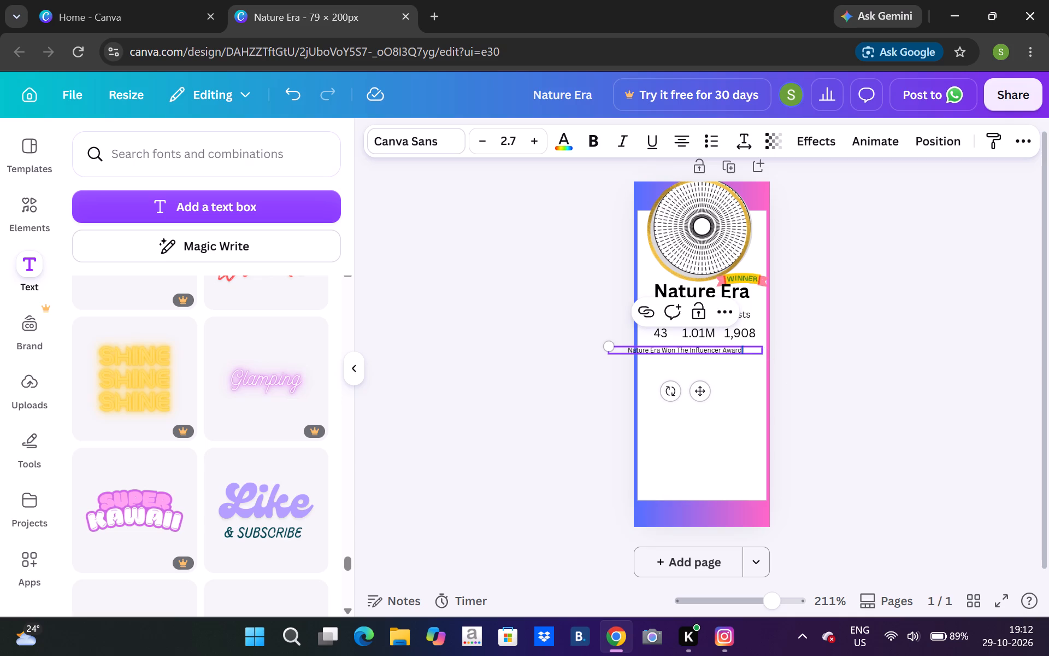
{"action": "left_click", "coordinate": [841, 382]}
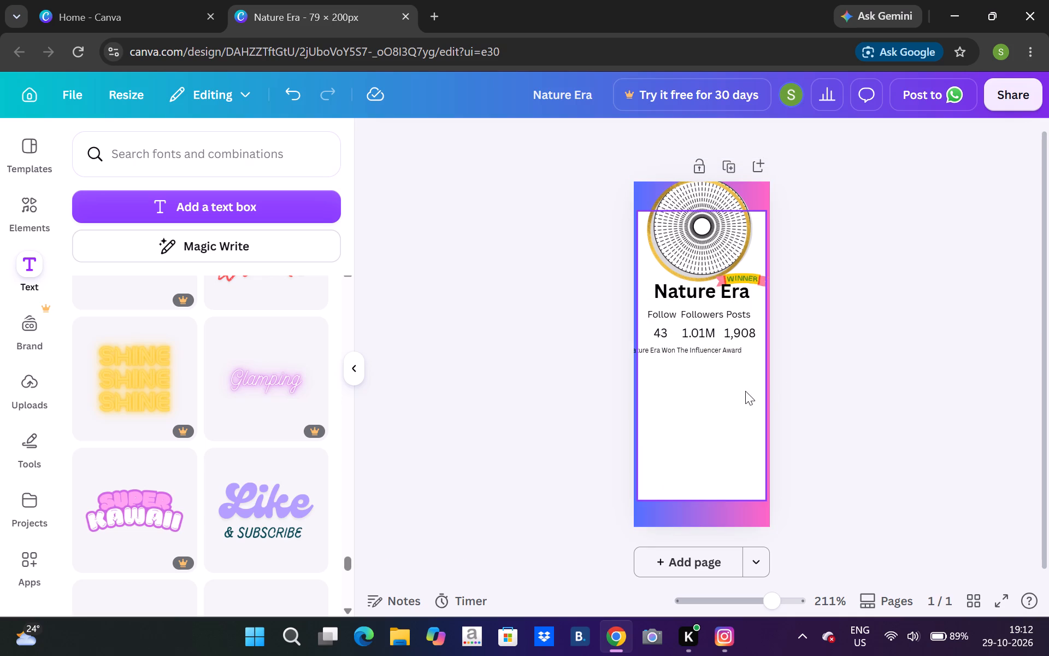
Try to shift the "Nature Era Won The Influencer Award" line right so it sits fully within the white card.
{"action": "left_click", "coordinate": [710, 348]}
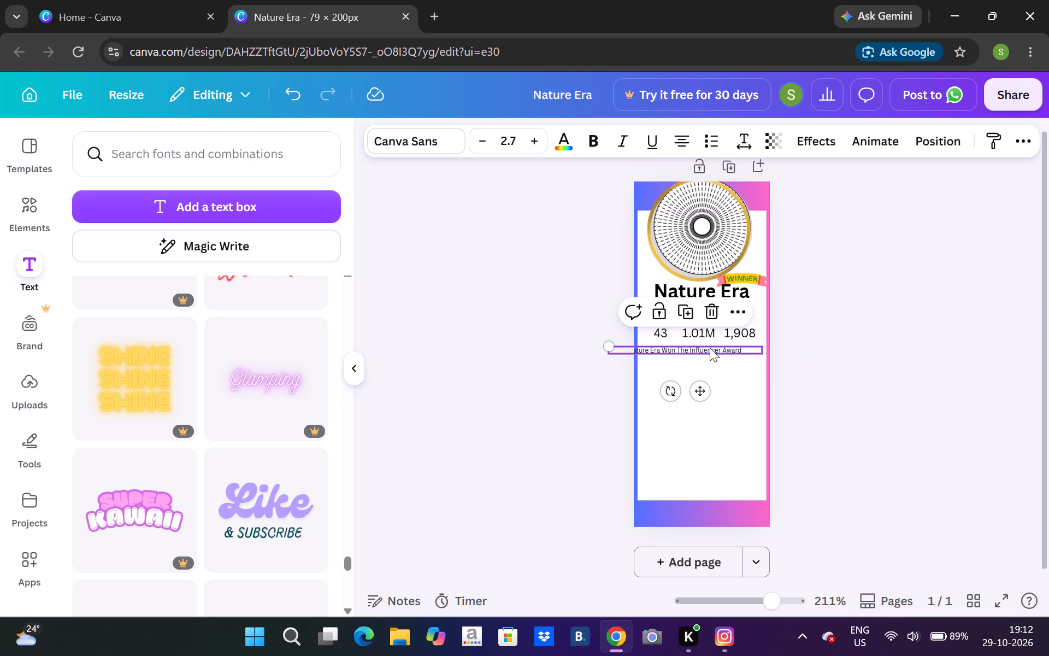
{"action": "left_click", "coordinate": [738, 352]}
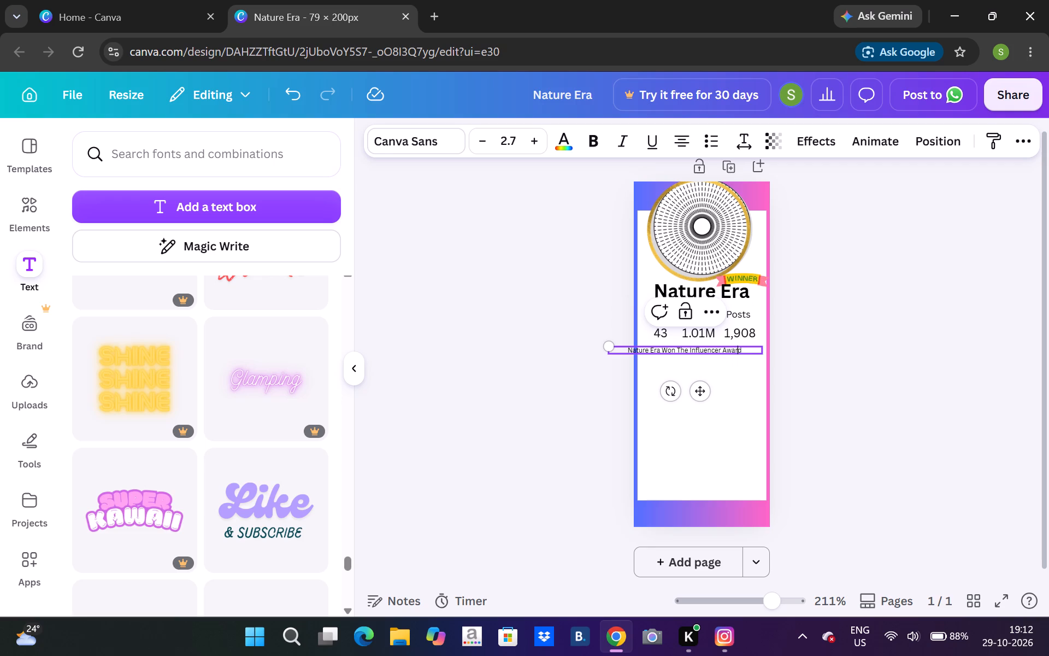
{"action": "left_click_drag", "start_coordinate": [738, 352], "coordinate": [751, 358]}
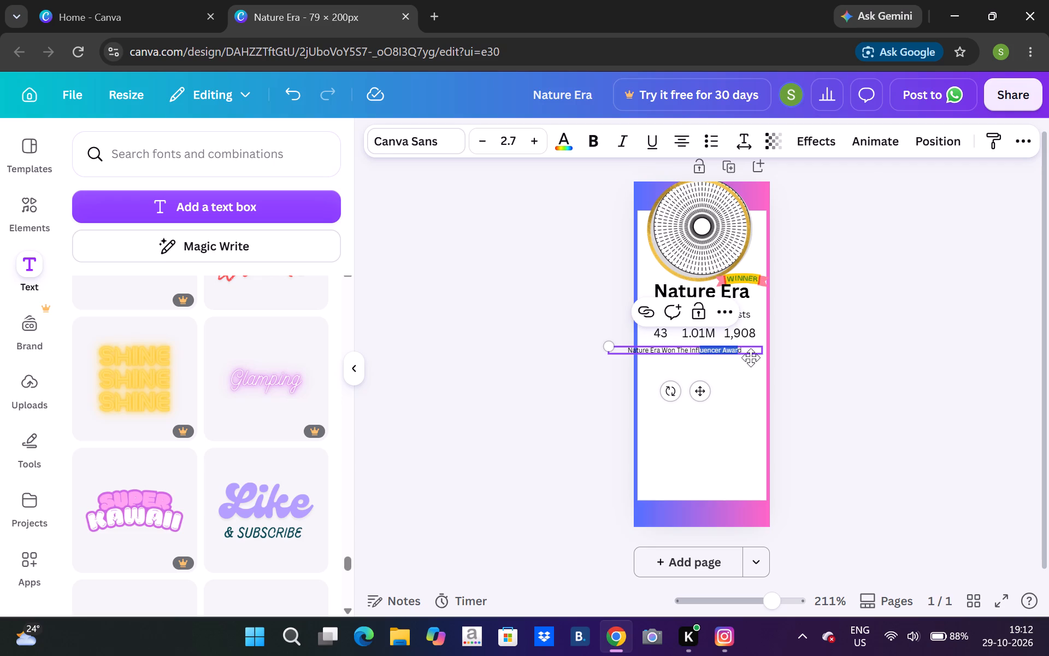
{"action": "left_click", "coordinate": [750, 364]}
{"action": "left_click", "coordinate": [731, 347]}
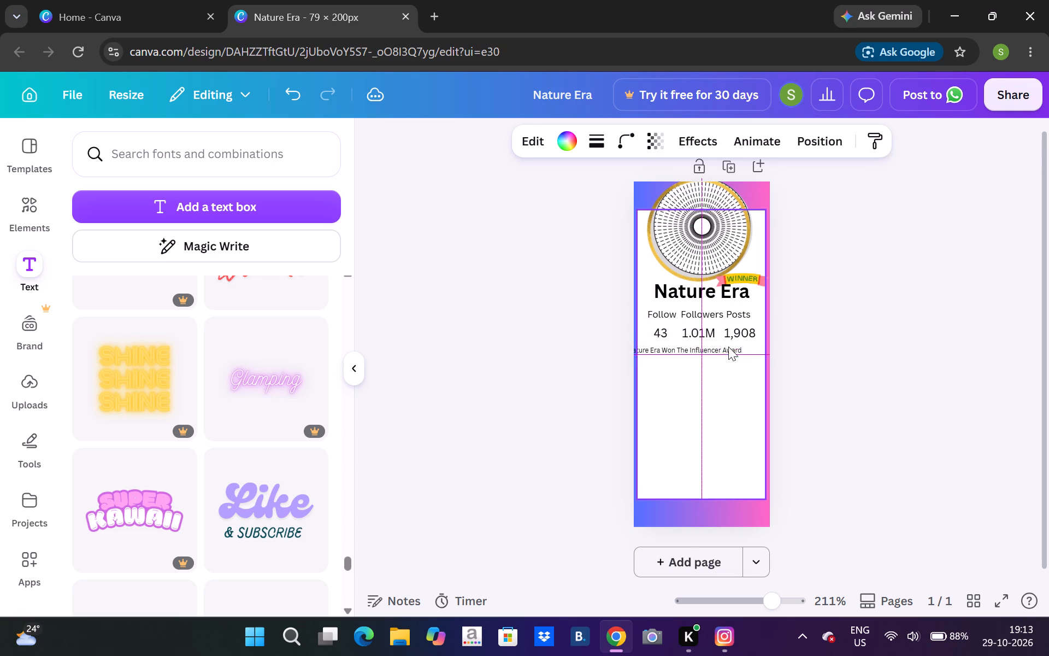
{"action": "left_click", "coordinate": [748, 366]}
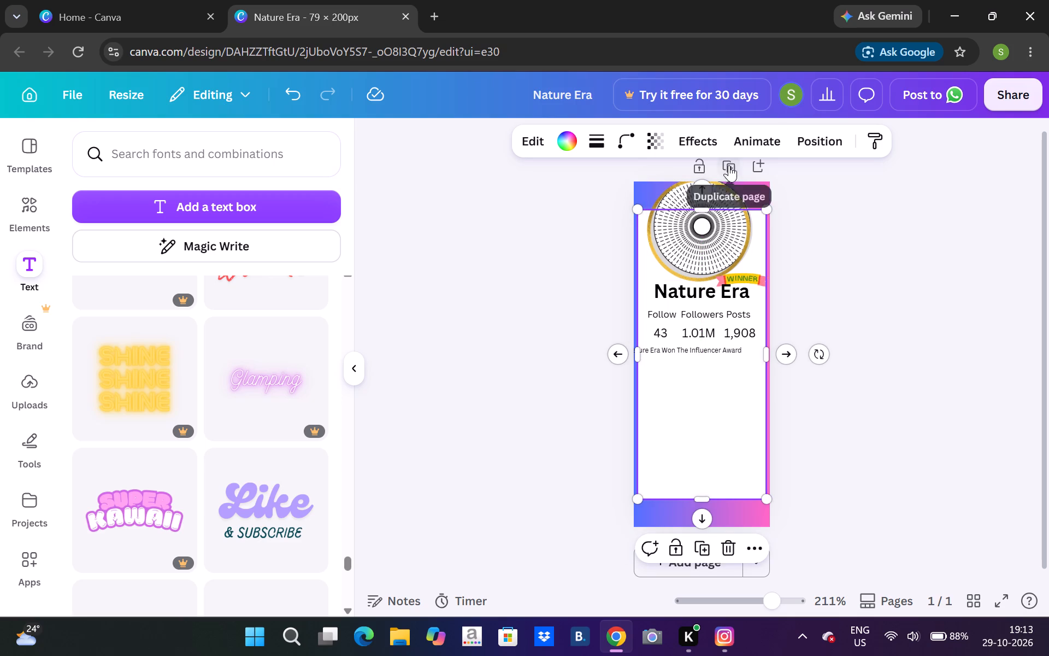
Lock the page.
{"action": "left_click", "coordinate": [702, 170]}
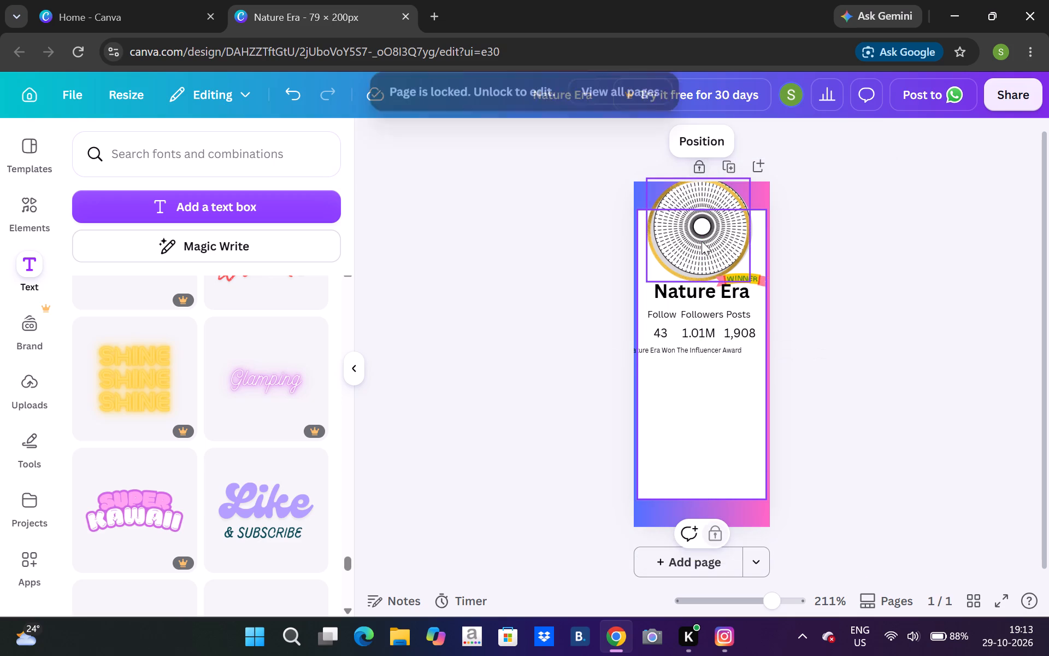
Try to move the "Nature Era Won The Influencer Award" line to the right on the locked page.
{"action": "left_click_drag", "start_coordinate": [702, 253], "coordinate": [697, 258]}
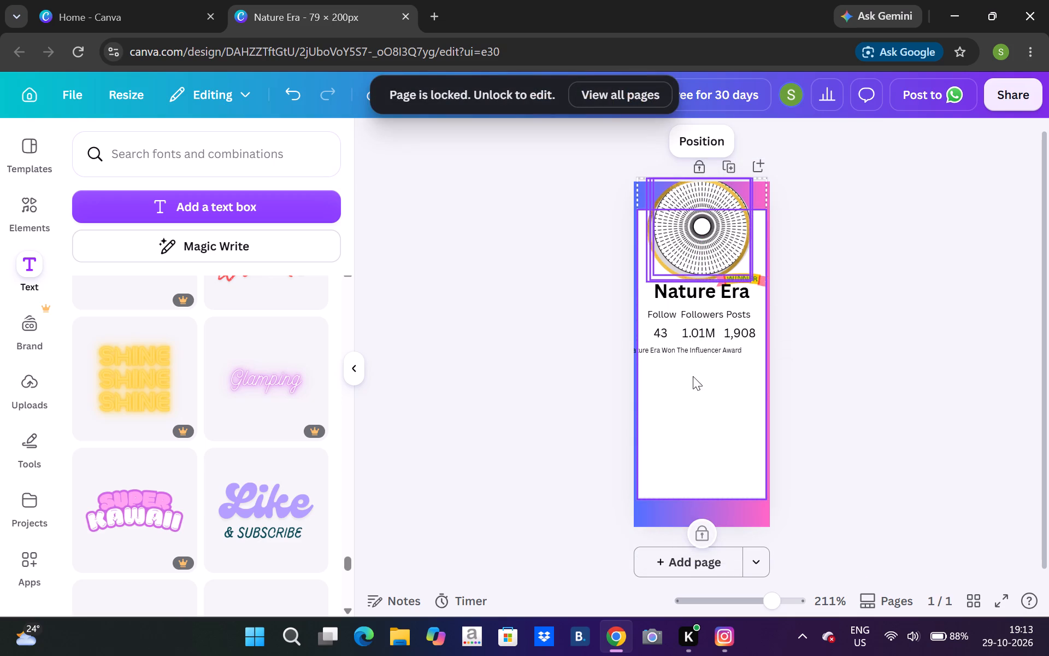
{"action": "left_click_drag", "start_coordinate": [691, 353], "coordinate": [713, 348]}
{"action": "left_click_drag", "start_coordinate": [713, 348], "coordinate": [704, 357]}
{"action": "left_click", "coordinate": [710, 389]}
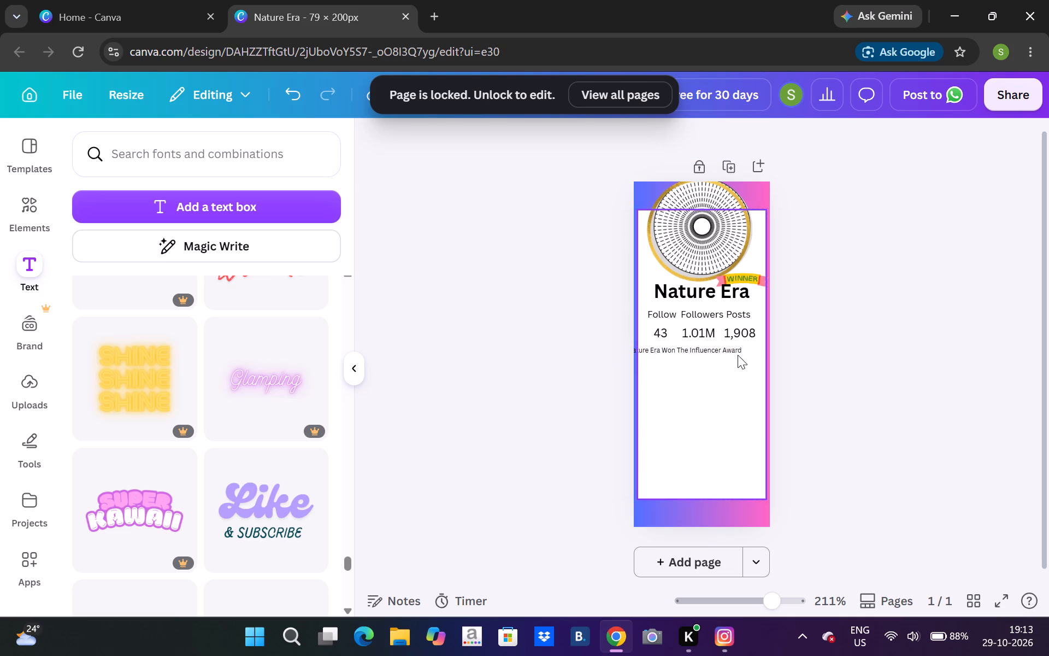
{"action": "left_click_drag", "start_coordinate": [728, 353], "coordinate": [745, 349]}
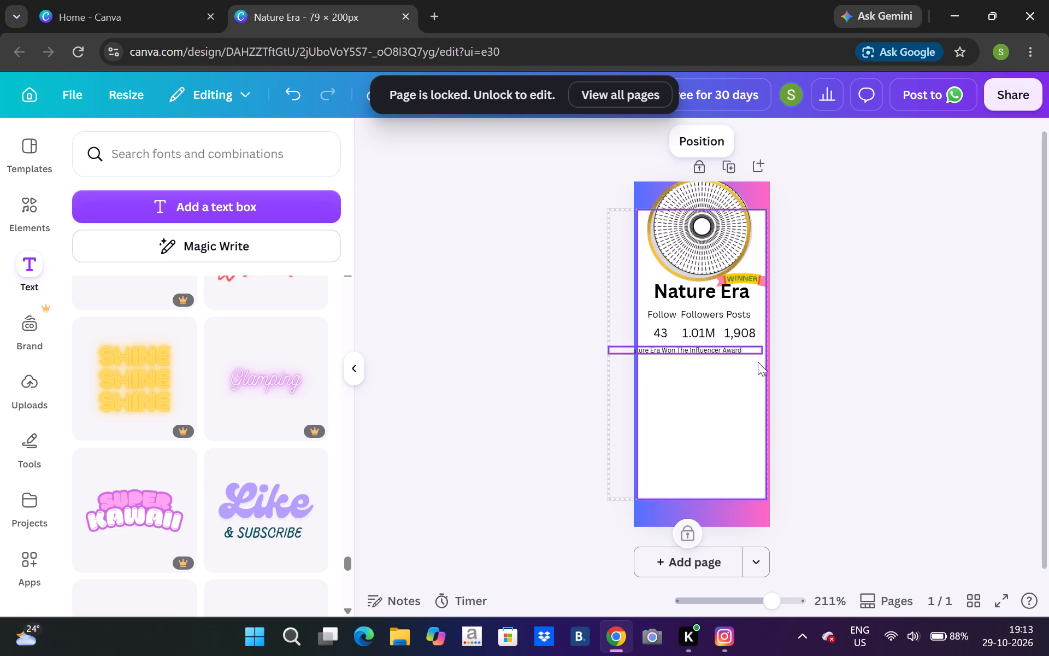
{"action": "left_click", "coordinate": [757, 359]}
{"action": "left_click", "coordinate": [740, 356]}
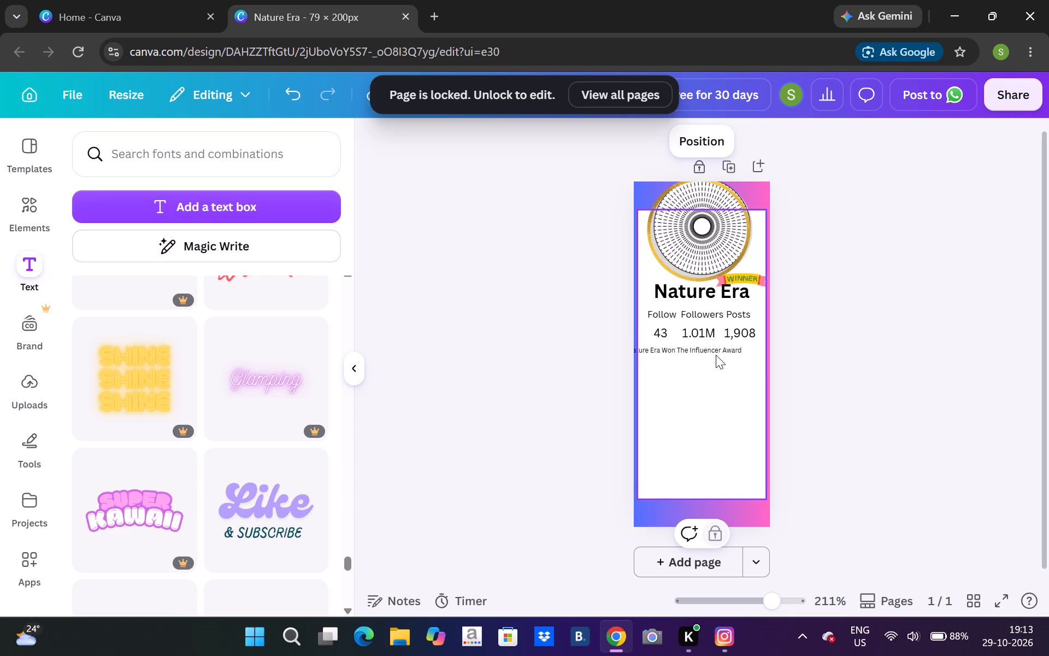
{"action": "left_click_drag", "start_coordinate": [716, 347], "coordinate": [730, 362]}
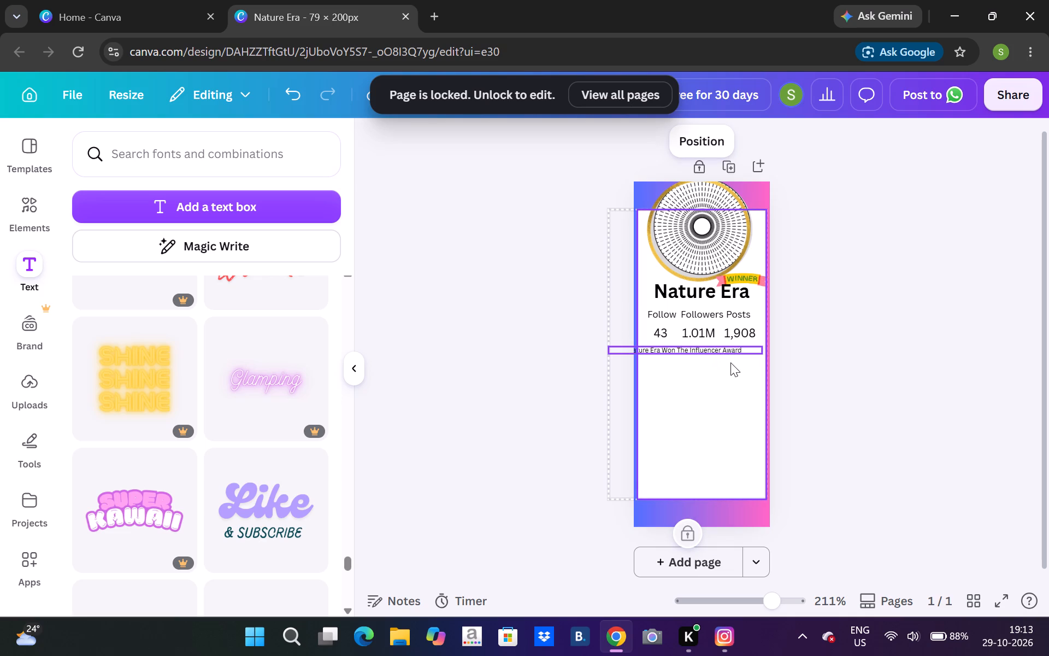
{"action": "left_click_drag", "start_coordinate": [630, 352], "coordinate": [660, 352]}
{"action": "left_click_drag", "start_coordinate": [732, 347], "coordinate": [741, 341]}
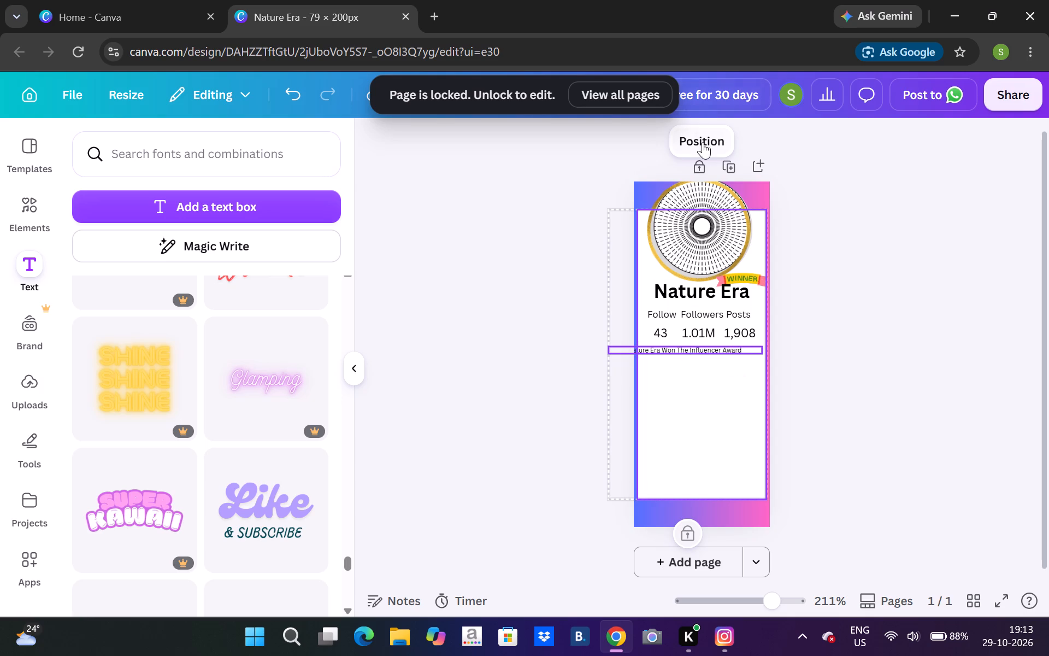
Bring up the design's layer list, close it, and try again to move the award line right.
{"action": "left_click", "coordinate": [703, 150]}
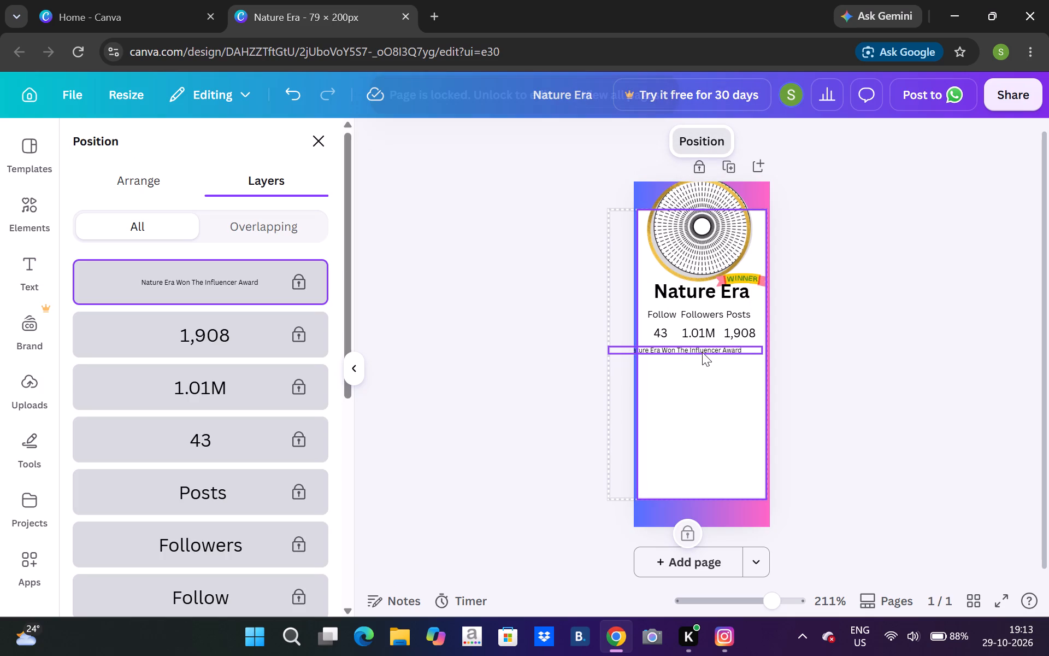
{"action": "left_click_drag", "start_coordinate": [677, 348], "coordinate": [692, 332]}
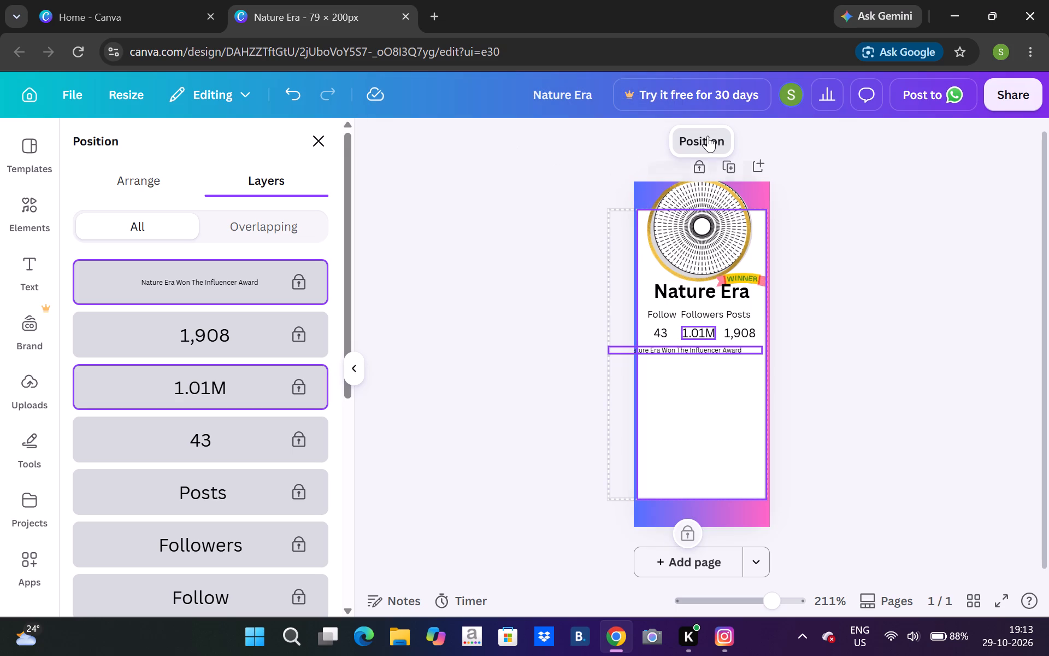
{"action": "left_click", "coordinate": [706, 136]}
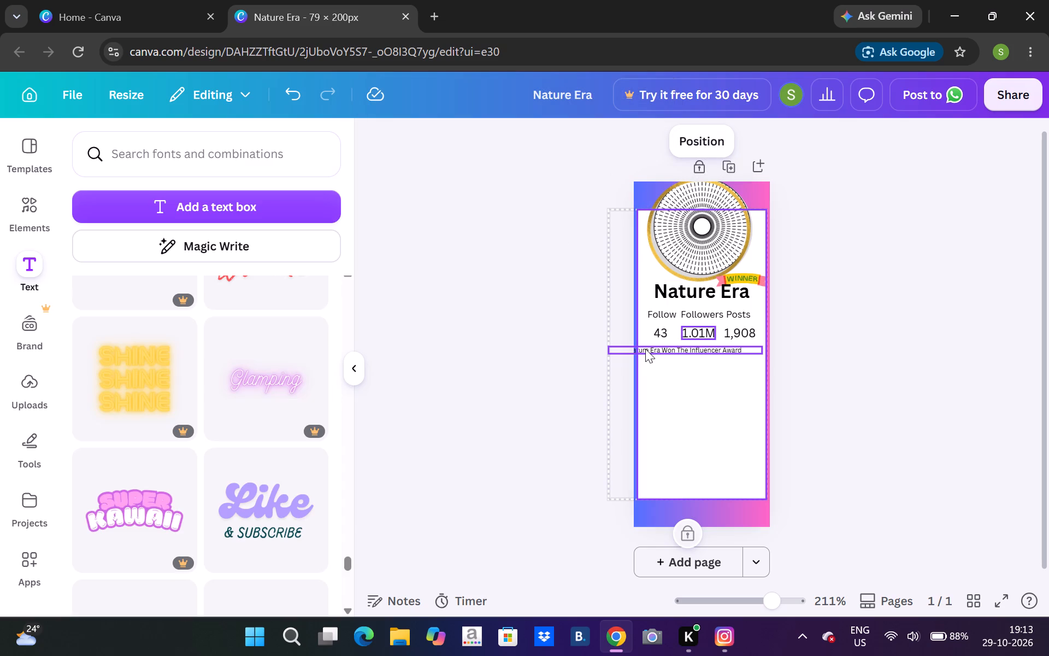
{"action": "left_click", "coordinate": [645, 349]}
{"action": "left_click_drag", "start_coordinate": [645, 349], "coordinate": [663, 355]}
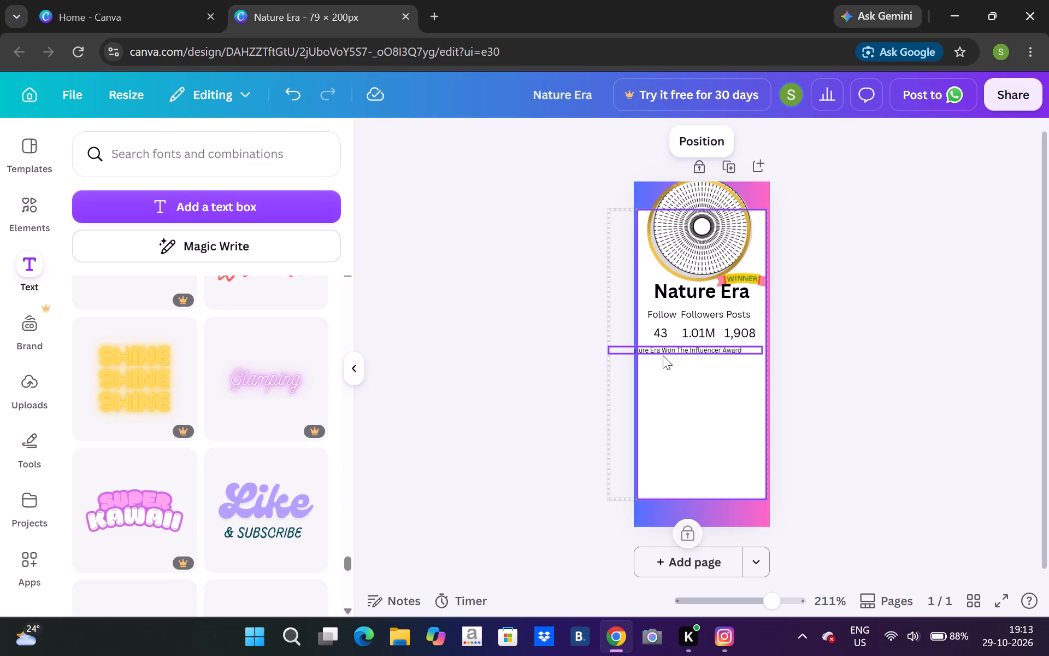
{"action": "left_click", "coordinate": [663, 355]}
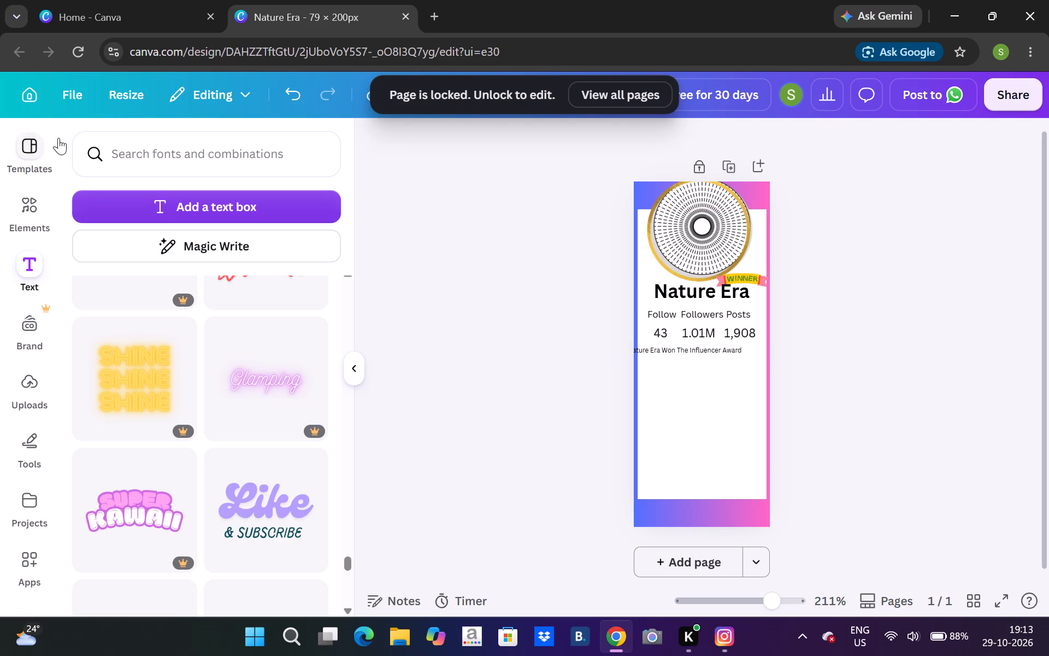
Undo the page lock, the white card shift, the award line's resizing and the last letters of "Award".
{"action": "left_click", "coordinate": [300, 91]}
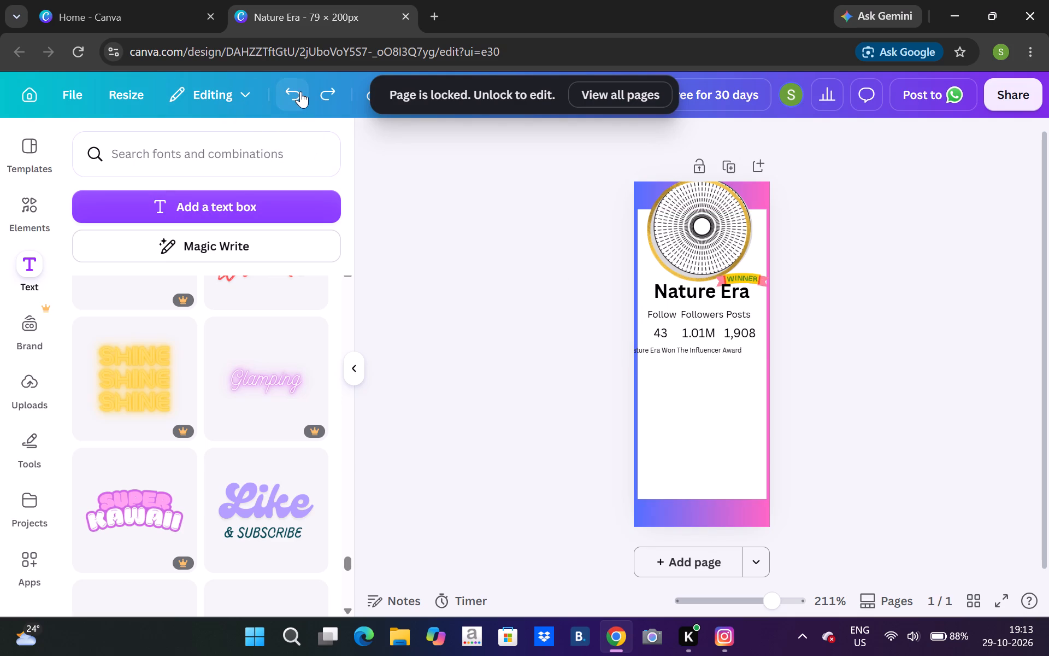
{"action": "left_click", "coordinate": [300, 91]}
{"action": "left_click", "coordinate": [300, 91]}
{"action": "left_click", "coordinate": [300, 91]}
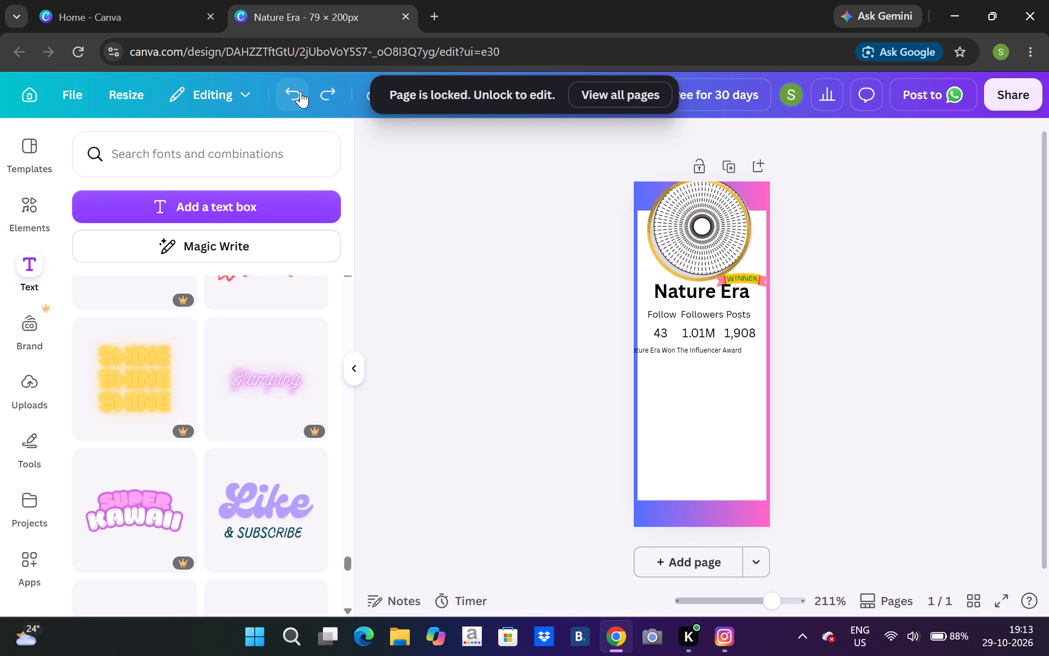
{"action": "left_click", "coordinate": [300, 91]}
{"action": "left_click", "coordinate": [300, 91]}
{"action": "left_click", "coordinate": [300, 91]}
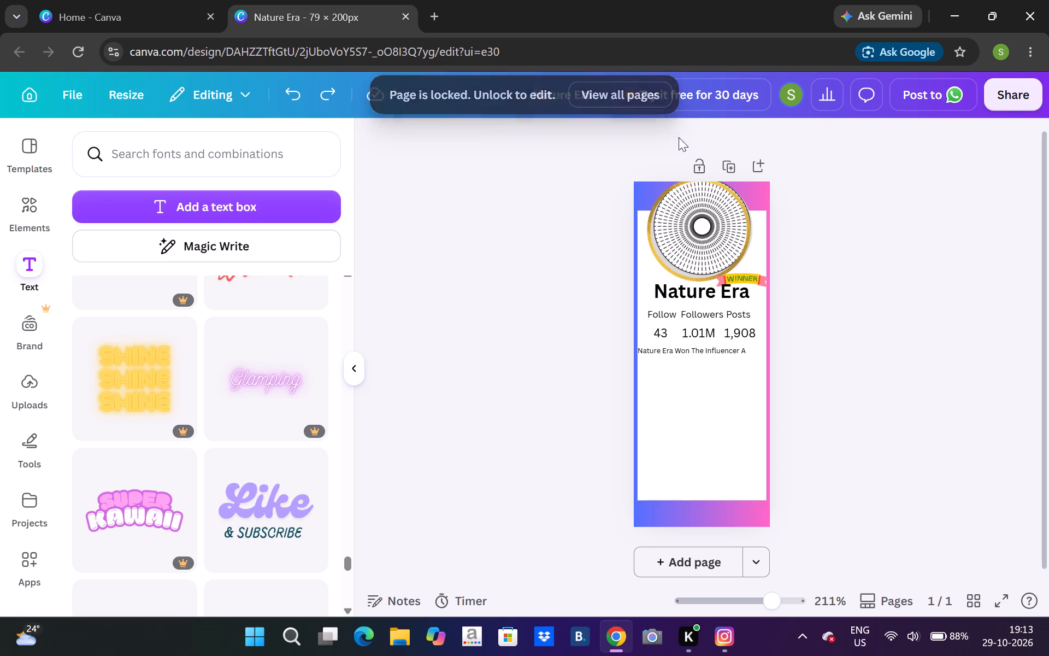
Lock the page again.
{"action": "left_click", "coordinate": [691, 161]}
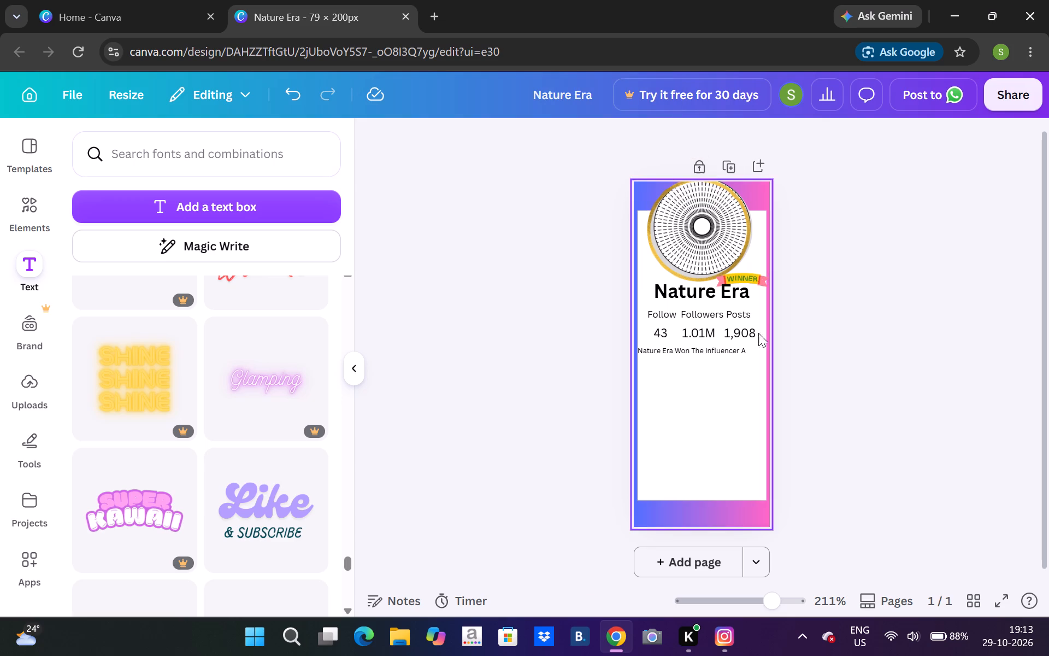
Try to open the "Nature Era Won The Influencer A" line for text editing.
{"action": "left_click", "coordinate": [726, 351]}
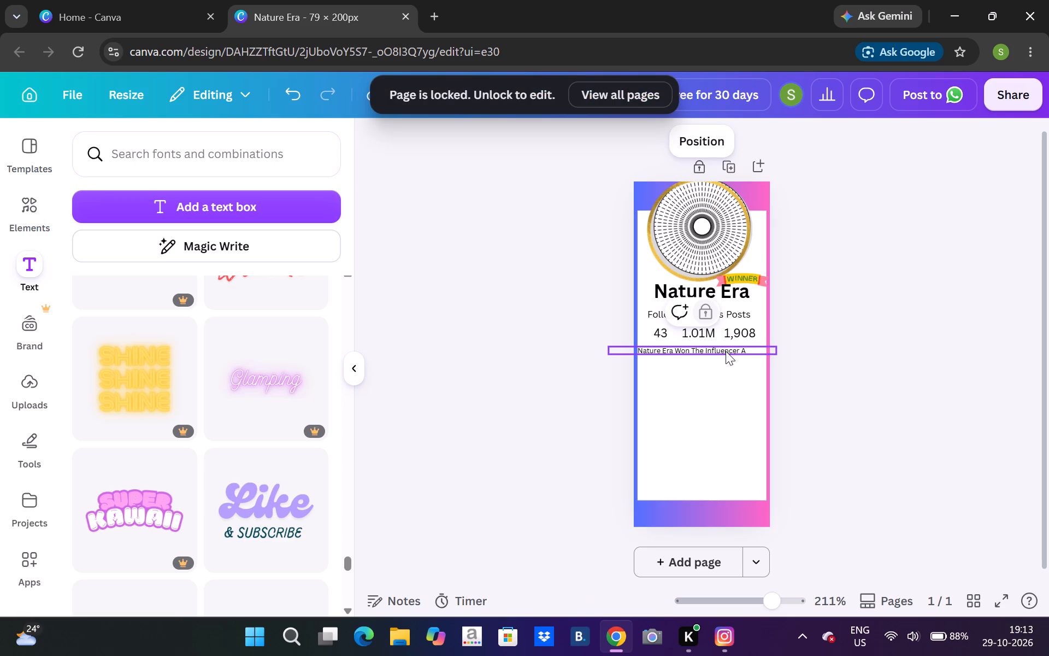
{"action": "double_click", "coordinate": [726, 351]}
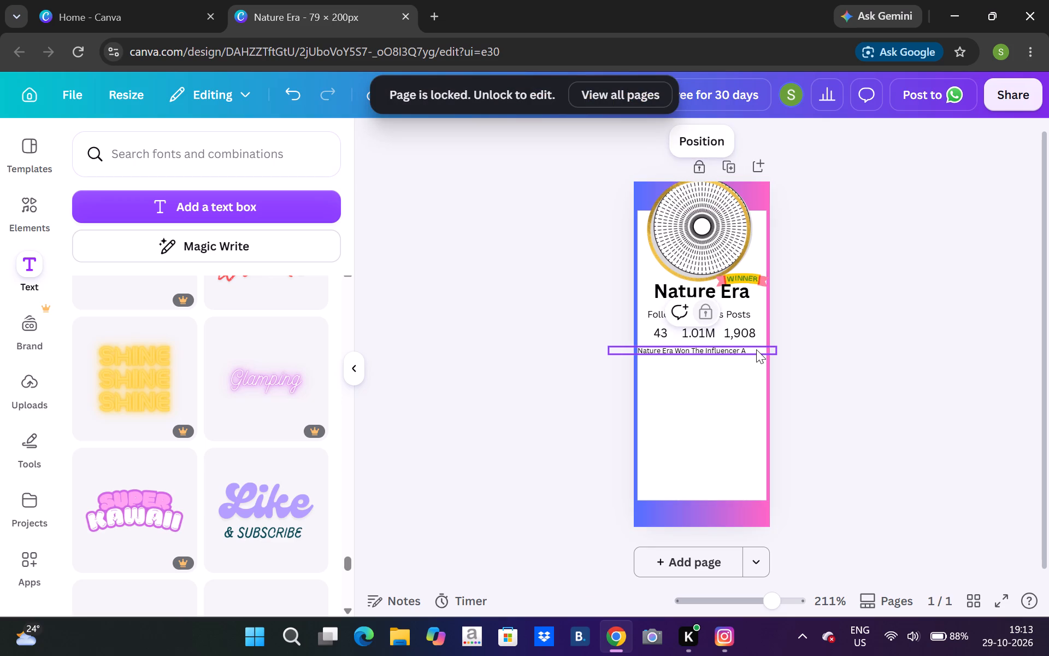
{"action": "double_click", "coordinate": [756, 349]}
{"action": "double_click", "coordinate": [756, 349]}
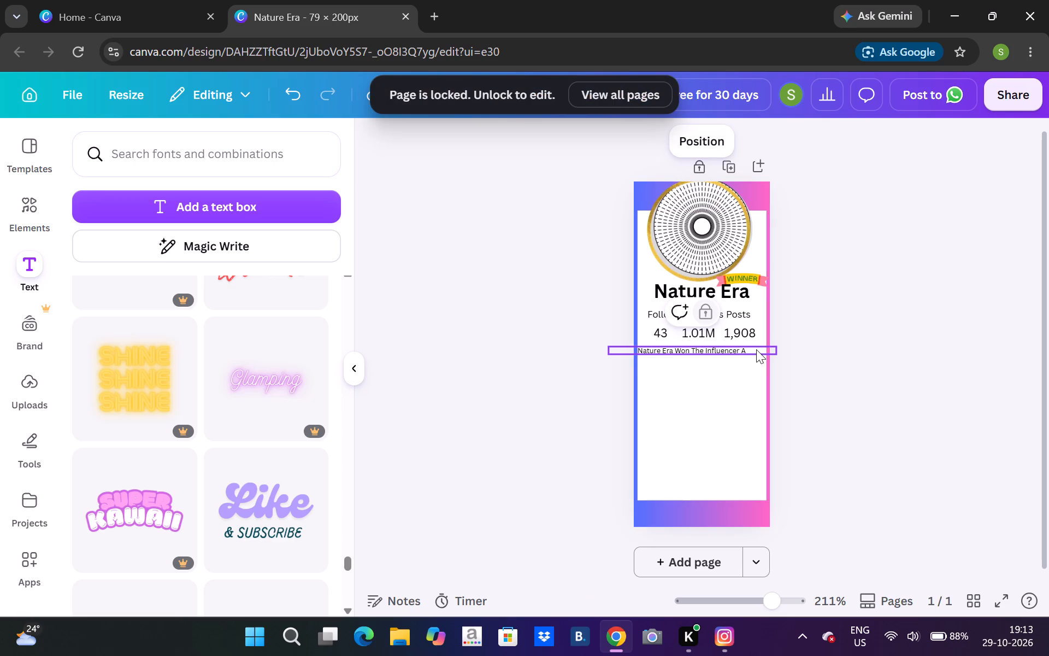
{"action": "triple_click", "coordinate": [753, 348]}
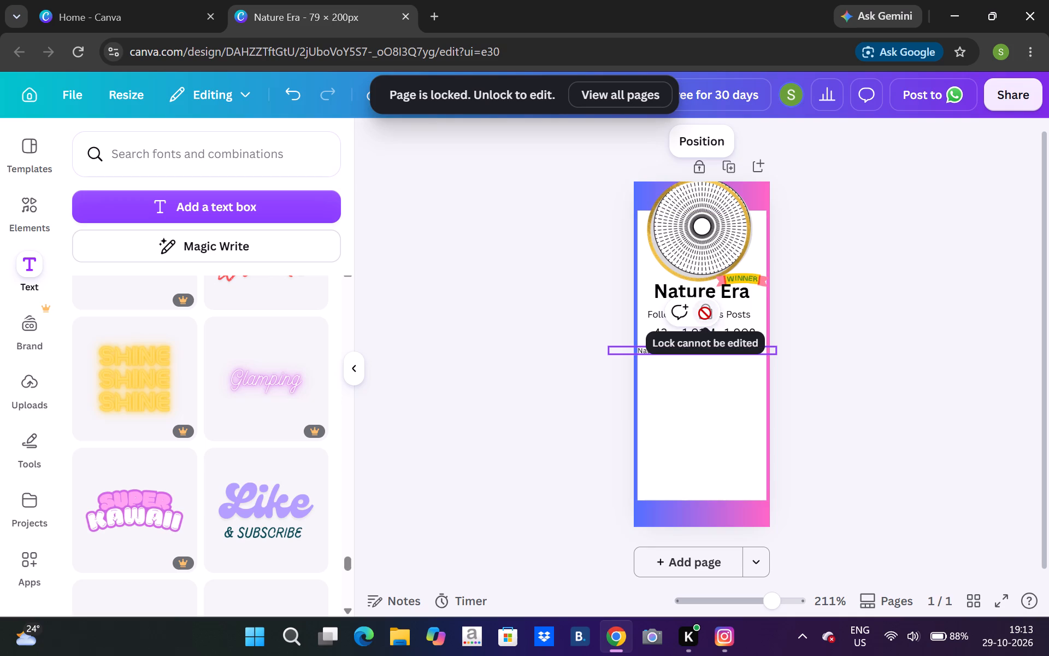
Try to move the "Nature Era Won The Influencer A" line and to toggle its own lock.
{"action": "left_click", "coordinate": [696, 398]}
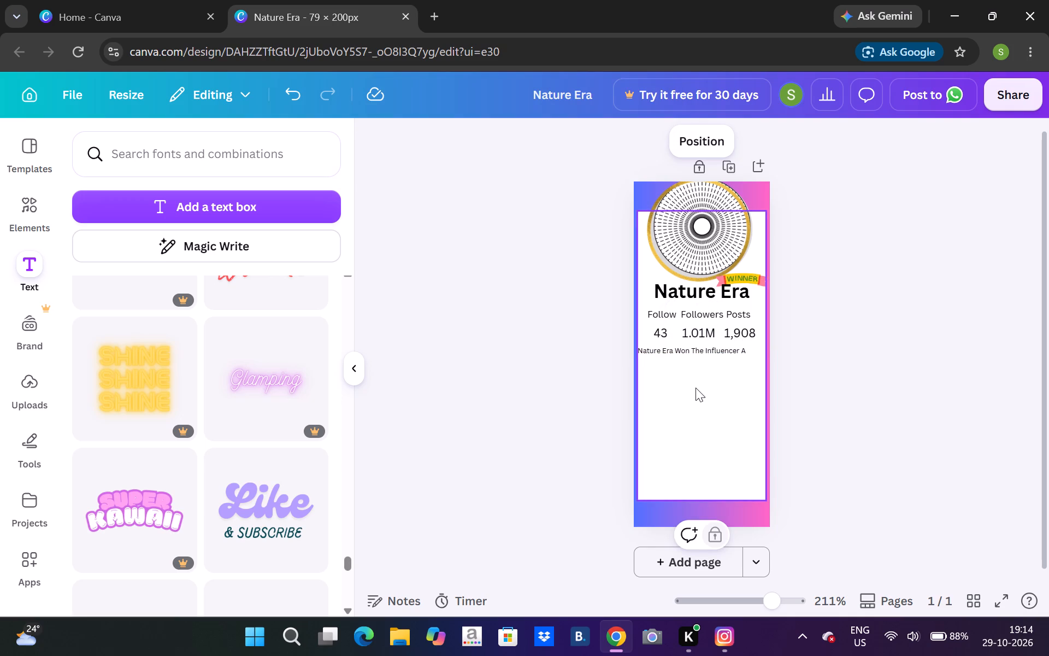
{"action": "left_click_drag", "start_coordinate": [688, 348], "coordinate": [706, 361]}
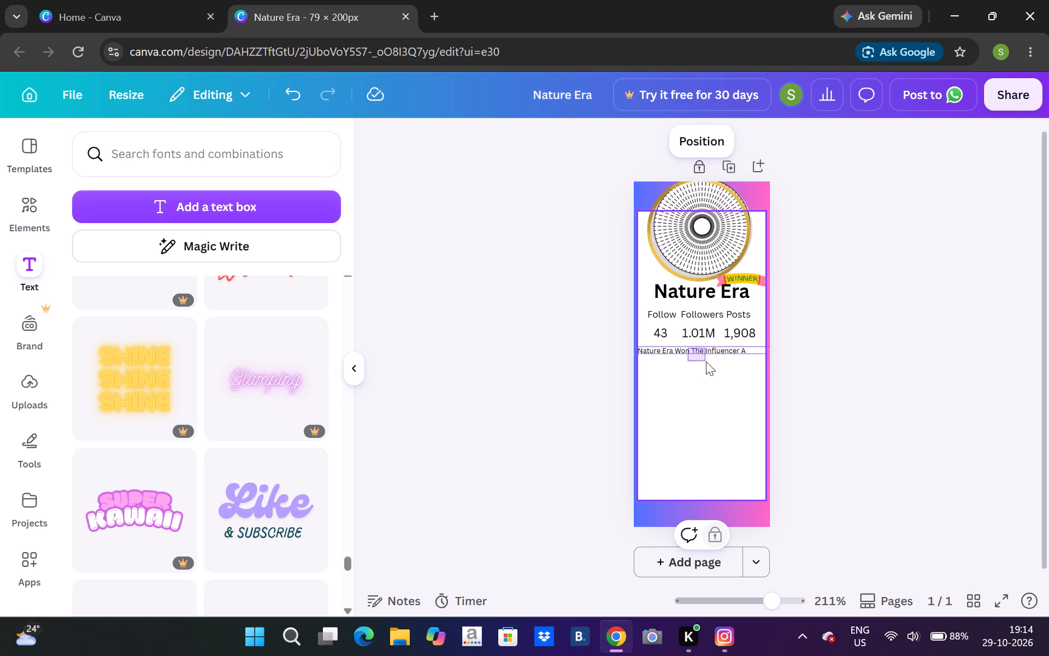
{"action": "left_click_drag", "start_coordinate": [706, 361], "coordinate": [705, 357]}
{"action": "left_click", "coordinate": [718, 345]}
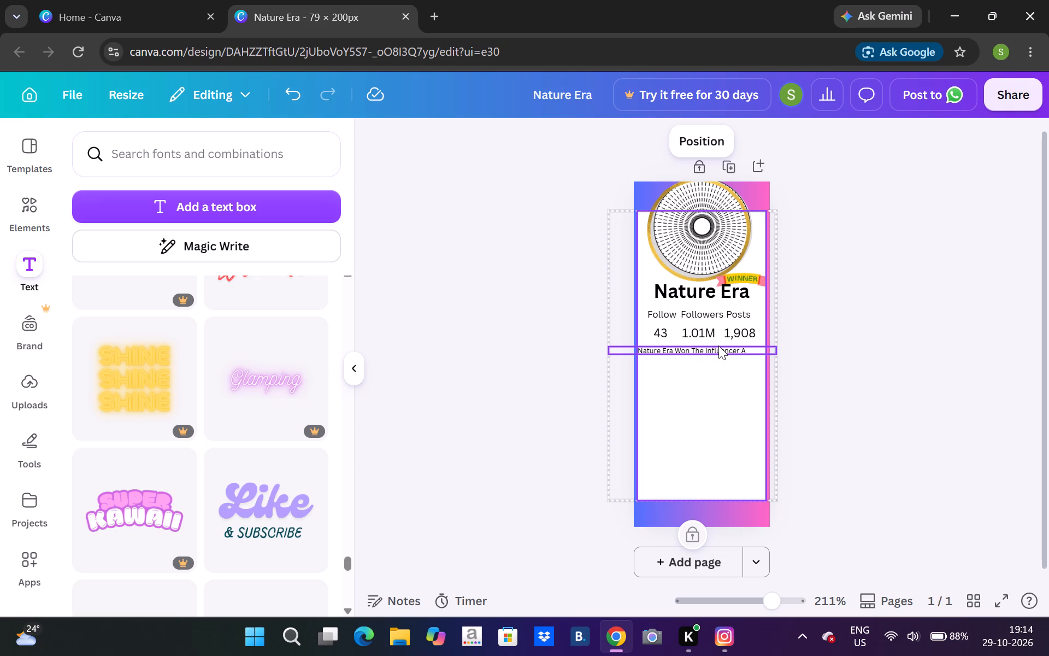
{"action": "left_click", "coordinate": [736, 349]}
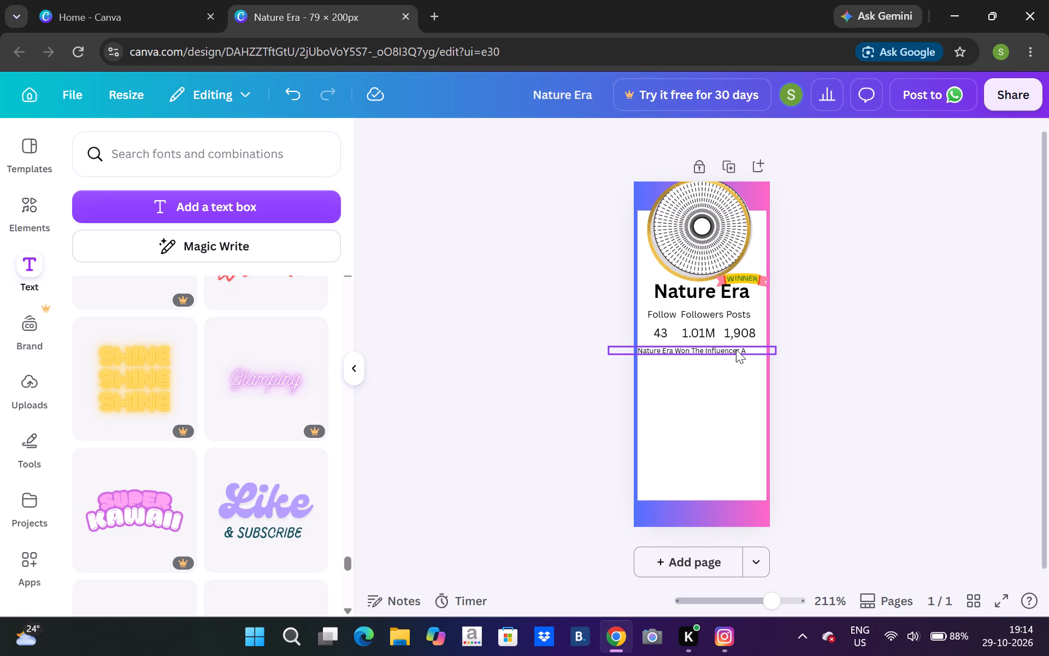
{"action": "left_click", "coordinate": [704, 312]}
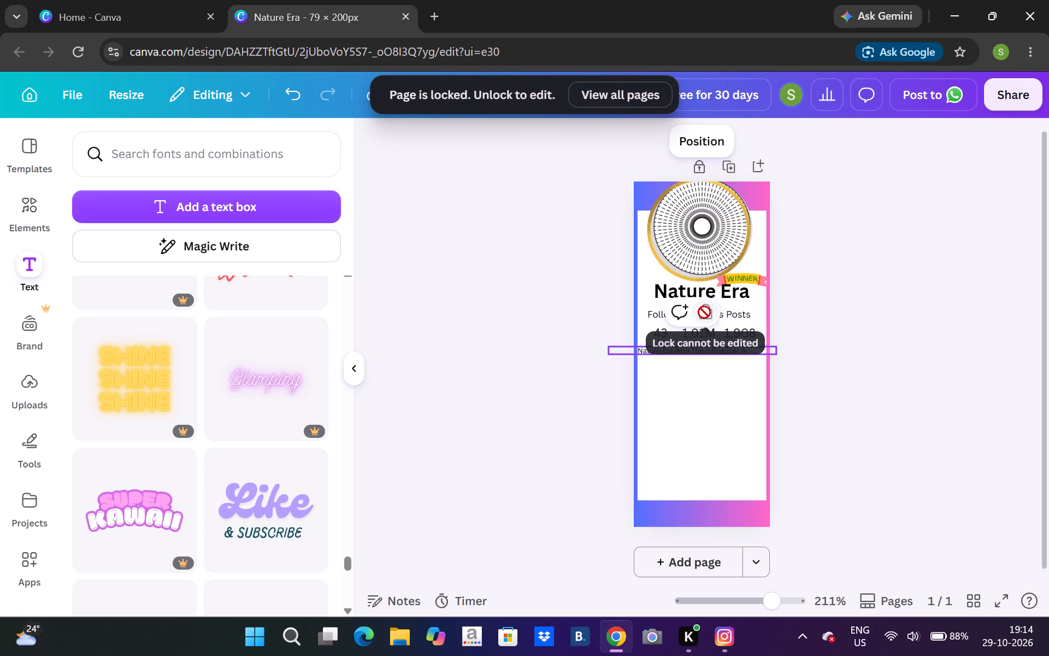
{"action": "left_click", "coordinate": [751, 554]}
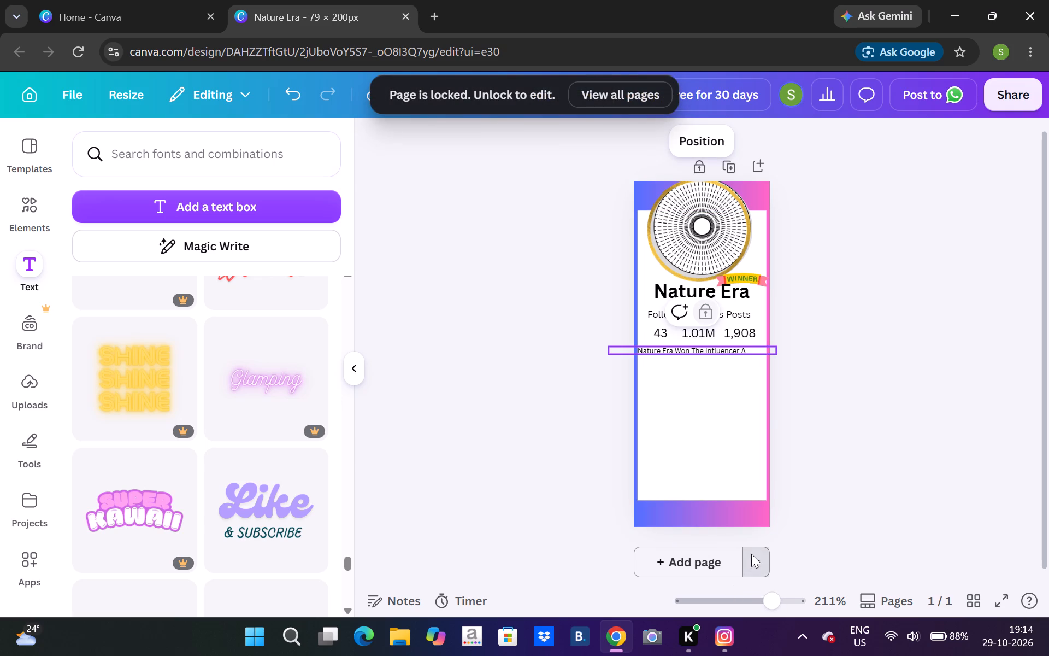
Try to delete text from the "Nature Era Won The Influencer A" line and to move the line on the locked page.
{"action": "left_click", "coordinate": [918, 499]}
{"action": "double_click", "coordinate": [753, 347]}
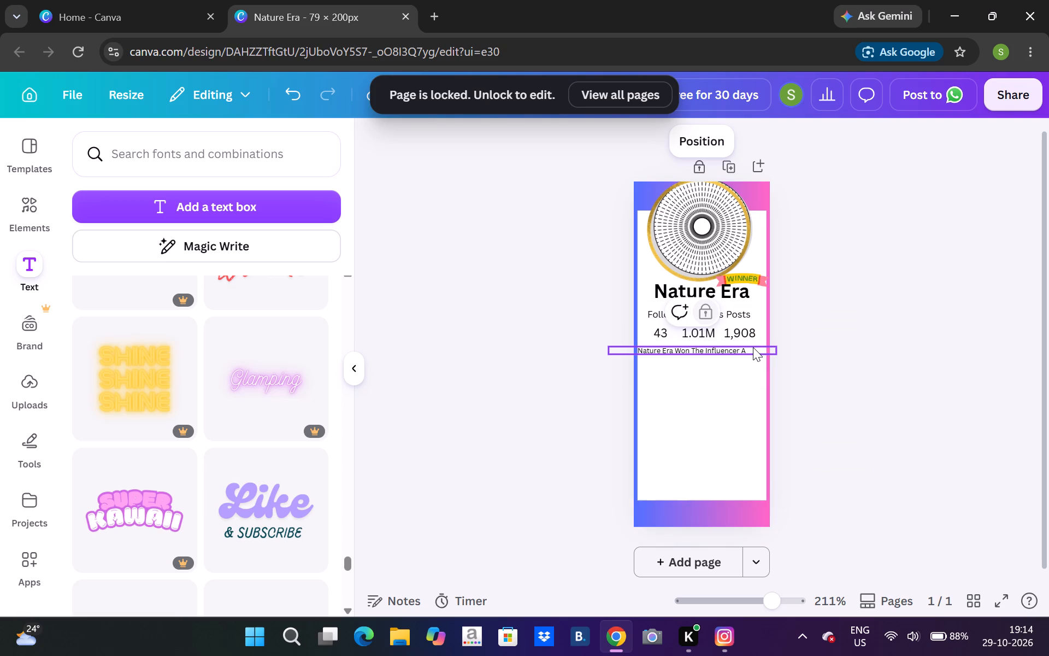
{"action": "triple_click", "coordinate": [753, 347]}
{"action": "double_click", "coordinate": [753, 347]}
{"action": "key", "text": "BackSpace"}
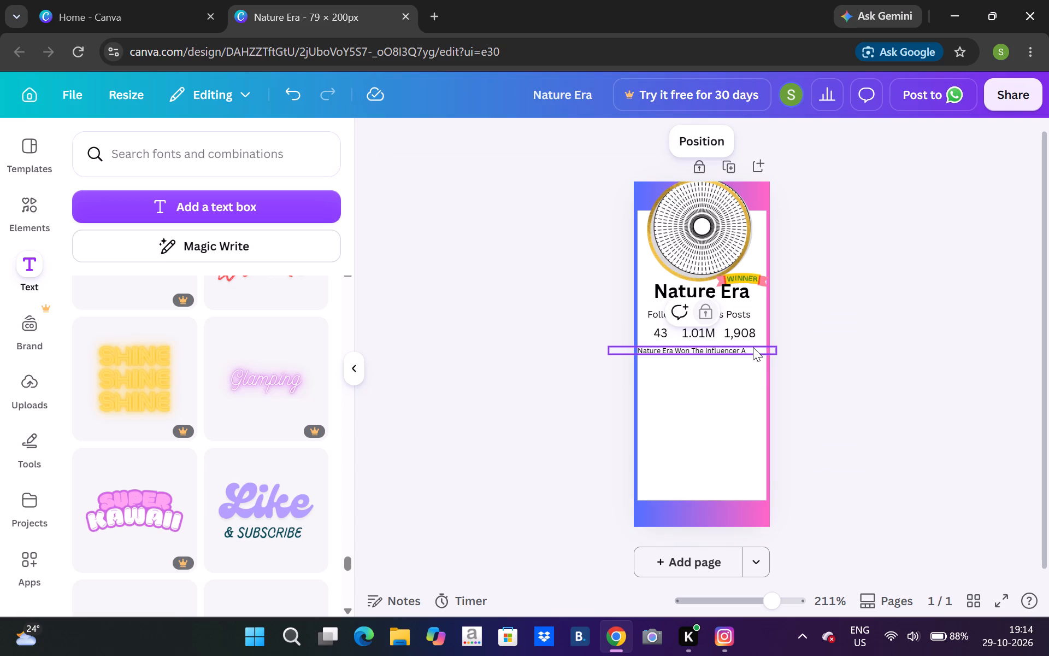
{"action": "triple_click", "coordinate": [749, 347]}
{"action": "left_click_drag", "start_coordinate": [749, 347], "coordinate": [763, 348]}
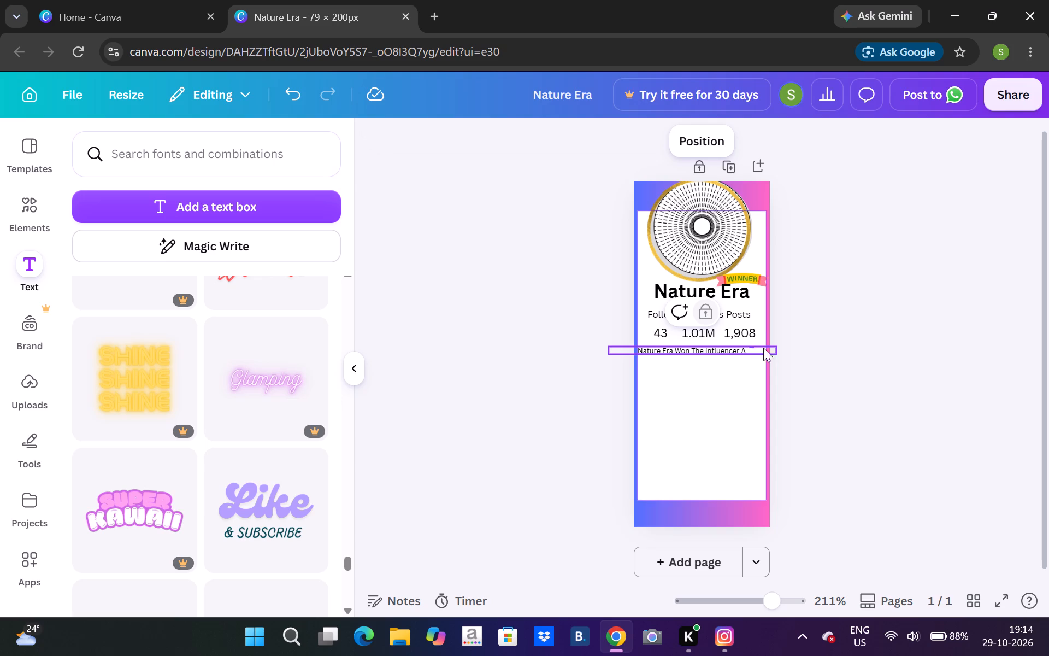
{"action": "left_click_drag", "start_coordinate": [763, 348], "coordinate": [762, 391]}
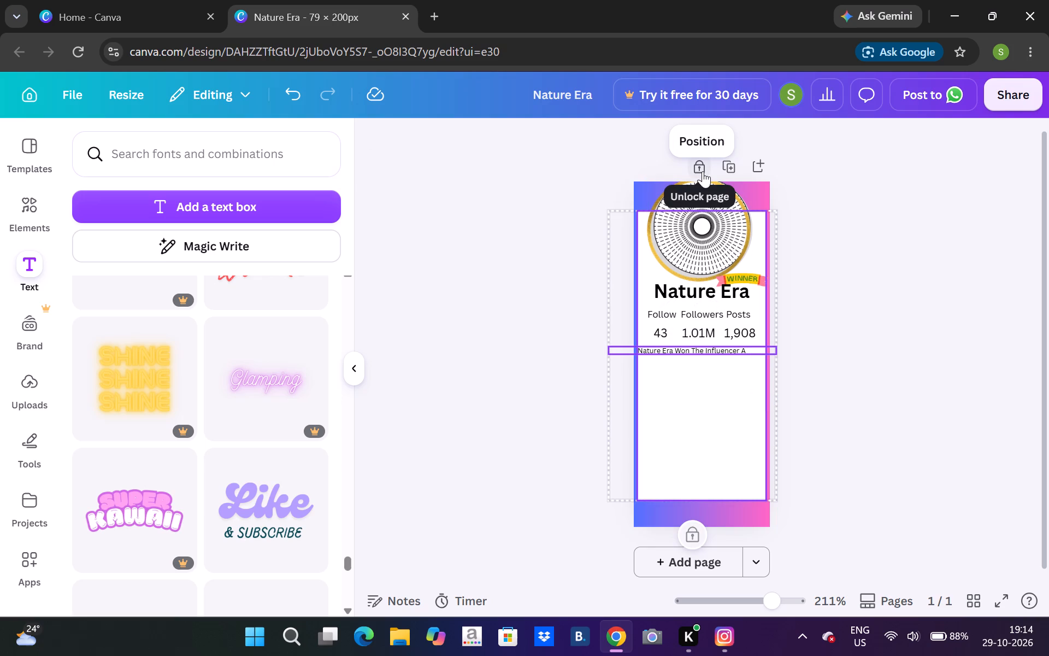
Unlock the page.
{"action": "left_click", "coordinate": [703, 171]}
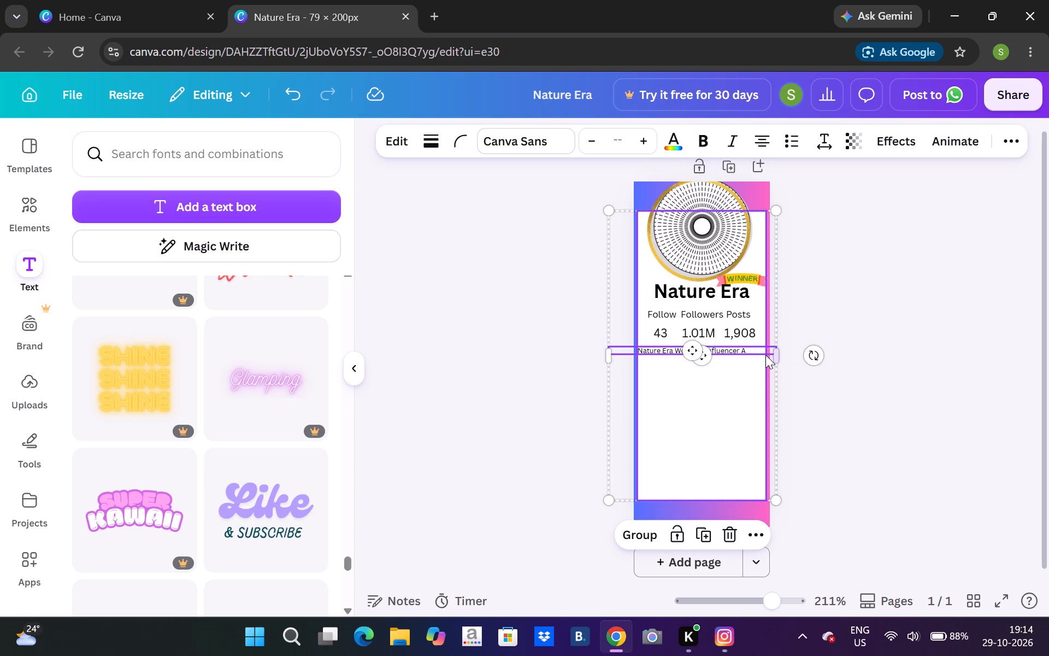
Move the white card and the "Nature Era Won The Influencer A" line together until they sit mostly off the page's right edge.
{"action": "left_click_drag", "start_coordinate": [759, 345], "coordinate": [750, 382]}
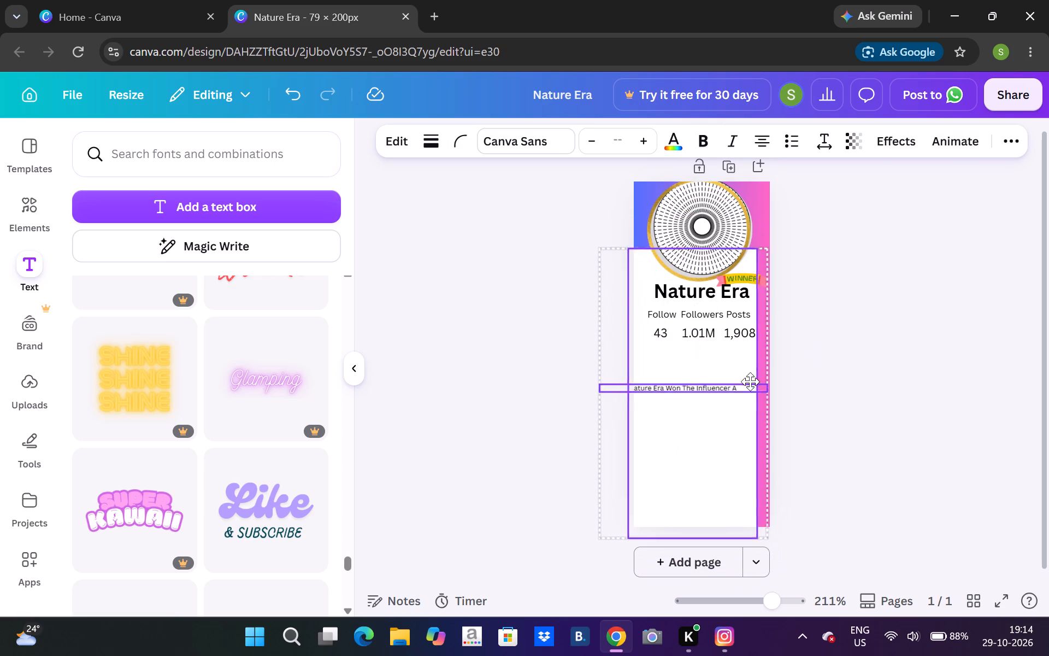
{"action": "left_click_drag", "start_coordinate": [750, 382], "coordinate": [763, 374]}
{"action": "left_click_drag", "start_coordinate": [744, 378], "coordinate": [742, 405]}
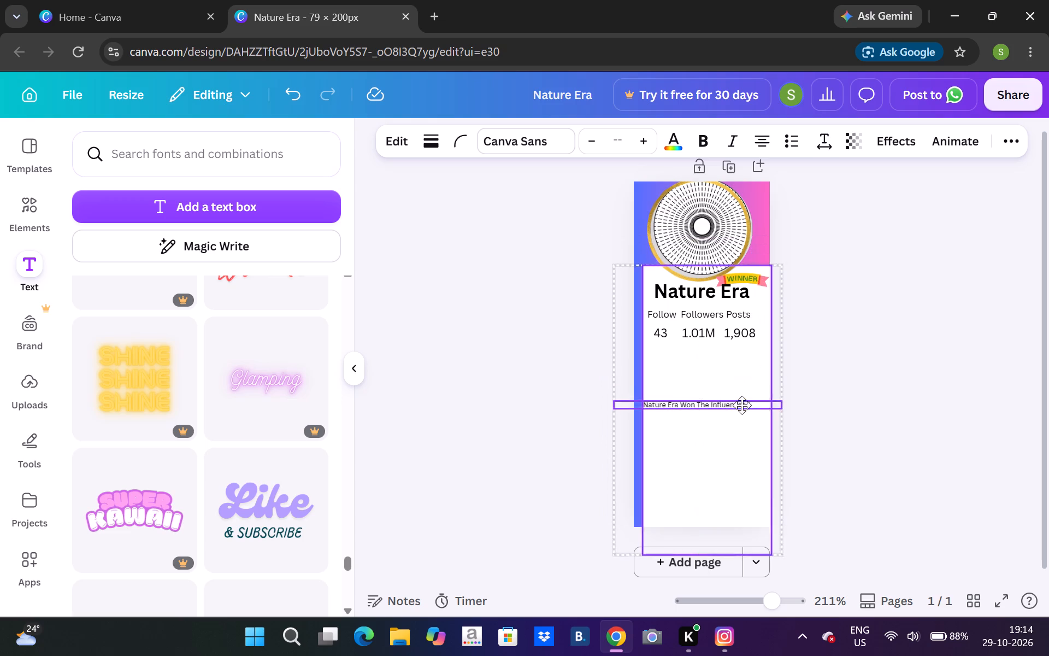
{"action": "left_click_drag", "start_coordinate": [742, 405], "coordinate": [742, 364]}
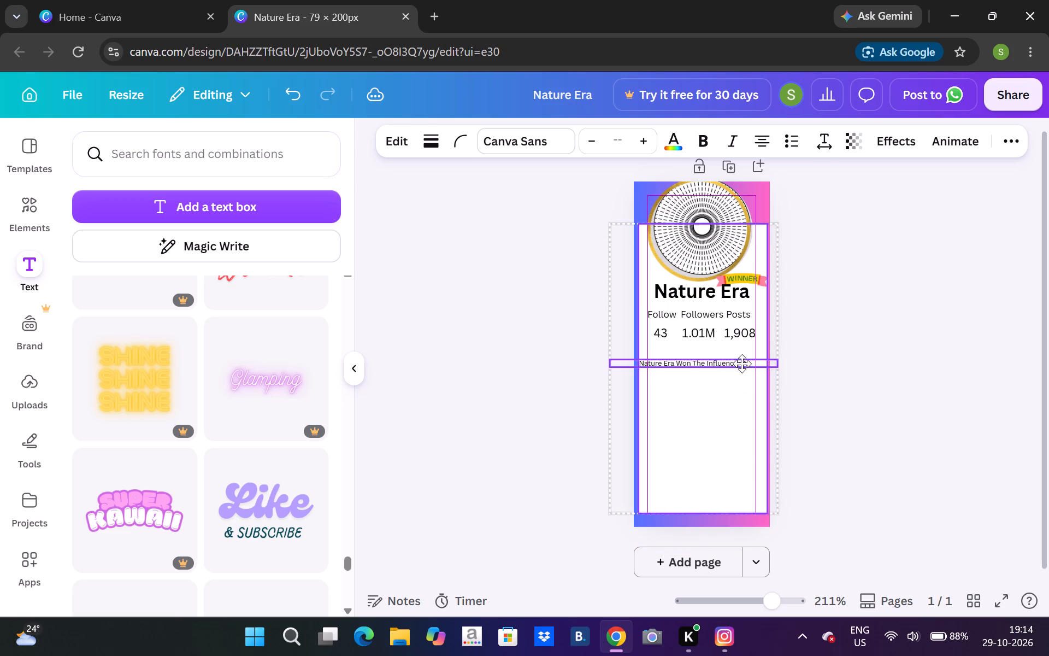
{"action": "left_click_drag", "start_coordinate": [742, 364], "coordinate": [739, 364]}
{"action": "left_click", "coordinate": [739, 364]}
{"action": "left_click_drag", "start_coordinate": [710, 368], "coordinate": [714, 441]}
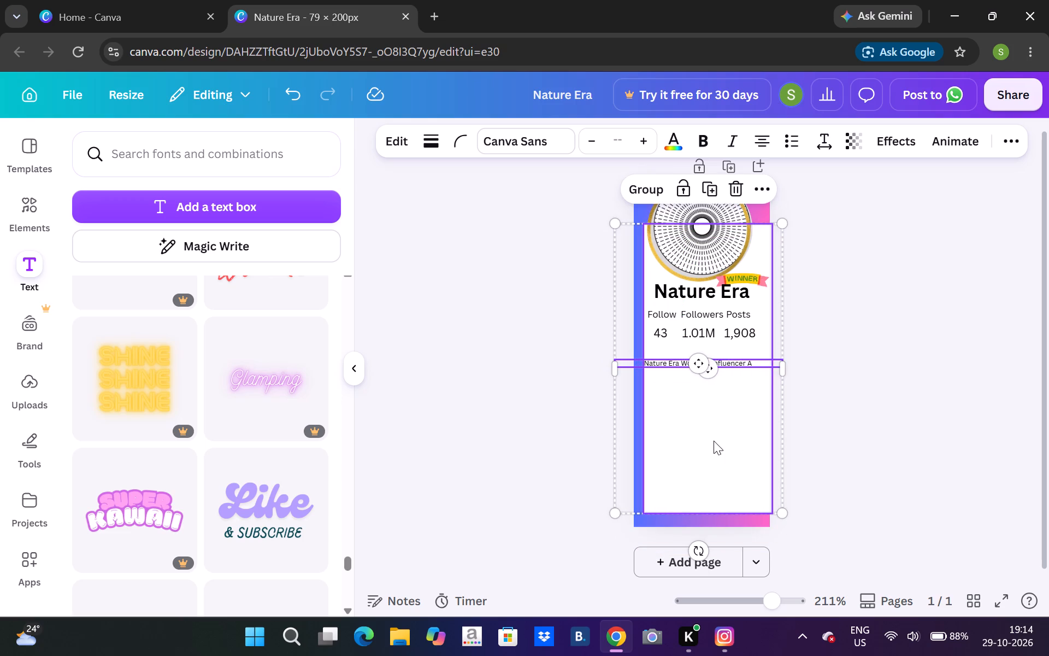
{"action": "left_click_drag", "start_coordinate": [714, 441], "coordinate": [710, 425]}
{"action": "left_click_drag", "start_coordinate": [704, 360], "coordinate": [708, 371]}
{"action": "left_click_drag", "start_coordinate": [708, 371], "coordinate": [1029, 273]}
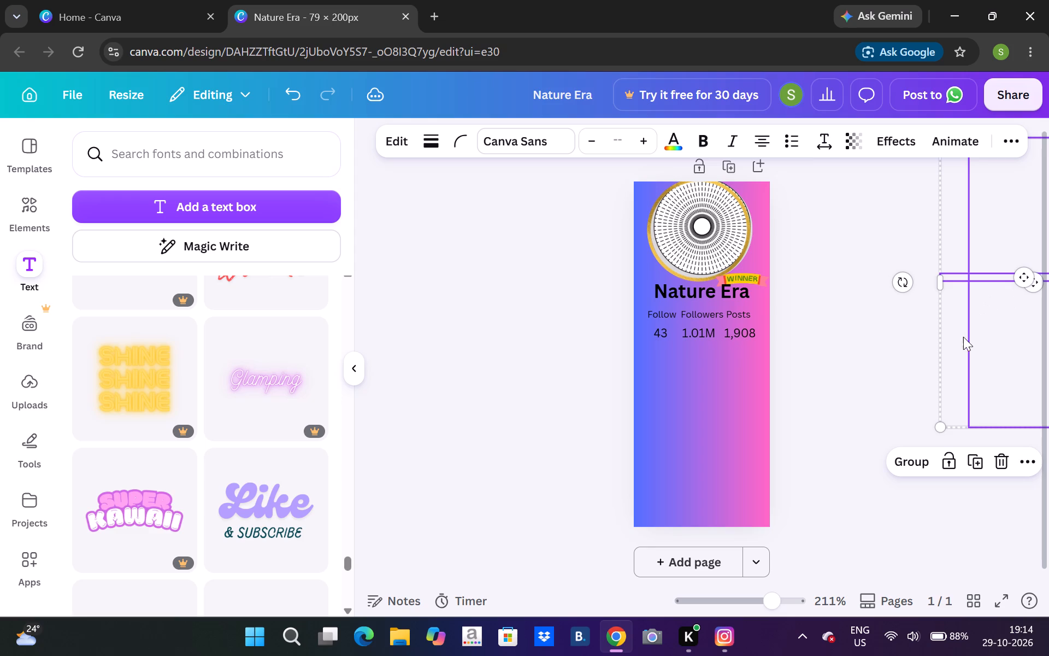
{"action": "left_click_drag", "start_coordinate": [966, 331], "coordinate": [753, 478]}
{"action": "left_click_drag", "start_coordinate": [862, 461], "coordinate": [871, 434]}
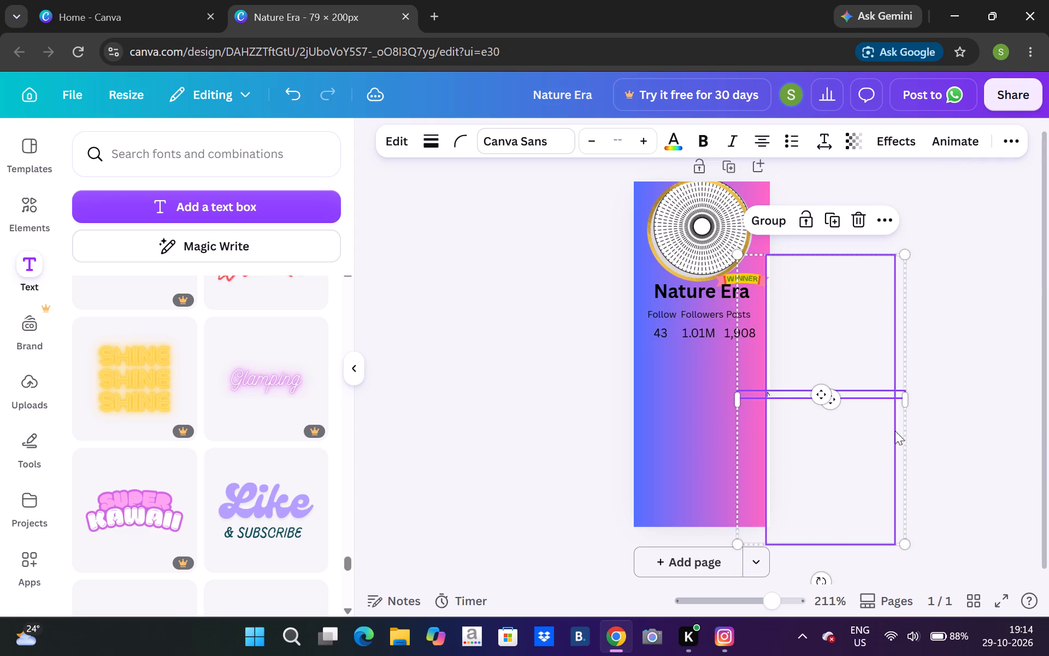
Delete the white card together with the "Nature Era Won The Influencer A" line.
{"action": "left_click", "coordinate": [857, 218]}
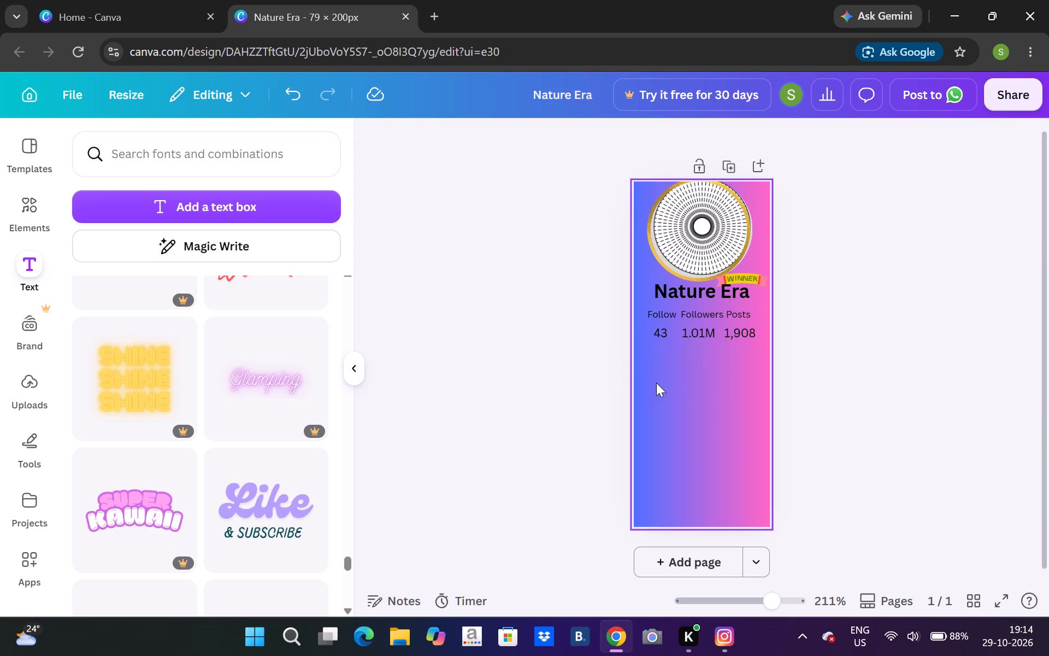
Add a text box below the follower counts and replace its placeholder with "Influencer award won by".
{"action": "left_click", "coordinate": [217, 208]}
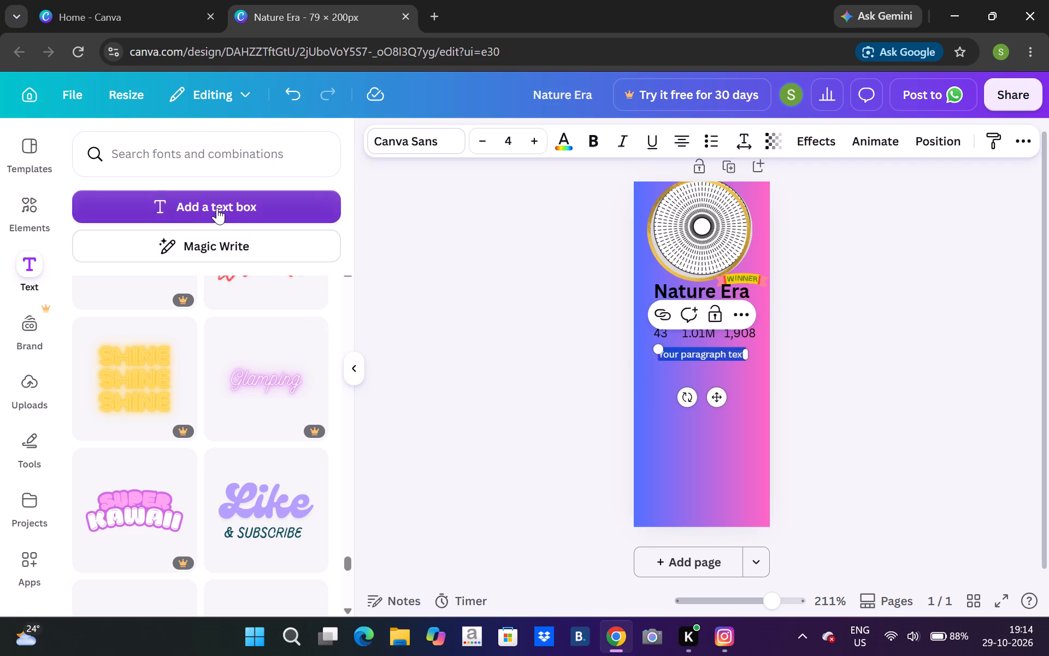
{"action": "double_click", "coordinate": [697, 363]}
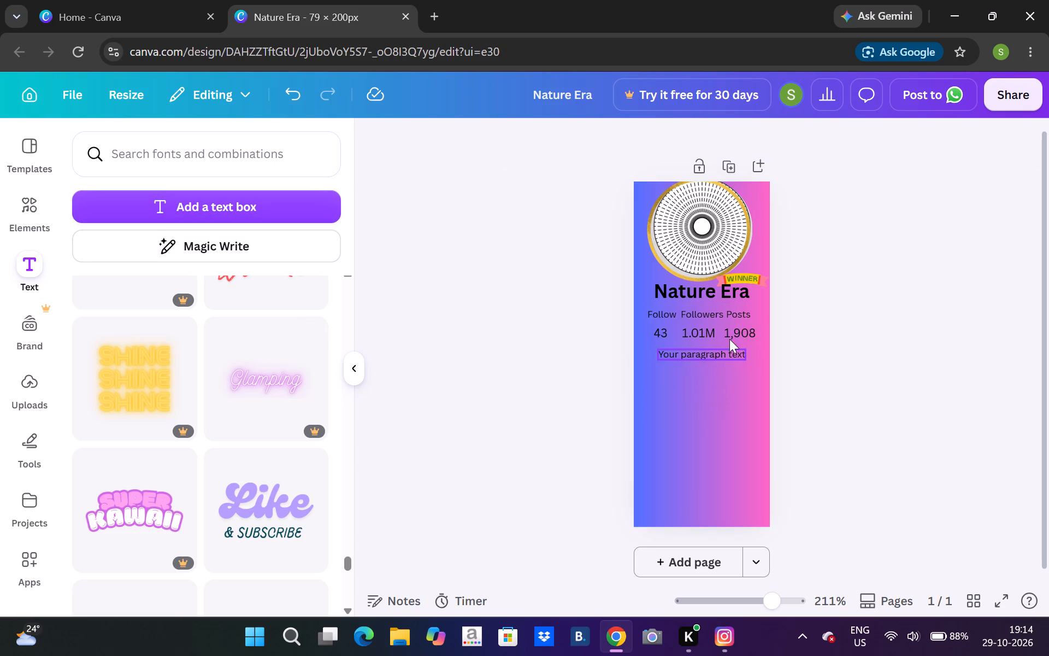
{"action": "double_click", "coordinate": [724, 352]}
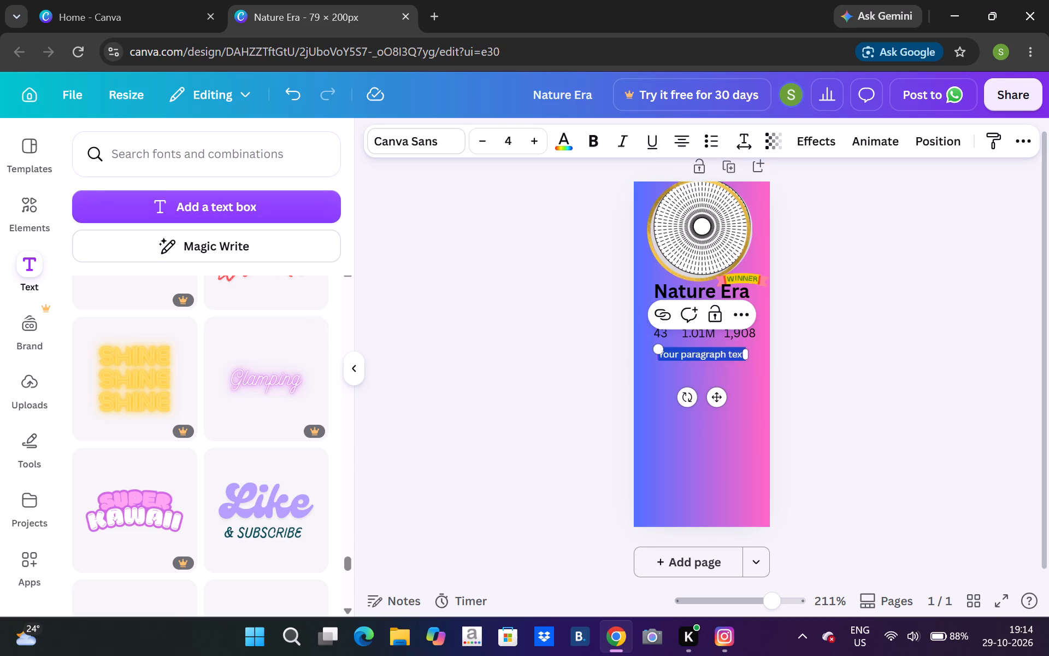
{"action": "key", "text": "BackSpace"}
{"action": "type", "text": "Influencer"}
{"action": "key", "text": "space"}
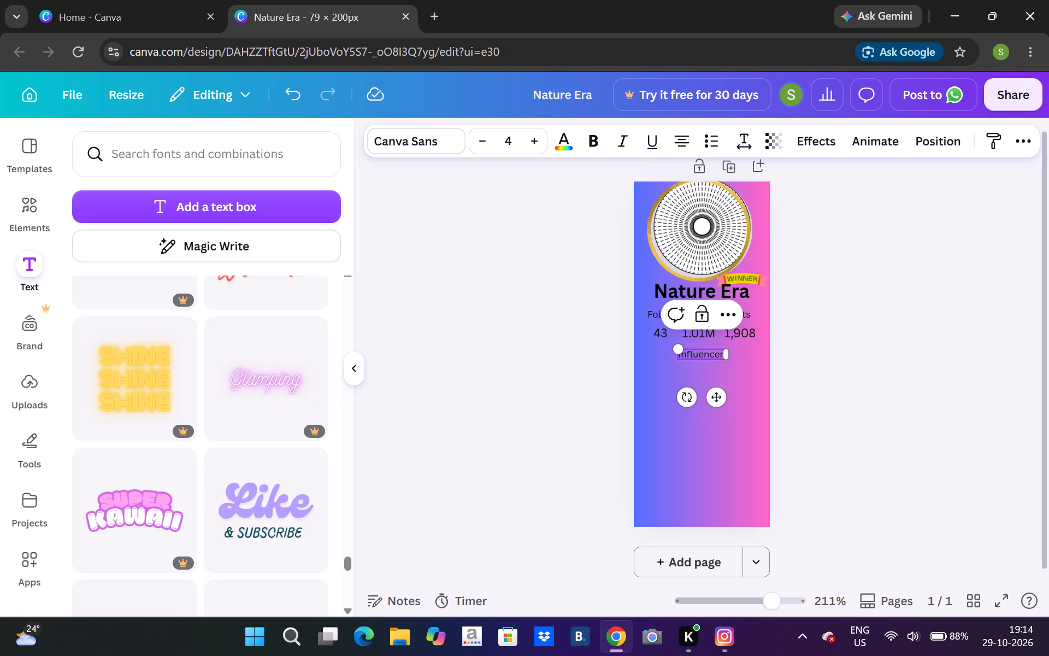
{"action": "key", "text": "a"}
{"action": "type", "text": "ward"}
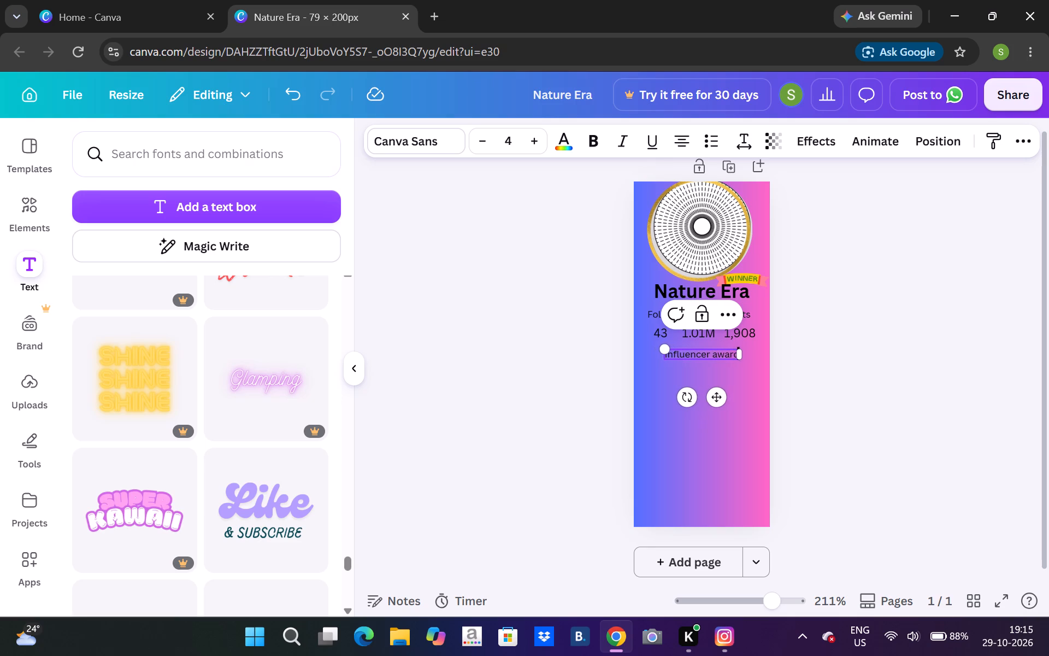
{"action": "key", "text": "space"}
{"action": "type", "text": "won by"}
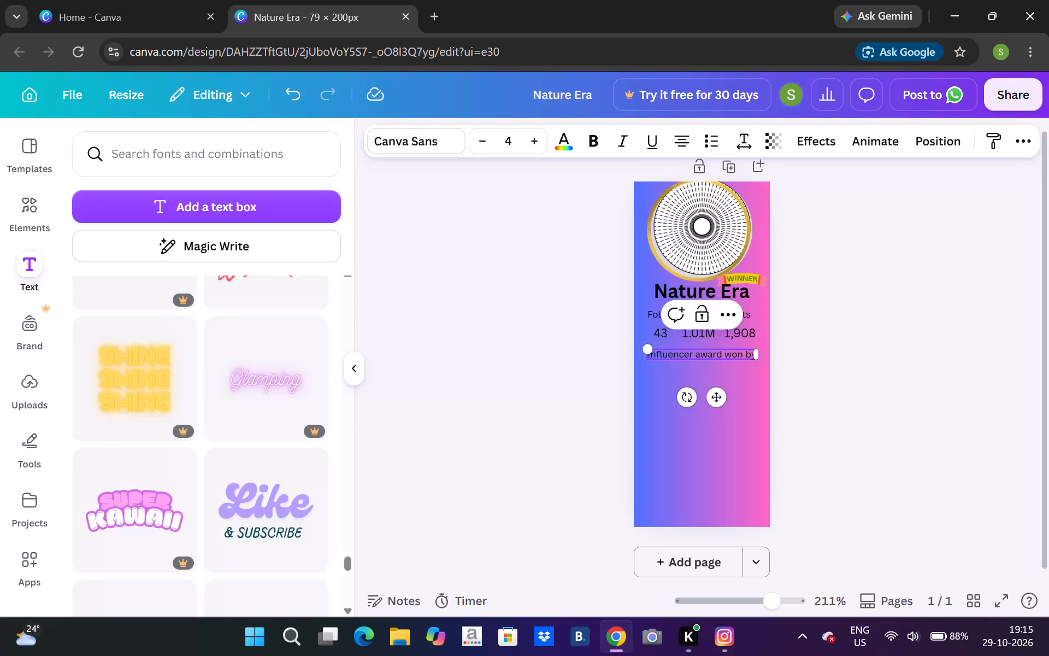
Add a second line to the award text with "mr.", the winner's name and a closing period.
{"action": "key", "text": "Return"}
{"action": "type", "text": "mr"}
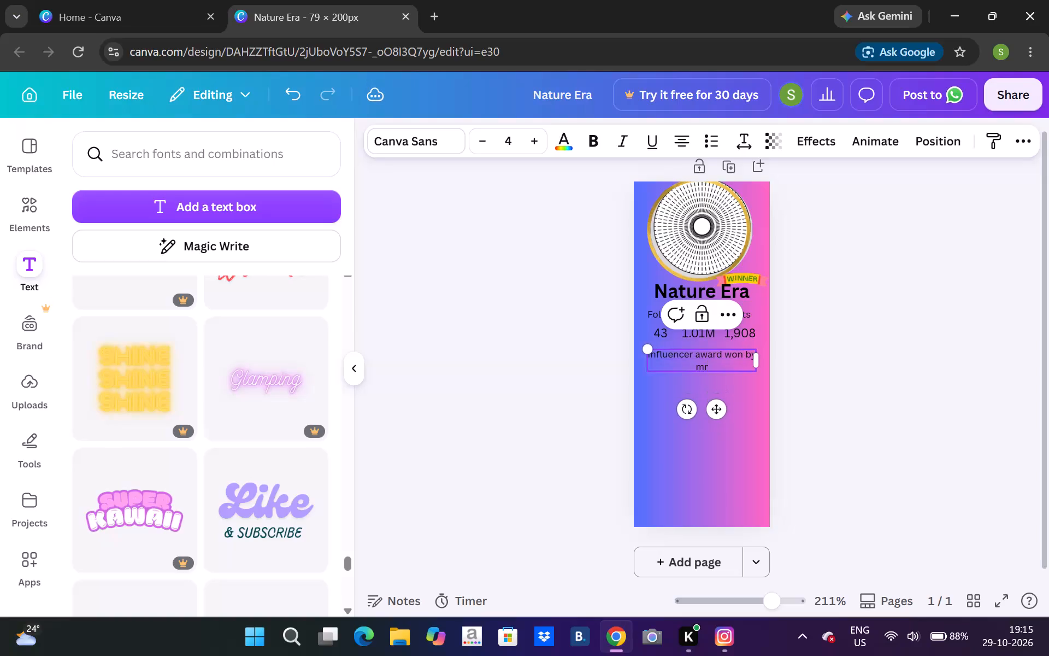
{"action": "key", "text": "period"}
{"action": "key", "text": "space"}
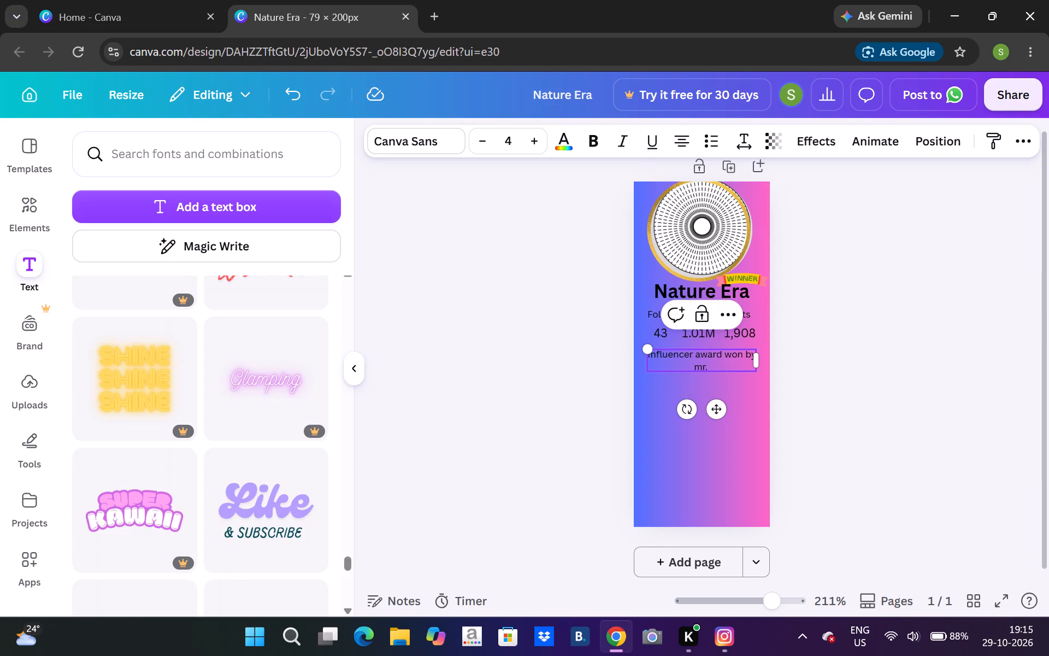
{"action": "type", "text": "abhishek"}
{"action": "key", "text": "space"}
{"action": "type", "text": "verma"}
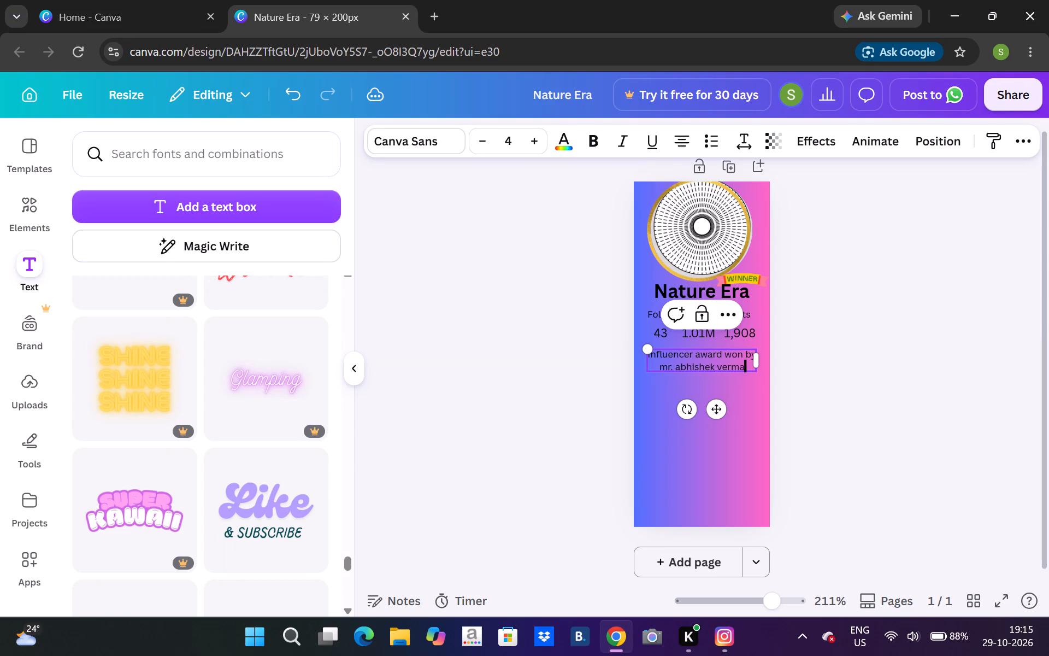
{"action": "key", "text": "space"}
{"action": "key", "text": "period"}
Add a third line to the award text reading "he constaly hard work,".
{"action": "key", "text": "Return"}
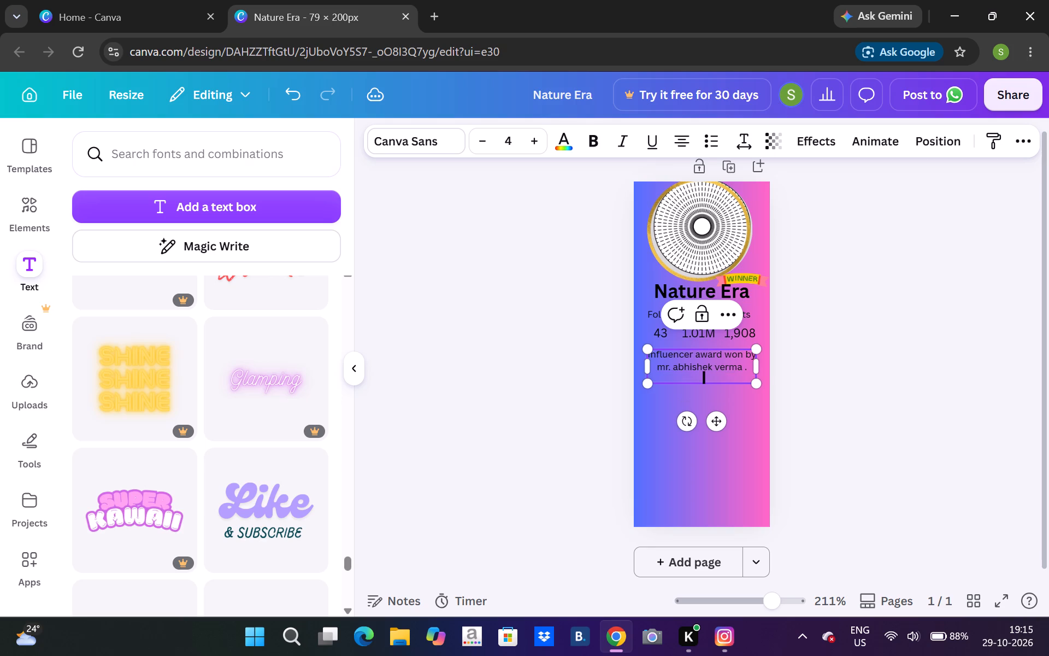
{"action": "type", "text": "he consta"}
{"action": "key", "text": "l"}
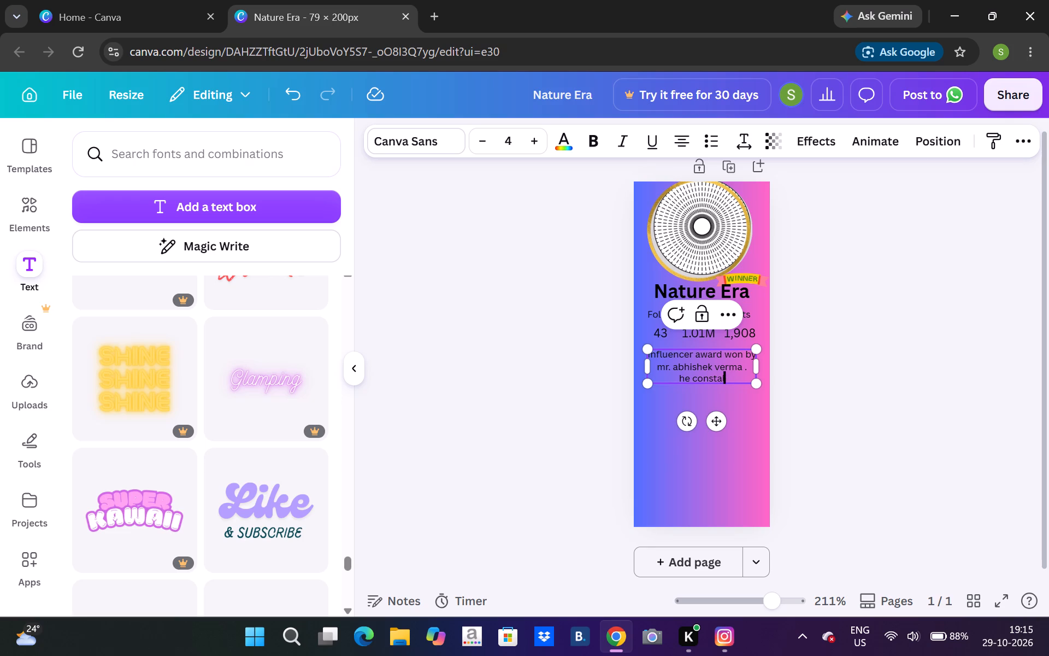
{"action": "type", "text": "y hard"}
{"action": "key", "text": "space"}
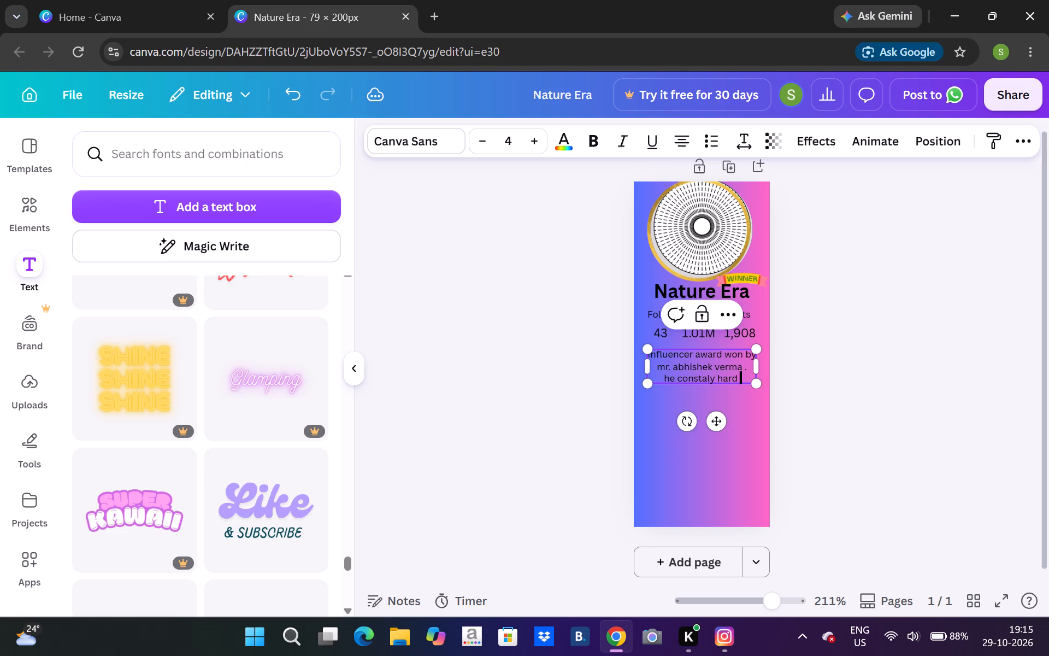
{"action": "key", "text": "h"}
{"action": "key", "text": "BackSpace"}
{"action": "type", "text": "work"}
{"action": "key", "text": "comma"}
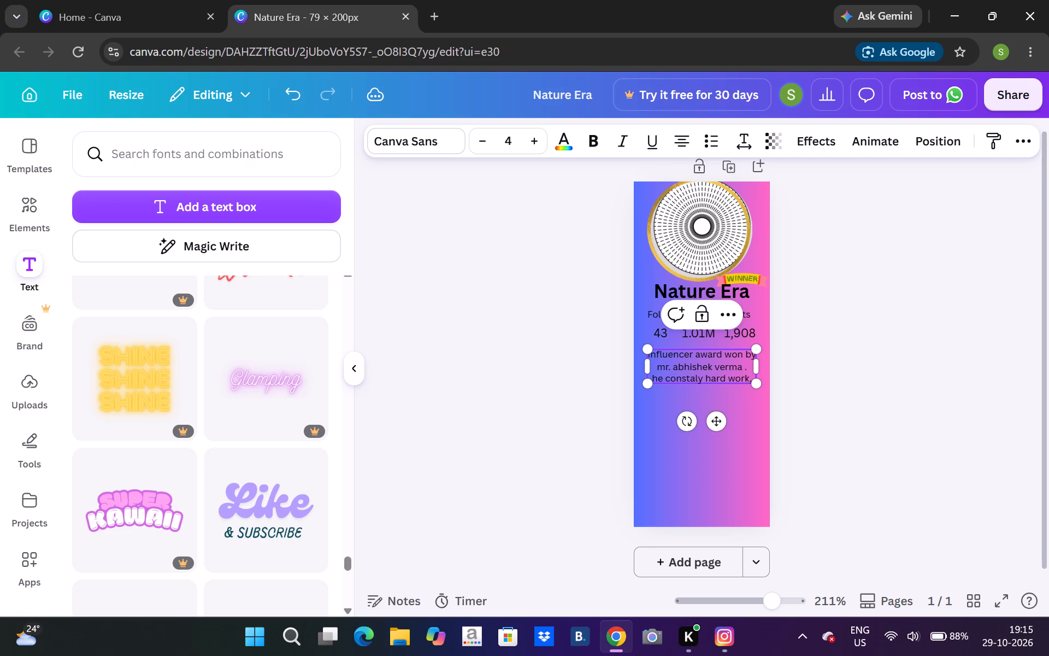
Add a fourth line to the award text reading "that acheive this ..".
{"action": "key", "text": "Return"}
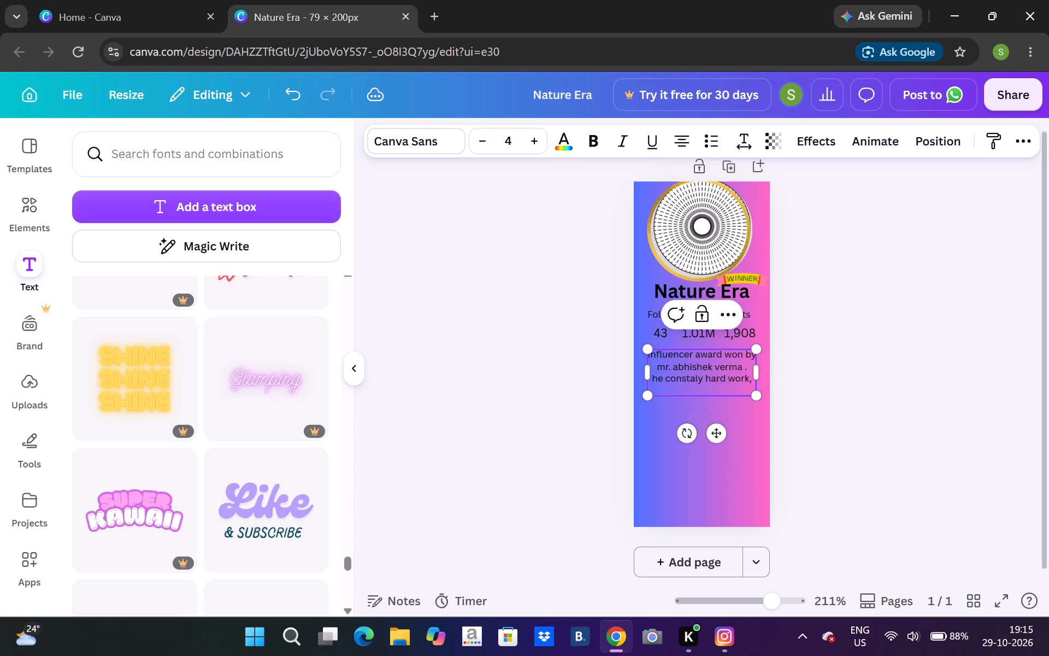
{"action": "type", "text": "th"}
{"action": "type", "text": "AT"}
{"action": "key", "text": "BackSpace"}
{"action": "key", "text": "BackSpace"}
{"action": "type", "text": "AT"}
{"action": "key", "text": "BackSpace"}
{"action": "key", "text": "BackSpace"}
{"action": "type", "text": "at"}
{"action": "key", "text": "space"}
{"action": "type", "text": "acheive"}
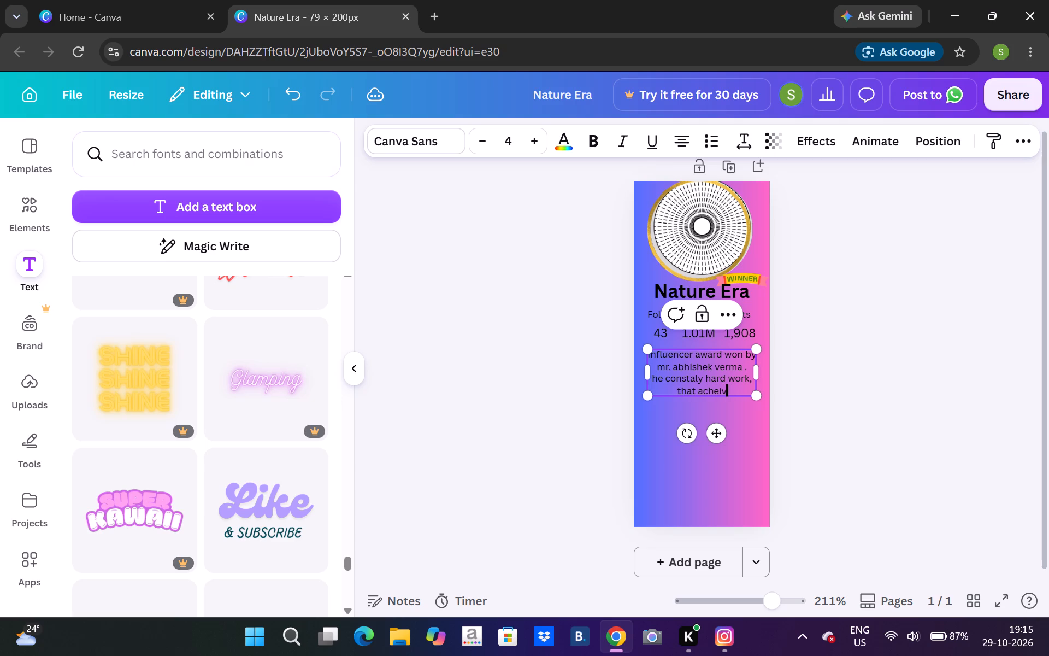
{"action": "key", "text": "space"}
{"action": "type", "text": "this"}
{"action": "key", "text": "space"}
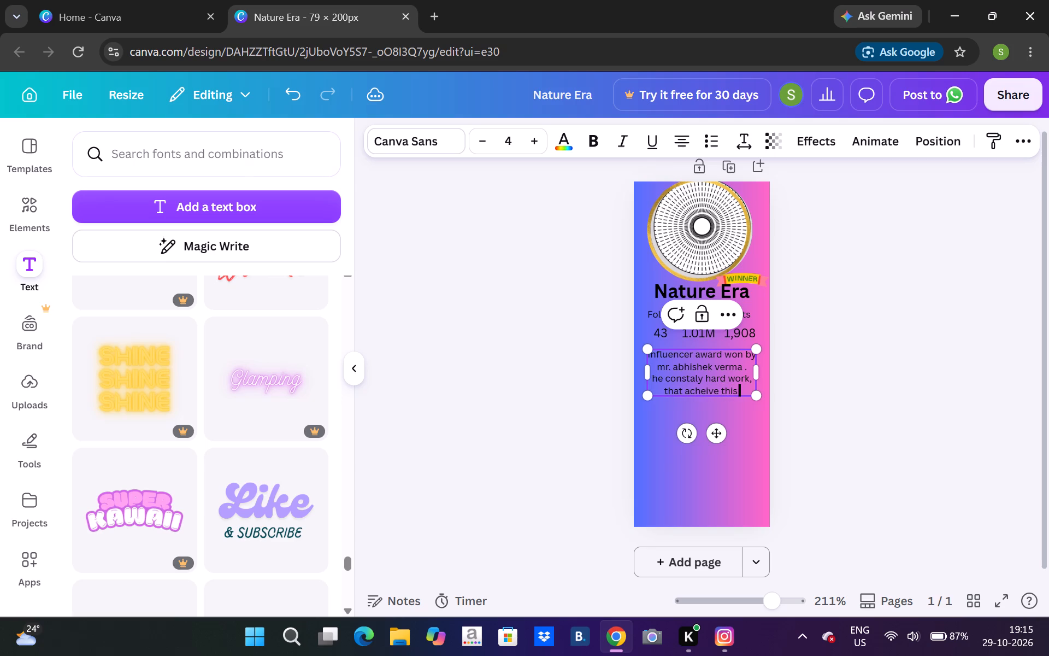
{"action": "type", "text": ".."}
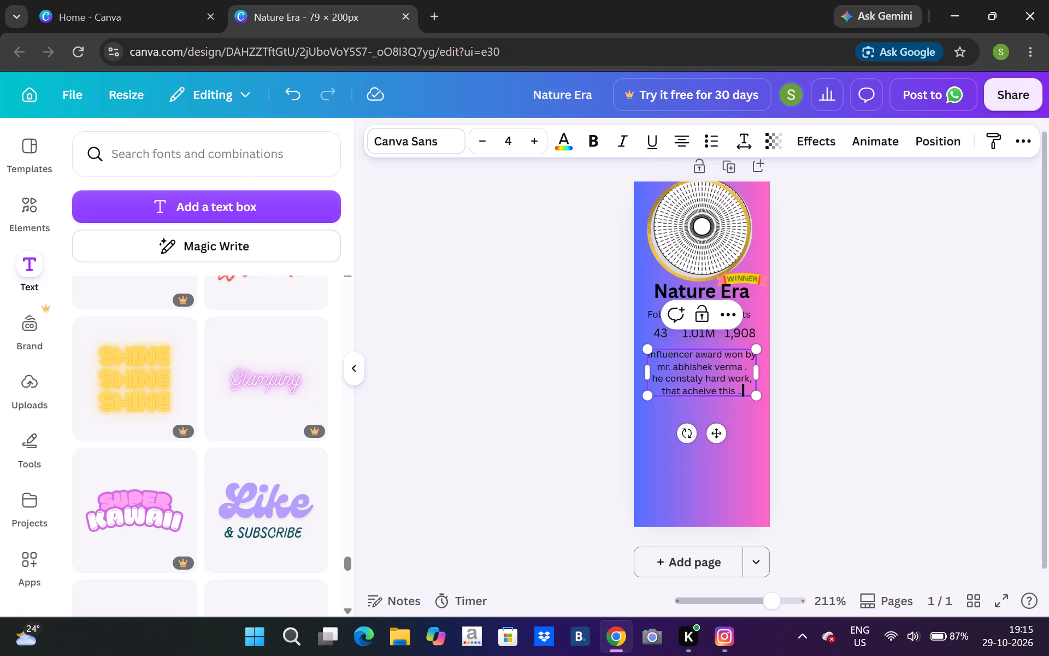
Add two more lines to the award text reading "giving them award and also" and "his account convey".
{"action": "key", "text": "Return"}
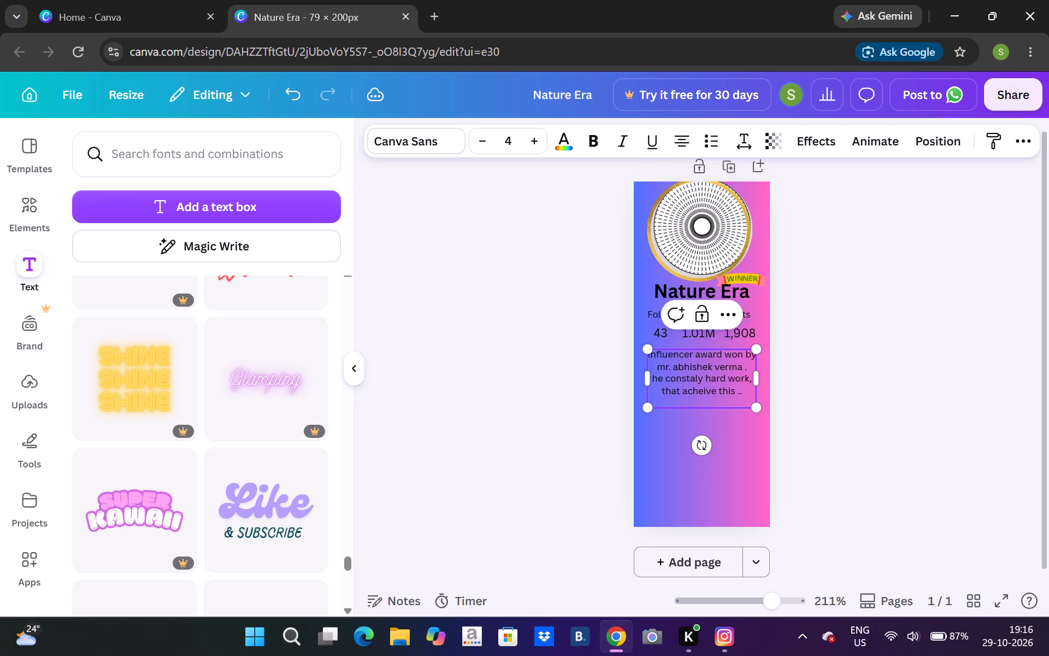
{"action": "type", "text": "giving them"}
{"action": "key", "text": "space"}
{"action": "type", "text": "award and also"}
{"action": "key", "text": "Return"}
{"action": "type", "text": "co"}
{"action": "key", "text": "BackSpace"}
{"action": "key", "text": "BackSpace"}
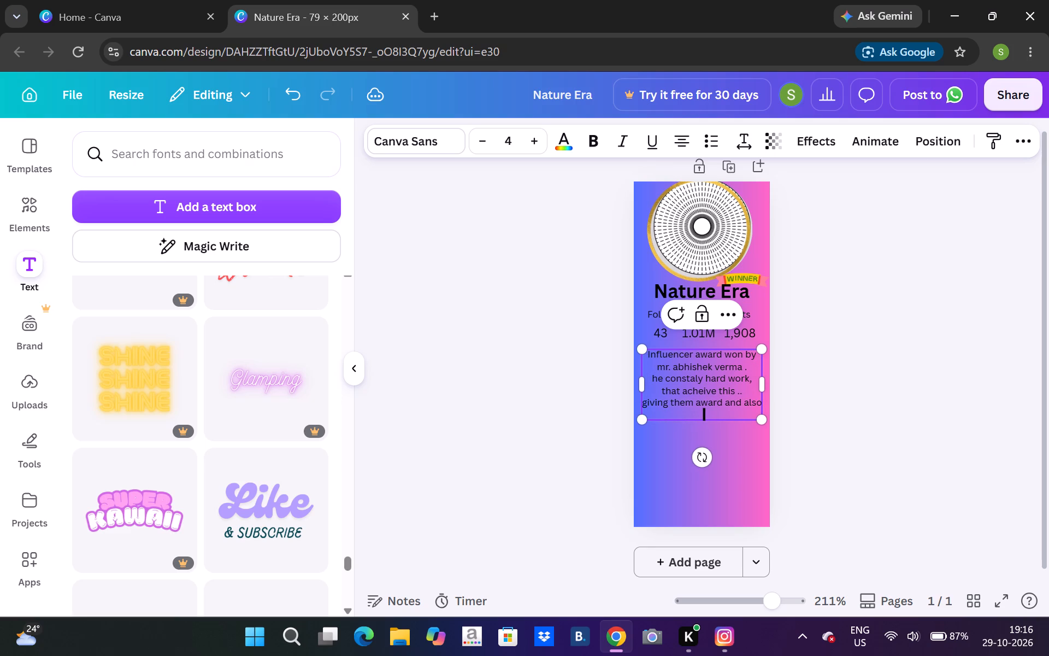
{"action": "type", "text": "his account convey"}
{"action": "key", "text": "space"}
Add a seventh line to the award text reading "the very imporant".
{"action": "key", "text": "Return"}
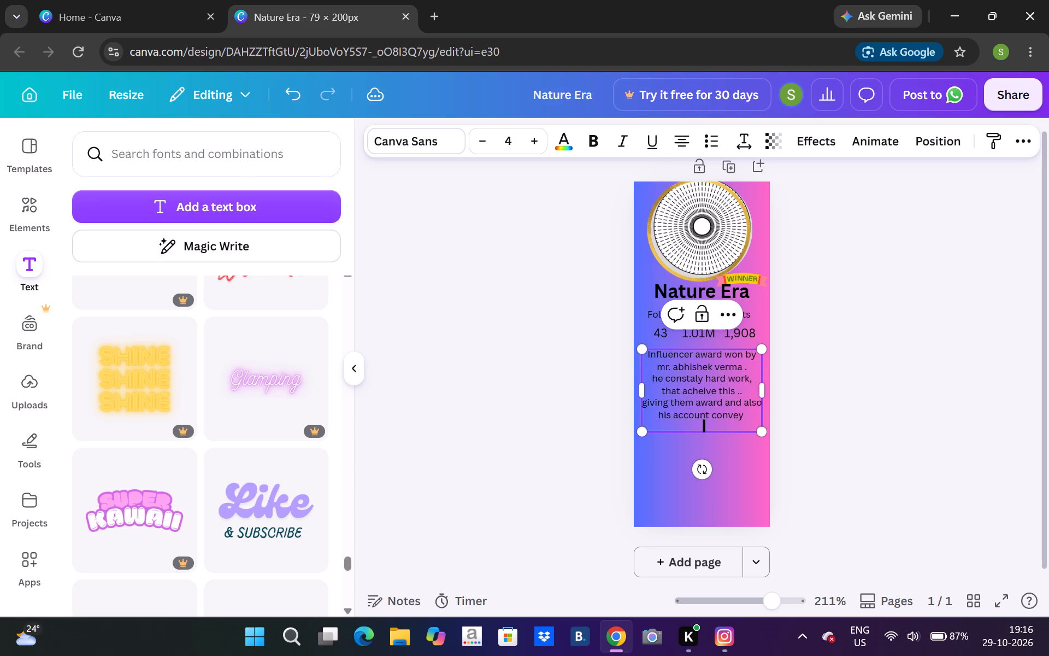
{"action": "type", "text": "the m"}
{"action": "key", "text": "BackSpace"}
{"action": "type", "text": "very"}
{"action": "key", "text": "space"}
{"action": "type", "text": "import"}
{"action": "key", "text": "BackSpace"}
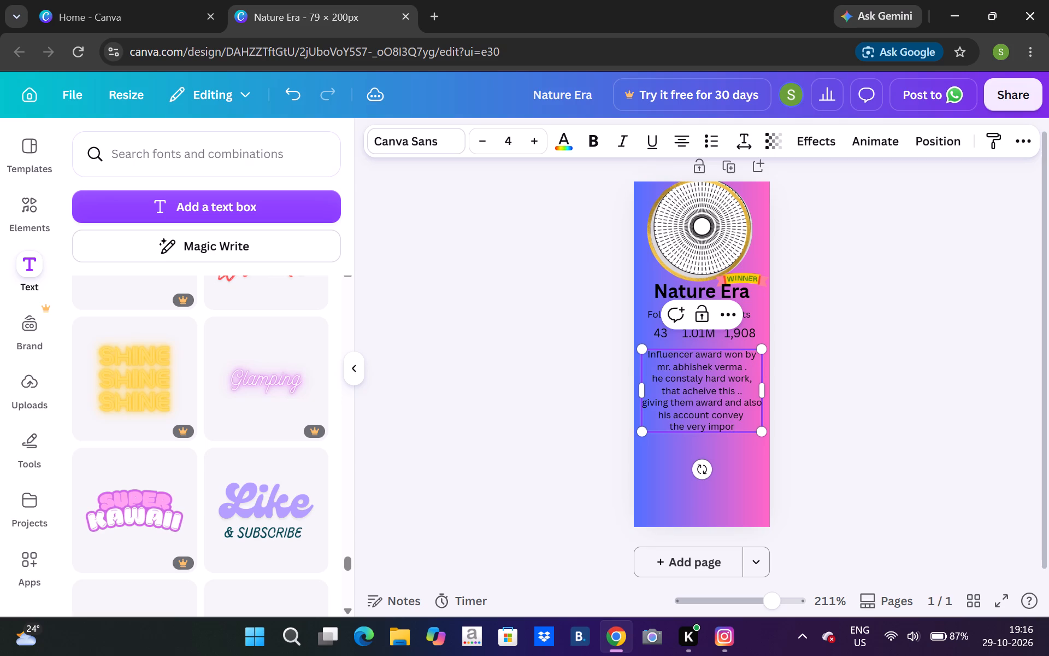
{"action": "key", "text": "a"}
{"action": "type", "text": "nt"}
Add an eighth line to the award text reading "message thar".
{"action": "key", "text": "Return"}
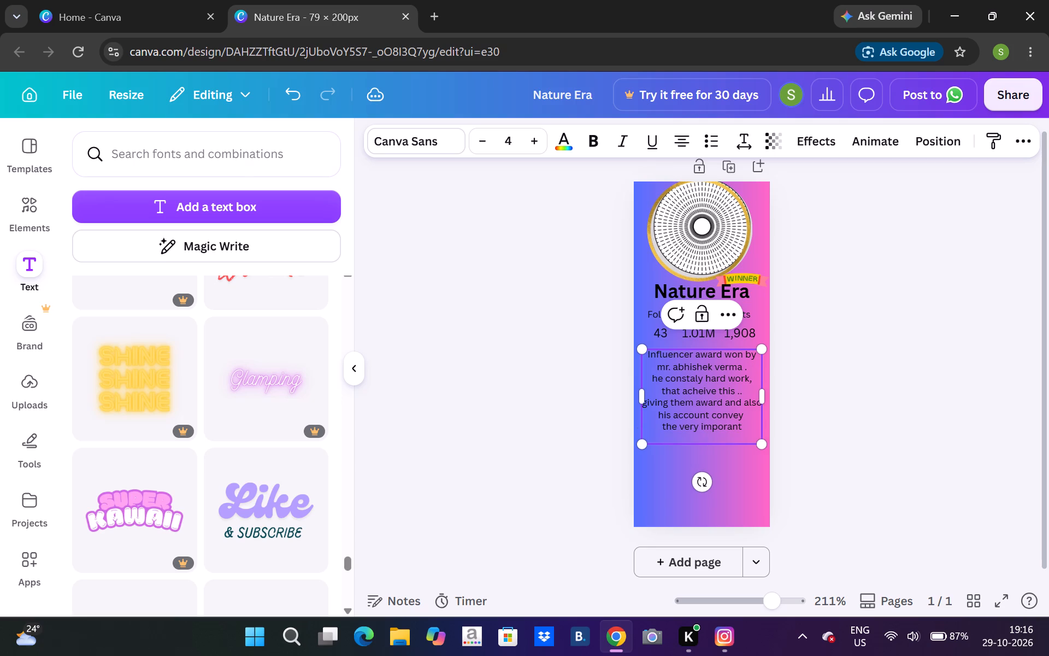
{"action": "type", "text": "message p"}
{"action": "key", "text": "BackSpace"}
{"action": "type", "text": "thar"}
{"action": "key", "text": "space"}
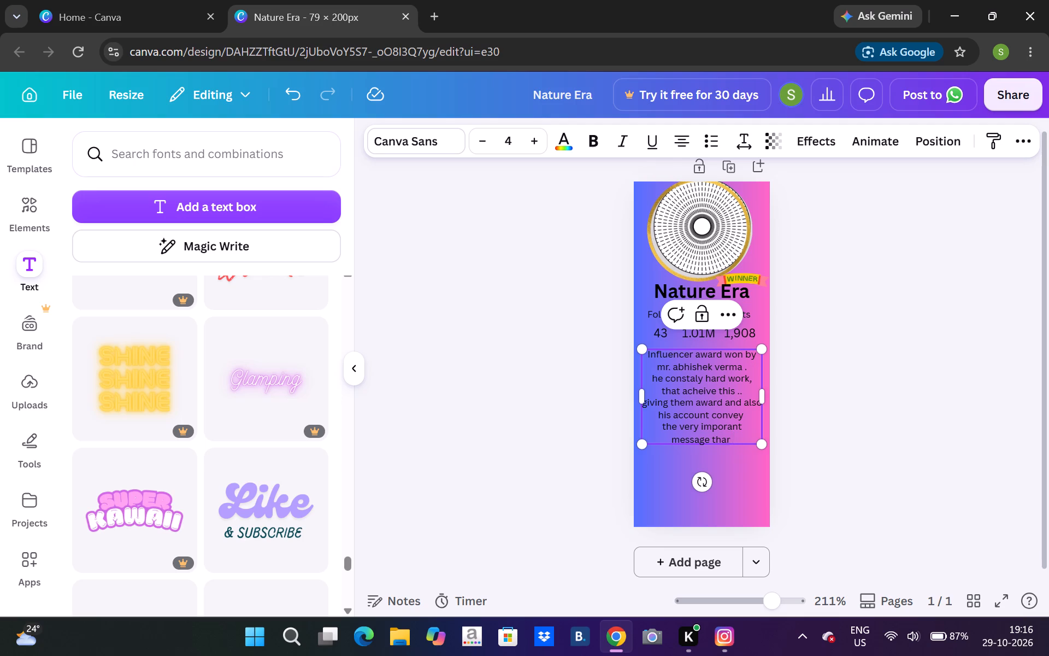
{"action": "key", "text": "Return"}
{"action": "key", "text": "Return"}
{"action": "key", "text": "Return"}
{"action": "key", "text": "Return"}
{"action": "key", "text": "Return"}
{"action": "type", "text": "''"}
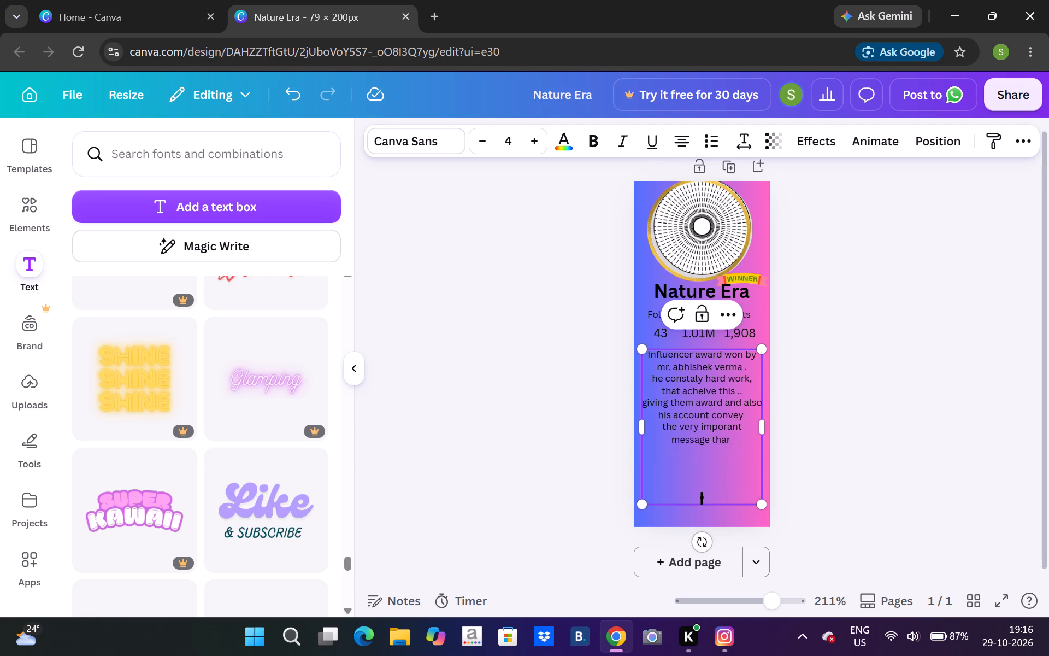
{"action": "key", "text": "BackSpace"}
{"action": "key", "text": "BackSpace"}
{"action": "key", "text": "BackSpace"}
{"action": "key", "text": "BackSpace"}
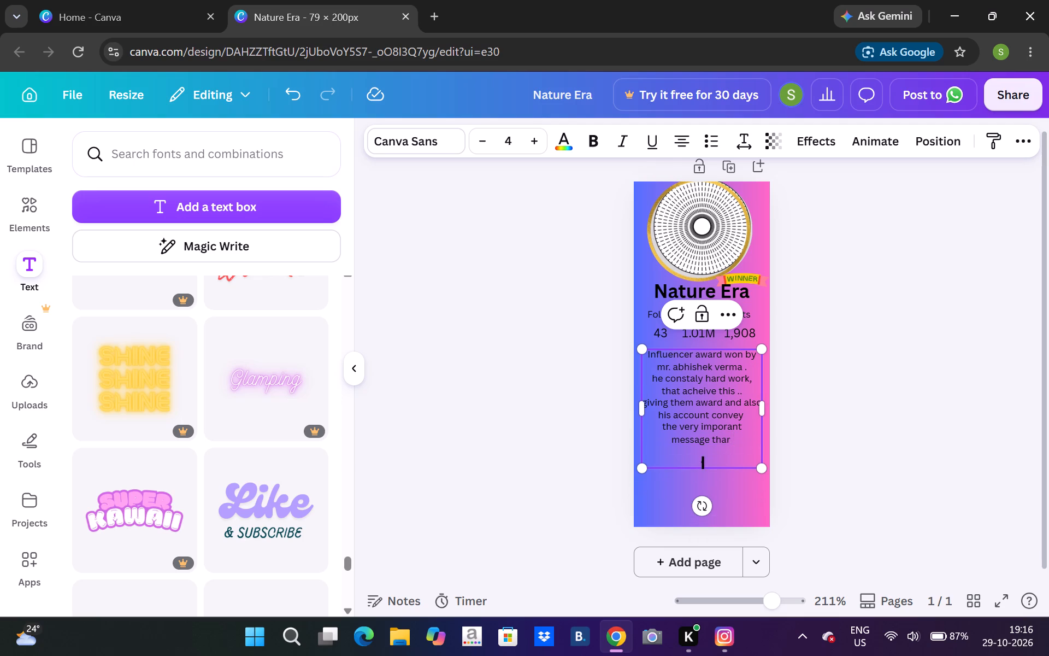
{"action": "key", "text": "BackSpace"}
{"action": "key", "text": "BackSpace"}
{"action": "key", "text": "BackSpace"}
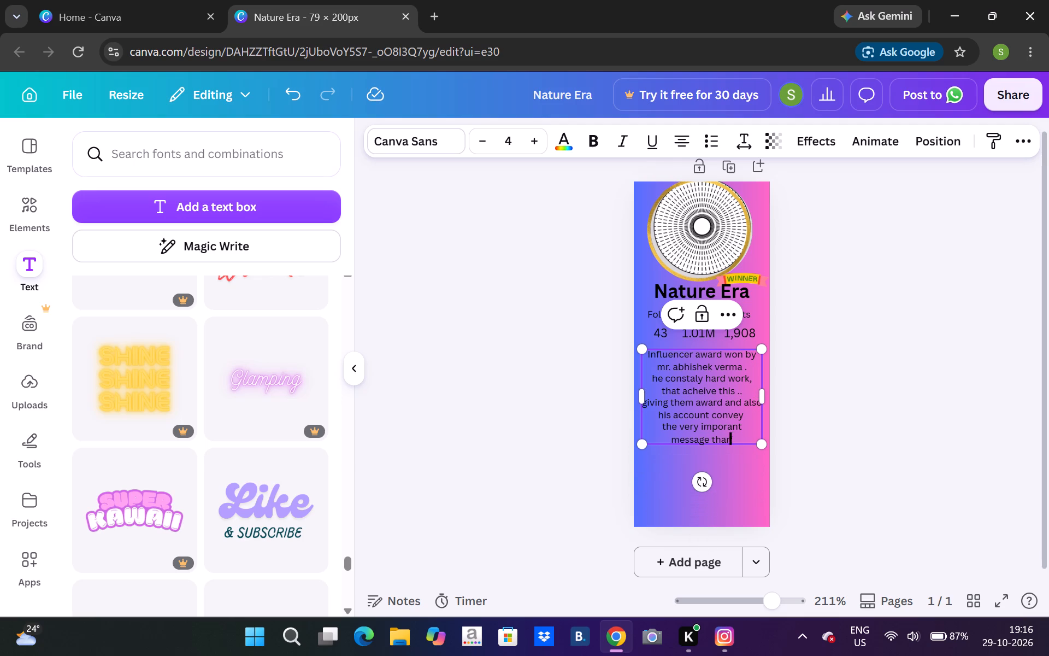
Correct the last word of the award text's eighth line to "that" and leave no quote mark after it.
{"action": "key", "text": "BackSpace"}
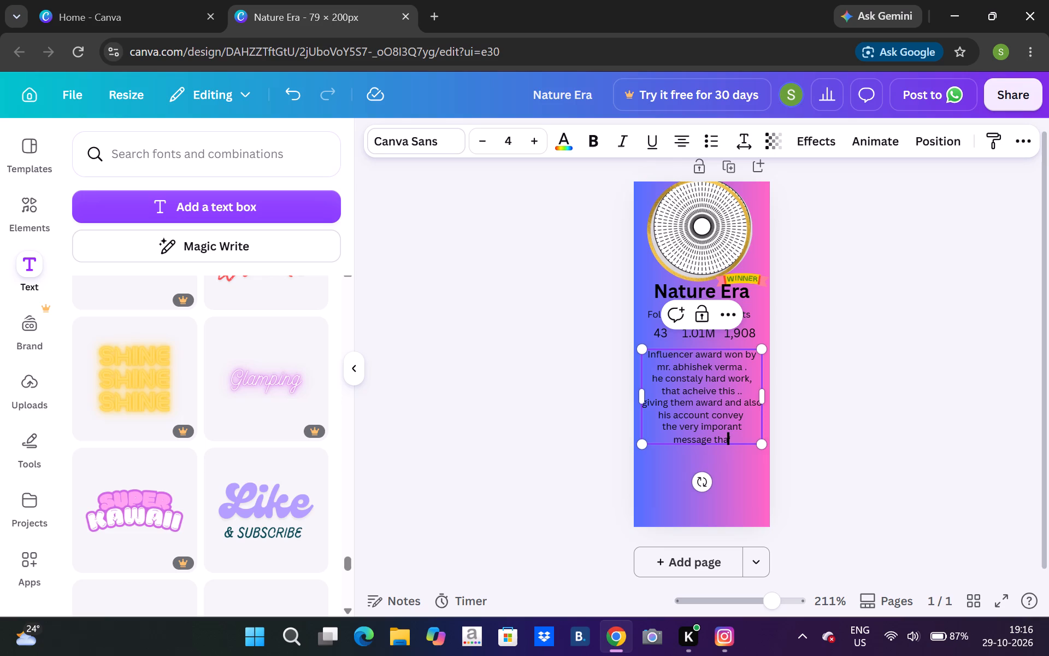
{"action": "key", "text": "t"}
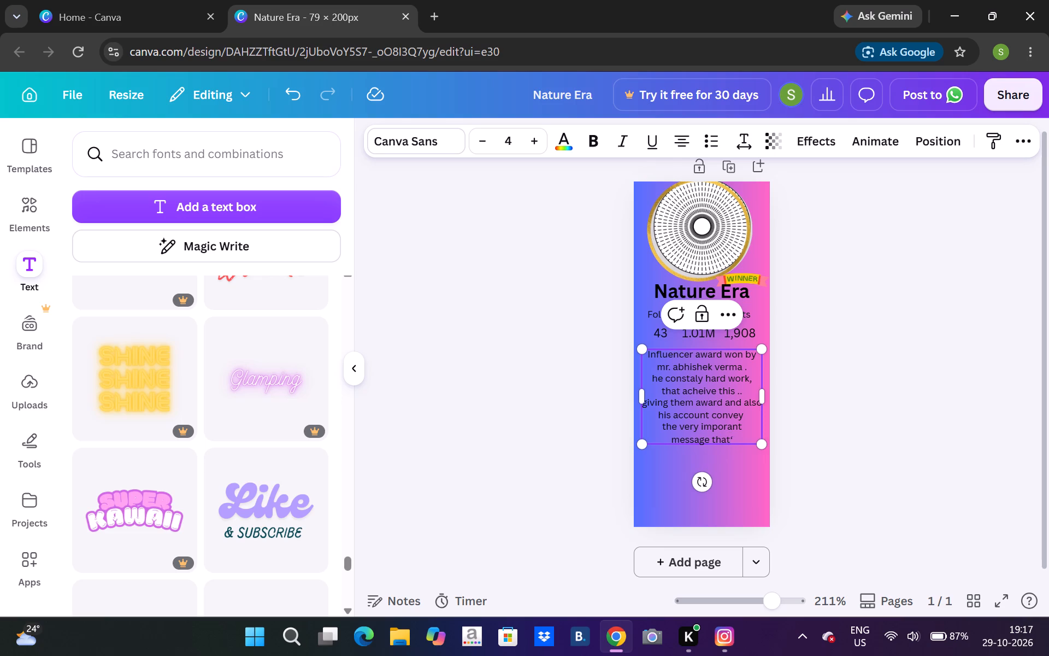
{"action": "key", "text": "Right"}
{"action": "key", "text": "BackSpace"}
Add a ninth line to the award text reading "PREVENT NAURE" in double quotation marks.
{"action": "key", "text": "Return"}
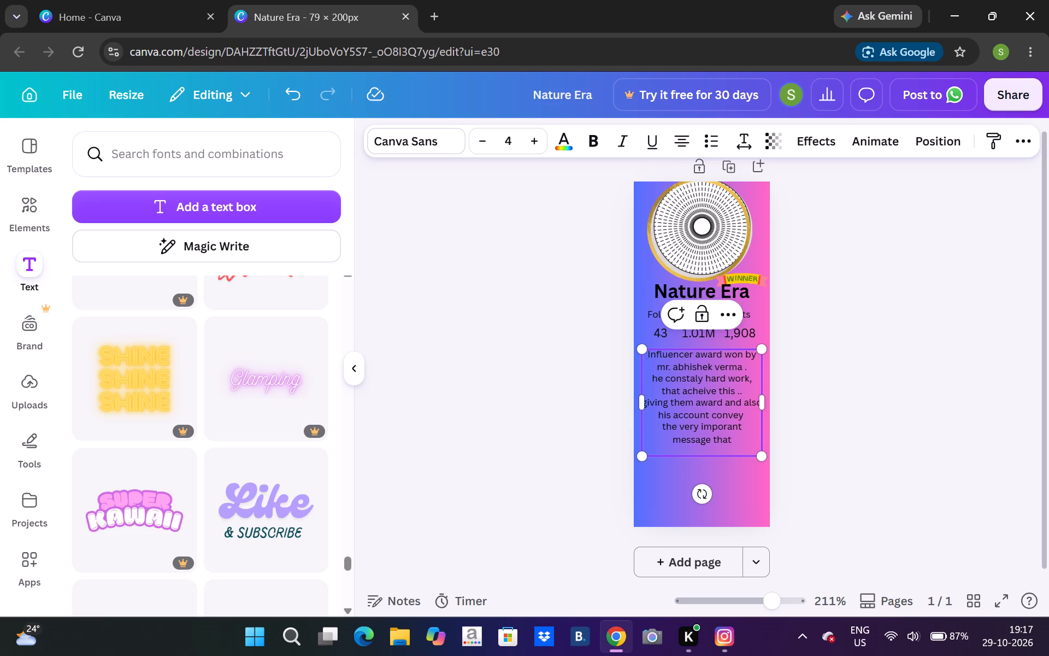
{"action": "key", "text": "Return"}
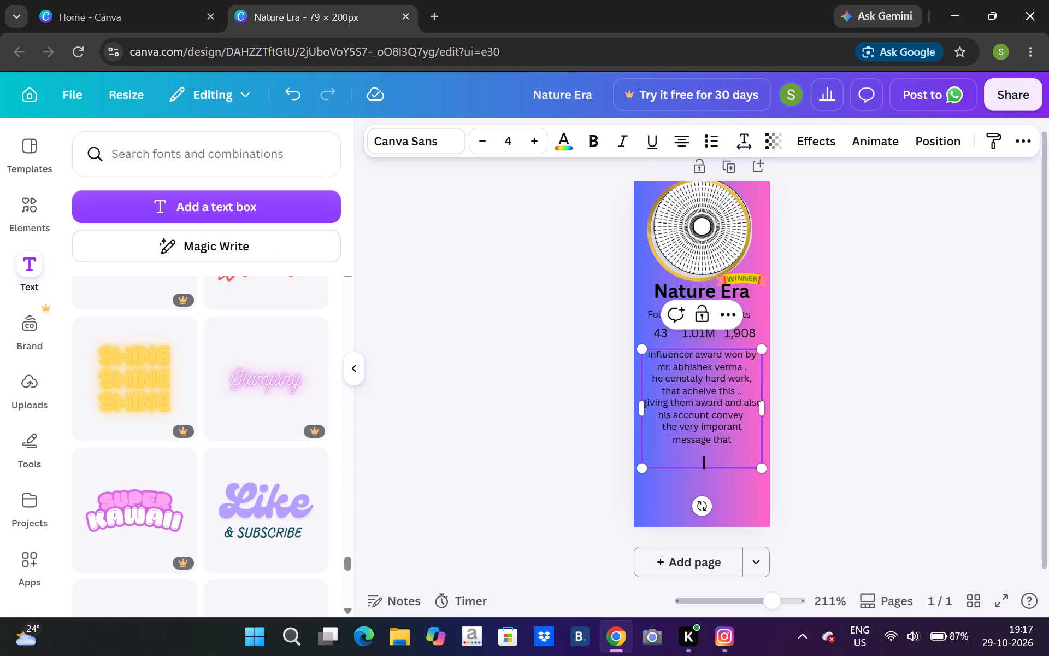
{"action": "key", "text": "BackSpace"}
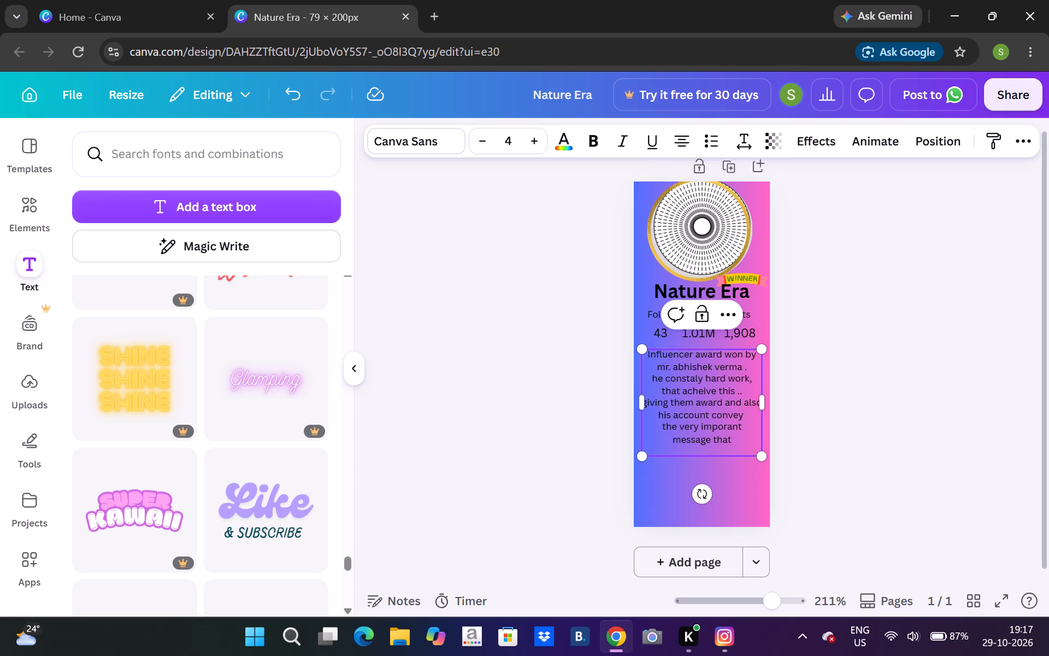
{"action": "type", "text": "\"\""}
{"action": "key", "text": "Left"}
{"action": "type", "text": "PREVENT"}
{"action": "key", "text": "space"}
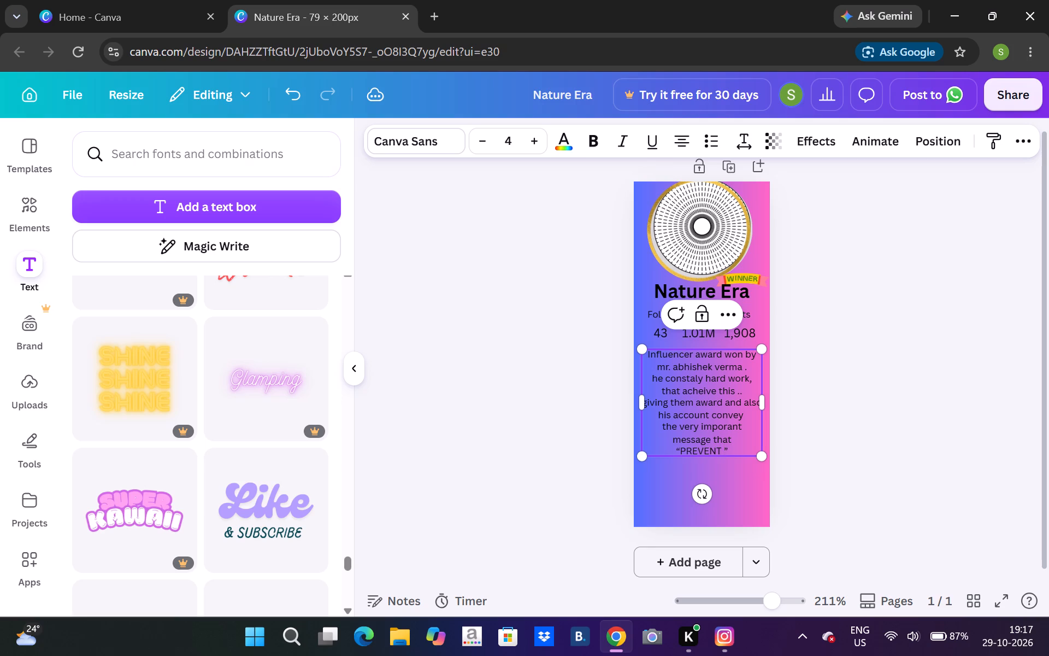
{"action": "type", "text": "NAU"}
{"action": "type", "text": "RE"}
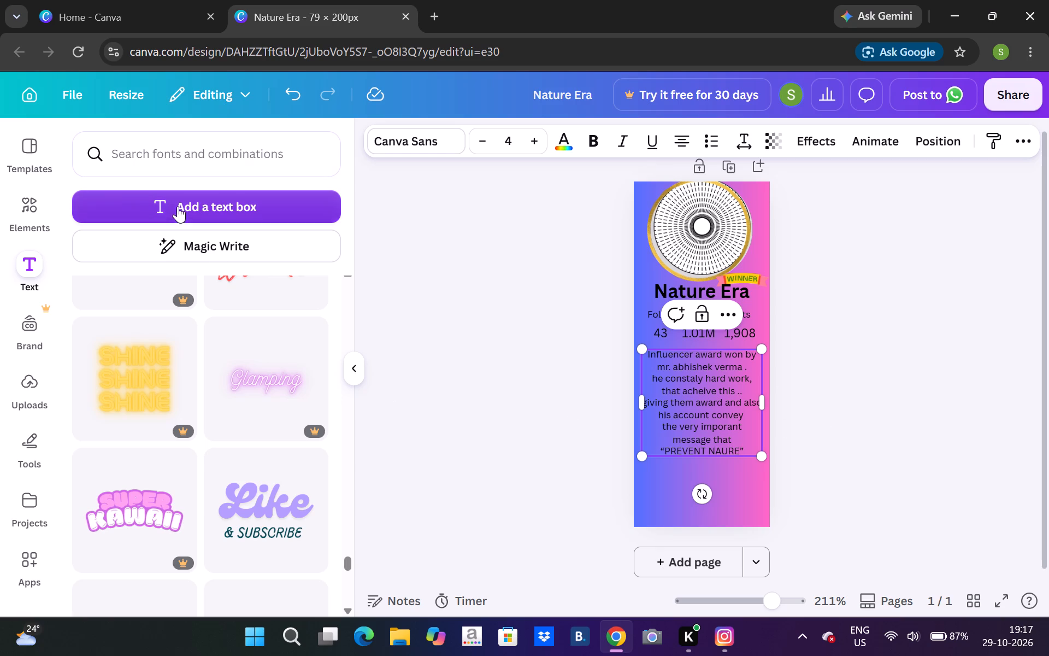
Clear the "winner icon" element search and add the leafy green tree graphic from the recently used elements to the page.
{"action": "left_click", "coordinate": [42, 215]}
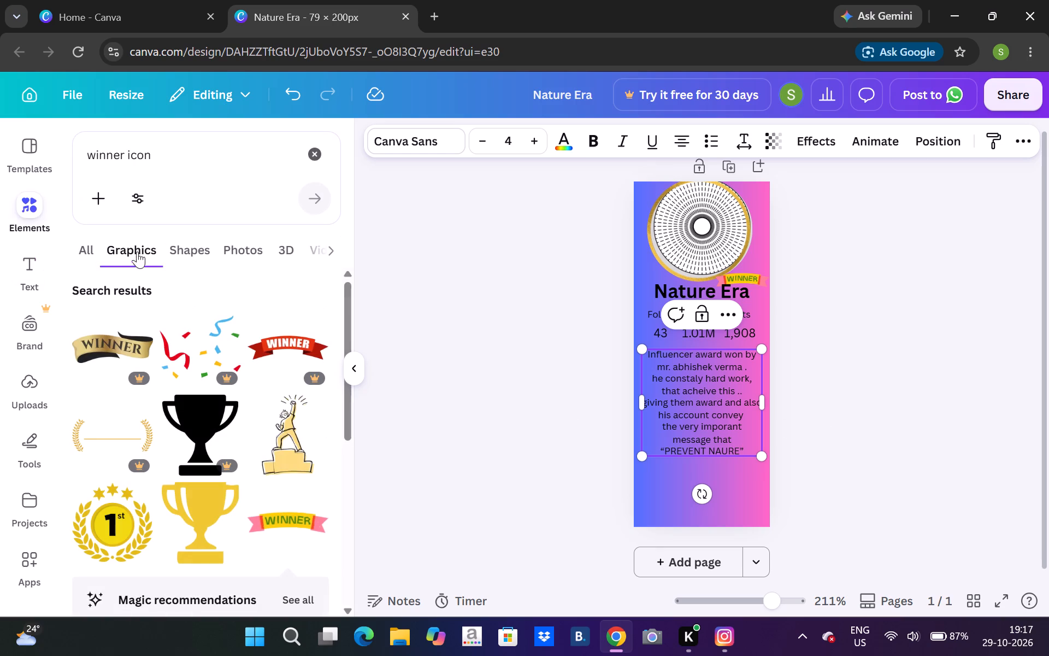
{"action": "left_click", "coordinate": [313, 148]}
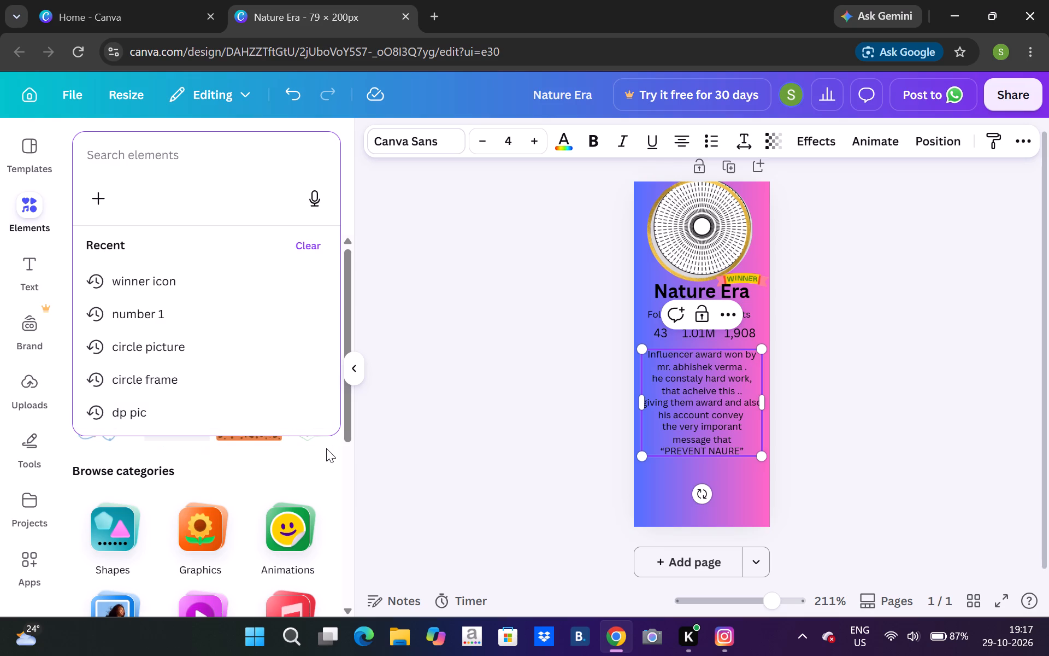
{"action": "left_click", "coordinate": [326, 448]}
{"action": "left_click_drag", "start_coordinate": [326, 448], "coordinate": [297, 200]}
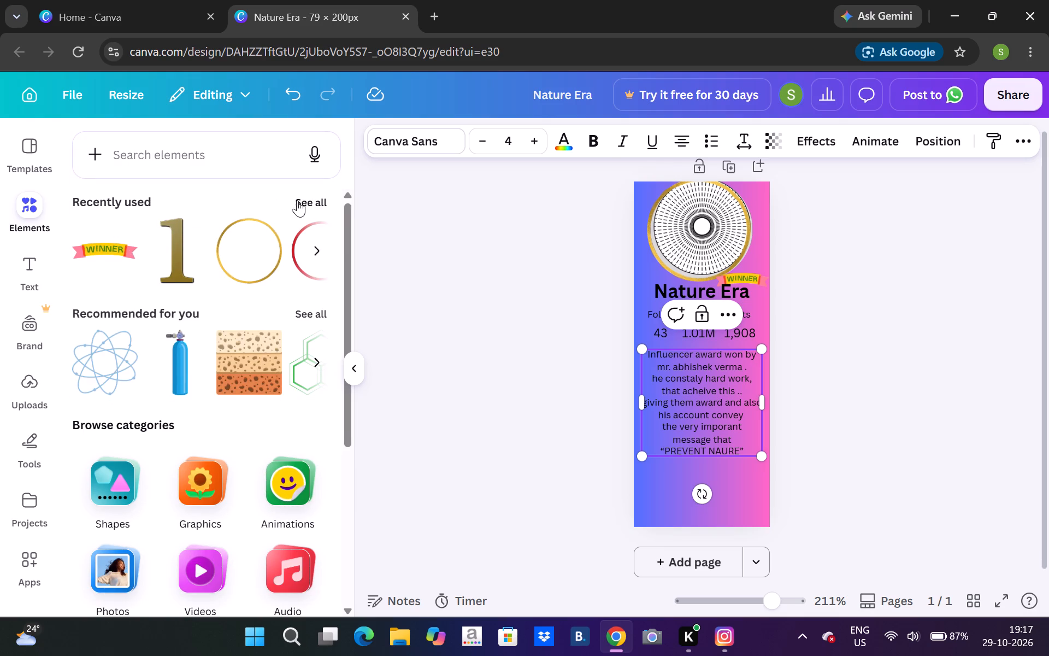
{"action": "left_click", "coordinate": [297, 200]}
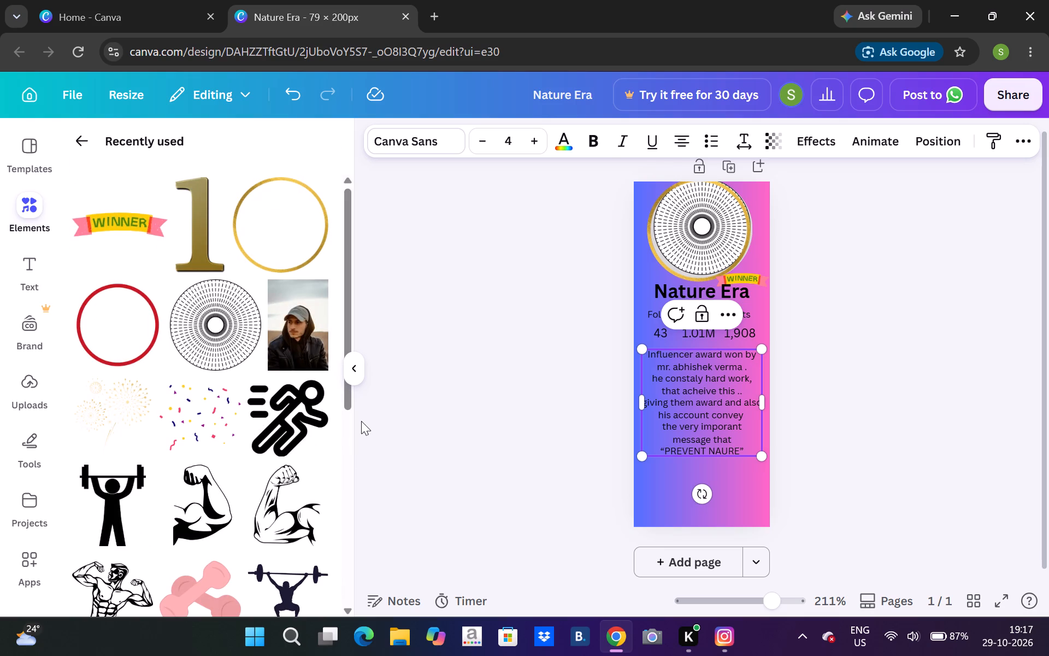
{"action": "left_click", "coordinate": [361, 421]}
{"action": "left_click", "coordinate": [361, 421]}
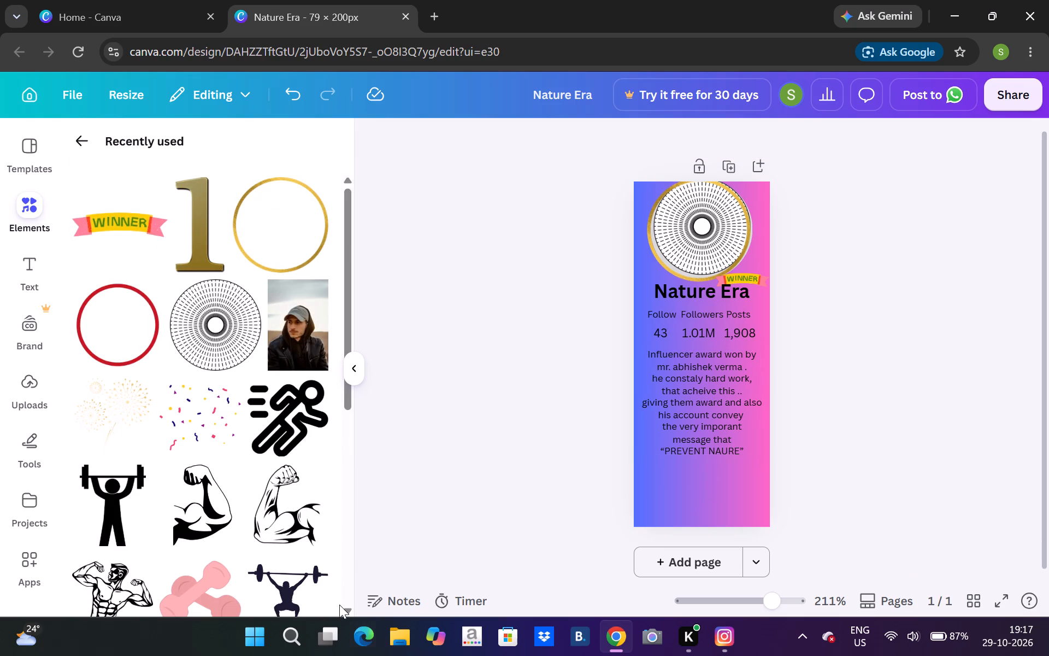
{"action": "triple_click", "coordinate": [339, 605]}
{"action": "triple_click", "coordinate": [339, 605]}
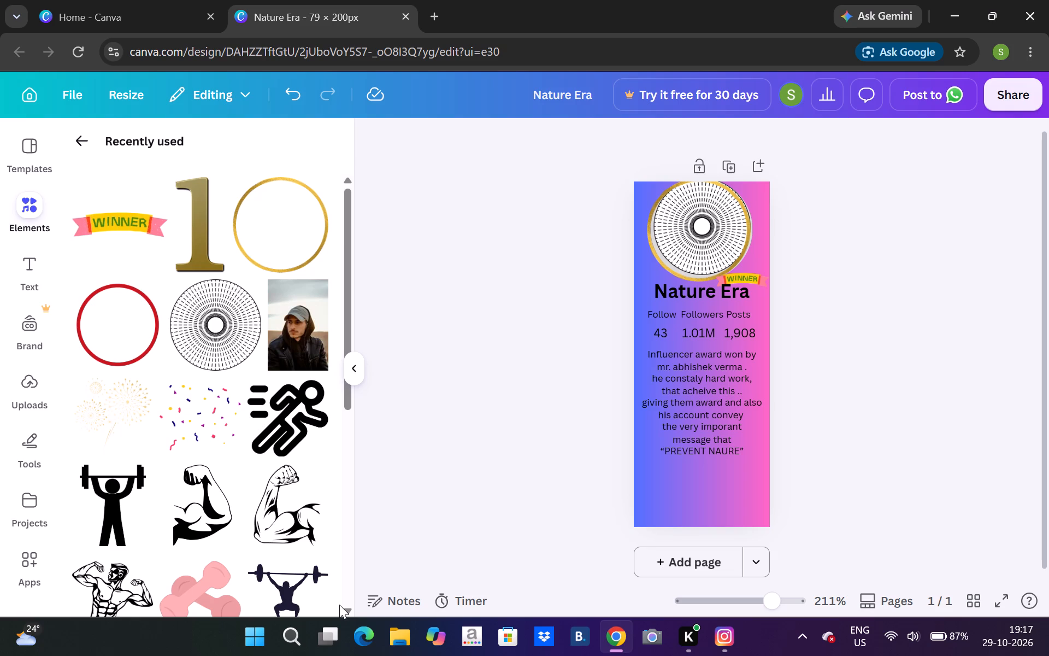
{"action": "triple_click", "coordinate": [351, 610]}
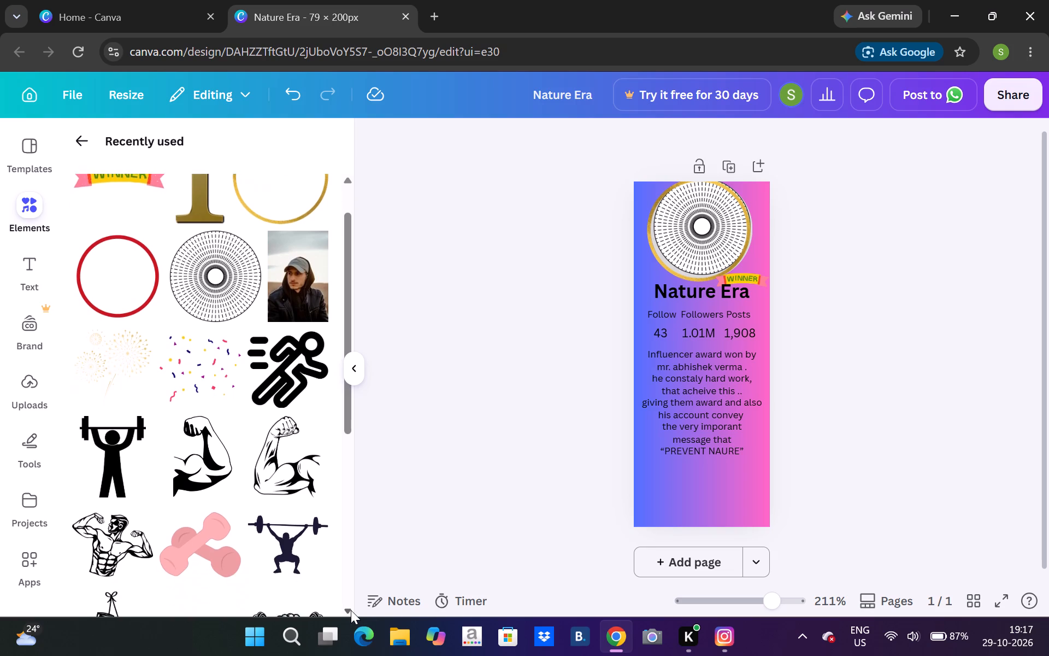
{"action": "left_click", "coordinate": [351, 610]}
{"action": "triple_click", "coordinate": [351, 610]}
{"action": "double_click", "coordinate": [351, 610]}
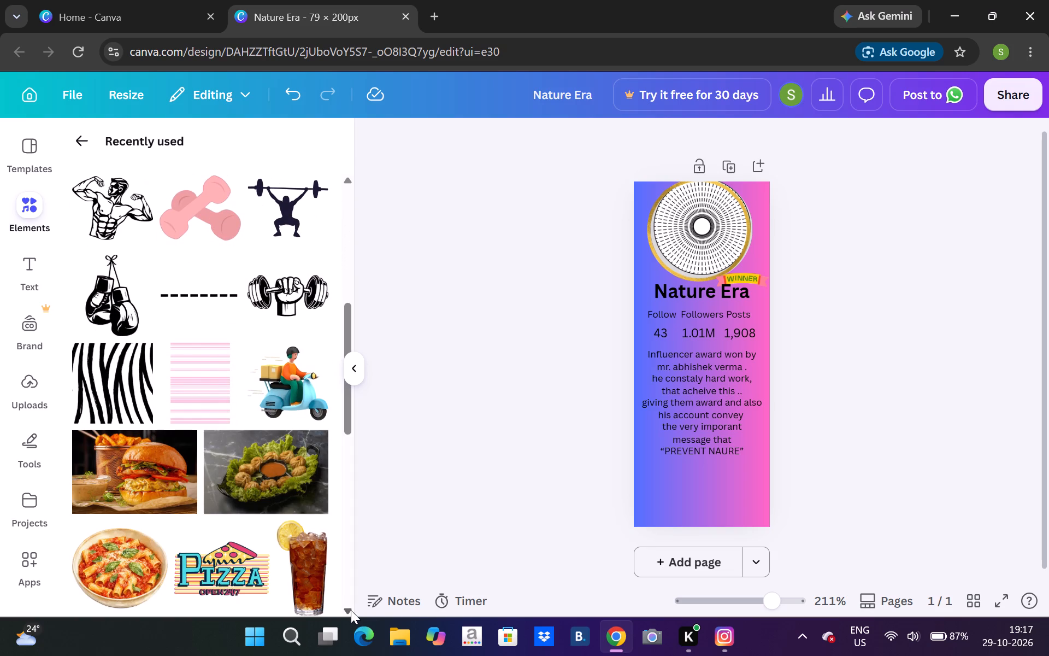
{"action": "triple_click", "coordinate": [350, 608]}
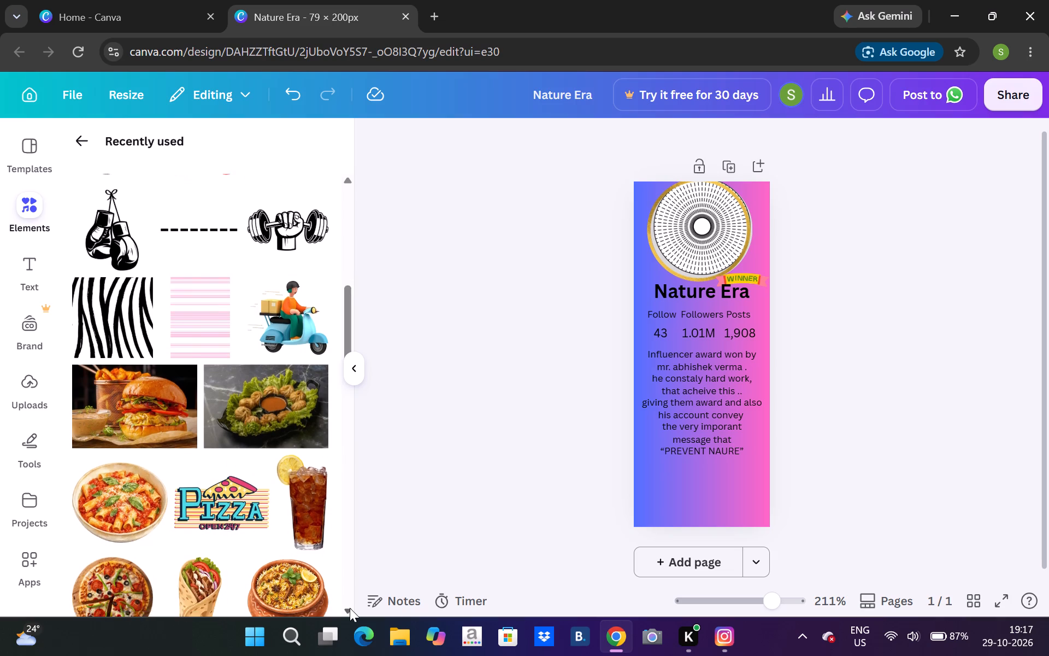
{"action": "triple_click", "coordinate": [350, 608]}
{"action": "triple_click", "coordinate": [350, 608]}
{"action": "double_click", "coordinate": [350, 608]}
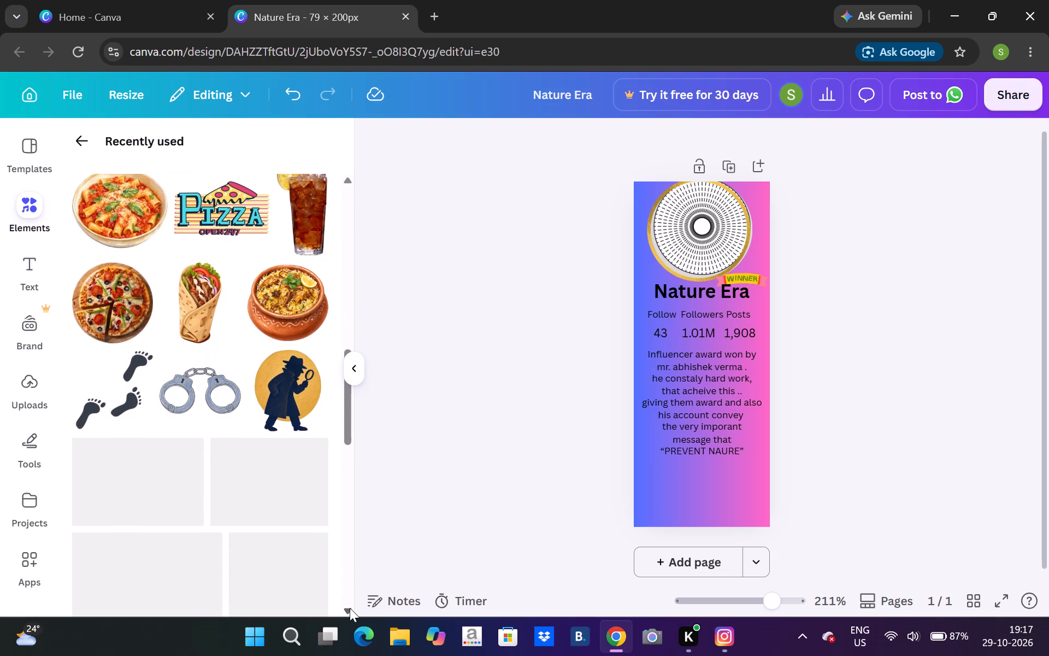
{"action": "triple_click", "coordinate": [350, 608]}
{"action": "triple_click", "coordinate": [350, 608]}
{"action": "triple_click", "coordinate": [350, 608]}
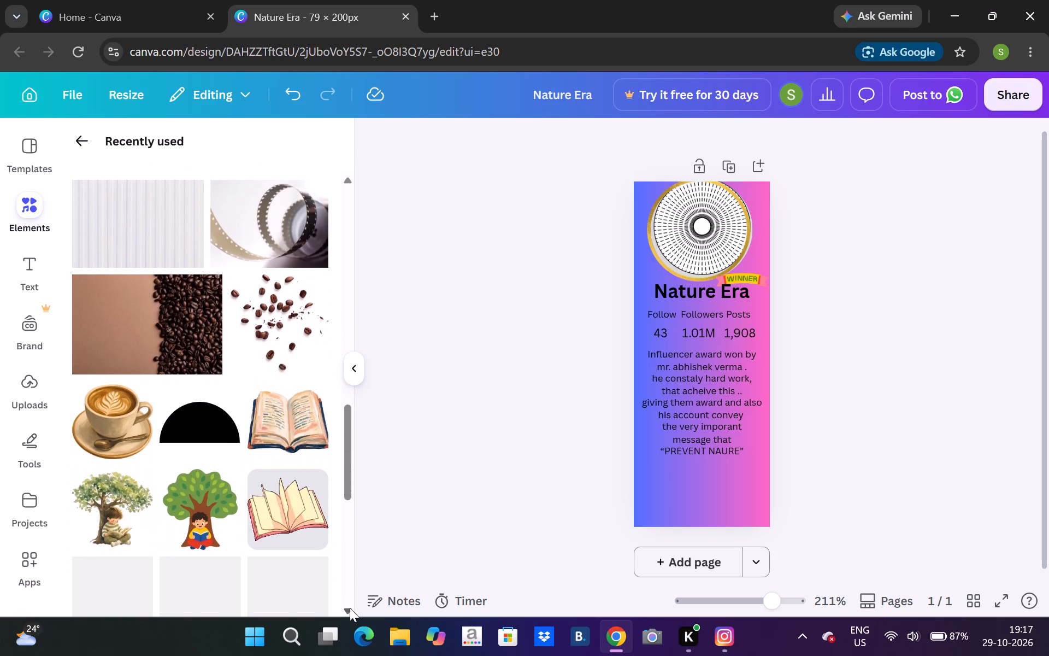
{"action": "right_click", "coordinate": [350, 608]}
{"action": "double_click", "coordinate": [350, 608]}
{"action": "double_click", "coordinate": [350, 608]}
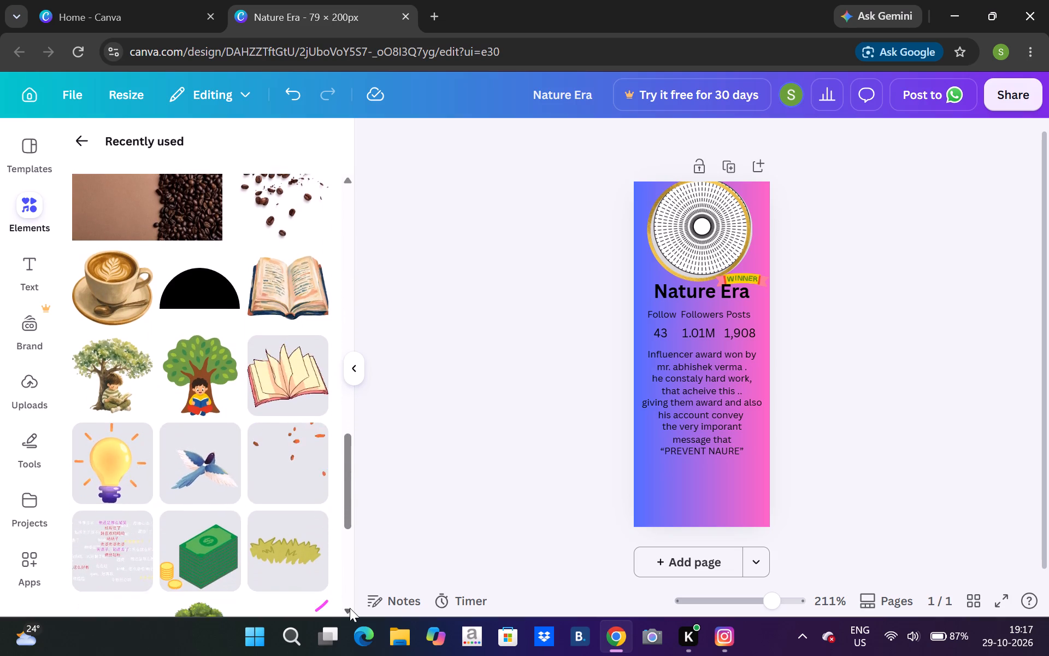
{"action": "double_click", "coordinate": [350, 608]}
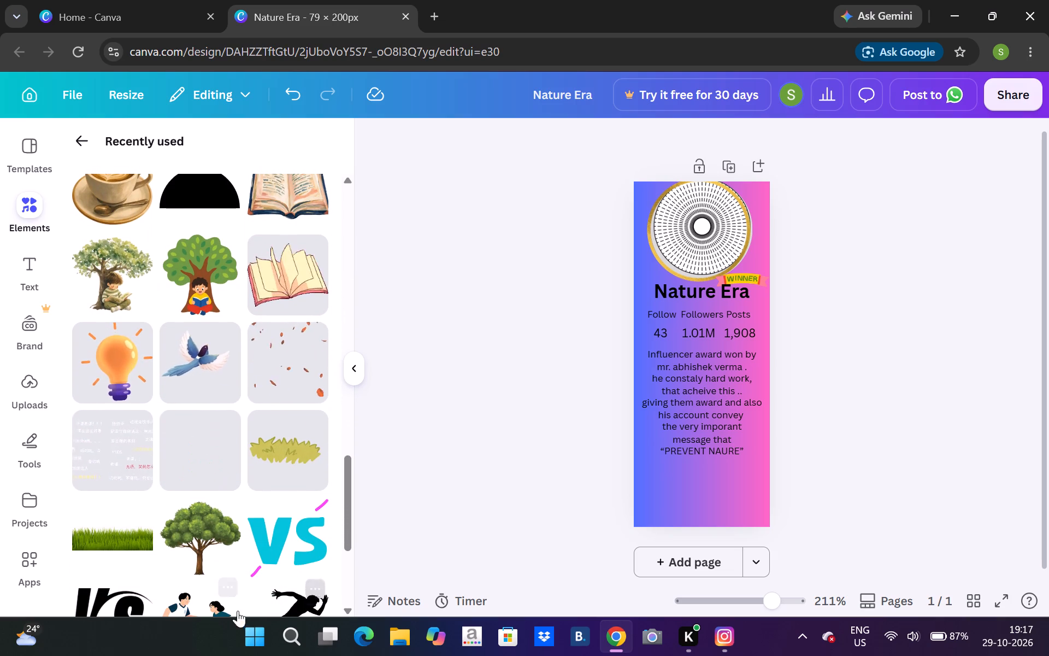
{"action": "left_click", "coordinate": [212, 554]}
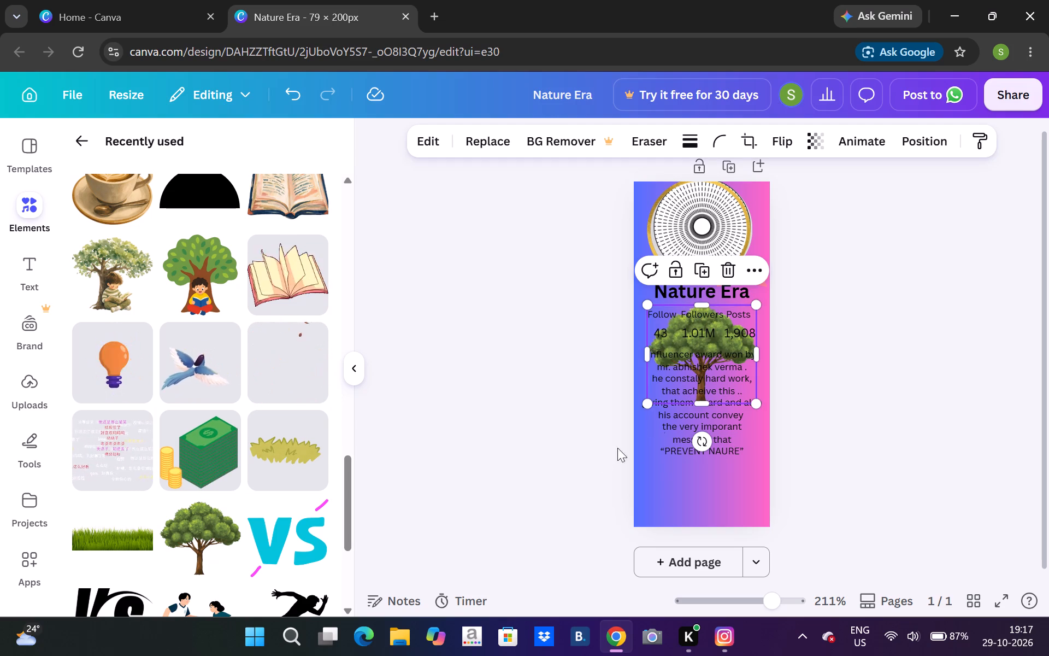
Set the tree graphic's transparency to 51.
{"action": "left_click", "coordinate": [700, 365]}
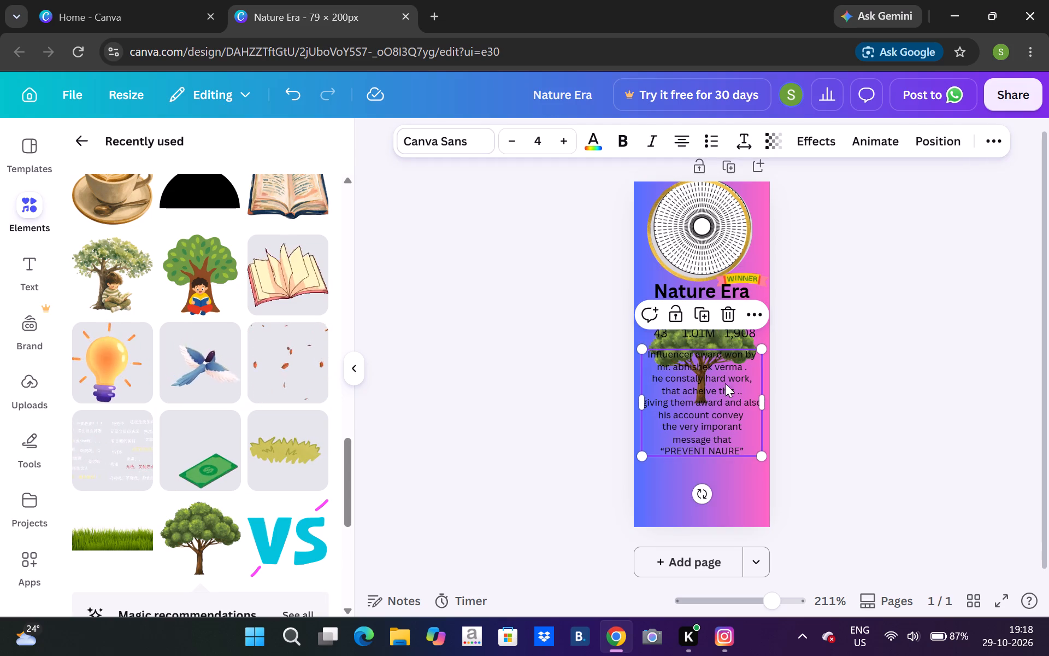
{"action": "left_click", "coordinate": [839, 388]}
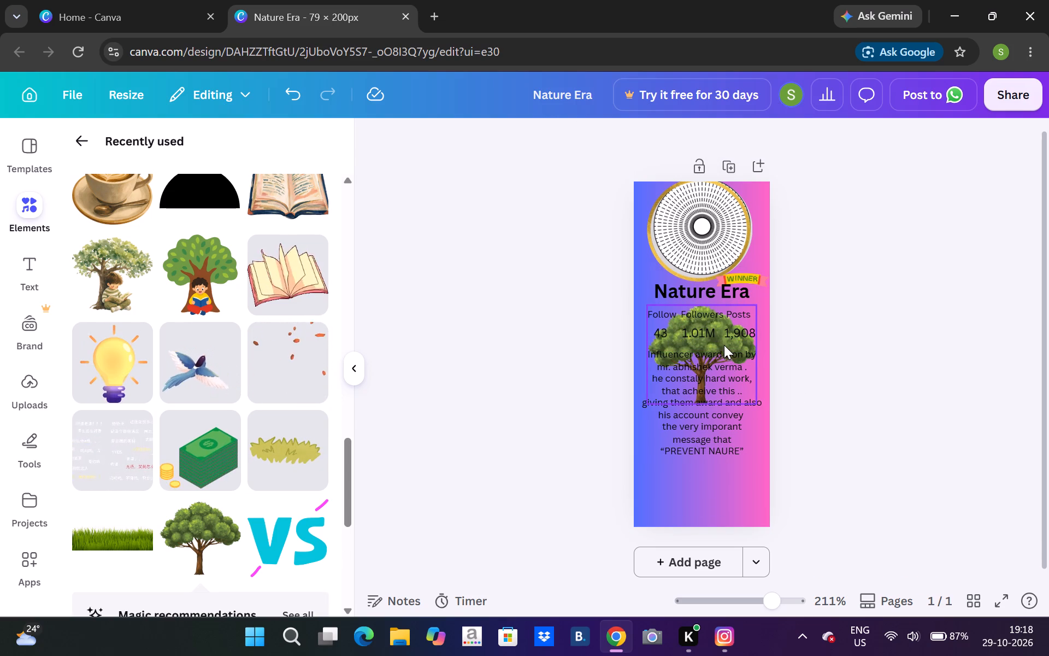
{"action": "left_click", "coordinate": [724, 345]}
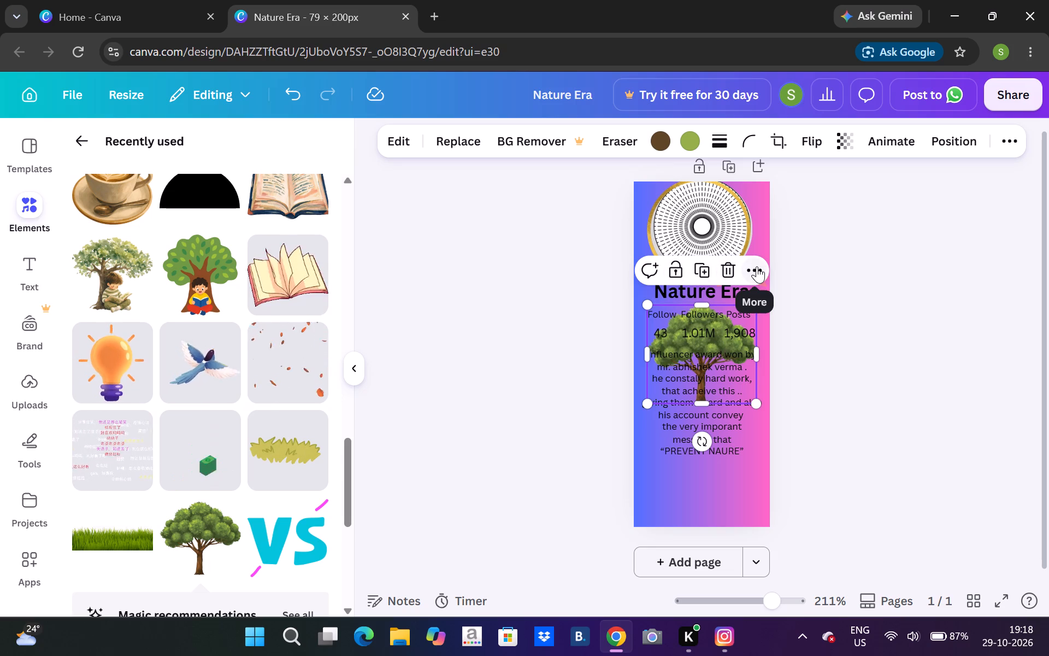
{"action": "left_click", "coordinate": [757, 266]}
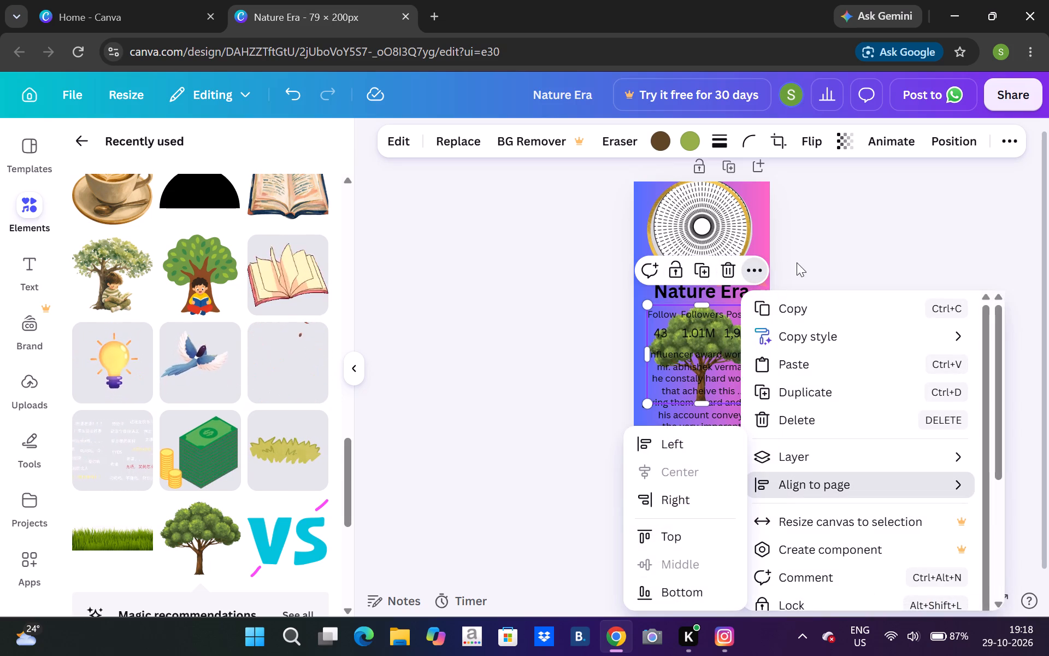
{"action": "left_click", "coordinate": [850, 136]}
{"action": "left_click", "coordinate": [845, 201]}
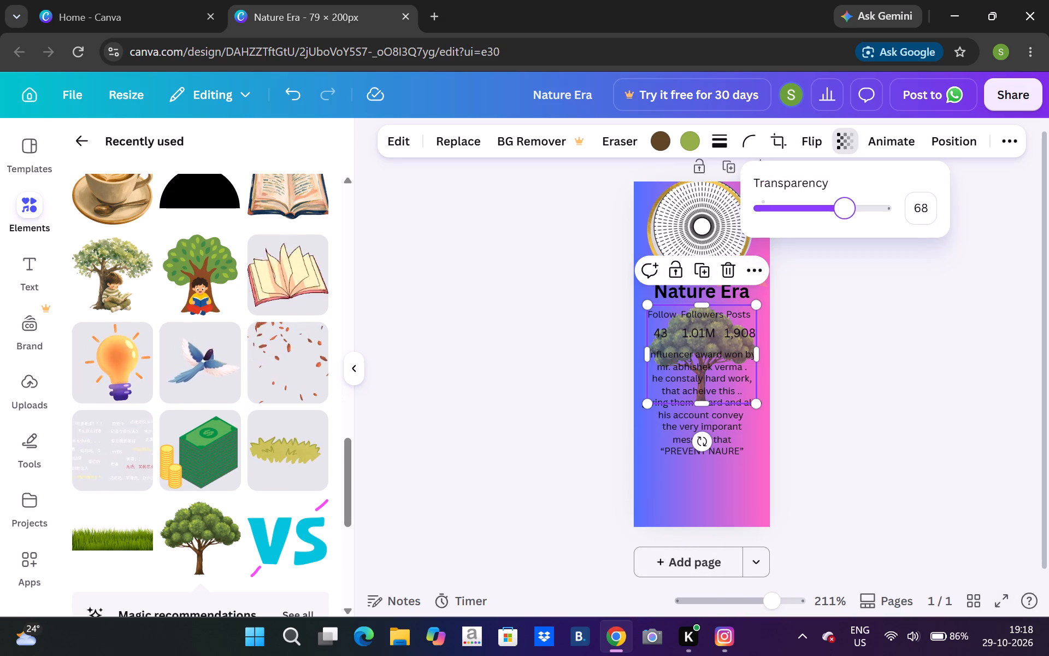
{"action": "left_click_drag", "start_coordinate": [837, 208], "coordinate": [823, 218]}
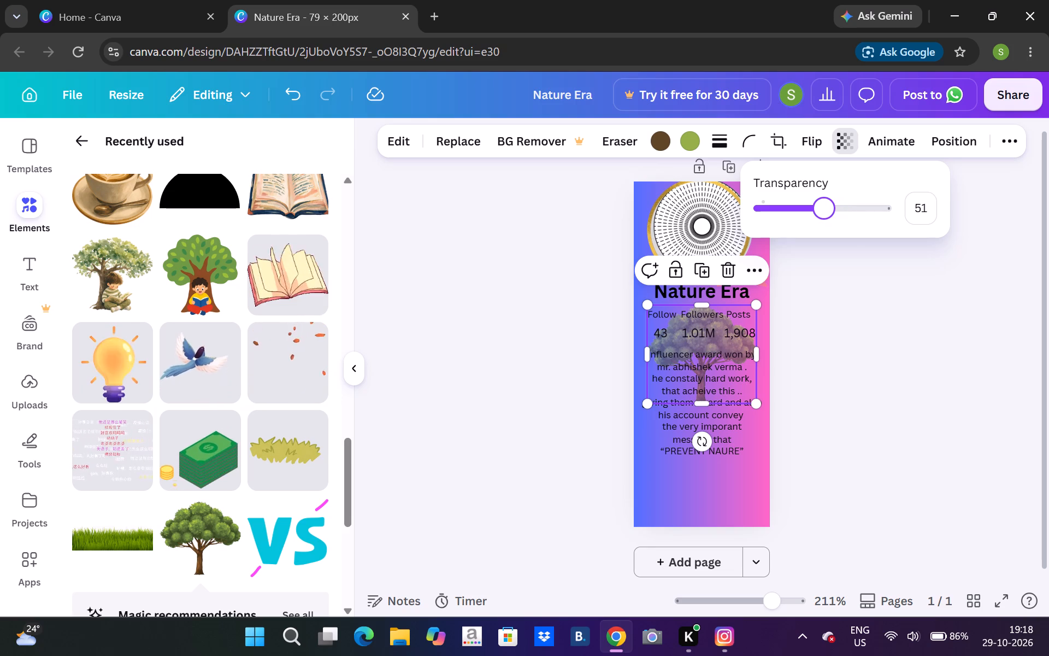
{"action": "left_click", "coordinate": [863, 263]}
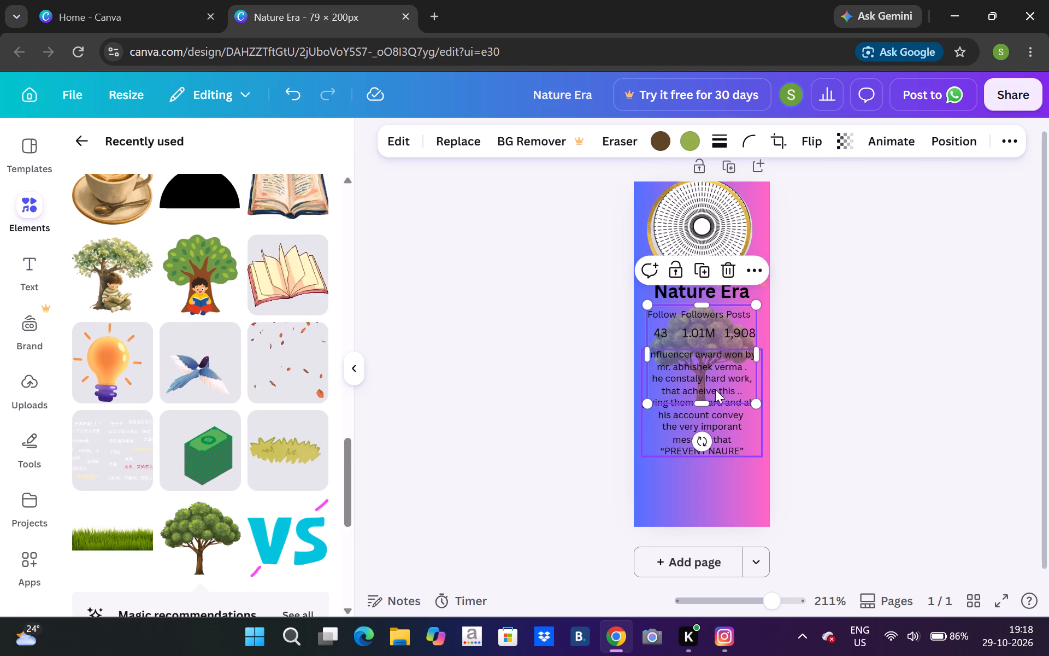
Enlarge the tree graphic behind the award text to about 74 × 74 px, extending it to the page's right edge.
{"action": "left_click_drag", "start_coordinate": [699, 400], "coordinate": [700, 429]}
{"action": "left_click_drag", "start_coordinate": [644, 379], "coordinate": [637, 382]}
{"action": "left_click_drag", "start_coordinate": [752, 373], "coordinate": [762, 378]}
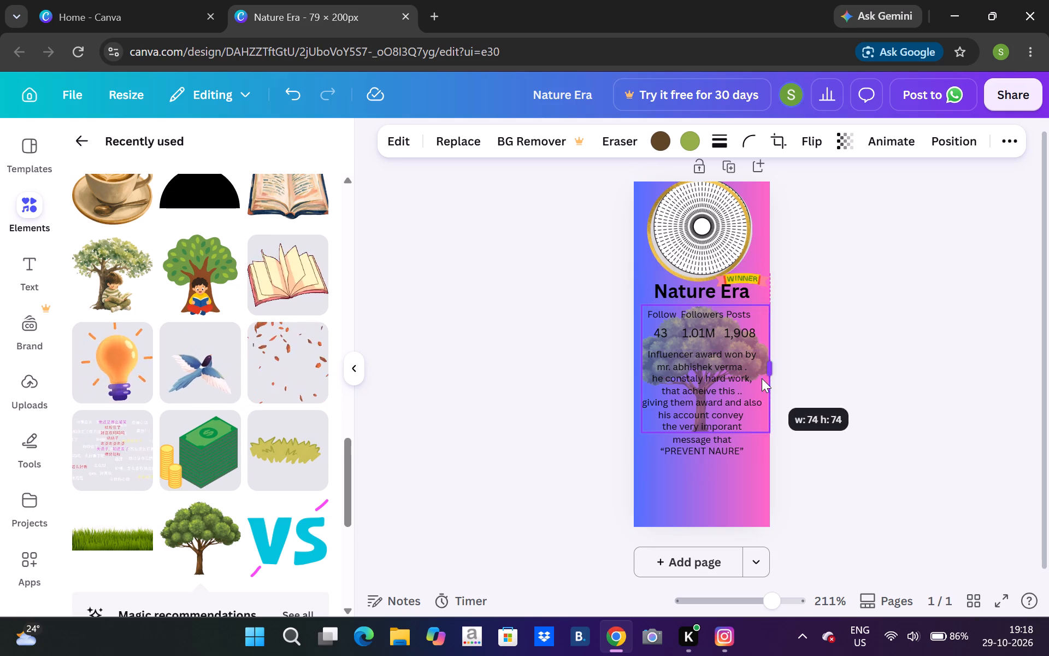
{"action": "left_click", "coordinate": [817, 401]}
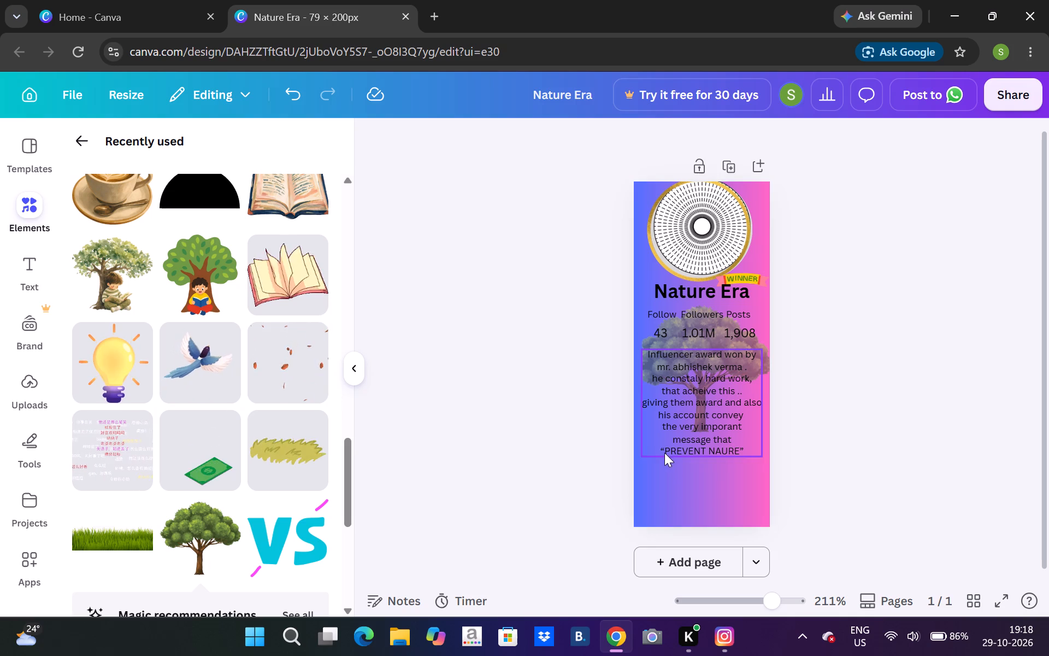
Make the award text bold and italic.
{"action": "left_click", "coordinate": [688, 437]}
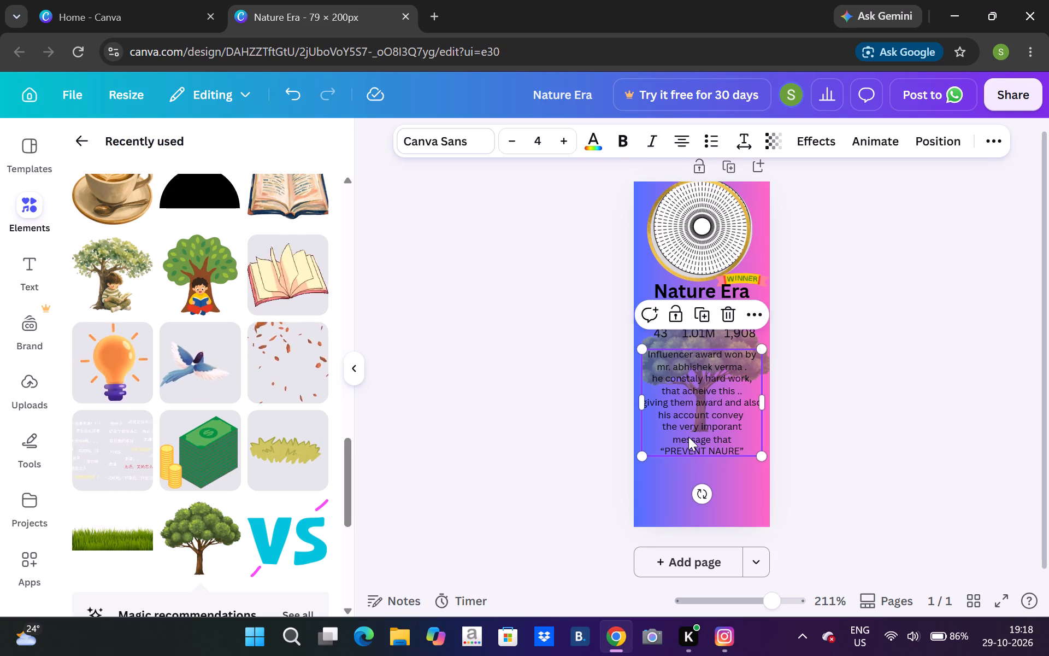
{"action": "left_click", "coordinate": [624, 147]}
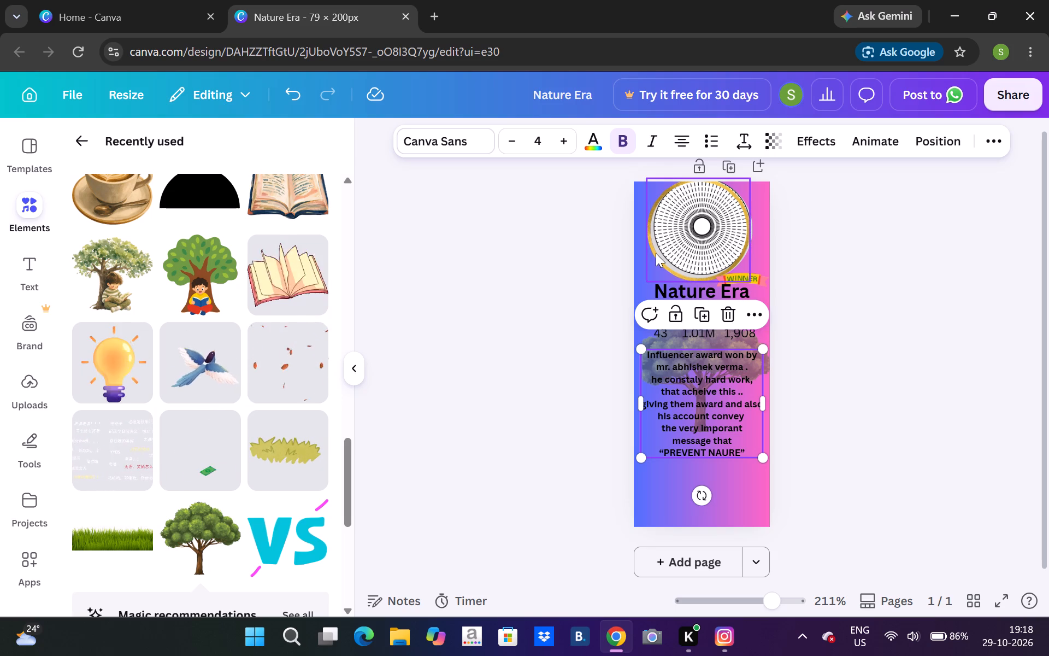
{"action": "left_click", "coordinate": [655, 141]}
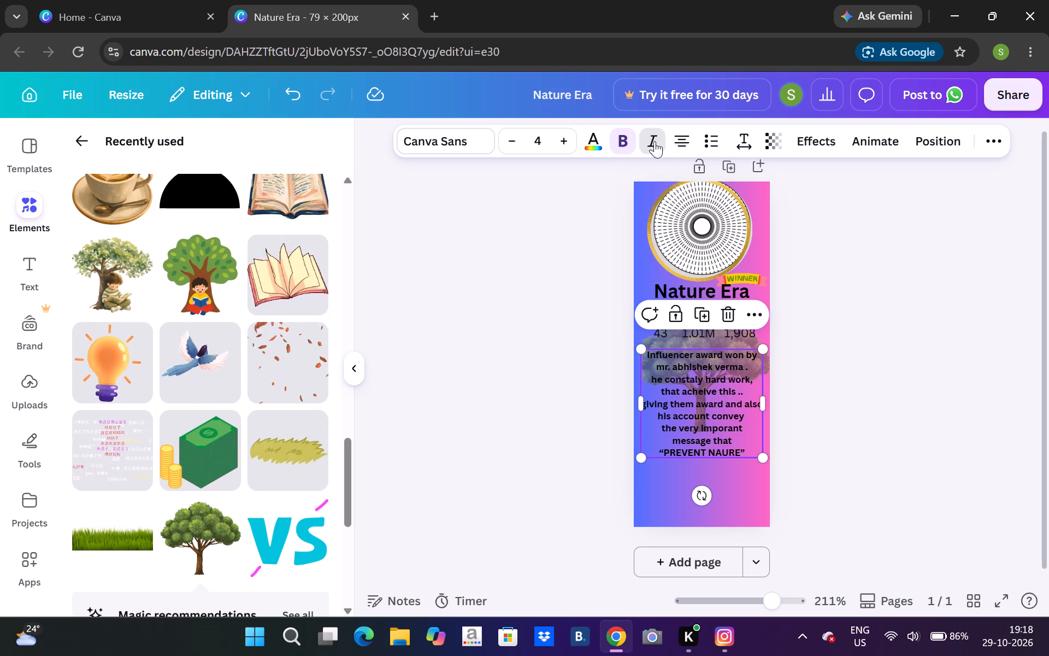
Try bulleted and numbered list formats on the award text, ending with plain left-aligned lines without list markers.
{"action": "left_click", "coordinate": [715, 142]}
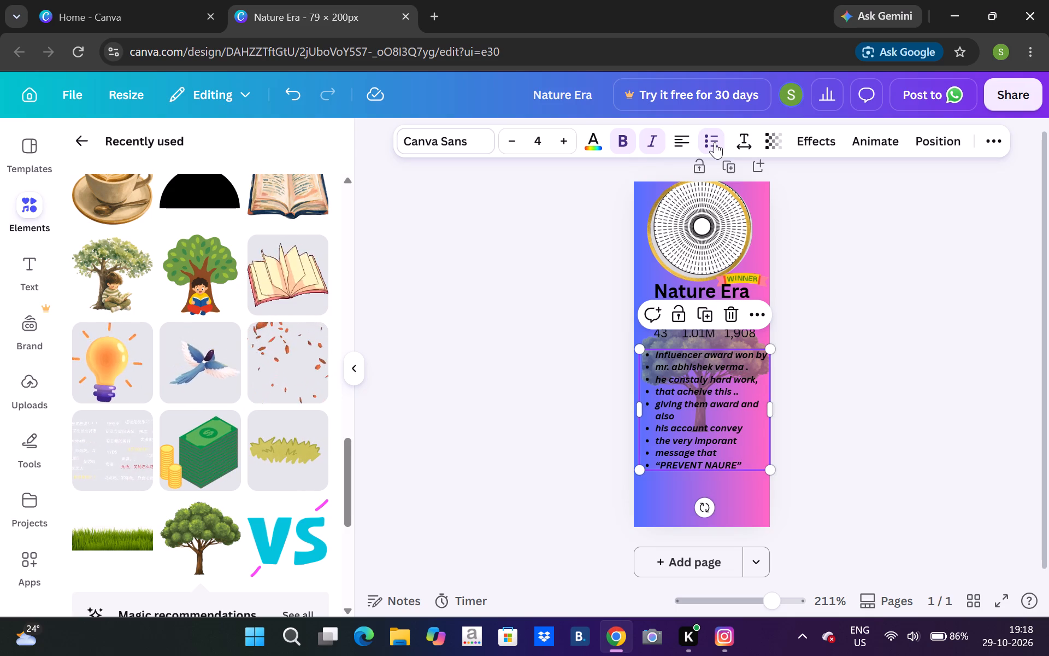
{"action": "left_click", "coordinate": [715, 142]}
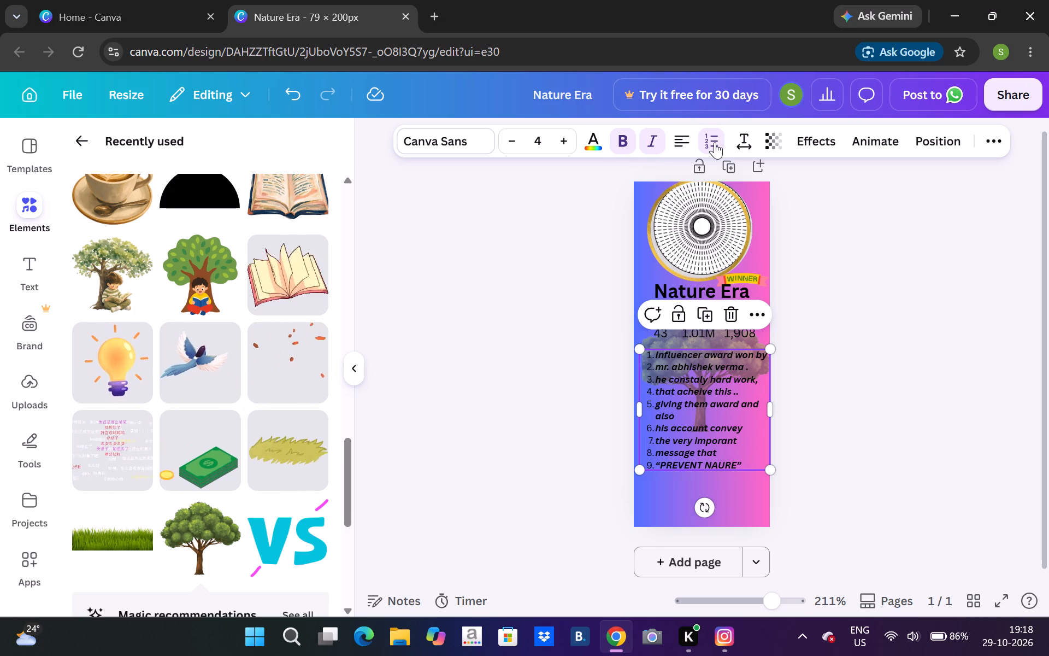
{"action": "left_click", "coordinate": [715, 142]}
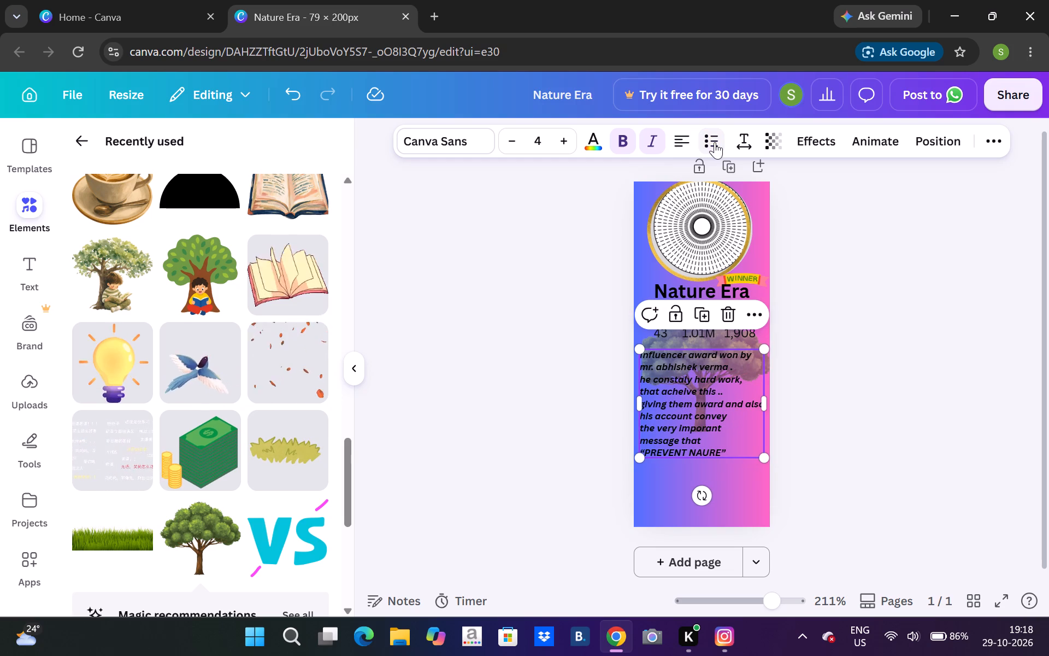
{"action": "left_click", "coordinate": [715, 142]}
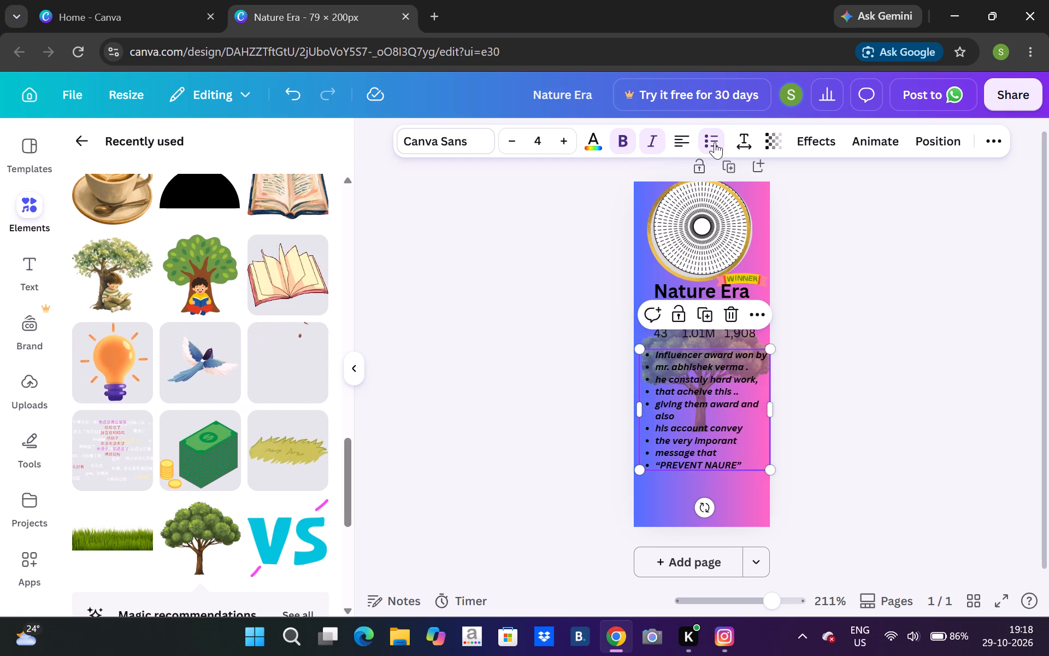
{"action": "left_click", "coordinate": [715, 142]}
{"action": "left_click", "coordinate": [715, 142]}
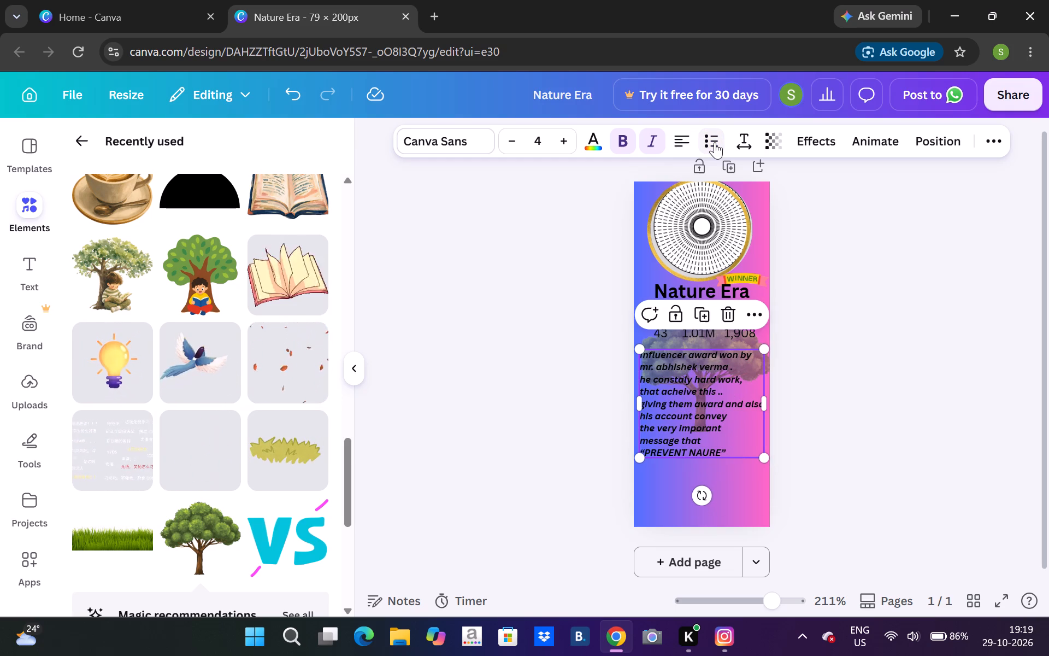
{"action": "left_click", "coordinate": [715, 142]}
{"action": "left_click", "coordinate": [715, 142]}
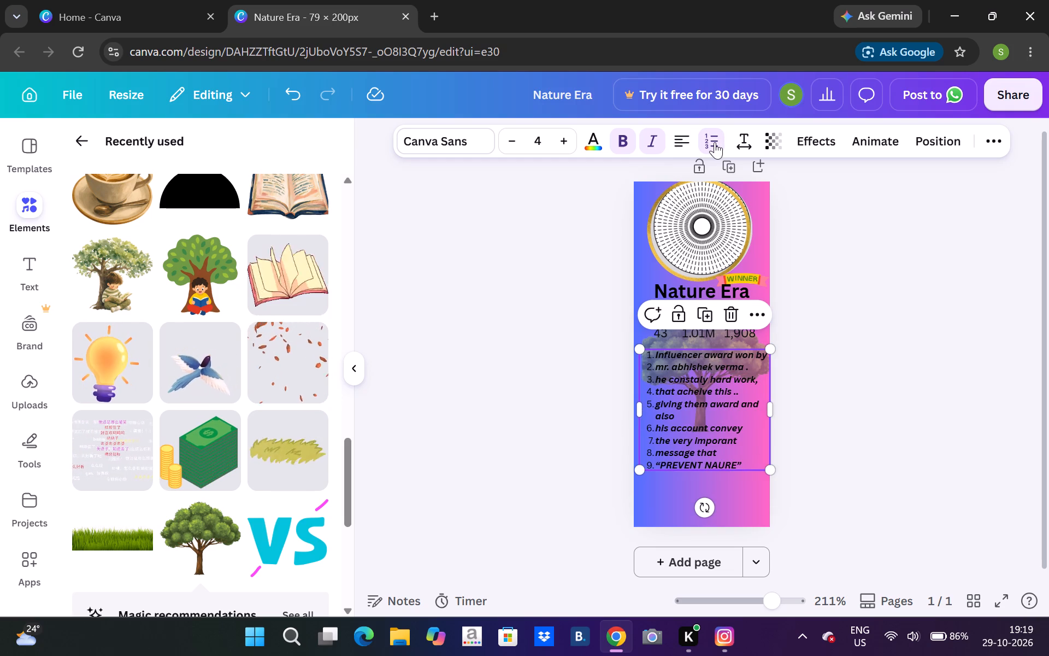
{"action": "left_click", "coordinate": [715, 142]}
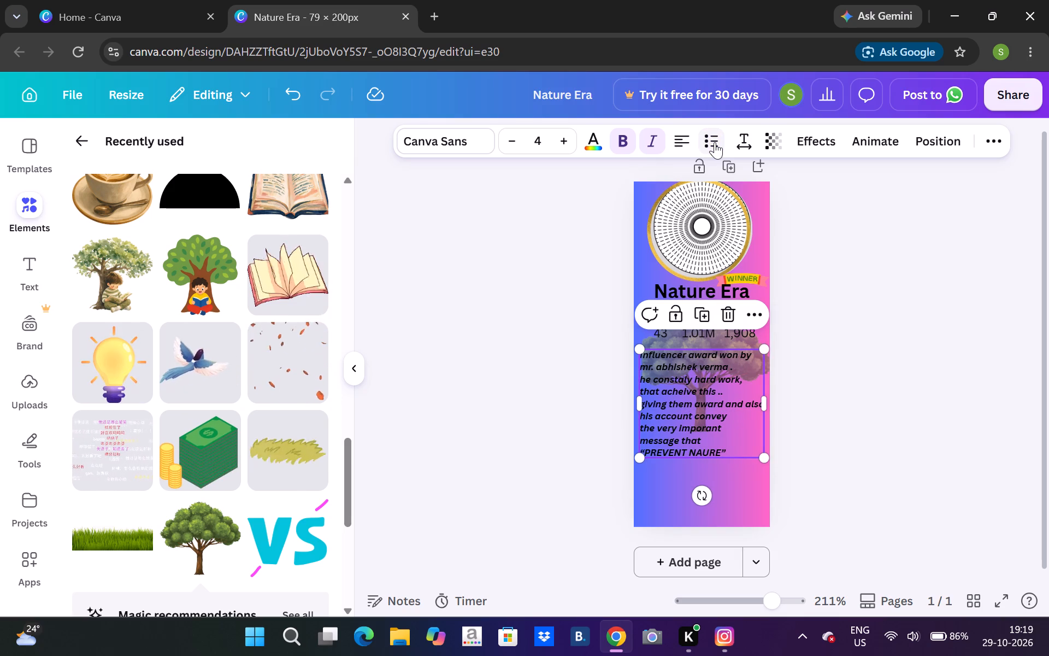
Look through the available text effects for the award text, from the basic styles to the advanced ones and apps.
{"action": "left_click", "coordinate": [833, 139]}
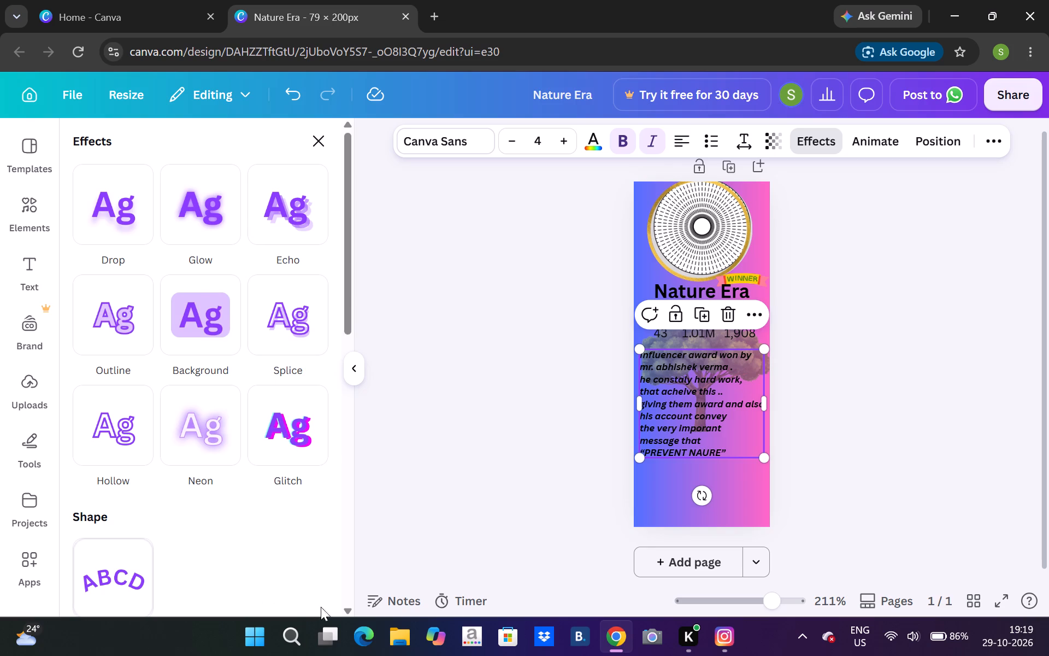
{"action": "triple_click", "coordinate": [343, 606]}
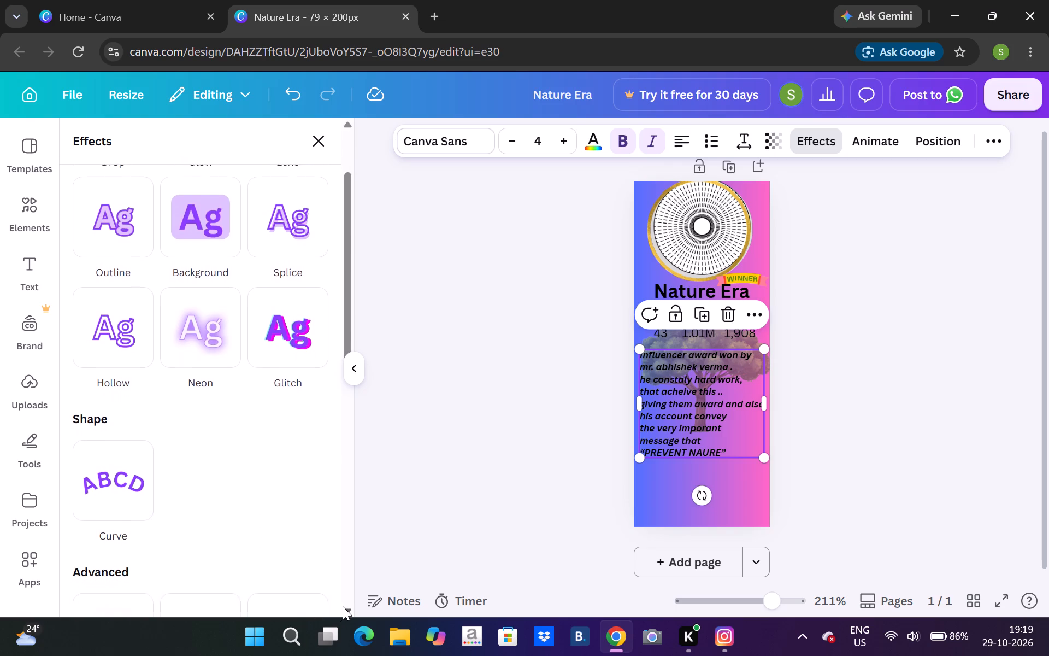
{"action": "triple_click", "coordinate": [343, 606]}
{"action": "double_click", "coordinate": [343, 606]}
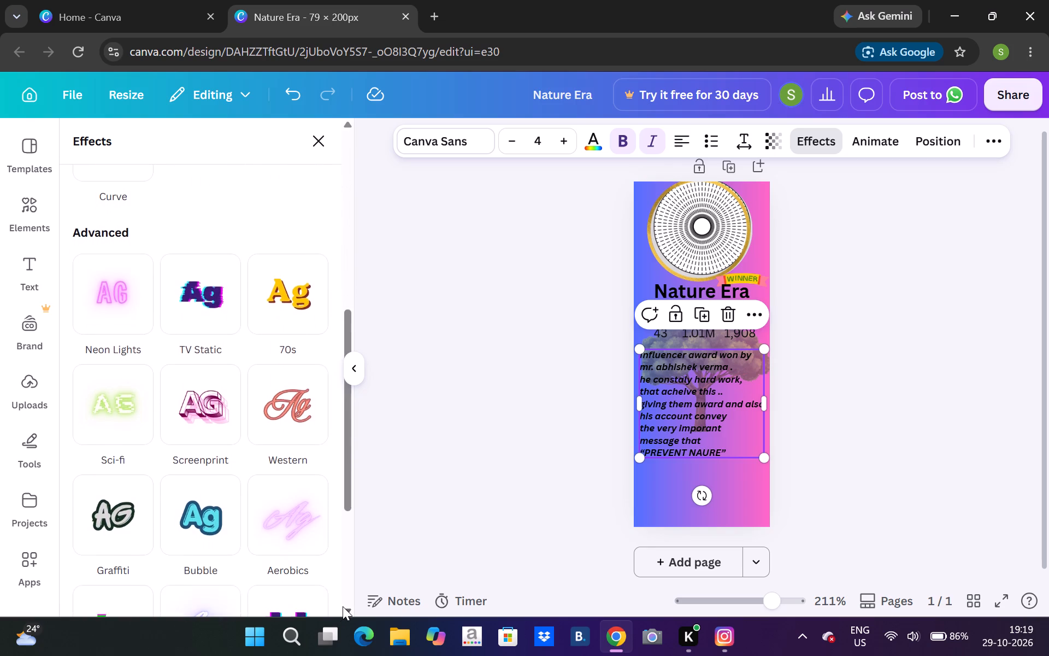
{"action": "triple_click", "coordinate": [343, 606]}
{"action": "triple_click", "coordinate": [343, 606]}
{"action": "triple_click", "coordinate": [343, 606]}
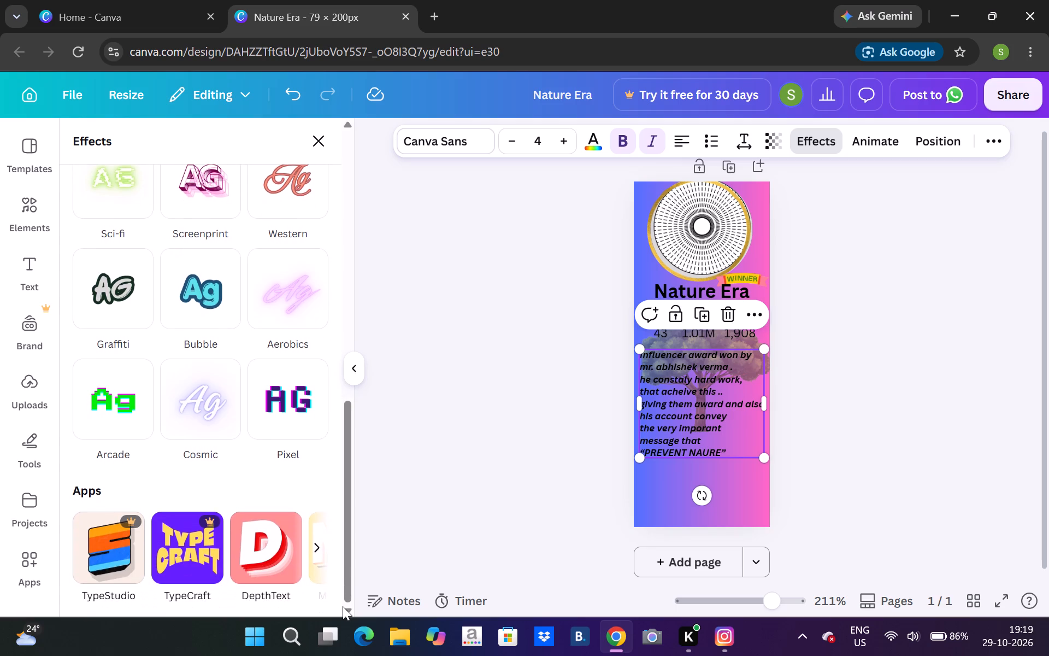
{"action": "double_click", "coordinate": [343, 606]}
Browse the text styles, recently used elements, apps, saved projects and drawing tools for anything to add to the design.
{"action": "left_click", "coordinate": [28, 263]}
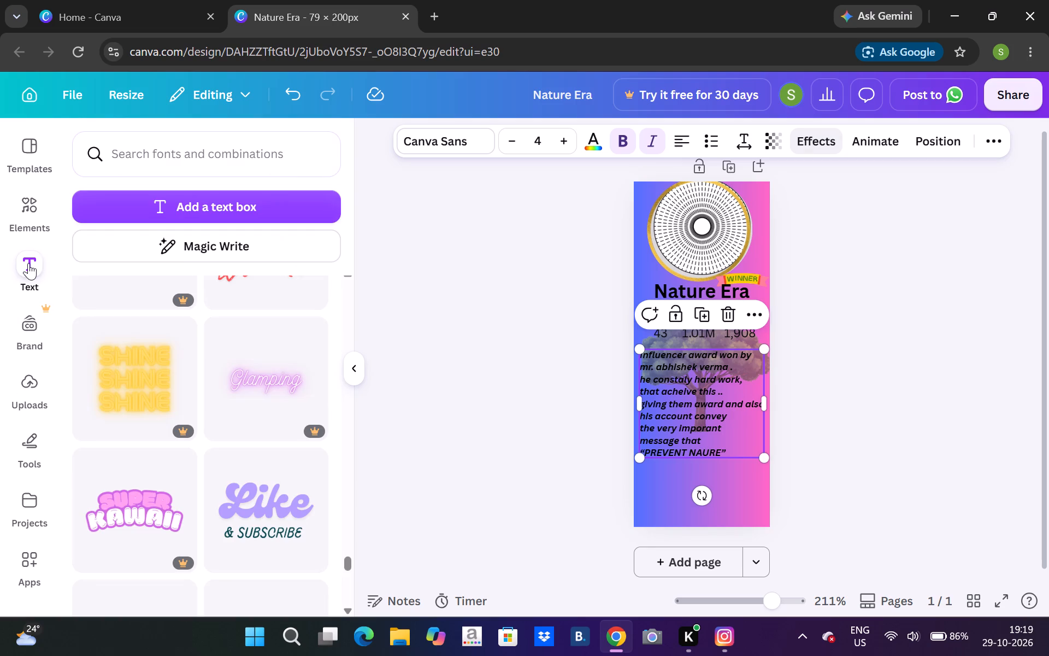
{"action": "left_click", "coordinate": [18, 215]}
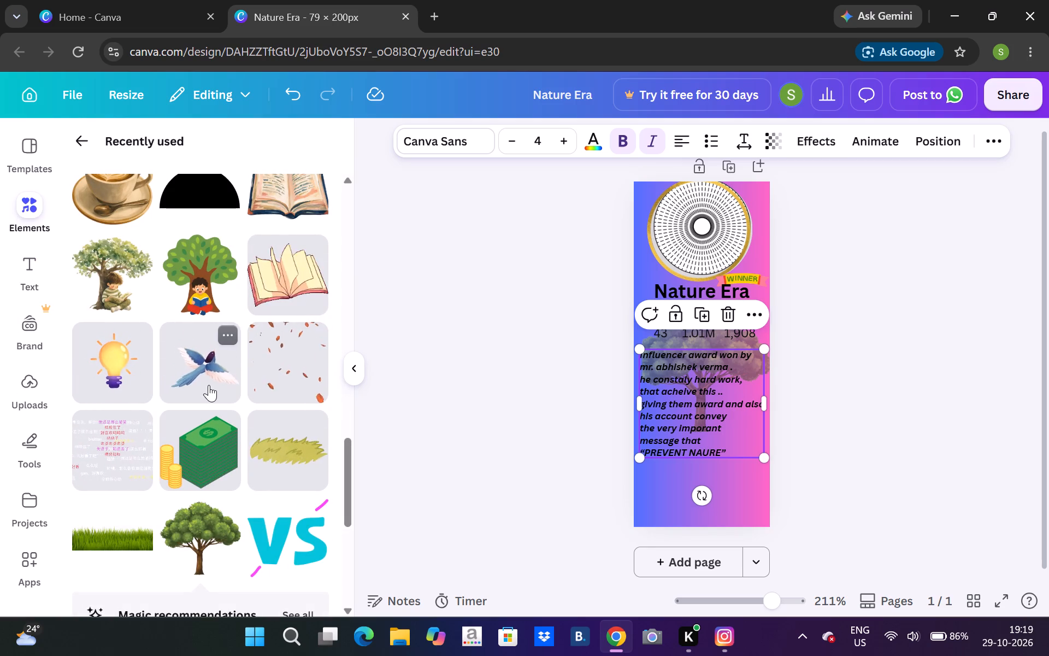
{"action": "double_click", "coordinate": [338, 602]}
{"action": "left_click_drag", "start_coordinate": [338, 602], "coordinate": [345, 602]}
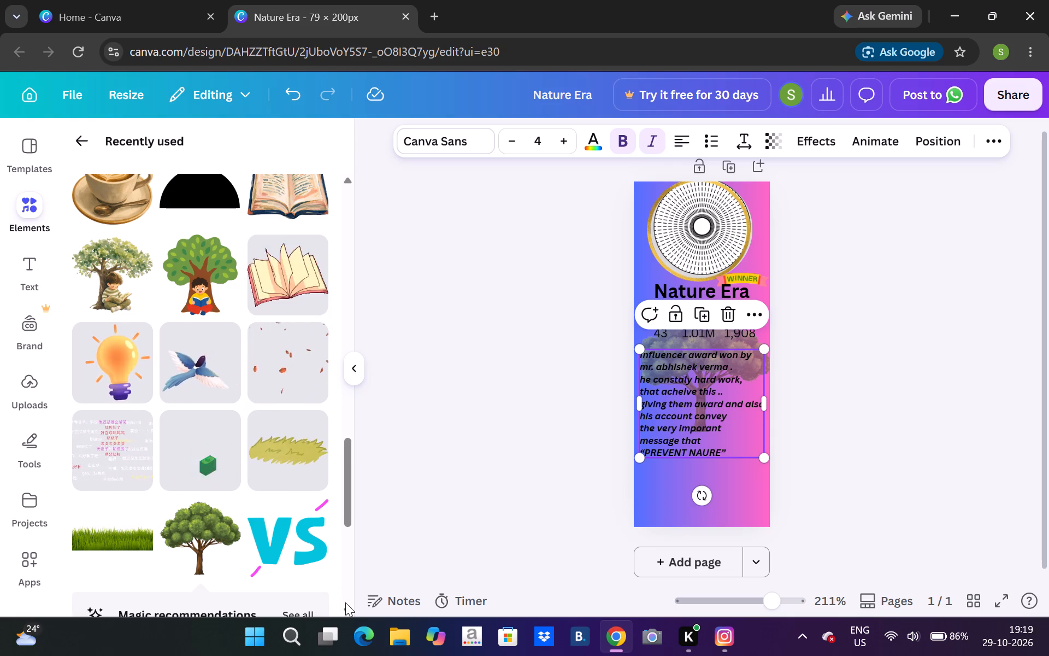
{"action": "double_click", "coordinate": [345, 602]}
{"action": "double_click", "coordinate": [345, 602]}
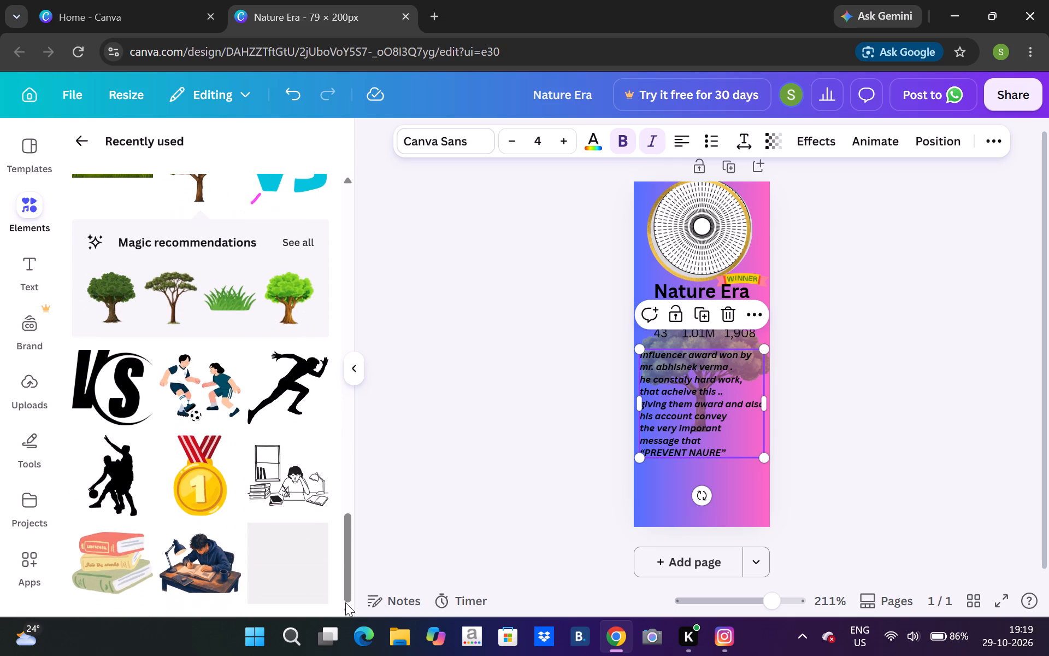
{"action": "double_click", "coordinate": [345, 602]}
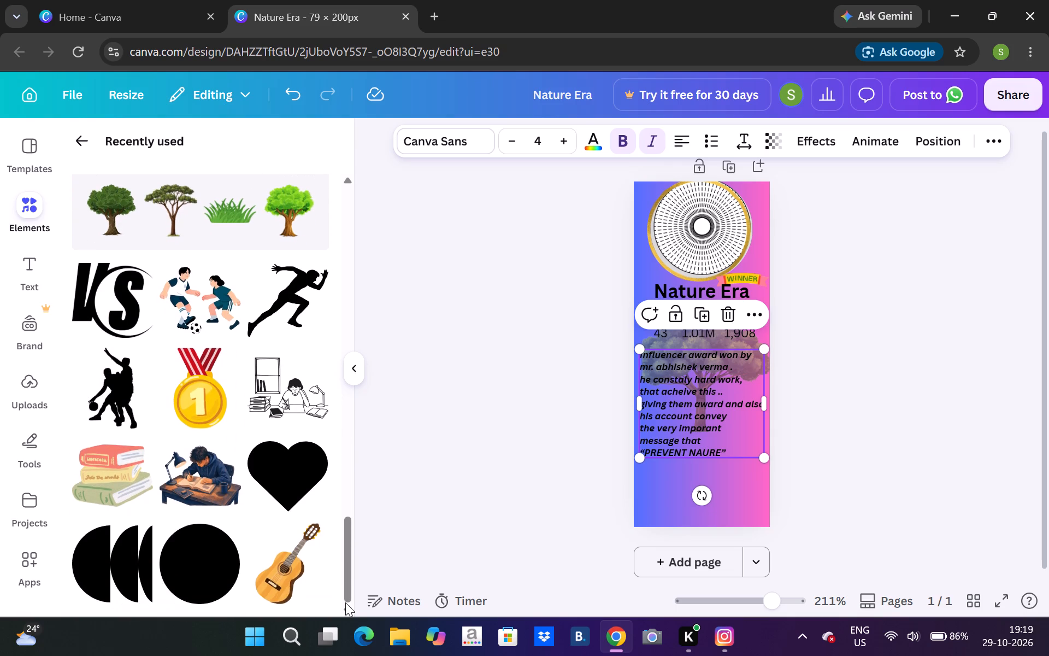
{"action": "left_click_drag", "start_coordinate": [345, 608], "coordinate": [92, 532]}
{"action": "left_click_drag", "start_coordinate": [92, 532], "coordinate": [19, 571]}
{"action": "left_click", "coordinate": [19, 571]}
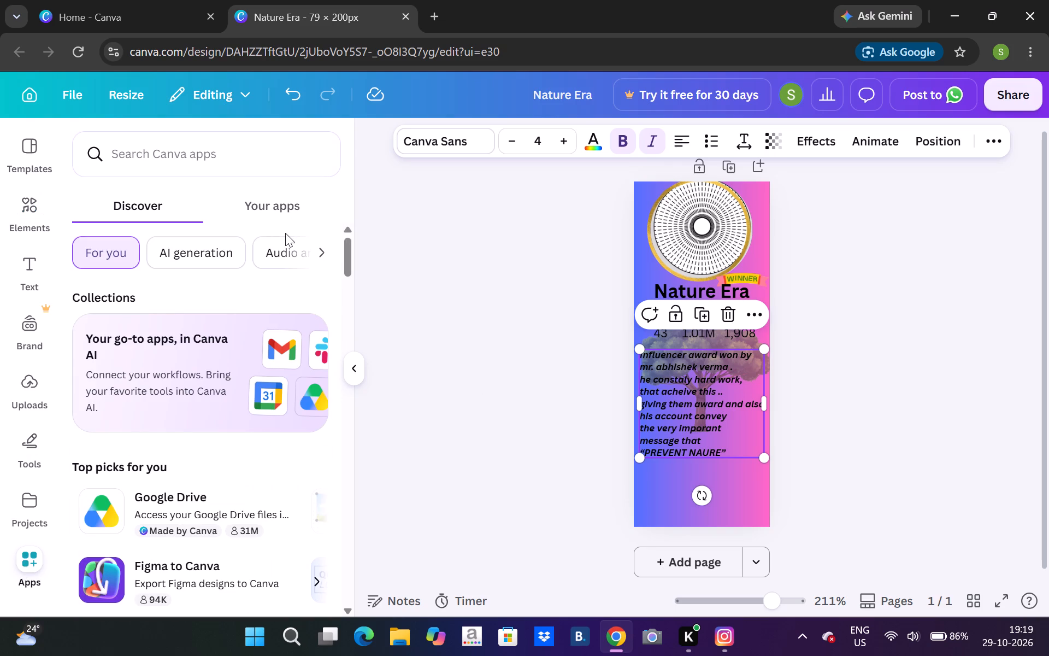
{"action": "left_click", "coordinate": [288, 208]}
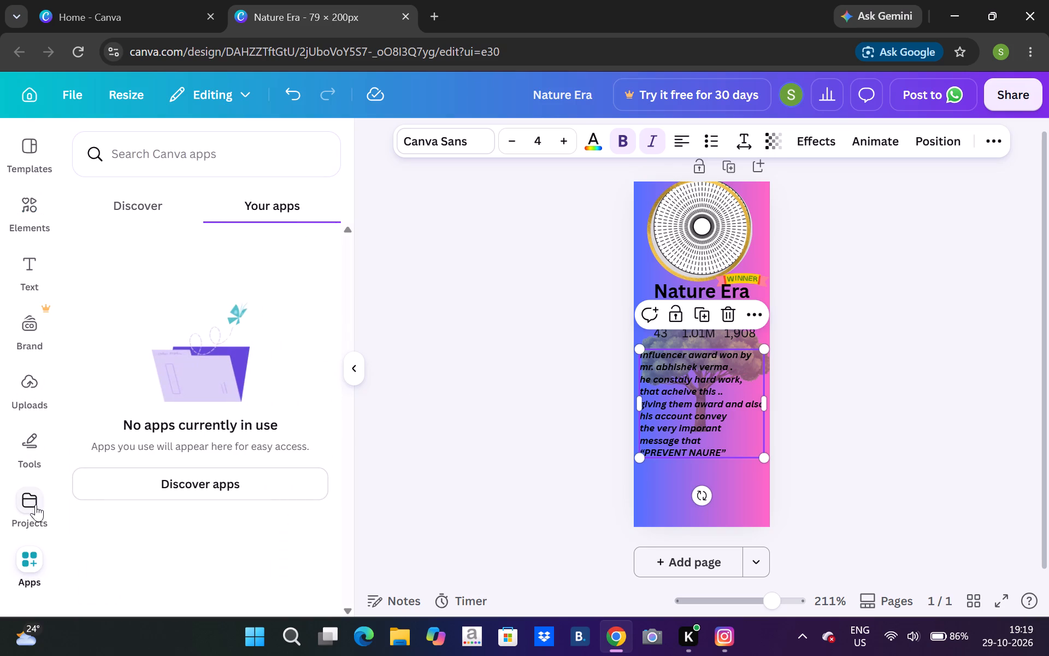
{"action": "left_click", "coordinate": [28, 513]}
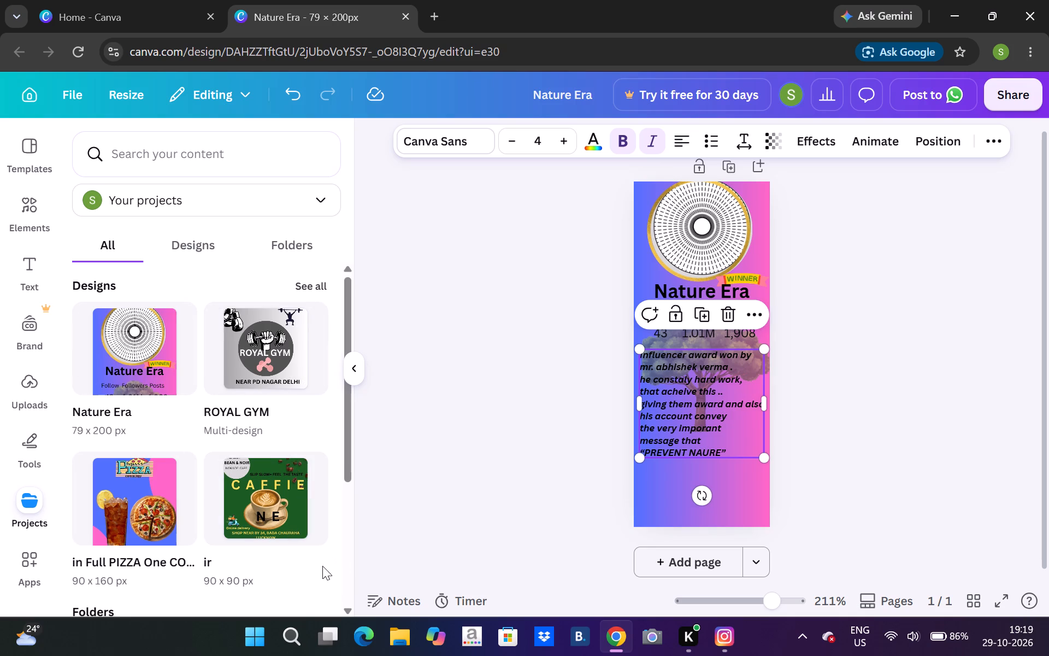
{"action": "left_click", "coordinate": [31, 456]}
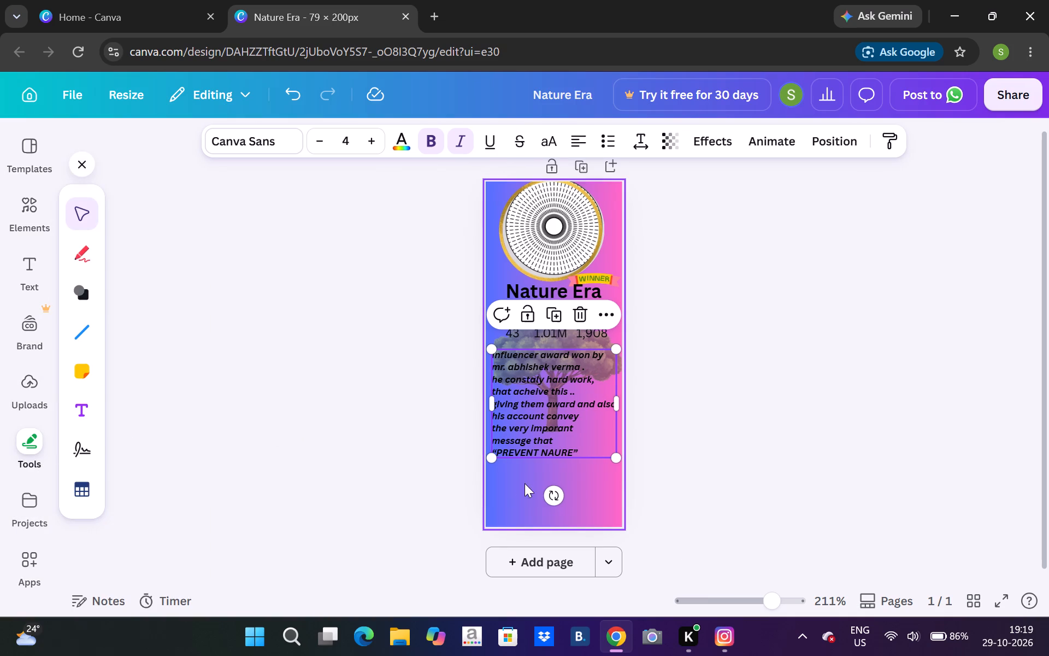
Enlarge the award text proportionally by a small amount, extending its longest line to the page's right edge.
{"action": "left_click", "coordinate": [620, 458]}
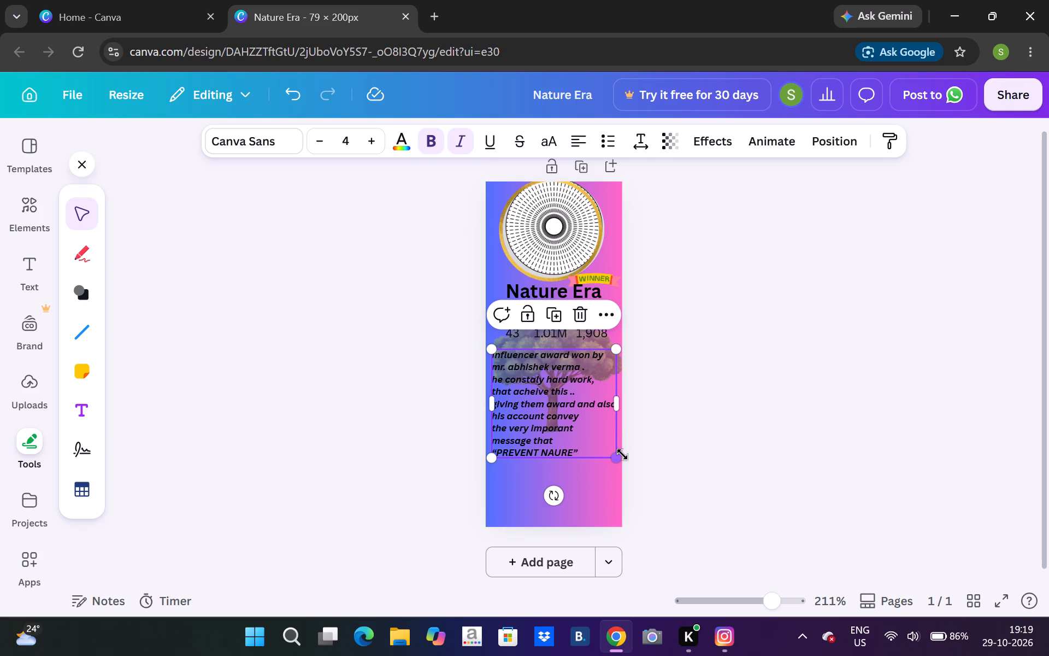
{"action": "left_click_drag", "start_coordinate": [622, 454], "coordinate": [635, 462]}
{"action": "left_click", "coordinate": [714, 421]}
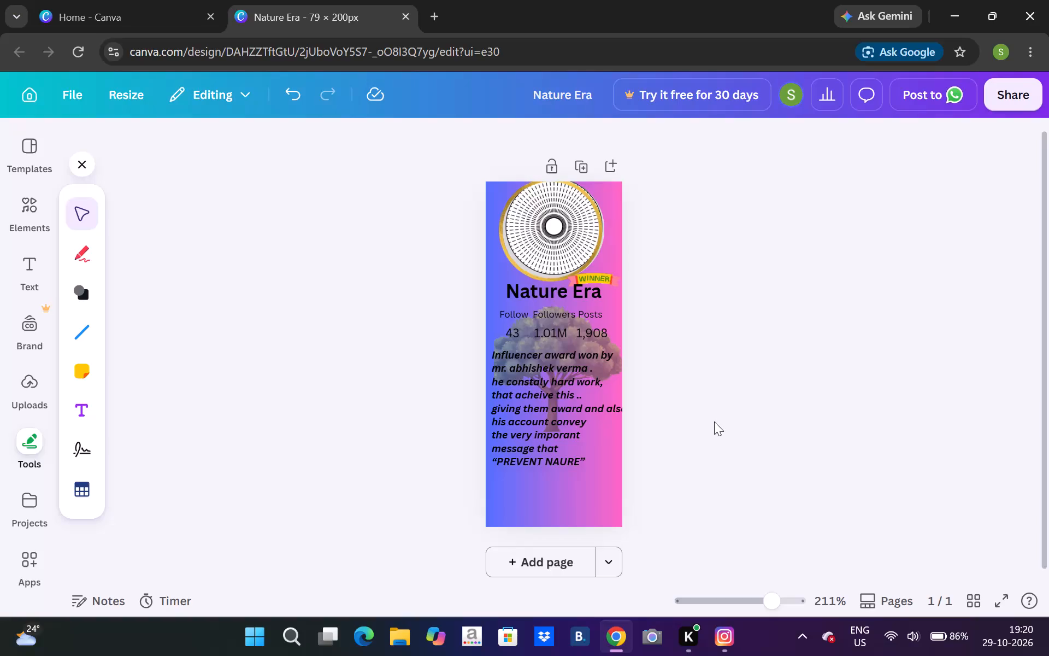
Make the "Posts", "Followers" and "Follow" labels under the Nature Era heading bold.
{"action": "left_click", "coordinate": [526, 325]}
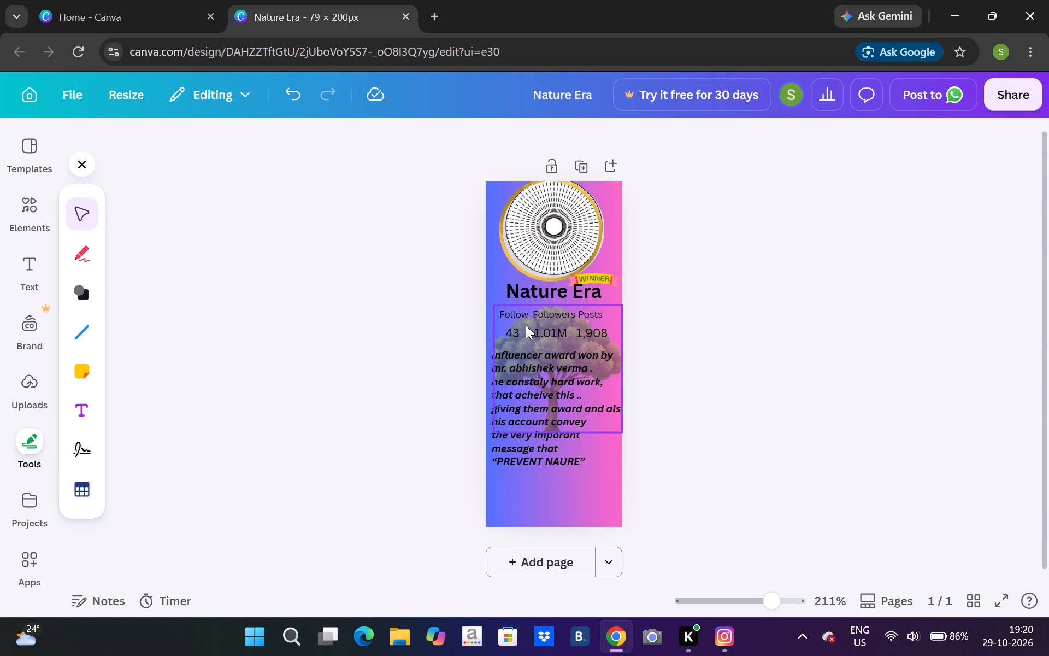
{"action": "left_click", "coordinate": [721, 371]}
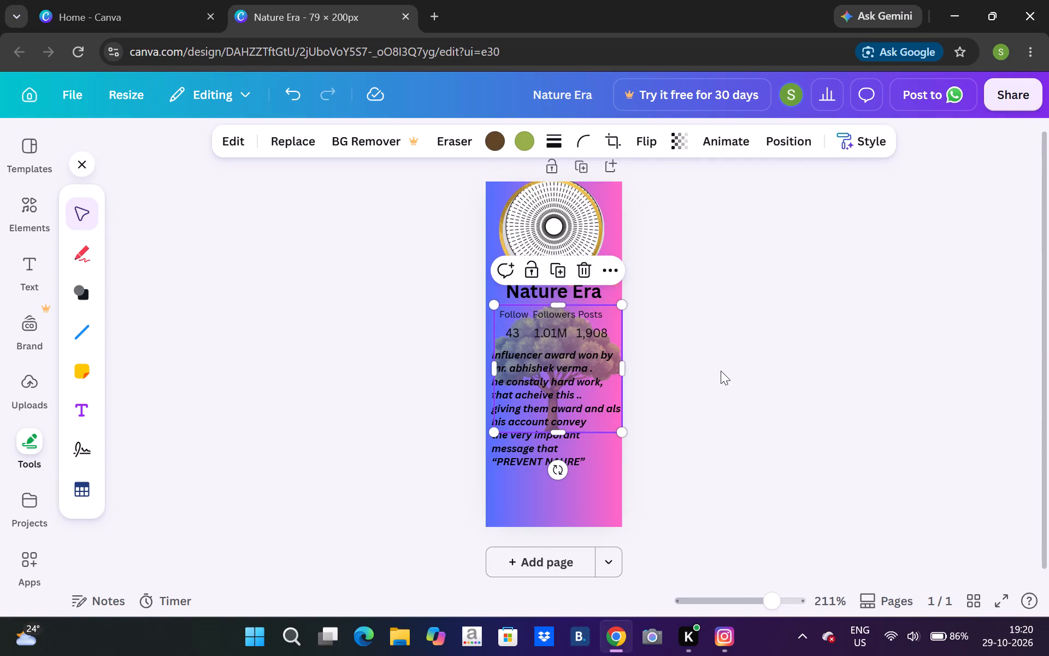
{"action": "left_click", "coordinate": [590, 313]}
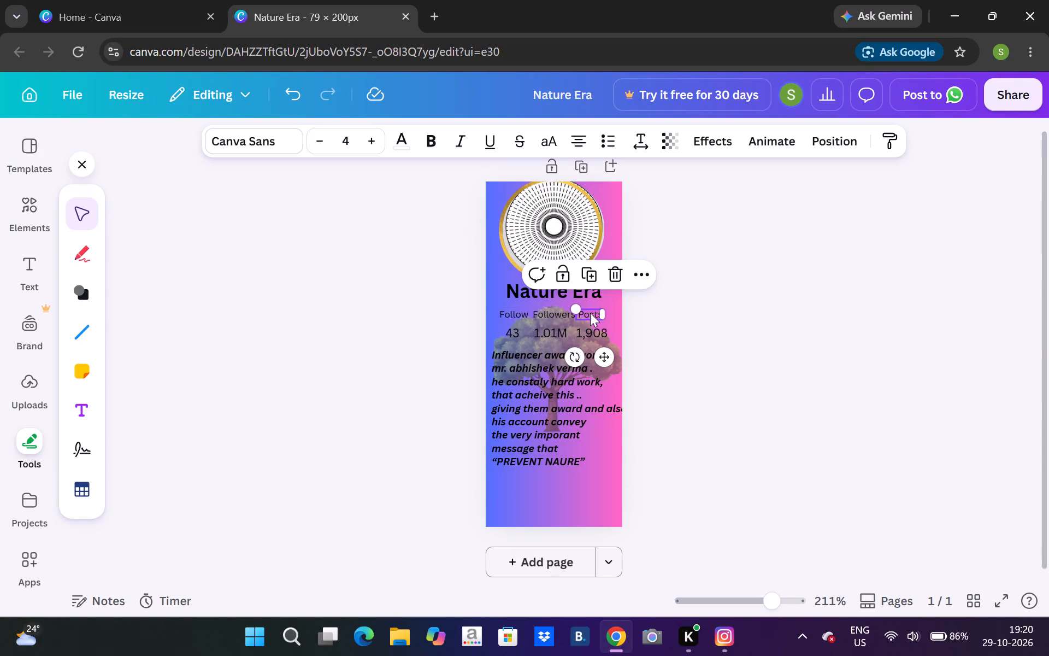
{"action": "left_click", "coordinate": [432, 134]}
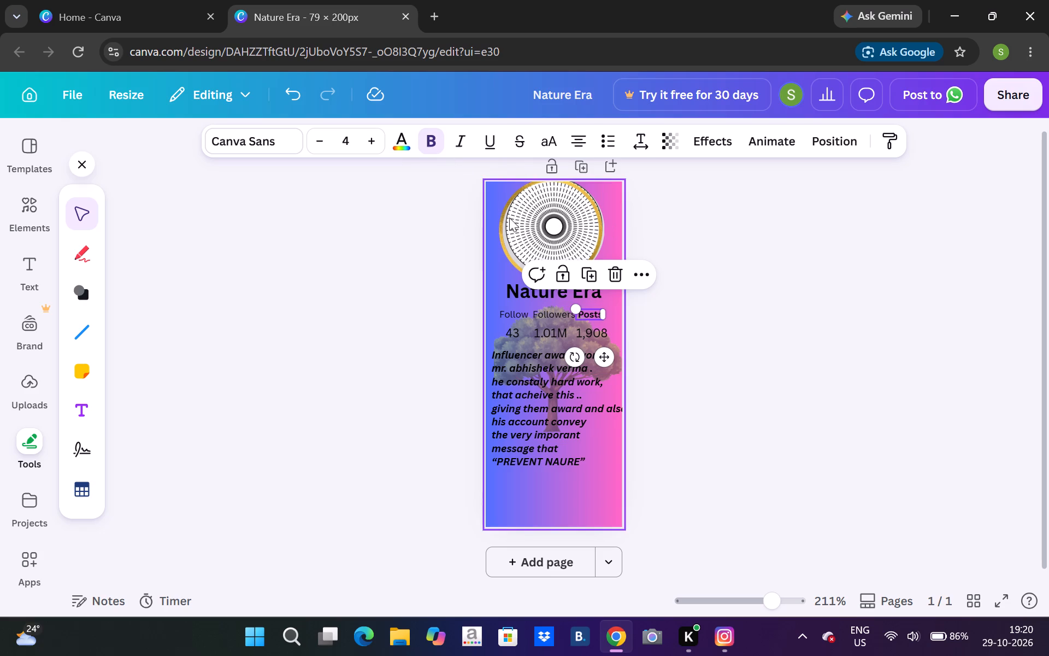
{"action": "left_click", "coordinate": [541, 316]}
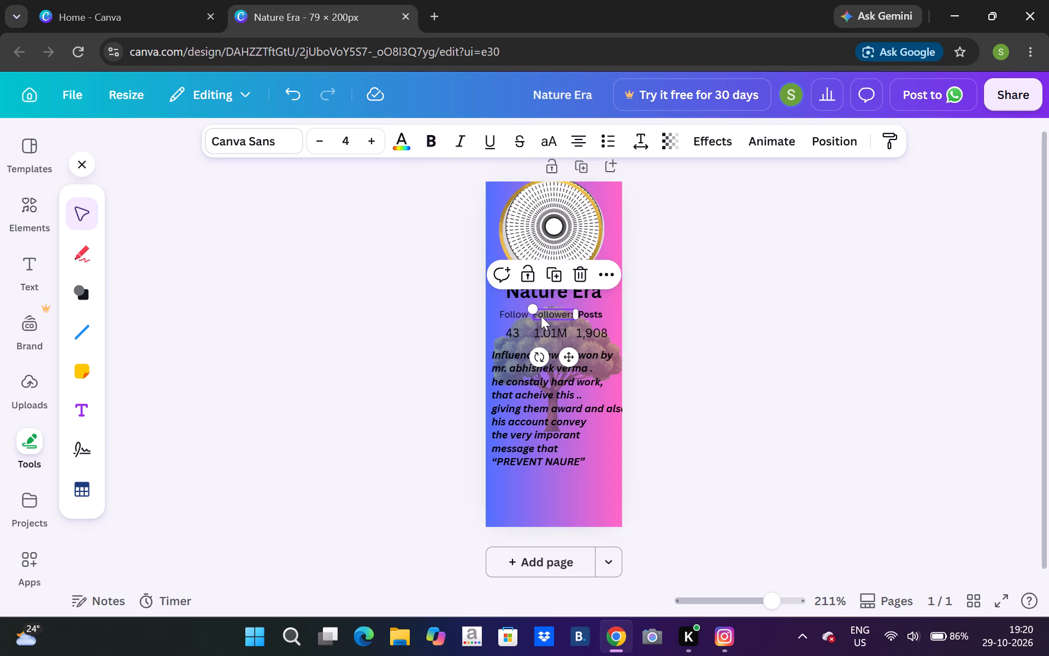
{"action": "left_click", "coordinate": [439, 140]}
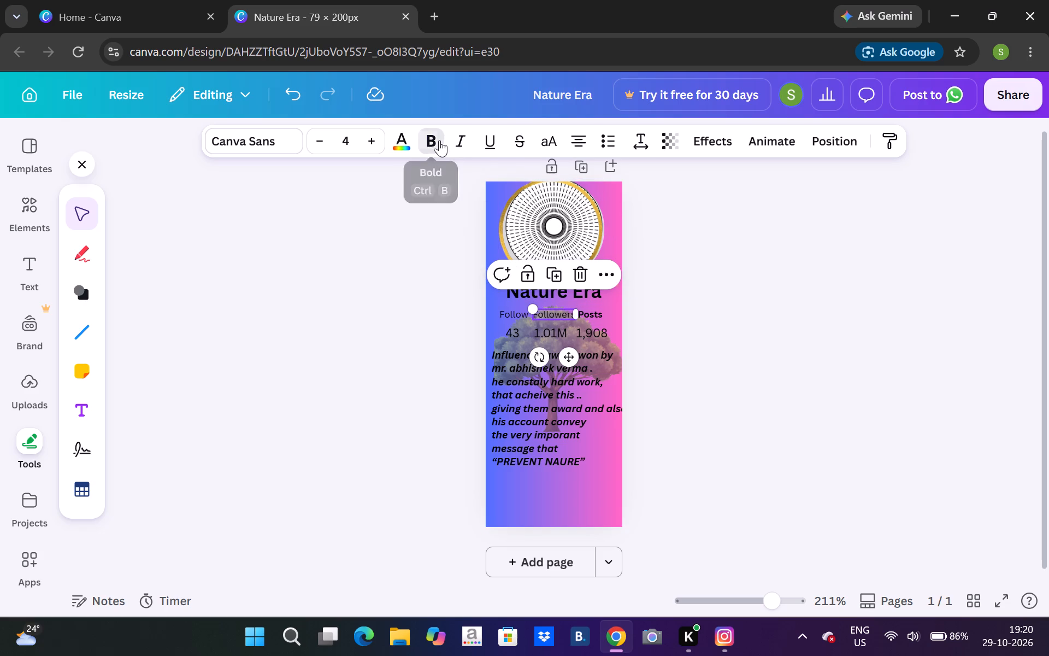
{"action": "left_click", "coordinate": [505, 311]}
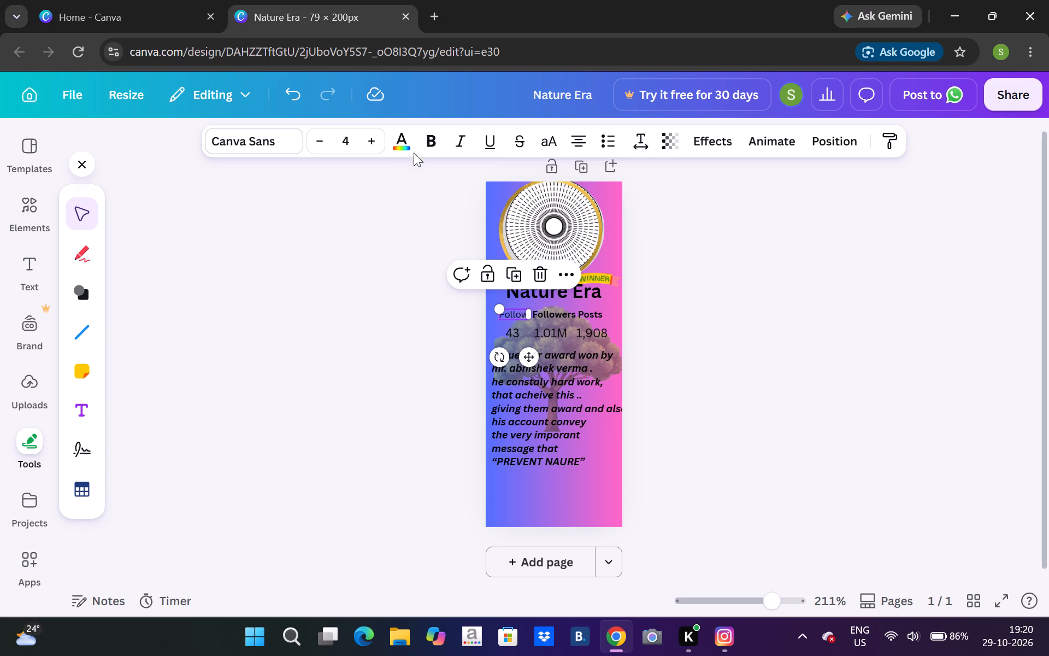
{"action": "left_click", "coordinate": [430, 138]}
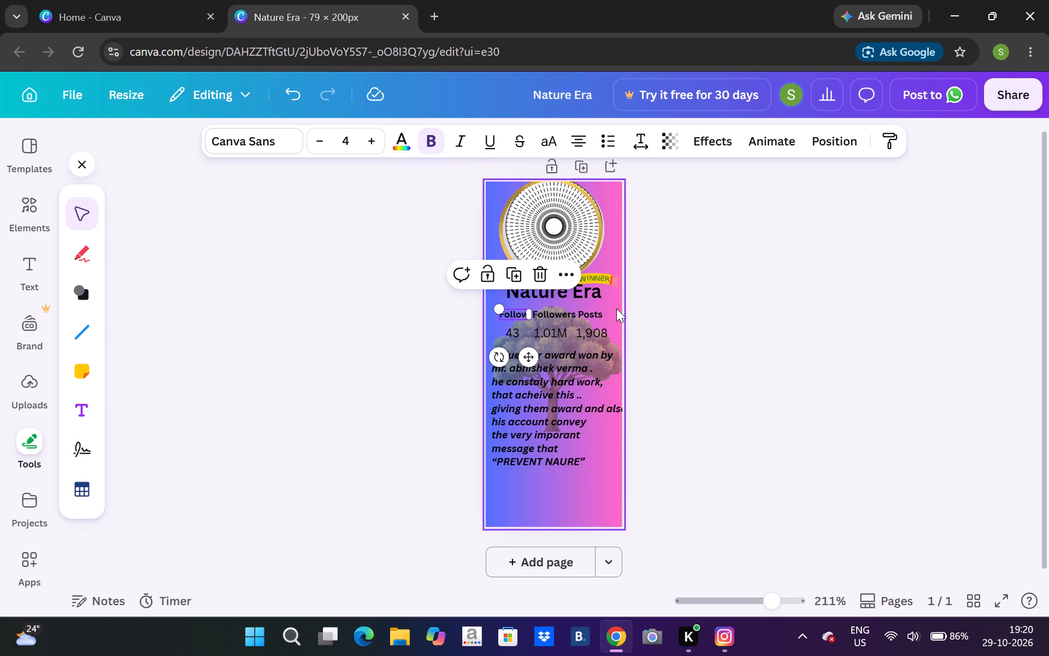
Make the counts 43, 1.01M and 1,908 below the labels bold.
{"action": "left_click", "coordinate": [516, 335]}
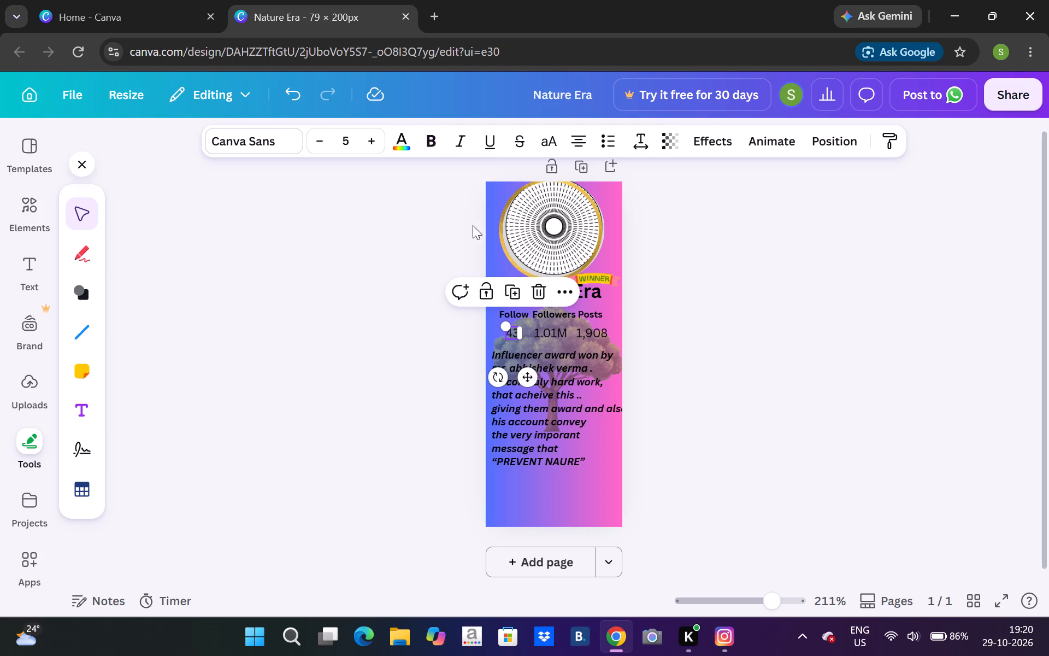
{"action": "left_click", "coordinate": [434, 147]}
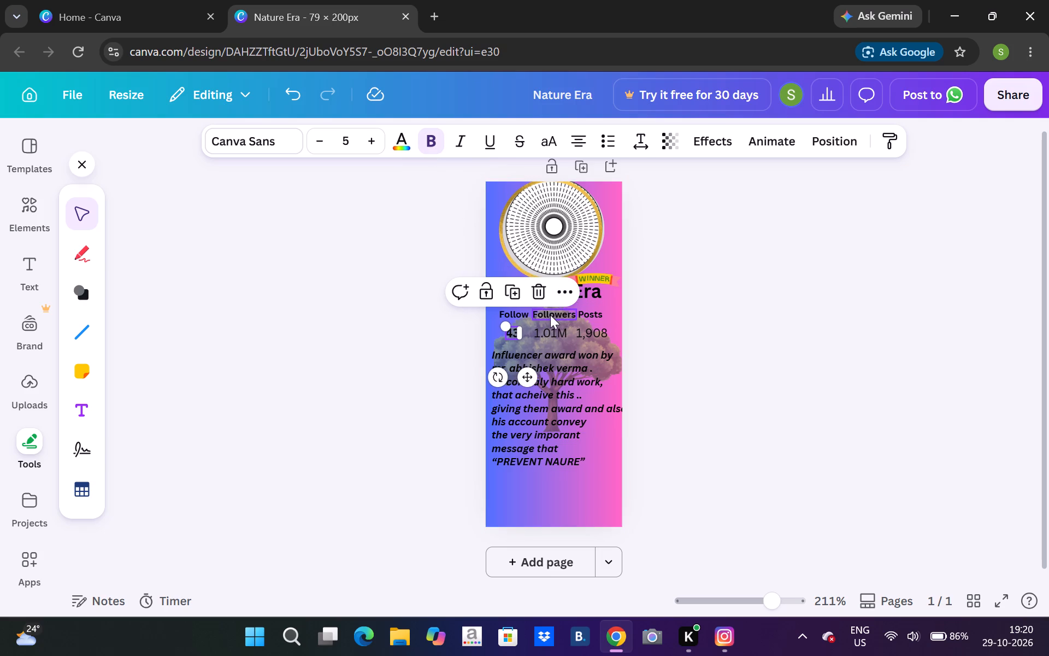
{"action": "left_click", "coordinate": [547, 335]}
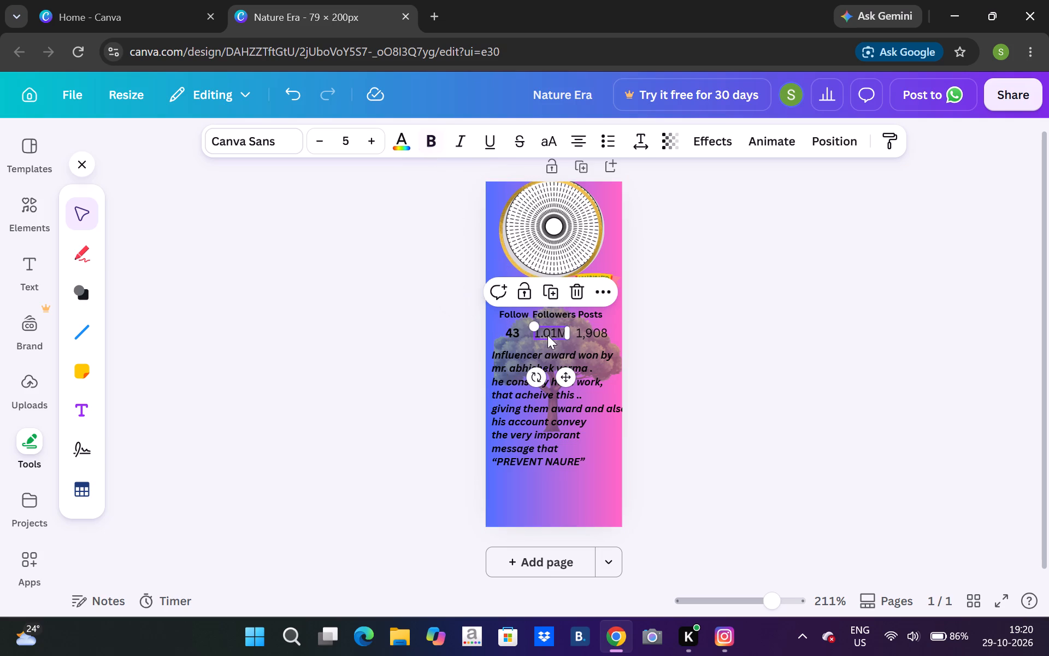
{"action": "left_click", "coordinate": [441, 137]}
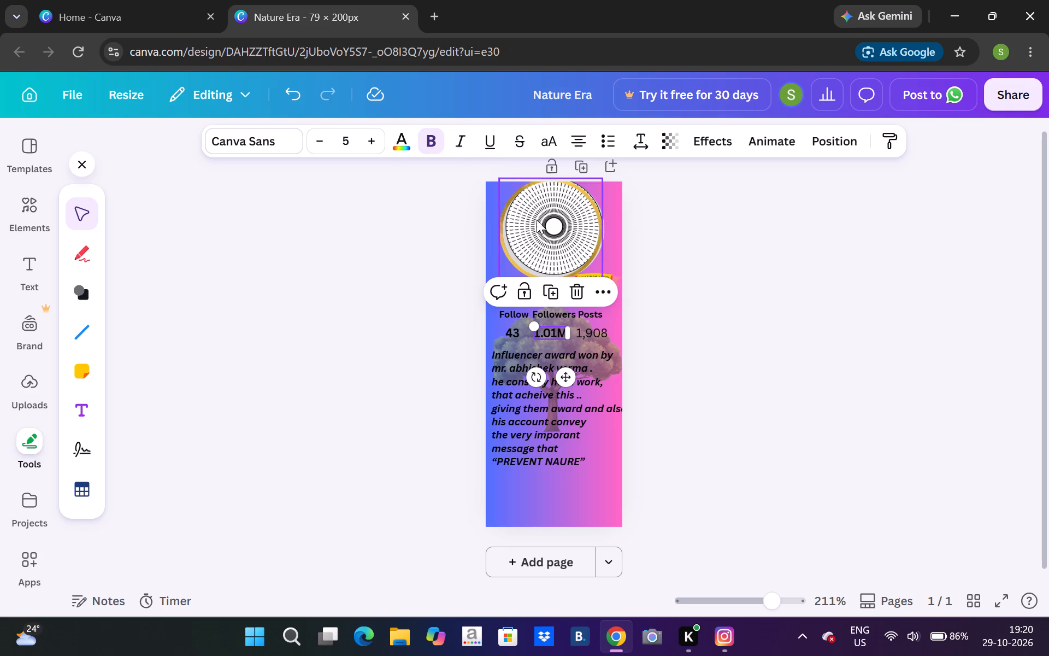
{"action": "left_click", "coordinate": [588, 337]}
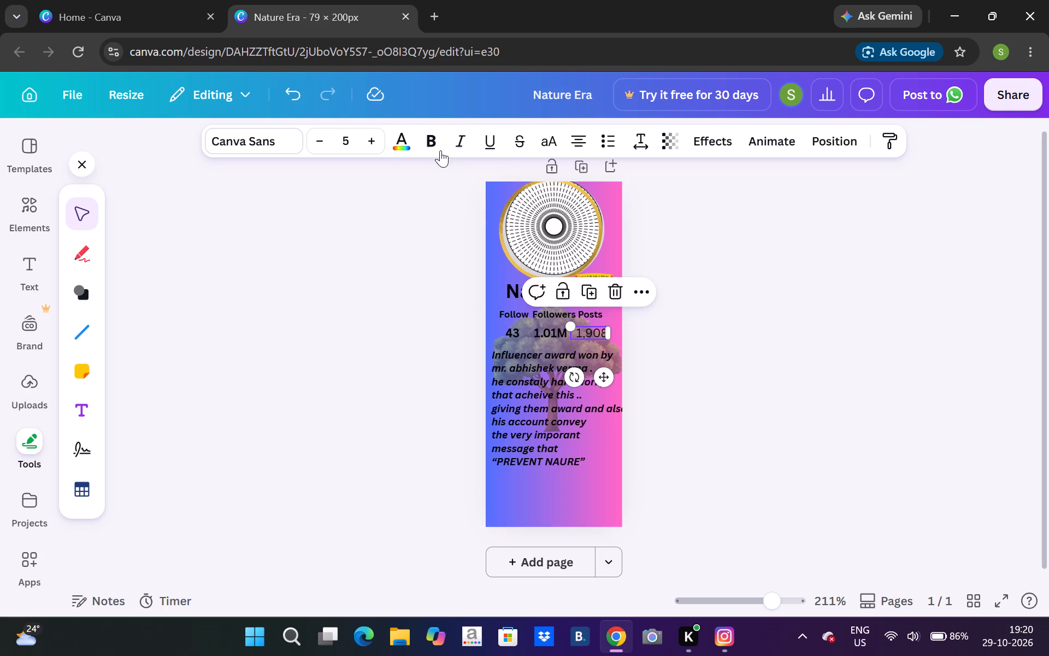
{"action": "left_click", "coordinate": [439, 149]}
{"action": "left_click", "coordinate": [216, 430]}
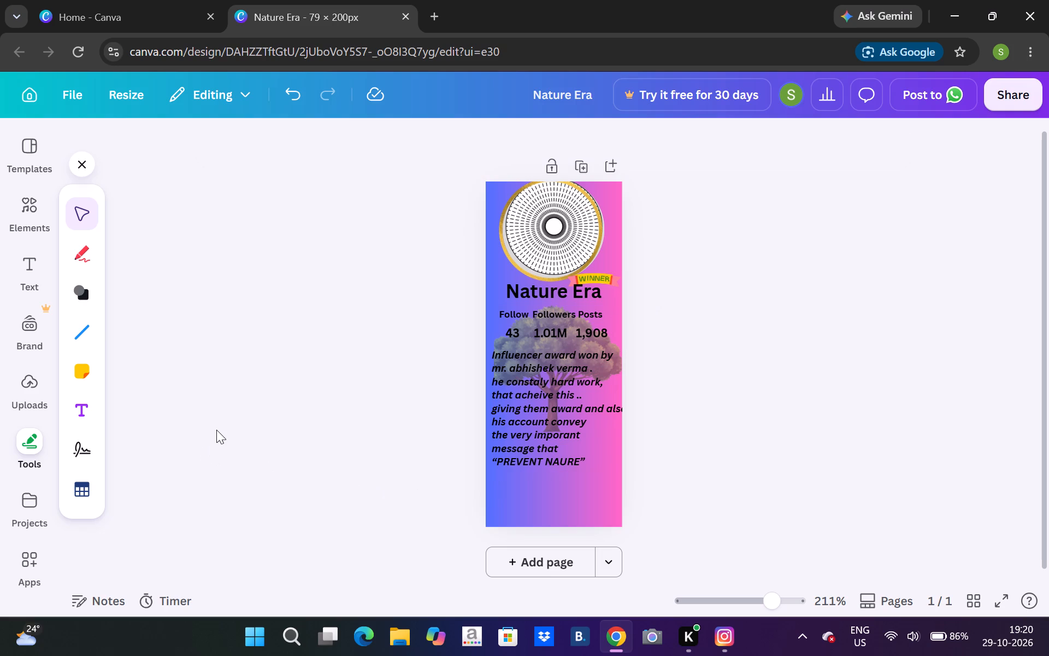
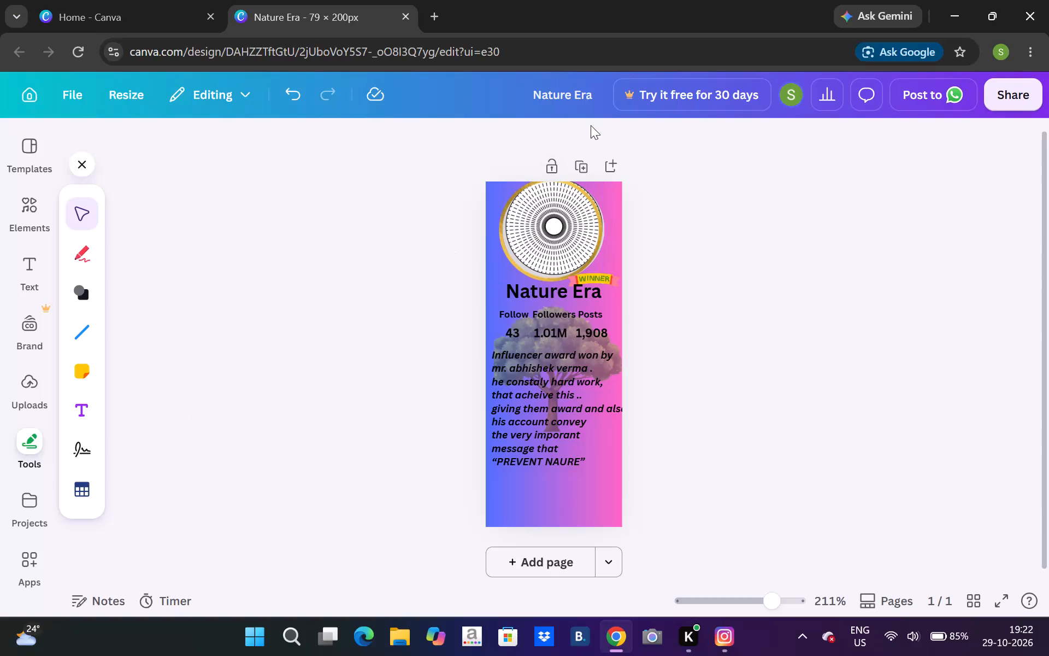
Center the gold ring around the dotted circular emblem and stretch its bottom edge slightly downward.
{"action": "left_click_drag", "start_coordinate": [534, 241], "coordinate": [538, 236]}
{"action": "left_click", "coordinate": [547, 280]}
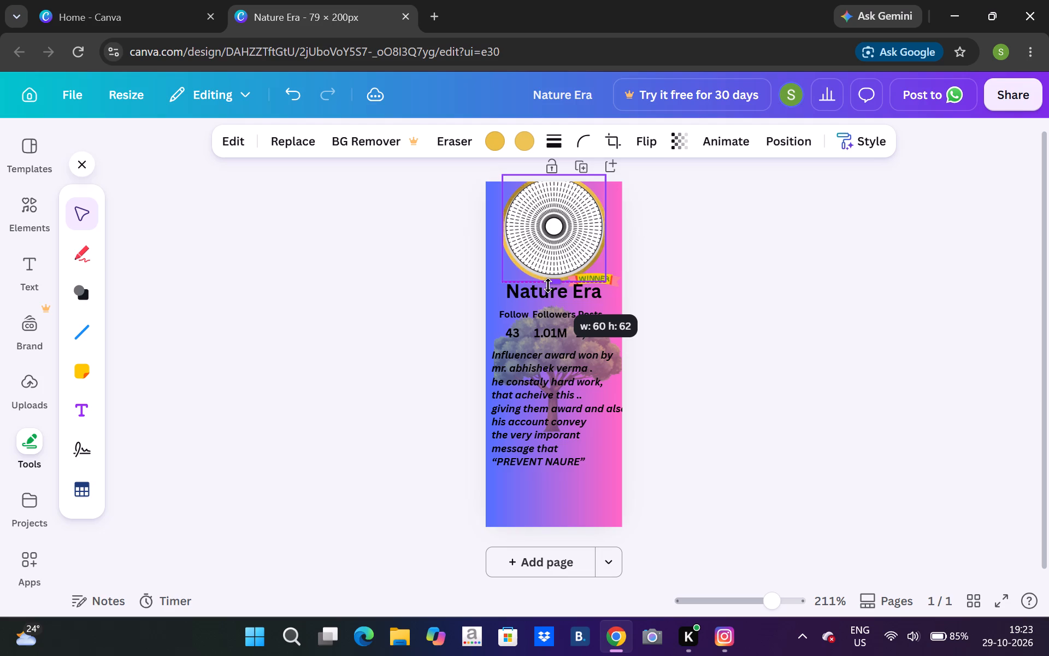
{"action": "left_click", "coordinate": [559, 162]}
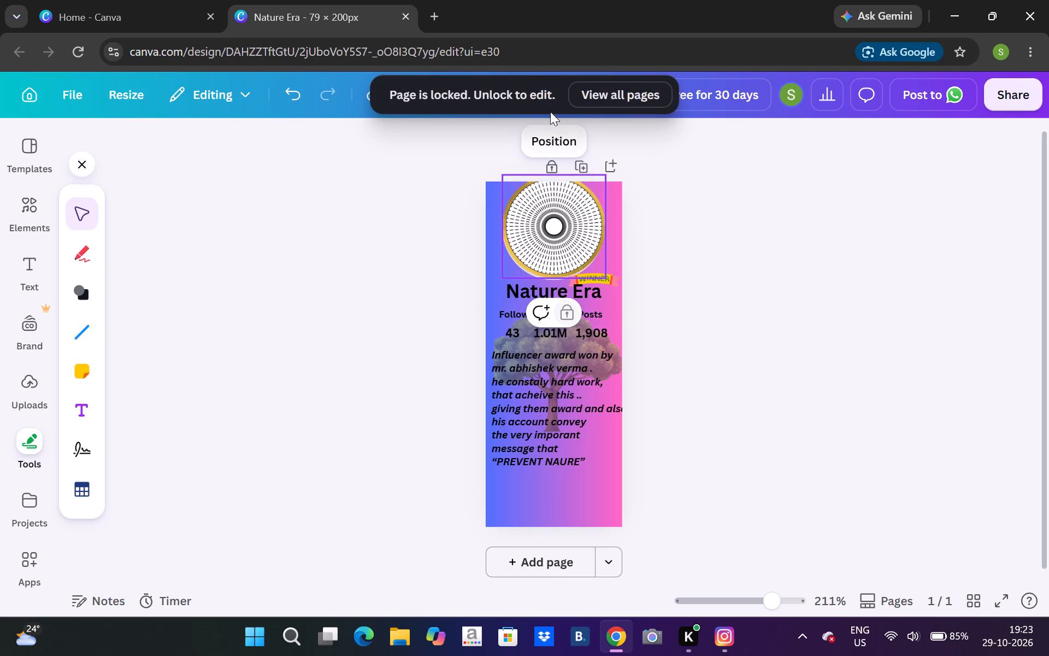
{"action": "left_click", "coordinate": [552, 160]}
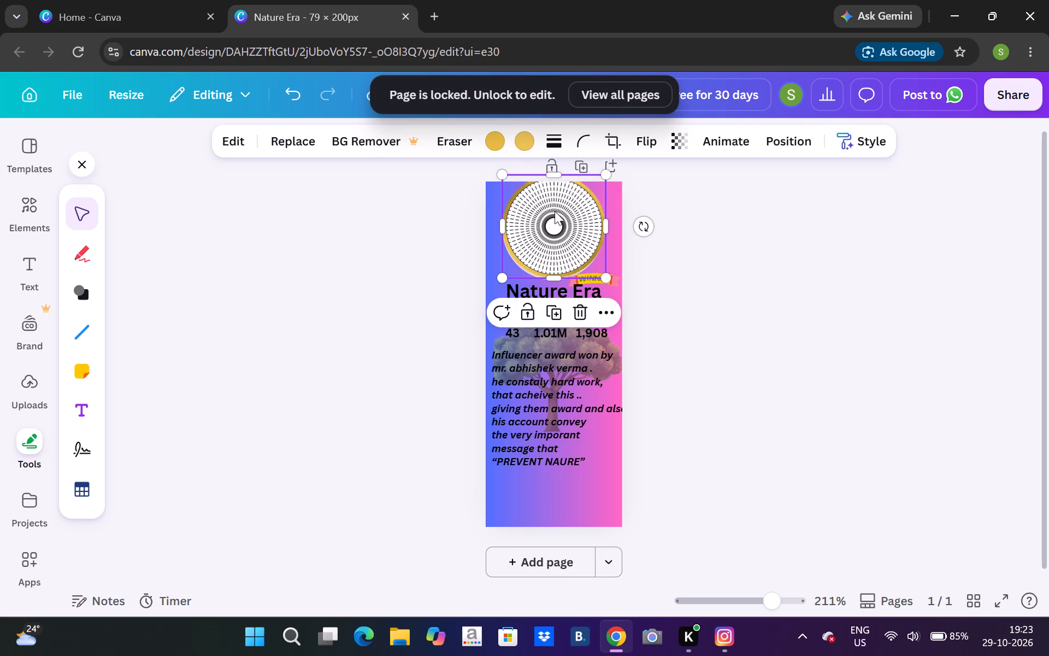
{"action": "left_click", "coordinate": [554, 206]}
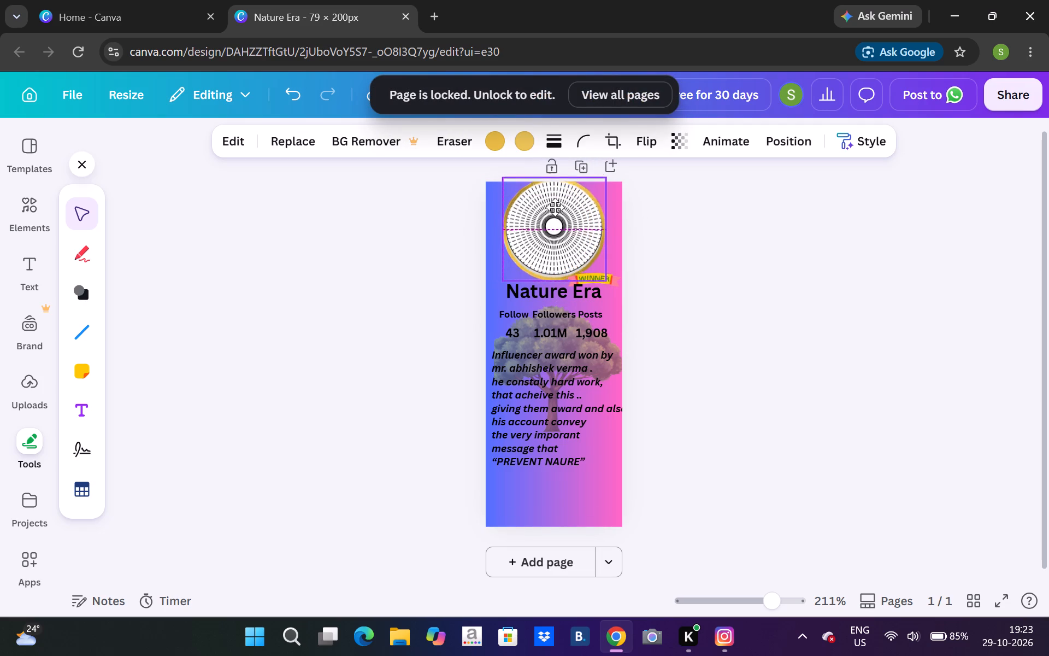
{"action": "left_click", "coordinate": [555, 204]}
{"action": "left_click", "coordinate": [555, 204]}
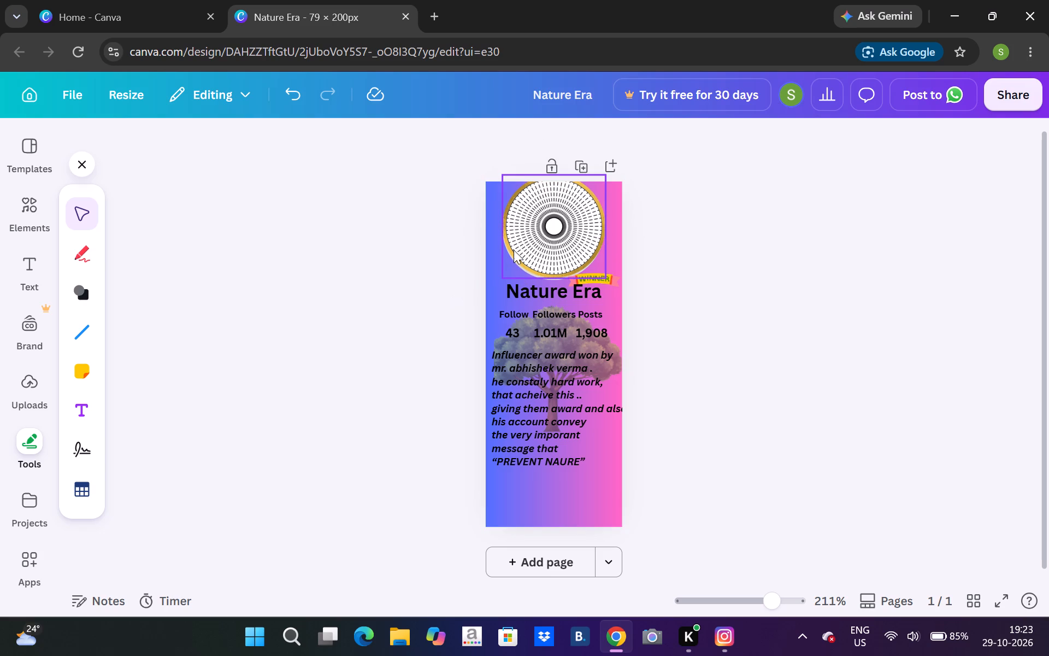
{"action": "double_click", "coordinate": [535, 273]}
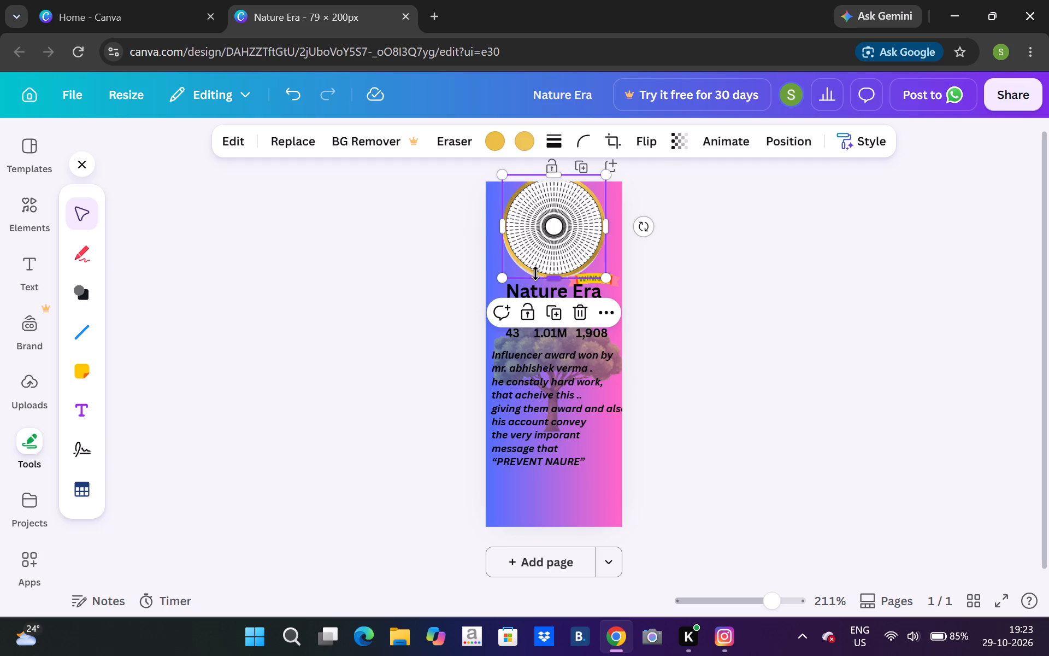
{"action": "left_click", "coordinate": [554, 280]}
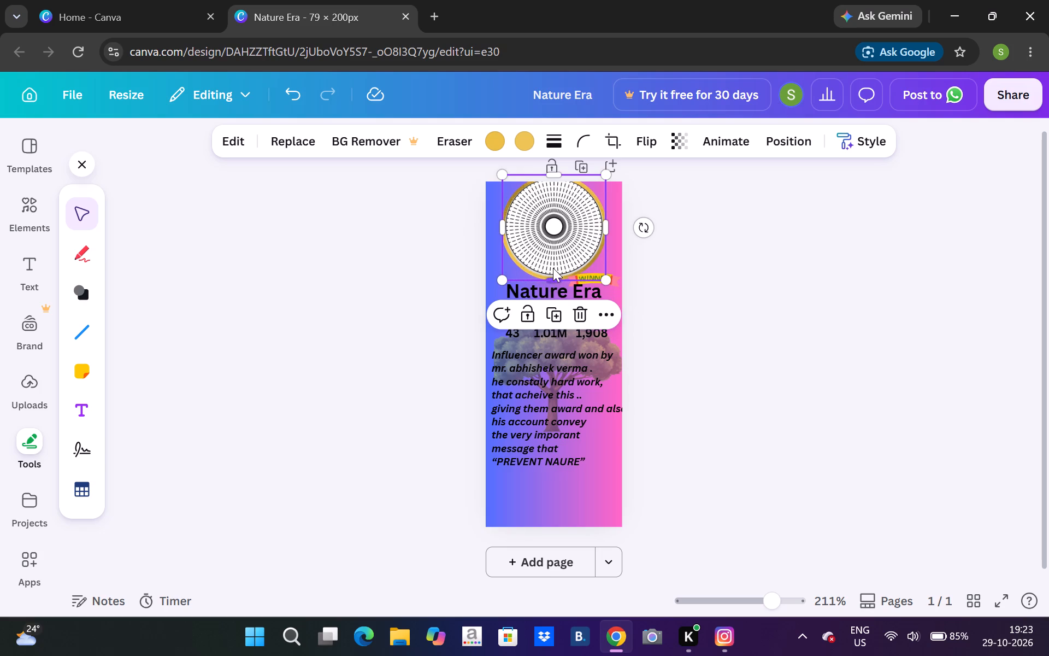
{"action": "left_click", "coordinate": [555, 216]}
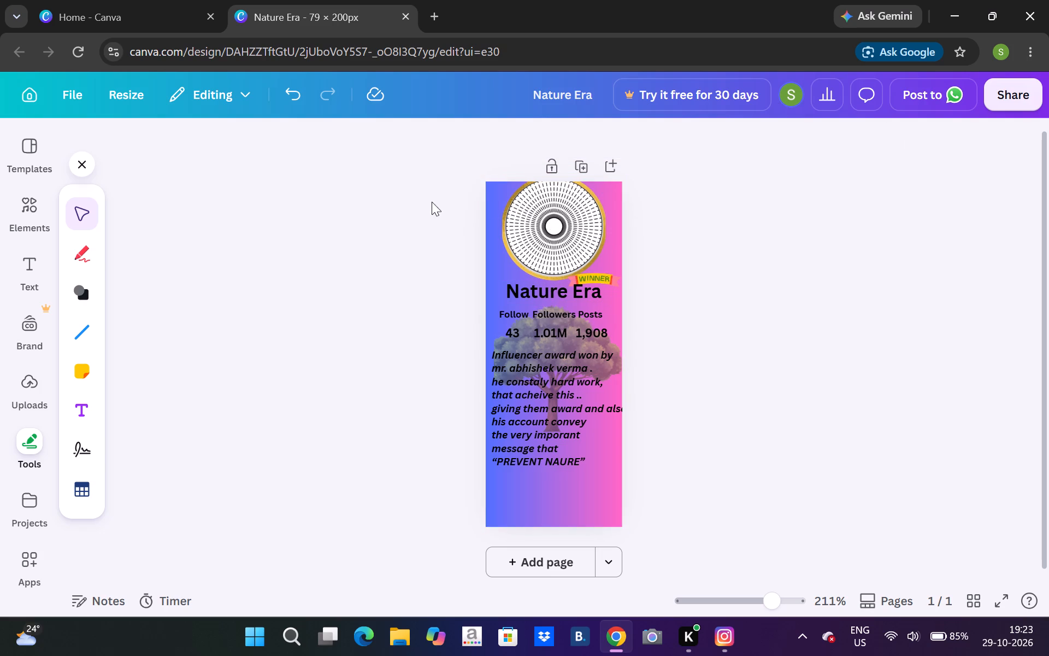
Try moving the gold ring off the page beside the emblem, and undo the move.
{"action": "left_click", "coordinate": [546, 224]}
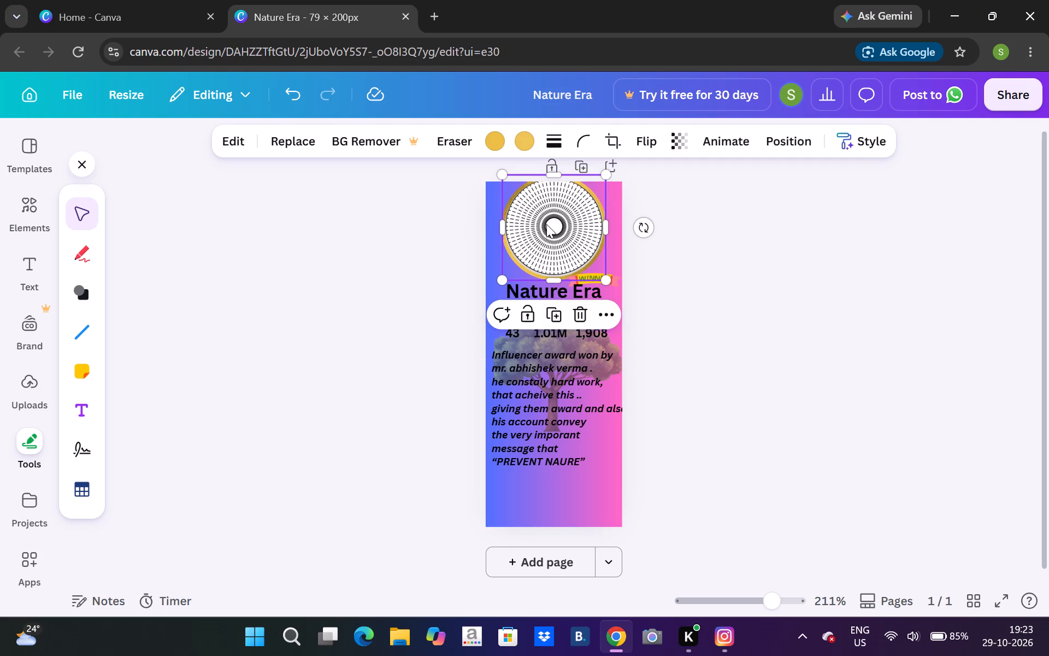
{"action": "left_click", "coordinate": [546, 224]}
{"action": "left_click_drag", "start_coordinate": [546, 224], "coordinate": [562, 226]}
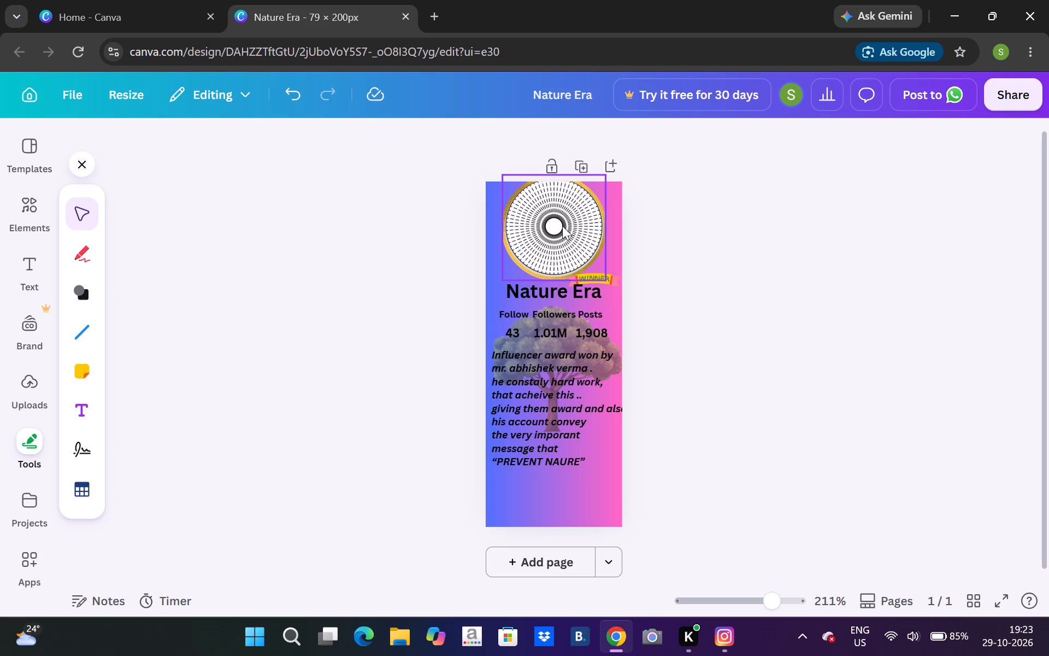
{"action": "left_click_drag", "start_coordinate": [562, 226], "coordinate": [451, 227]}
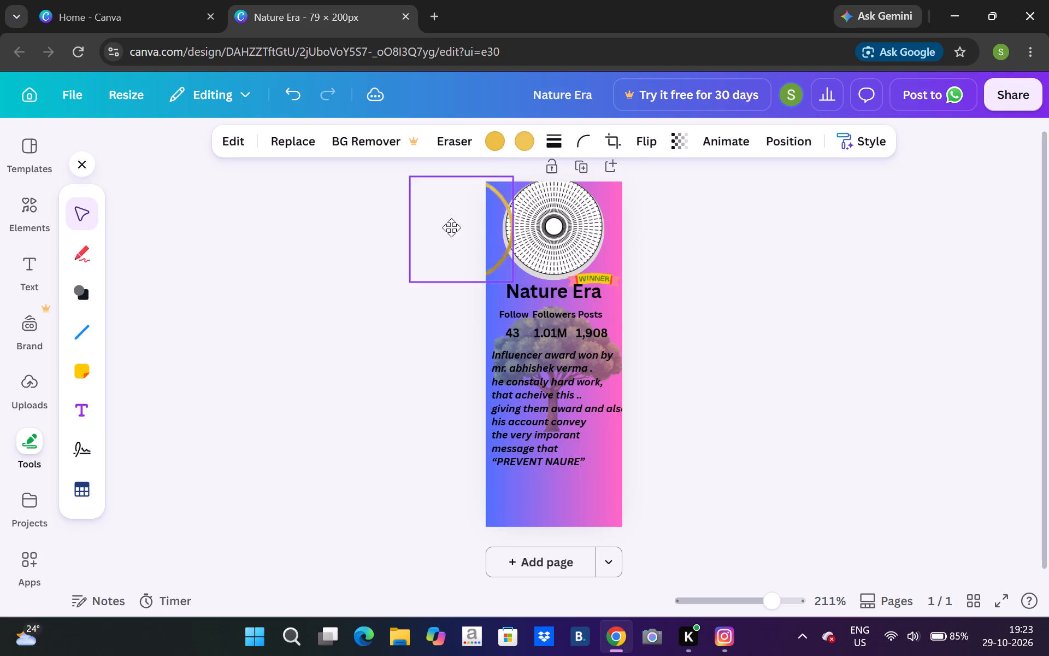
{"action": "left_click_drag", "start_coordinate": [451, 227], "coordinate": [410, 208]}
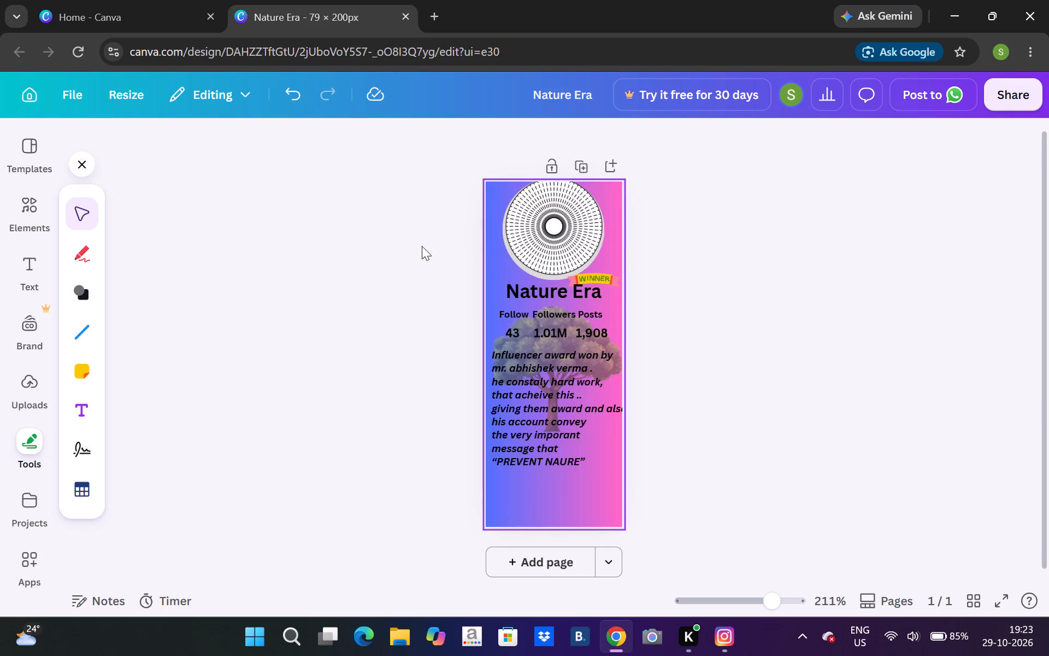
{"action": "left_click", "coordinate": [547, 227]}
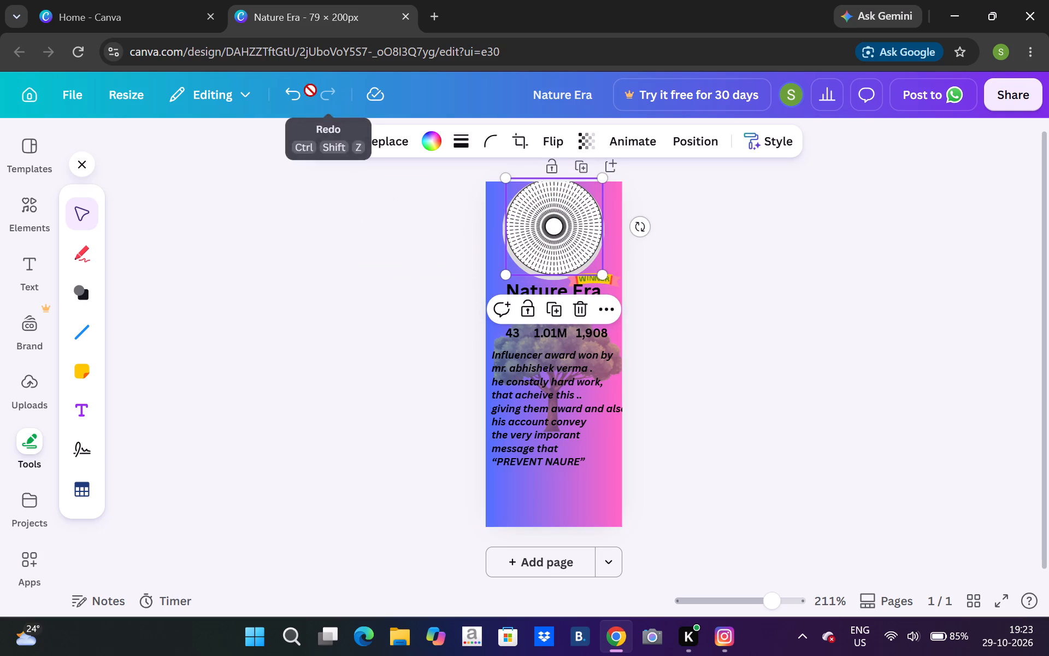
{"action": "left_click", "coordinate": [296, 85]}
Make the gold ring slightly smaller and move it from the emblem down over the faded tree.
{"action": "left_click", "coordinate": [549, 228]}
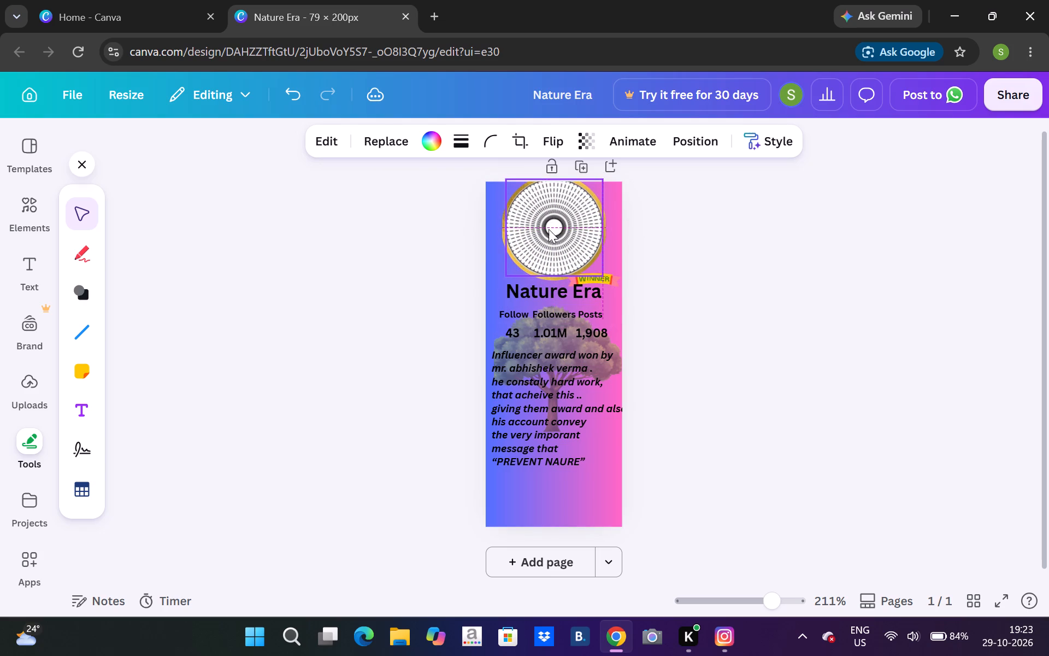
{"action": "left_click_drag", "start_coordinate": [508, 281], "coordinate": [509, 279]}
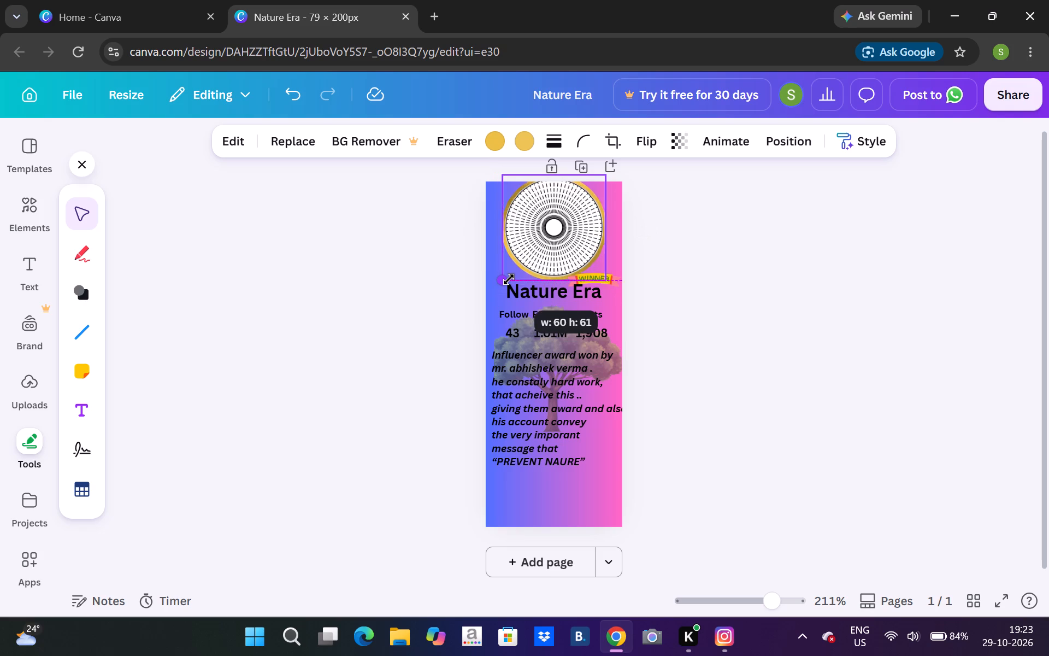
{"action": "left_click_drag", "start_coordinate": [509, 279], "coordinate": [528, 274]}
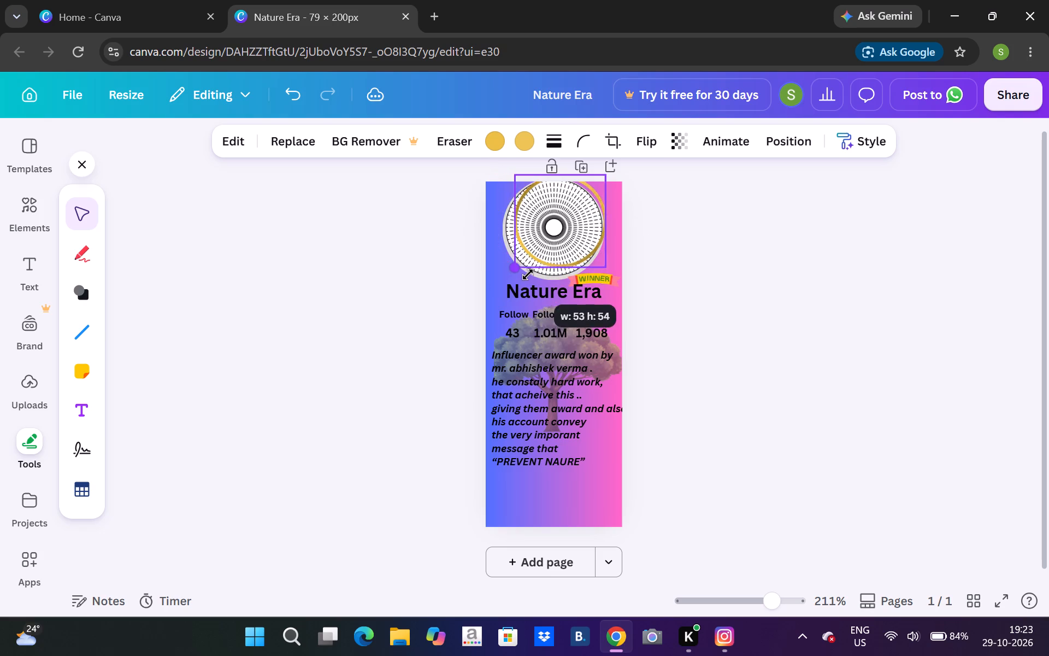
{"action": "left_click_drag", "start_coordinate": [528, 274], "coordinate": [516, 285]}
{"action": "left_click_drag", "start_coordinate": [559, 259], "coordinate": [545, 341]}
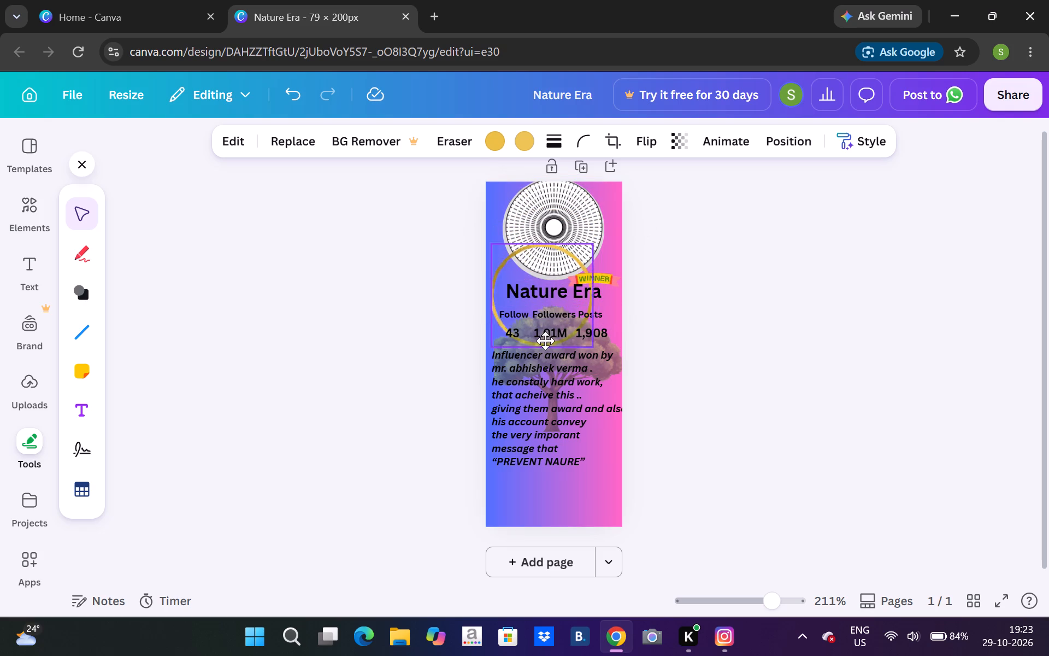
{"action": "left_click_drag", "start_coordinate": [545, 341], "coordinate": [556, 394]}
Enlarge the dotted circular pattern slightly and center it over the grey circle above the Nature Era heading.
{"action": "left_click", "coordinate": [554, 230]}
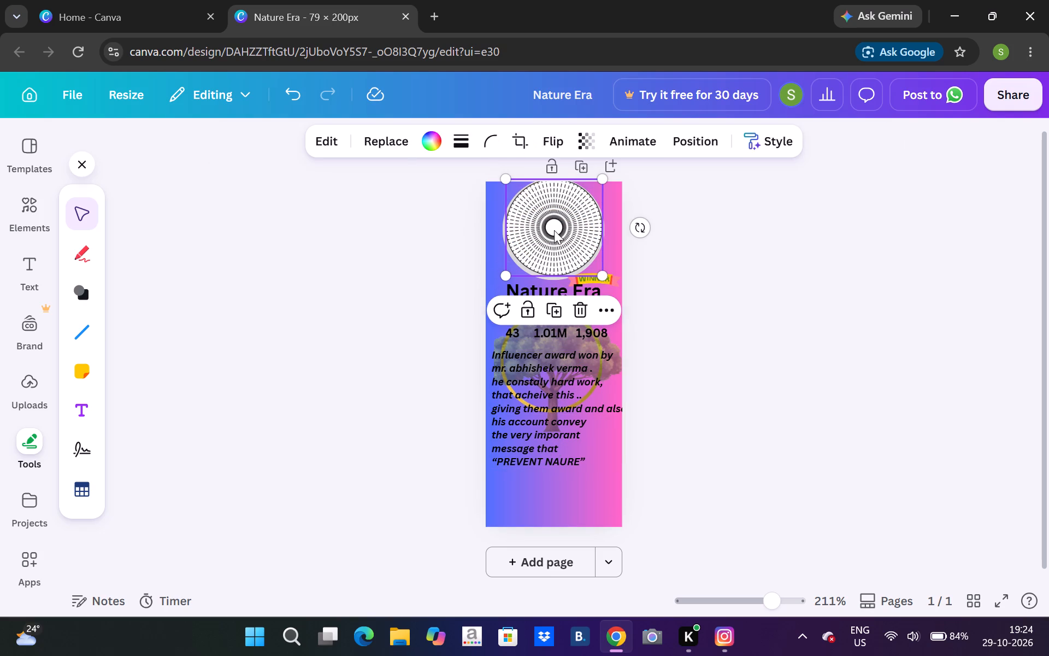
{"action": "left_click_drag", "start_coordinate": [505, 276], "coordinate": [507, 290]}
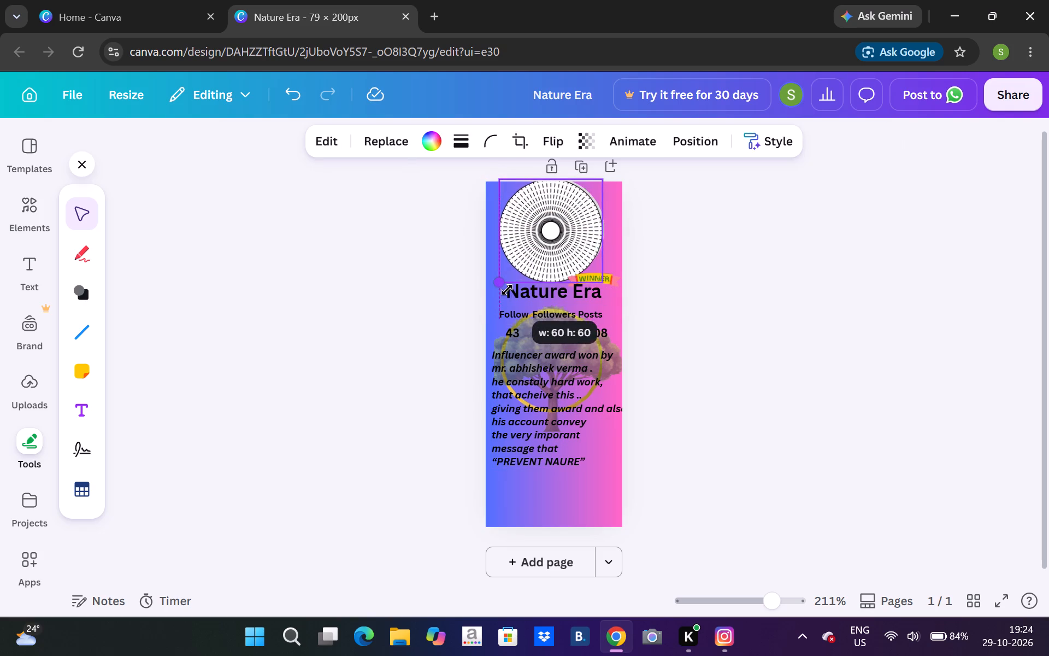
{"action": "left_click_drag", "start_coordinate": [507, 290], "coordinate": [511, 284]}
{"action": "left_click", "coordinate": [511, 284]}
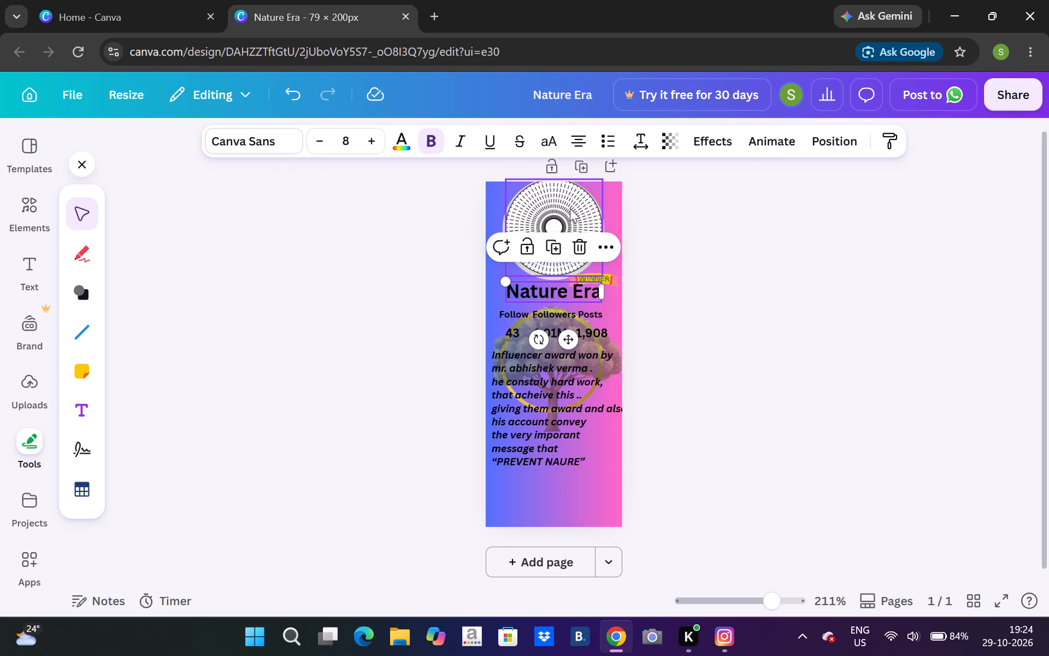
{"action": "left_click_drag", "start_coordinate": [569, 225], "coordinate": [569, 219]}
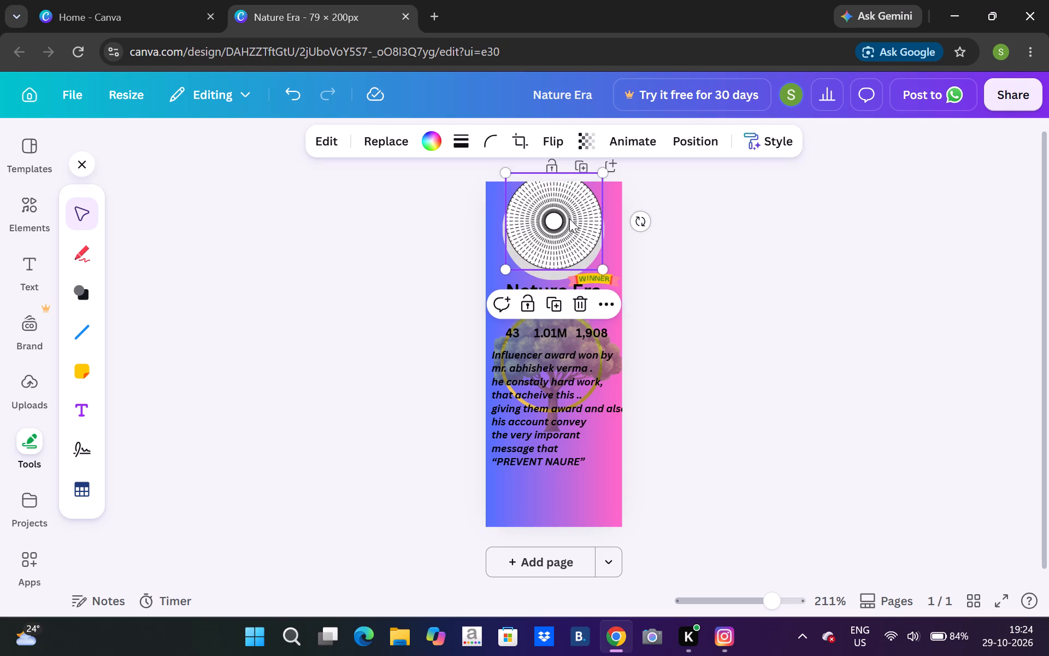
{"action": "left_click", "coordinate": [606, 269]}
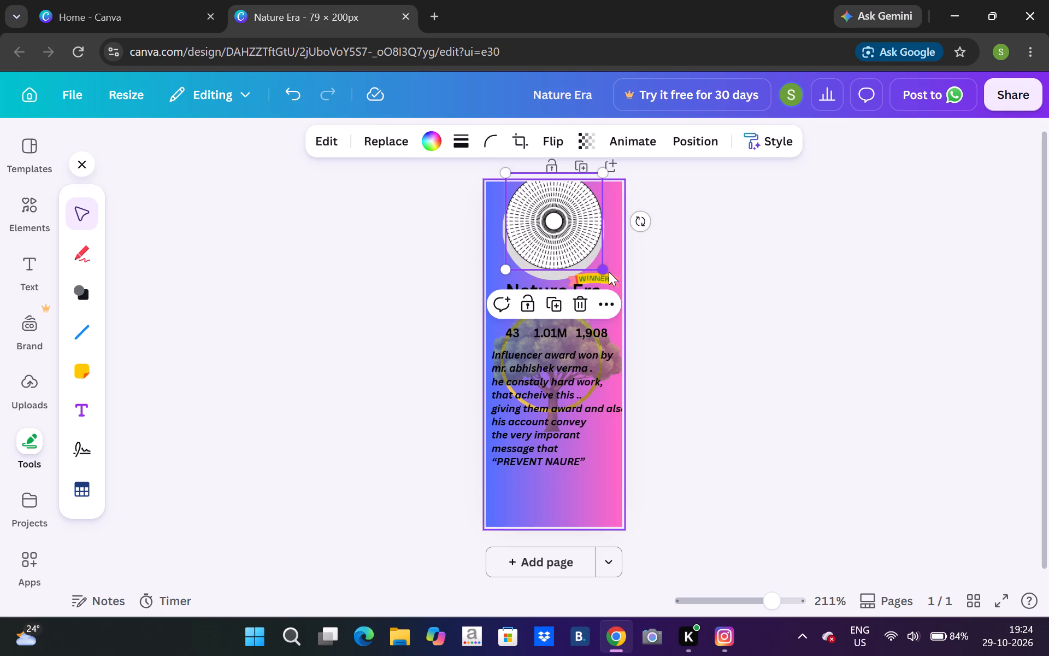
{"action": "left_click_drag", "start_coordinate": [605, 273], "coordinate": [610, 277]}
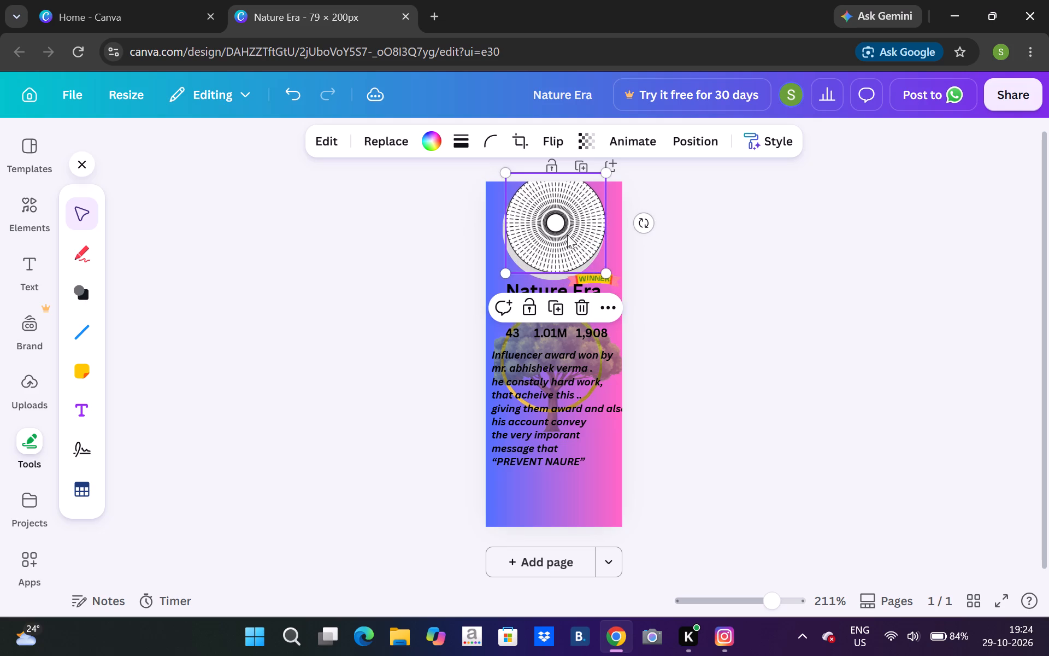
{"action": "left_click_drag", "start_coordinate": [575, 259], "coordinate": [577, 265]}
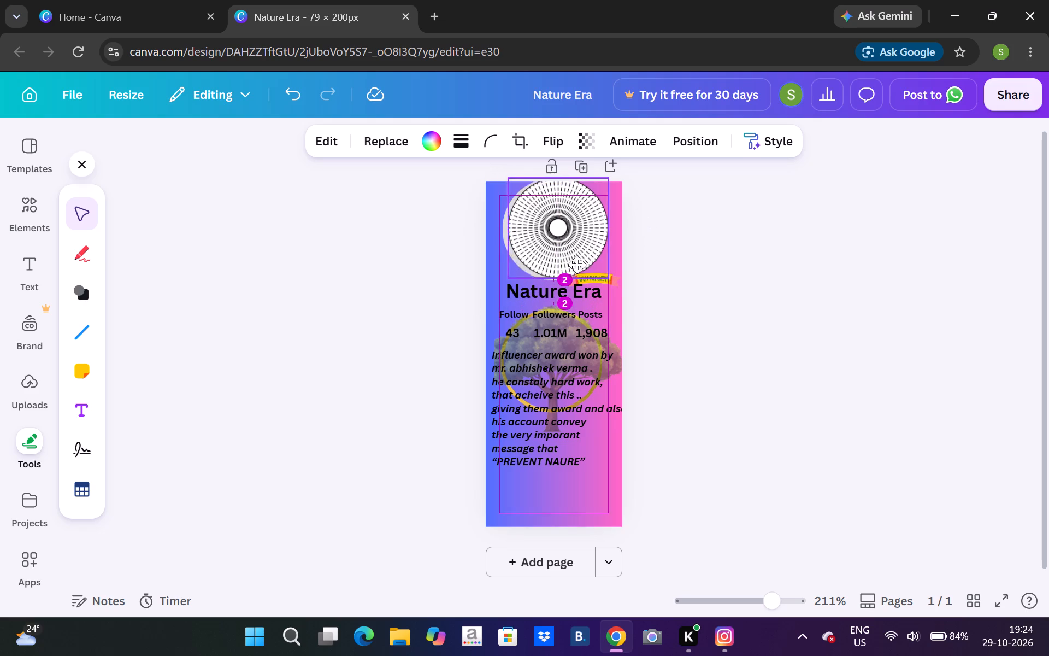
{"action": "left_click_drag", "start_coordinate": [577, 265], "coordinate": [572, 267]}
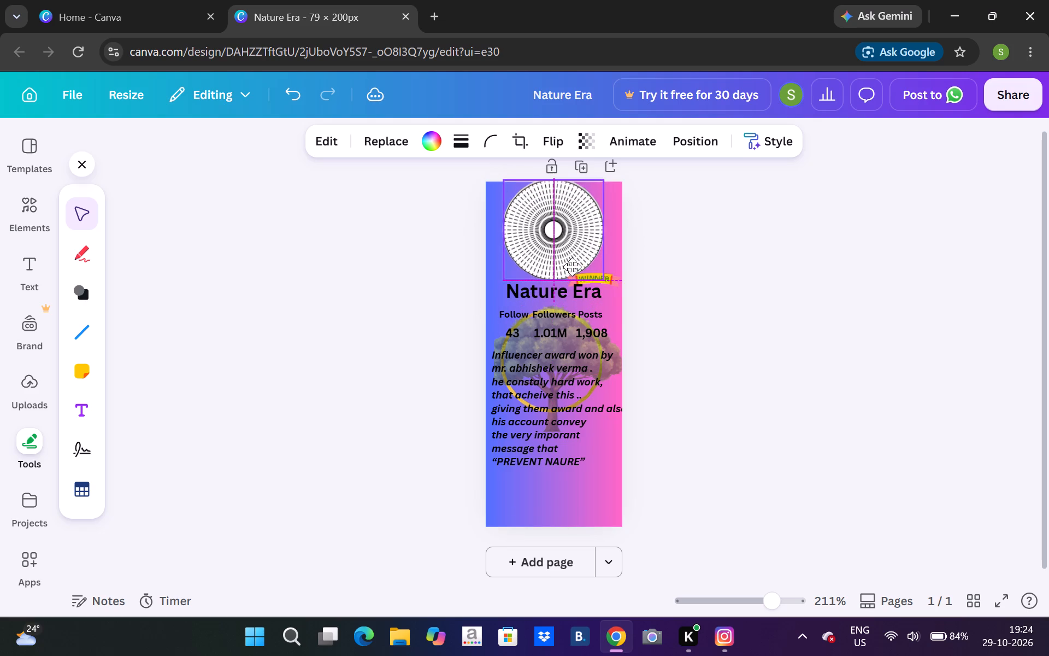
{"action": "left_click_drag", "start_coordinate": [572, 267], "coordinate": [573, 267]}
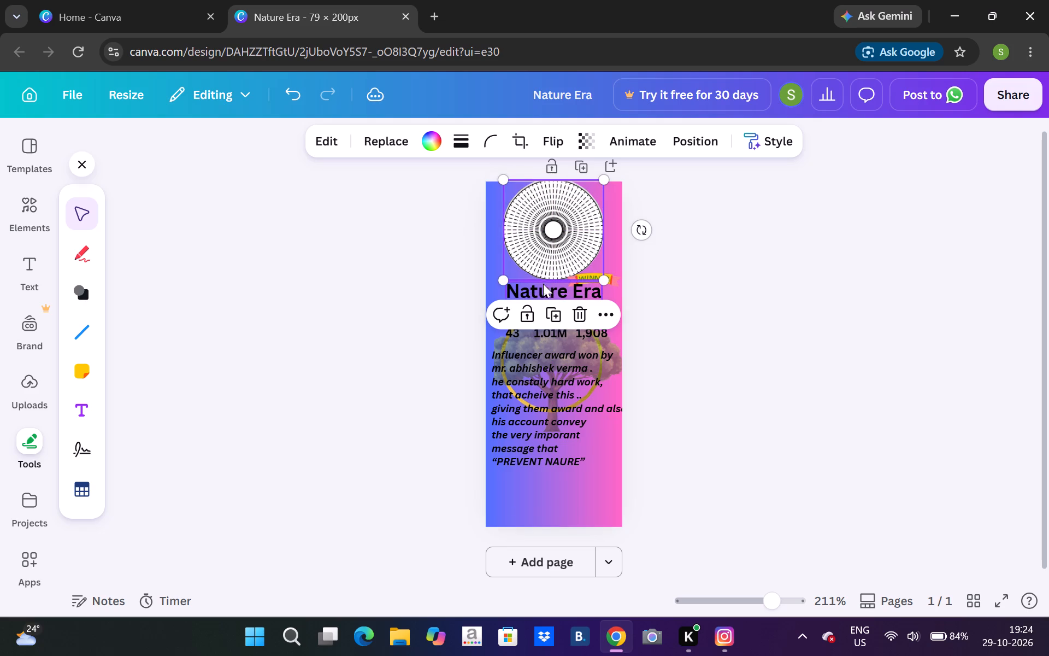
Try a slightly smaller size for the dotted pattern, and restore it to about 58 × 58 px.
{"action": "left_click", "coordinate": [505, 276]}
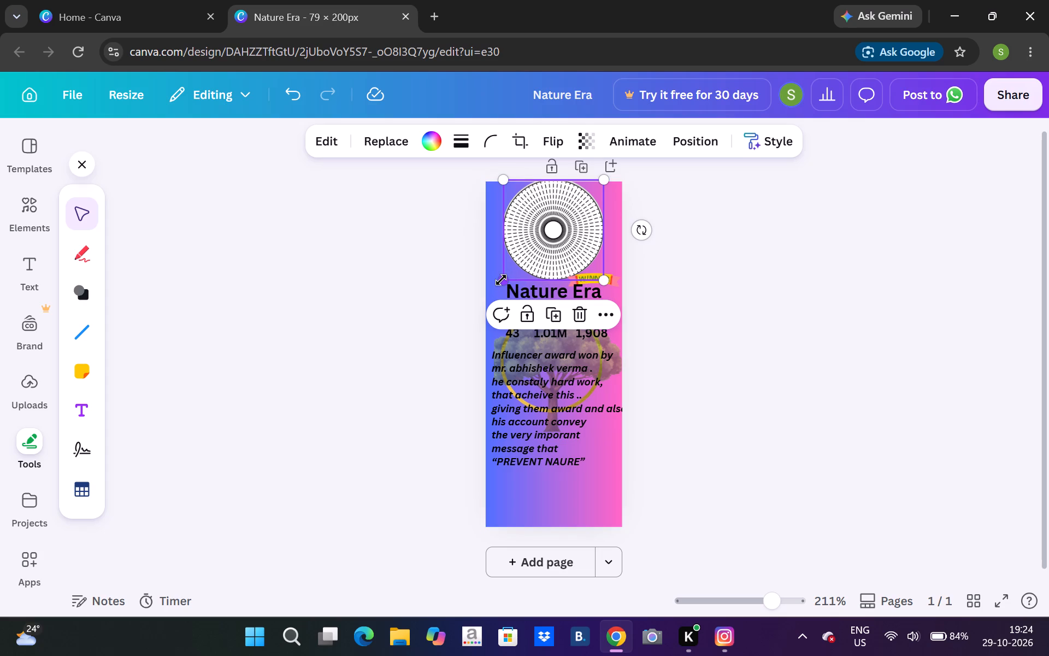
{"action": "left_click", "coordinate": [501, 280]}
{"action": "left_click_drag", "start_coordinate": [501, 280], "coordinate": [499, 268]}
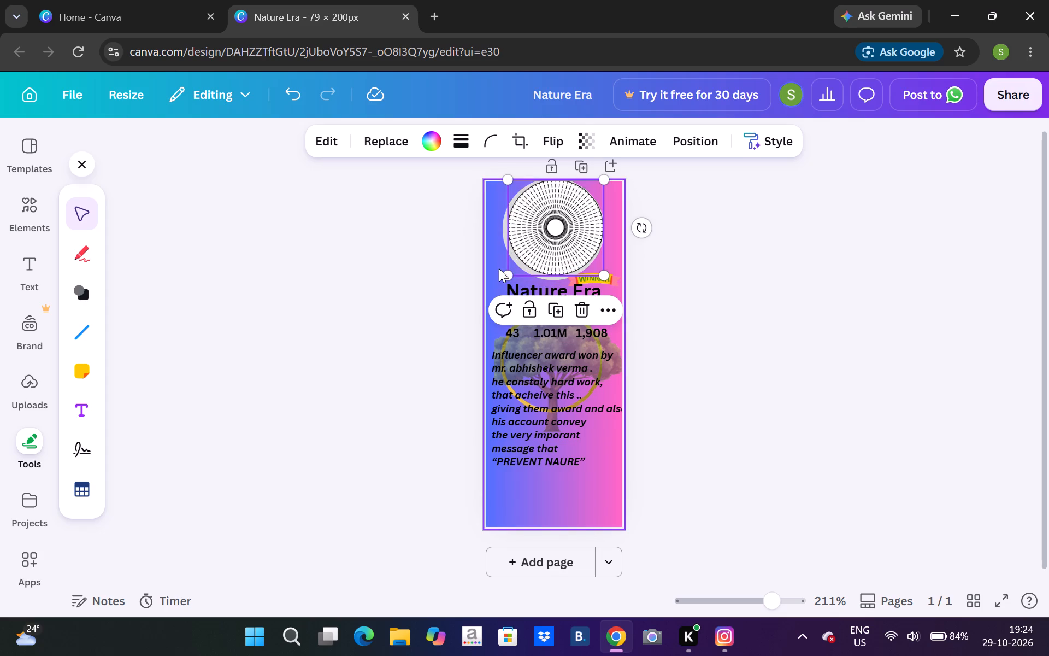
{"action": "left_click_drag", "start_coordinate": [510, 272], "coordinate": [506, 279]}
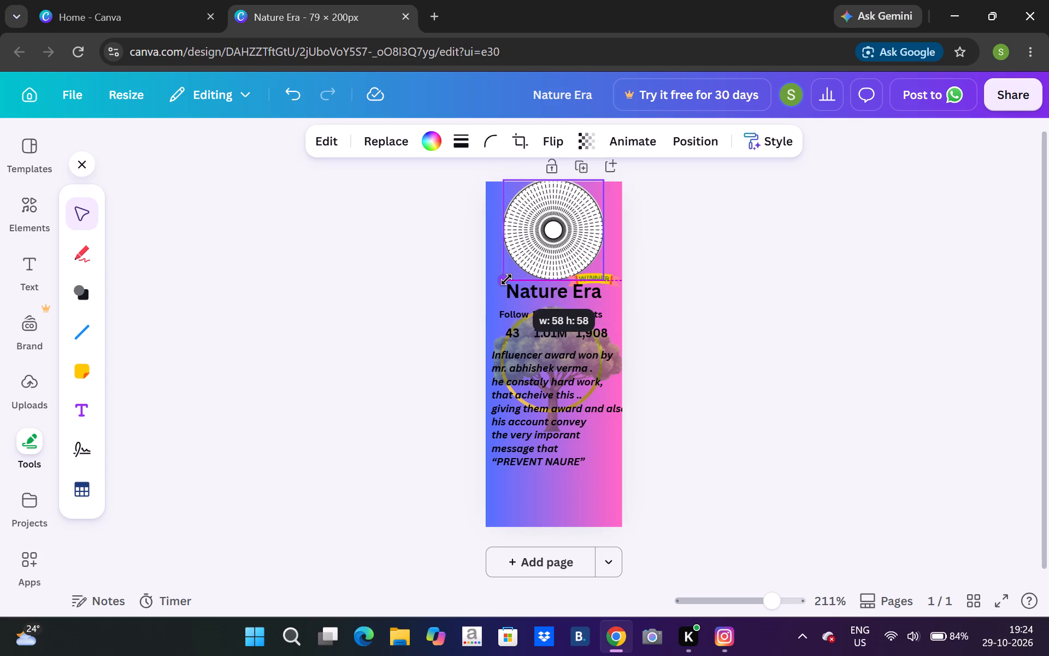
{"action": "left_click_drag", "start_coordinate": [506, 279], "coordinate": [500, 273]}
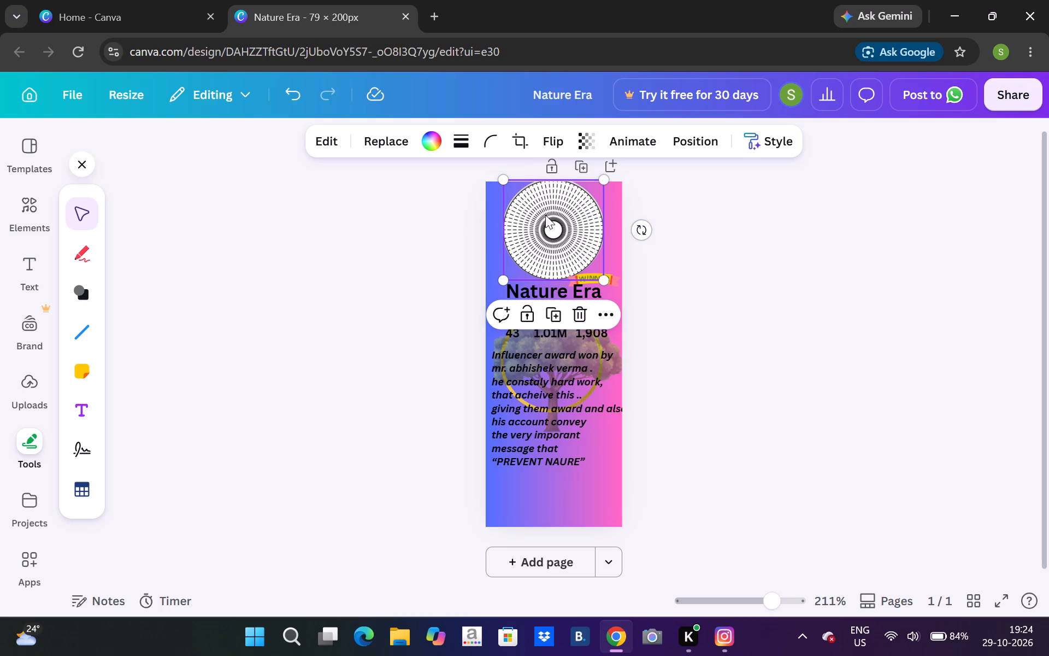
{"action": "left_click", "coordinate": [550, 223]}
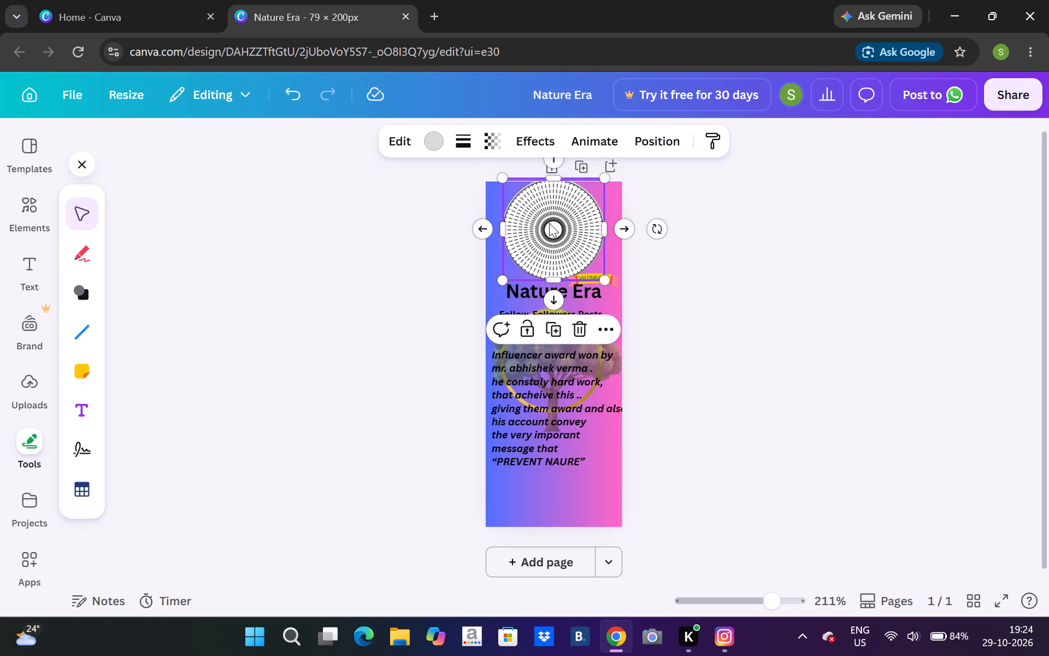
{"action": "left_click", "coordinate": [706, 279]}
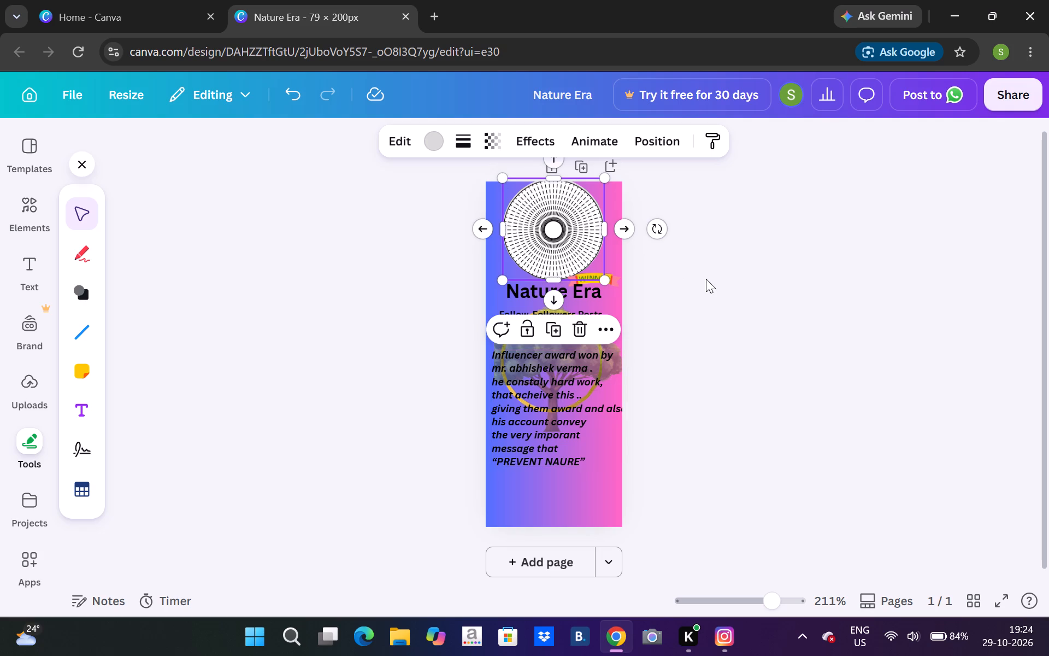
Shift the faded tree image slightly up and to the left behind the text.
{"action": "left_click_drag", "start_coordinate": [600, 342], "coordinate": [596, 332]}
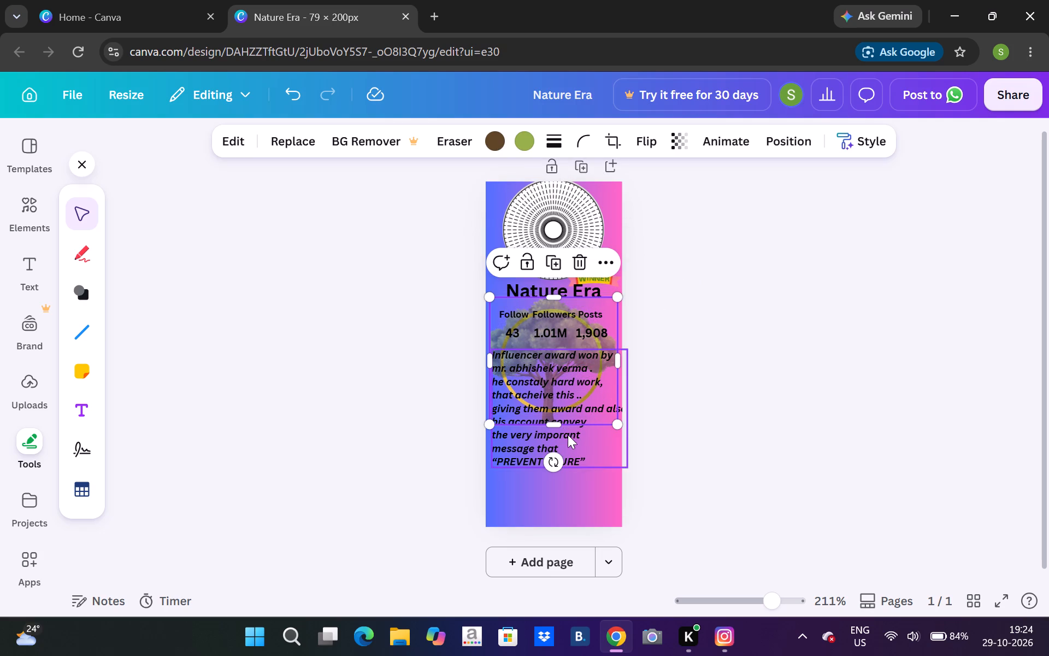
Move the award text block slightly up and left so that it spans the page from edge to edge.
{"action": "left_click_drag", "start_coordinate": [599, 454], "coordinate": [601, 461]}
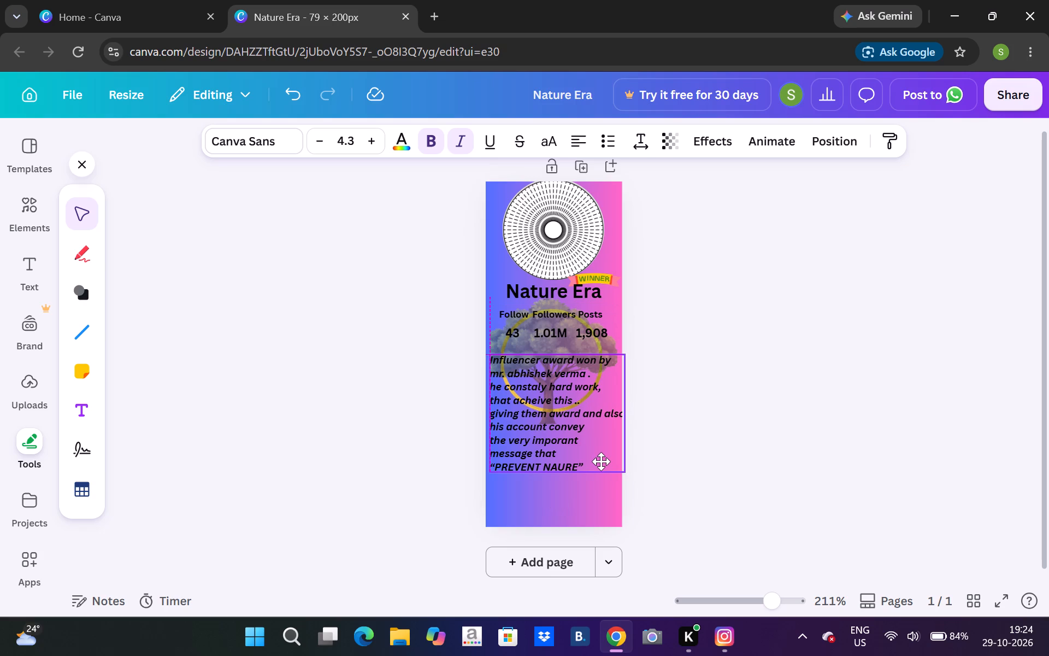
{"action": "left_click_drag", "start_coordinate": [601, 461], "coordinate": [592, 455]}
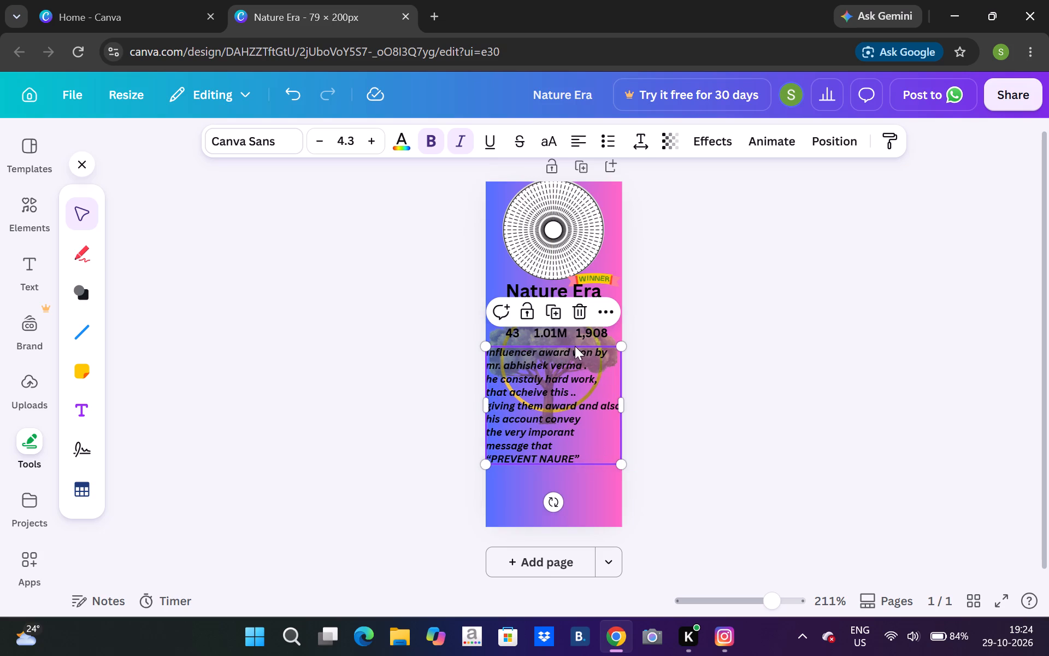
Shift the award text block slightly to the right so its left edge lines up with the faded tree.
{"action": "left_click", "coordinate": [587, 341]}
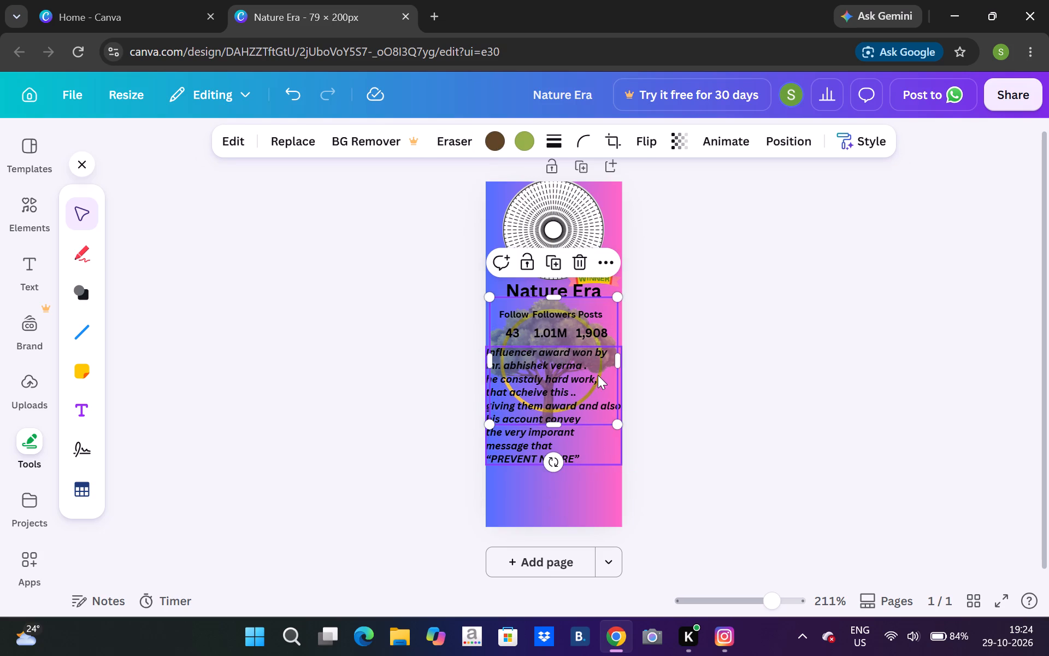
{"action": "left_click", "coordinate": [598, 375]}
{"action": "left_click", "coordinate": [676, 380]}
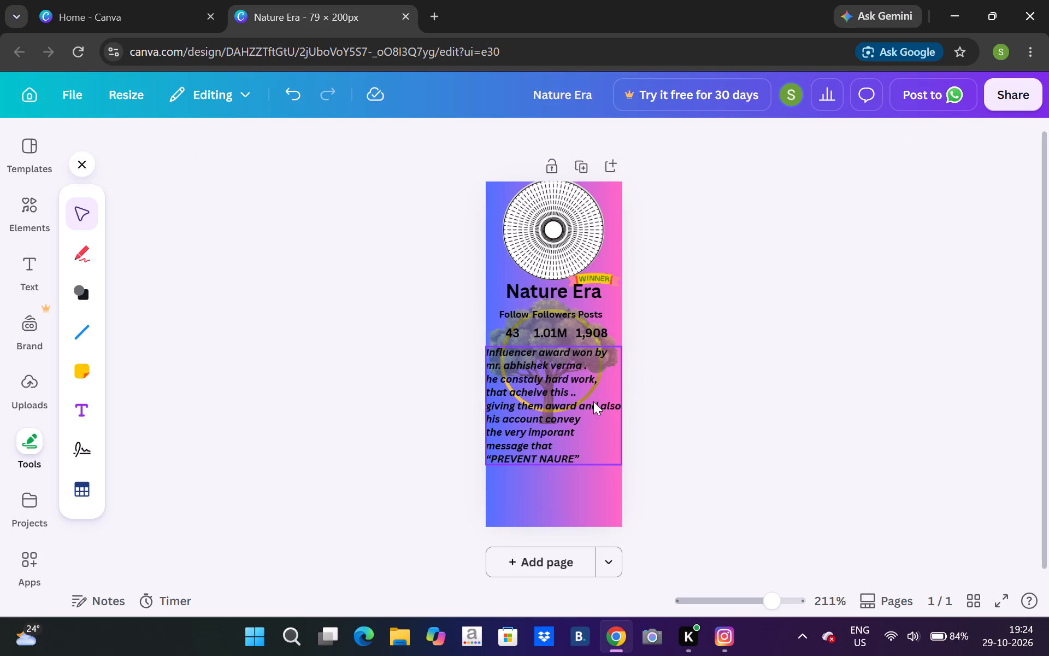
{"action": "left_click", "coordinate": [593, 401]}
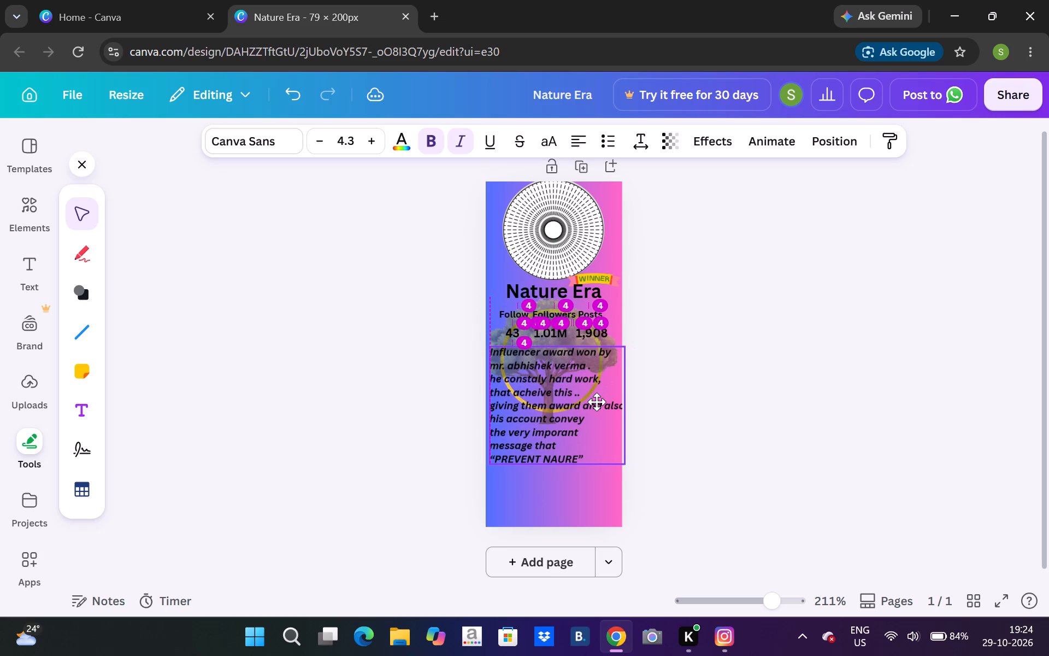
{"action": "left_click", "coordinate": [683, 412]}
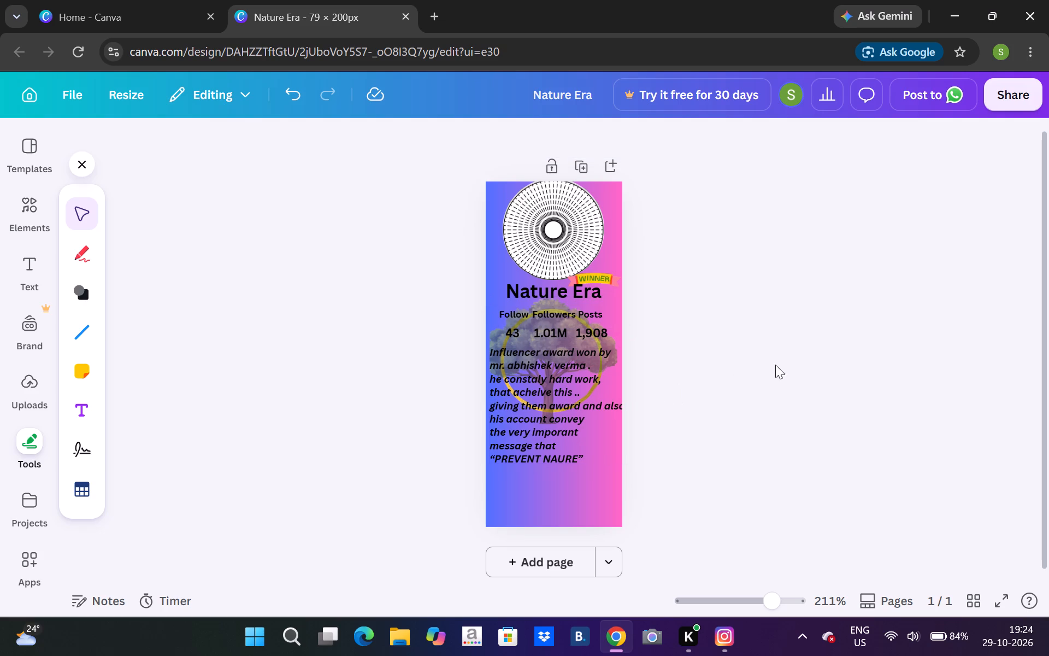
Add the bright green tree graphic from the recommended elements and center it in the lower half of the dotted circular emblem.
{"action": "left_click", "coordinate": [38, 213]}
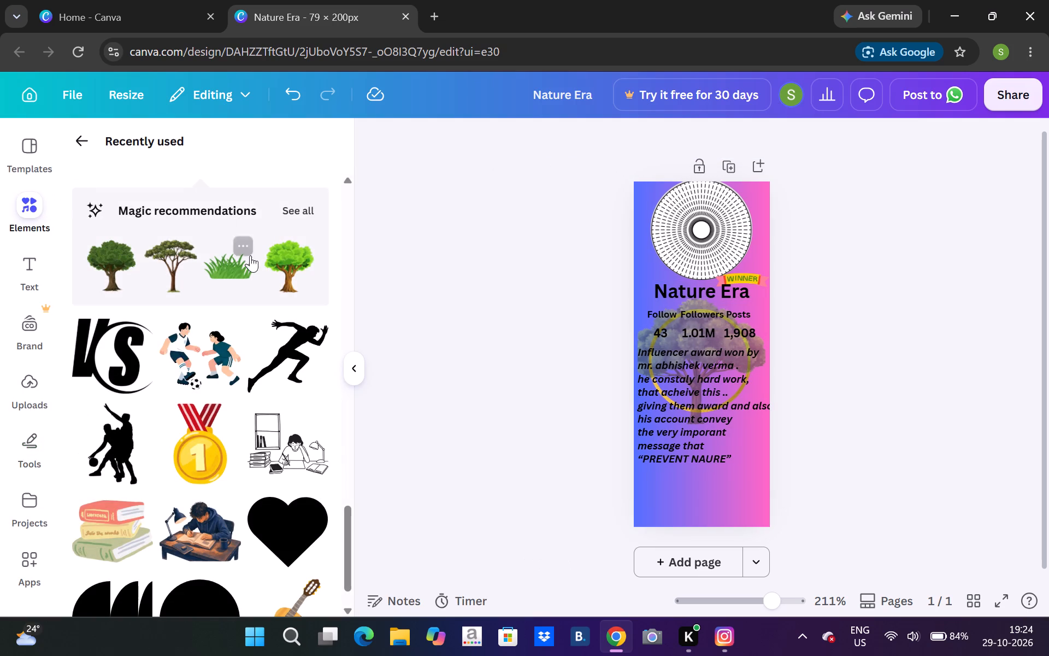
{"action": "left_click", "coordinate": [275, 273]}
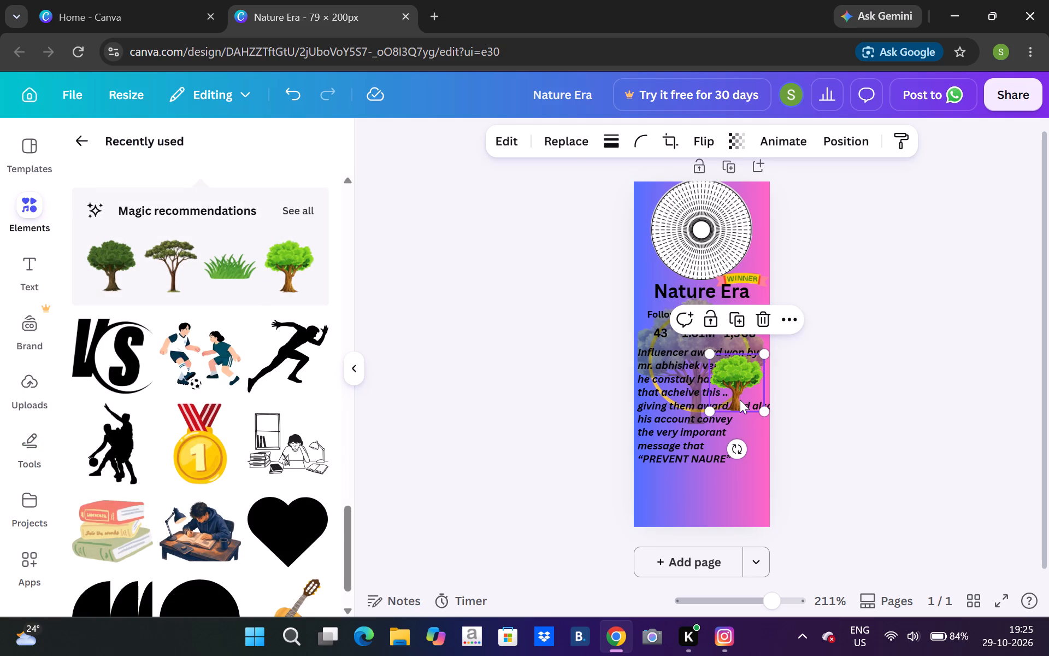
{"action": "left_click_drag", "start_coordinate": [740, 396], "coordinate": [705, 258]}
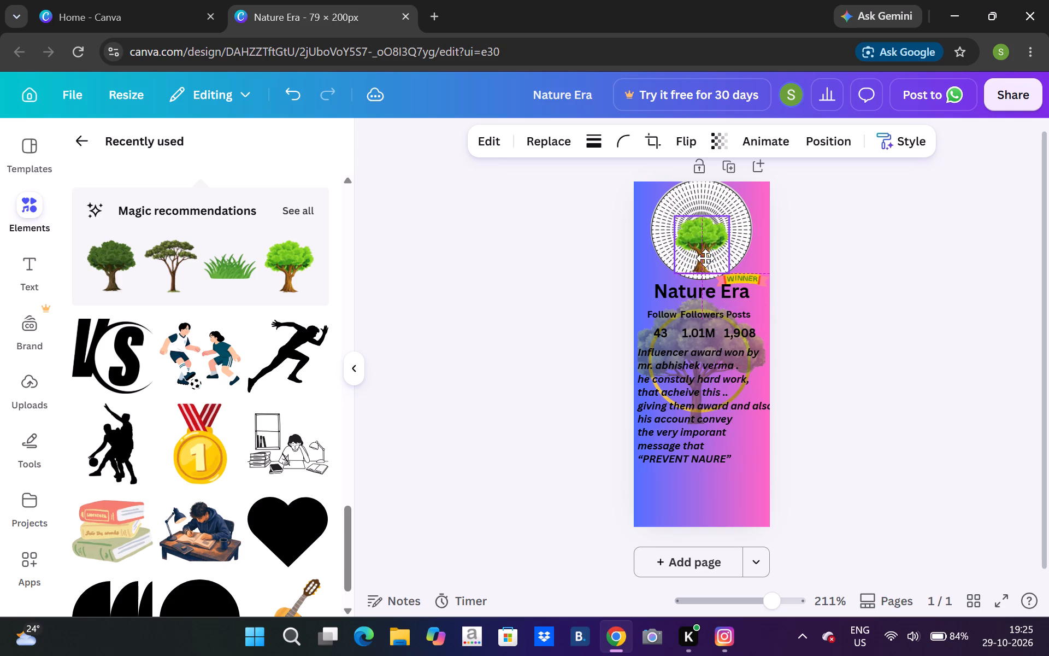
{"action": "left_click_drag", "start_coordinate": [705, 258], "coordinate": [704, 258]}
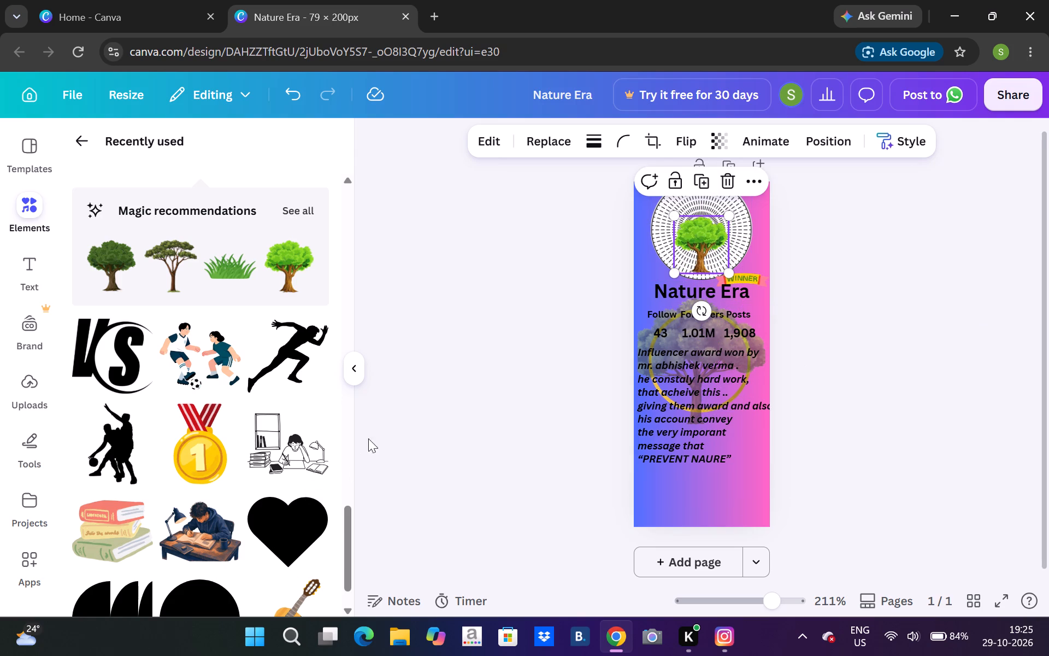
Add the flat-topped acacia tree graphic, shrink it to about the green tree's size, and place it overlapping that tree's right side in the emblem.
{"action": "left_click", "coordinate": [341, 601]}
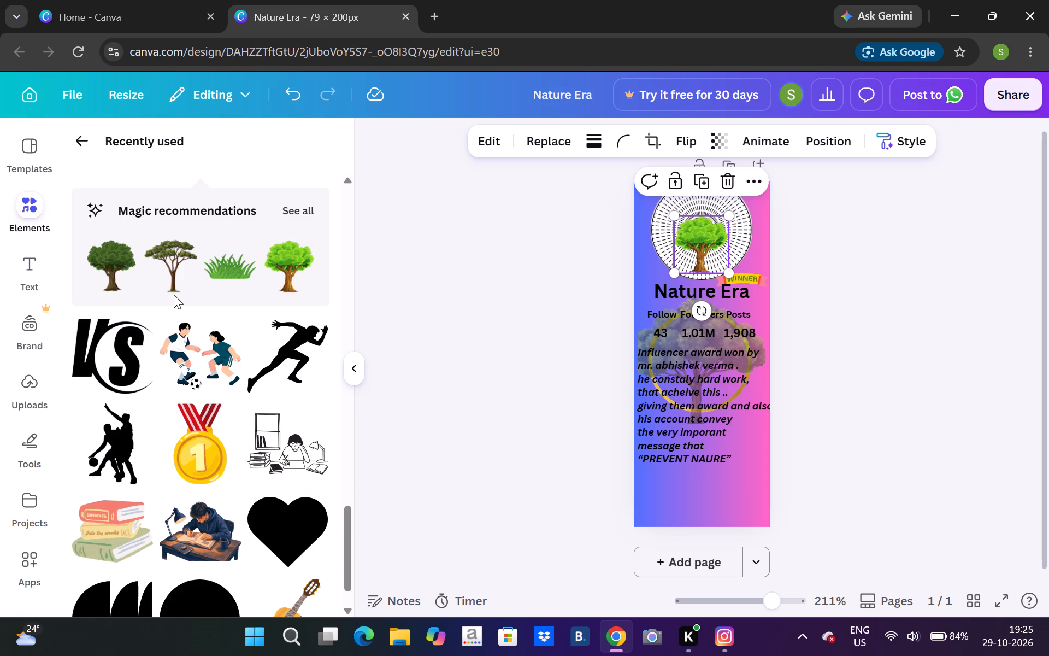
{"action": "left_click", "coordinate": [174, 295]}
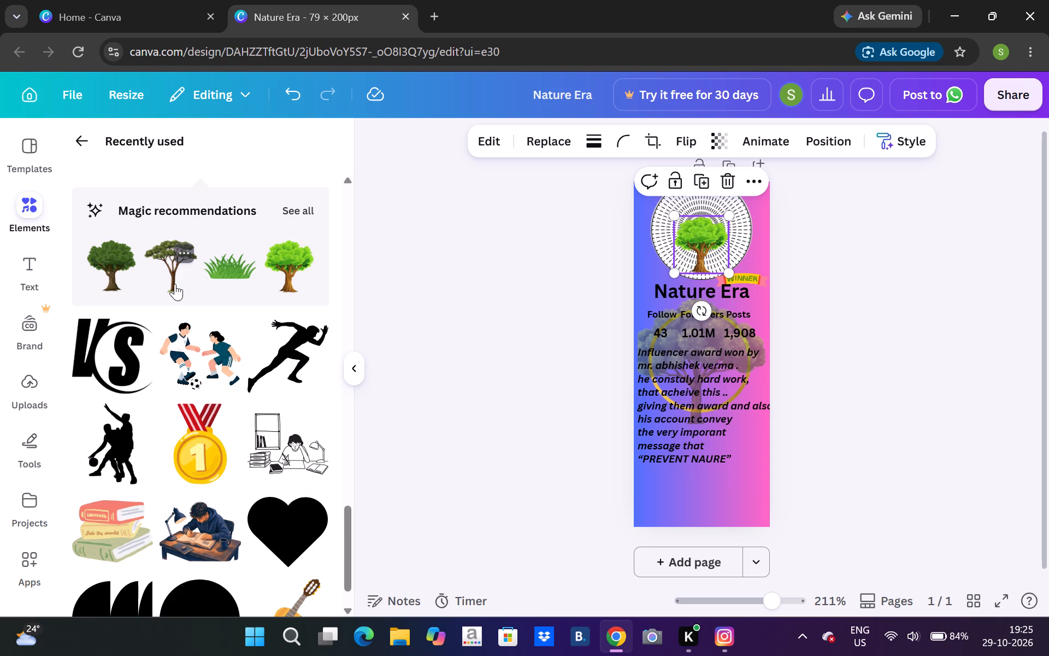
{"action": "left_click", "coordinate": [175, 284]}
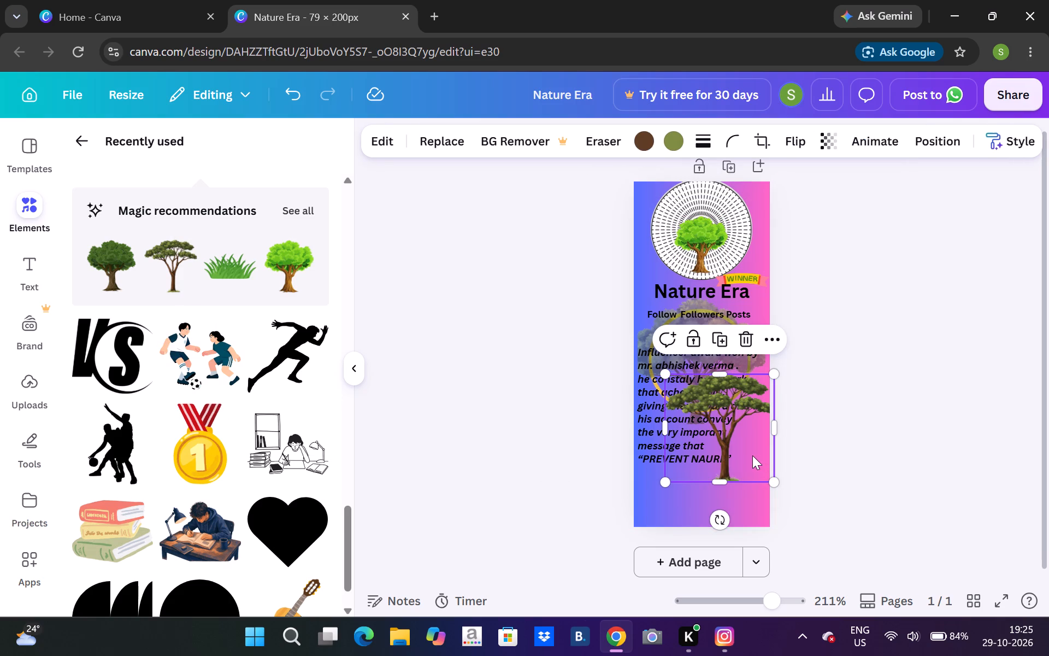
{"action": "left_click_drag", "start_coordinate": [752, 455], "coordinate": [721, 300]}
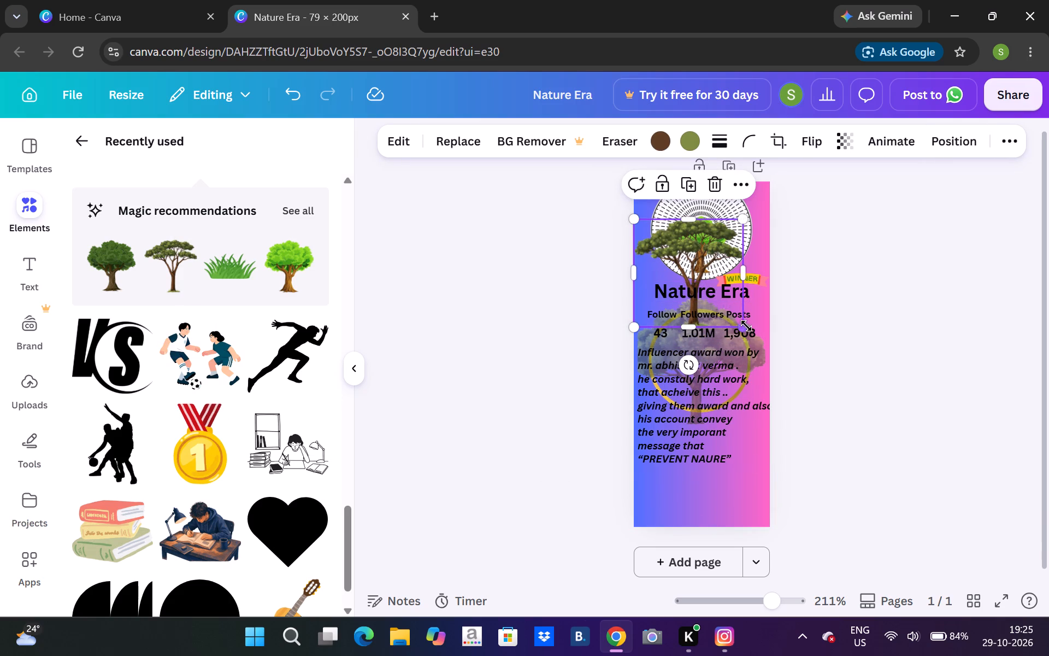
{"action": "left_click_drag", "start_coordinate": [741, 327], "coordinate": [695, 264]}
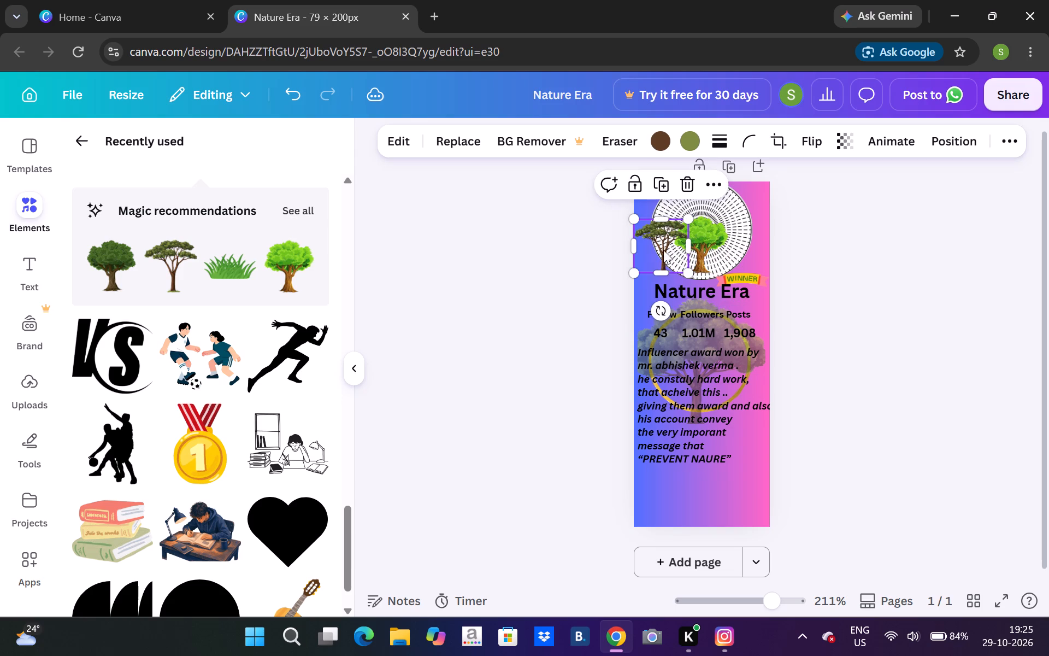
{"action": "left_click_drag", "start_coordinate": [669, 251], "coordinate": [720, 254]}
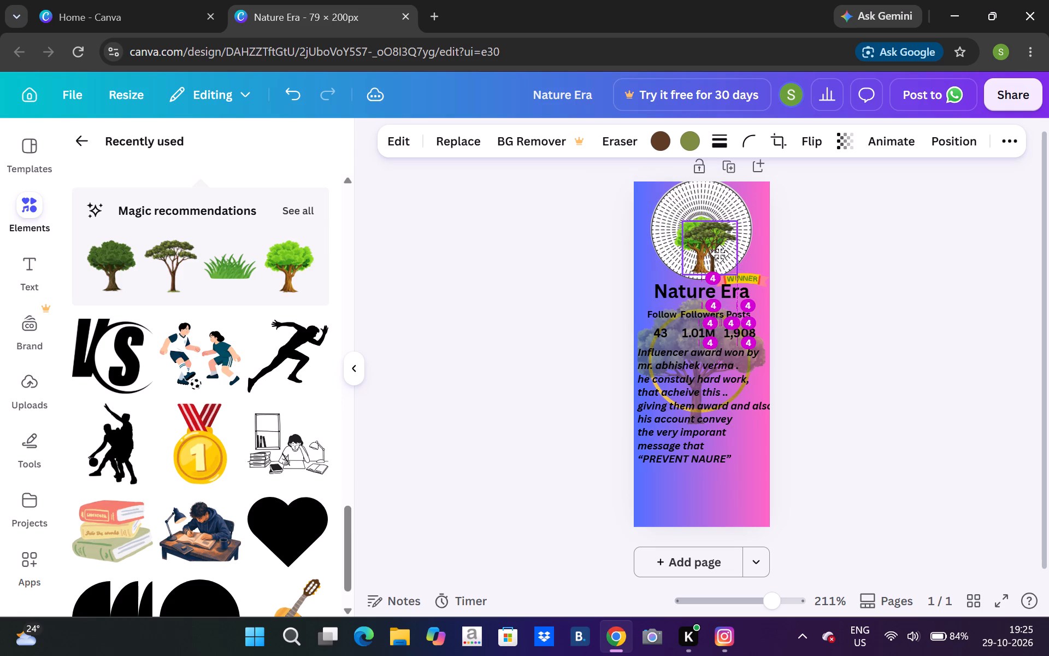
{"action": "left_click_drag", "start_coordinate": [720, 254], "coordinate": [730, 249]}
{"action": "left_click", "coordinate": [816, 298]}
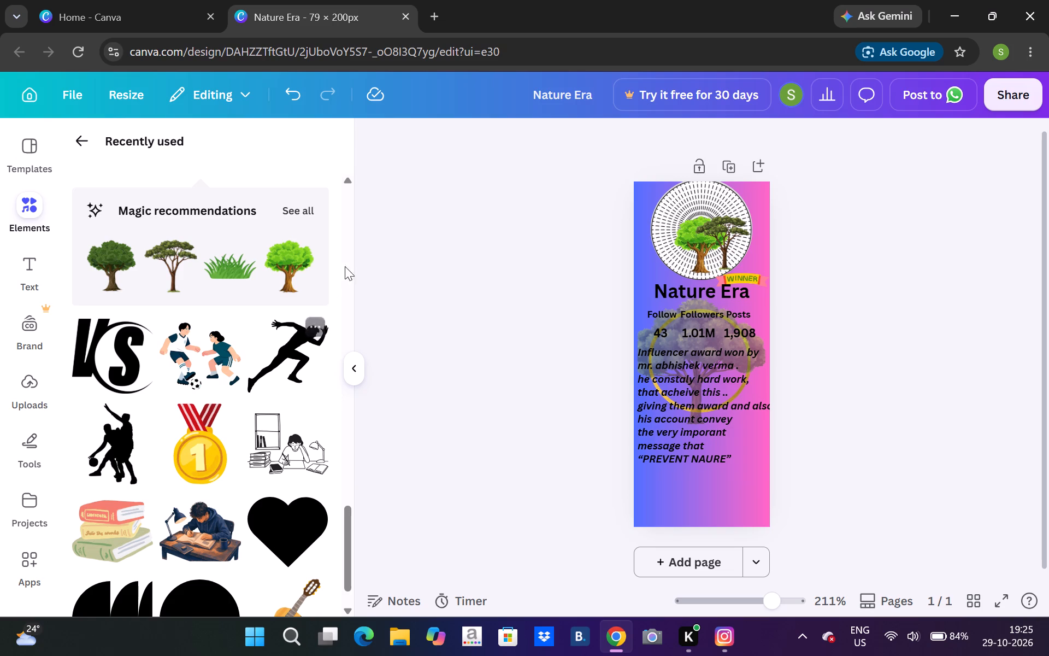
Add another gold ring from the recently used elements and center it around the dotted circular emblem.
{"action": "left_click", "coordinate": [76, 138]}
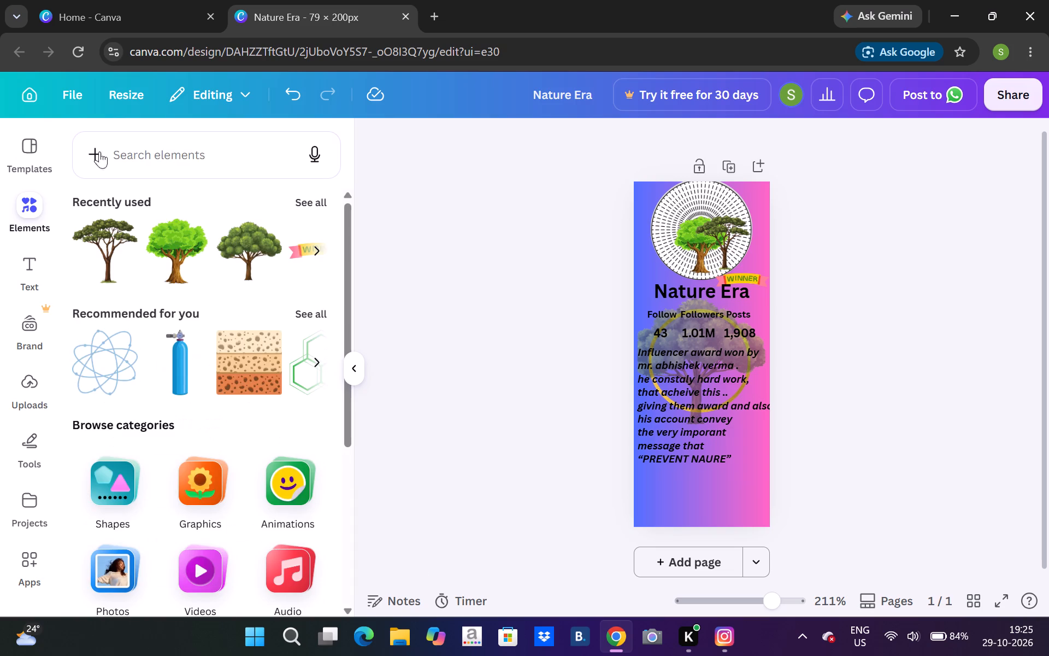
{"action": "left_click", "coordinate": [317, 253]}
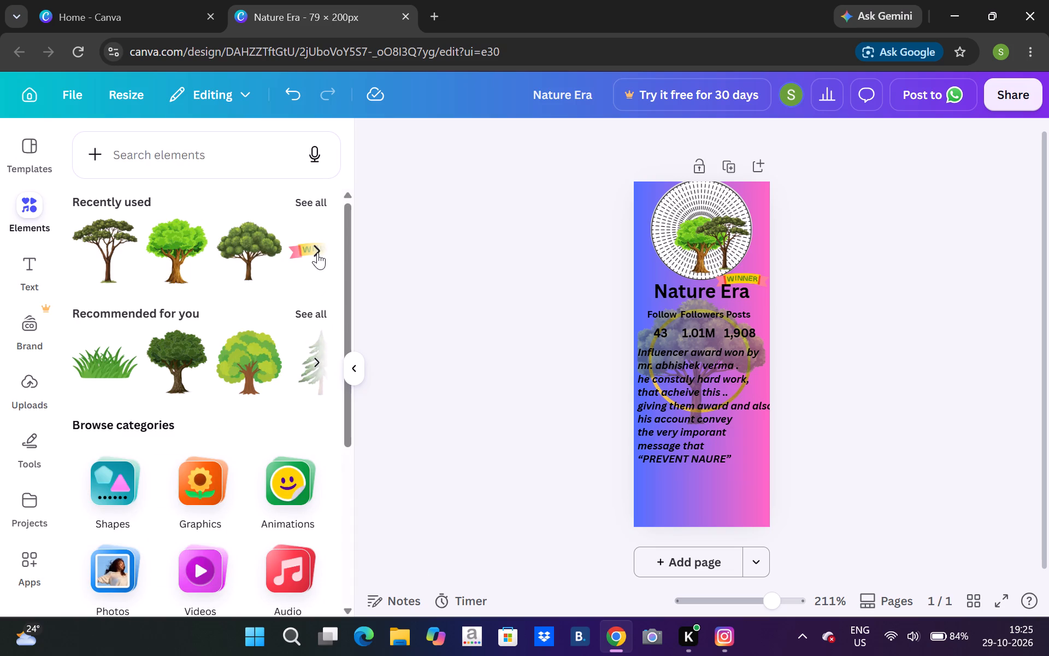
{"action": "left_click", "coordinate": [267, 250]}
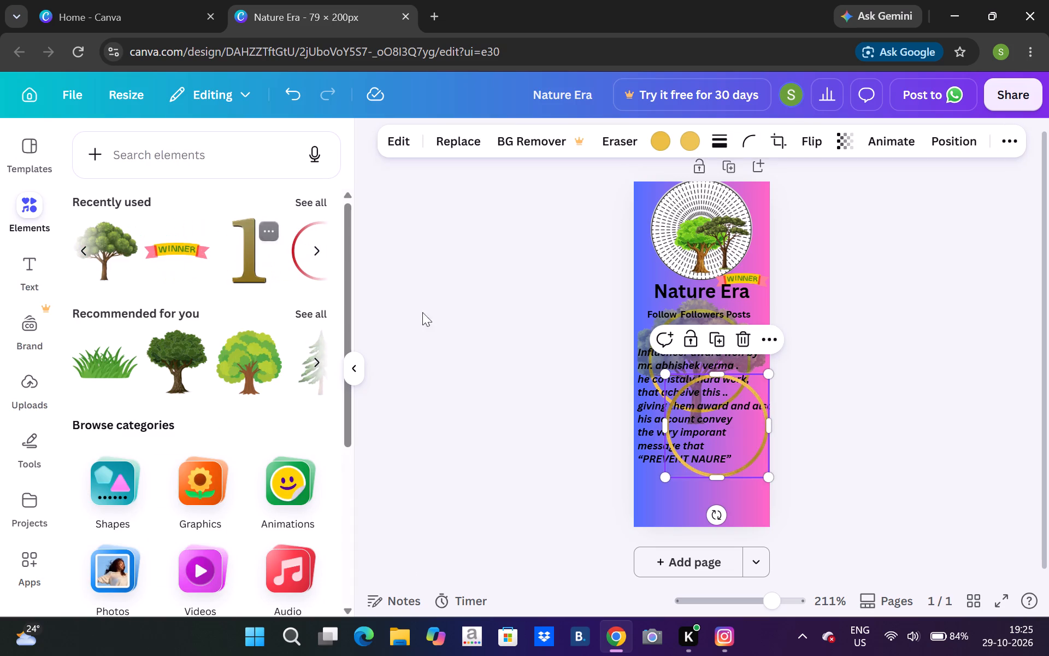
{"action": "left_click_drag", "start_coordinate": [730, 406], "coordinate": [706, 196]}
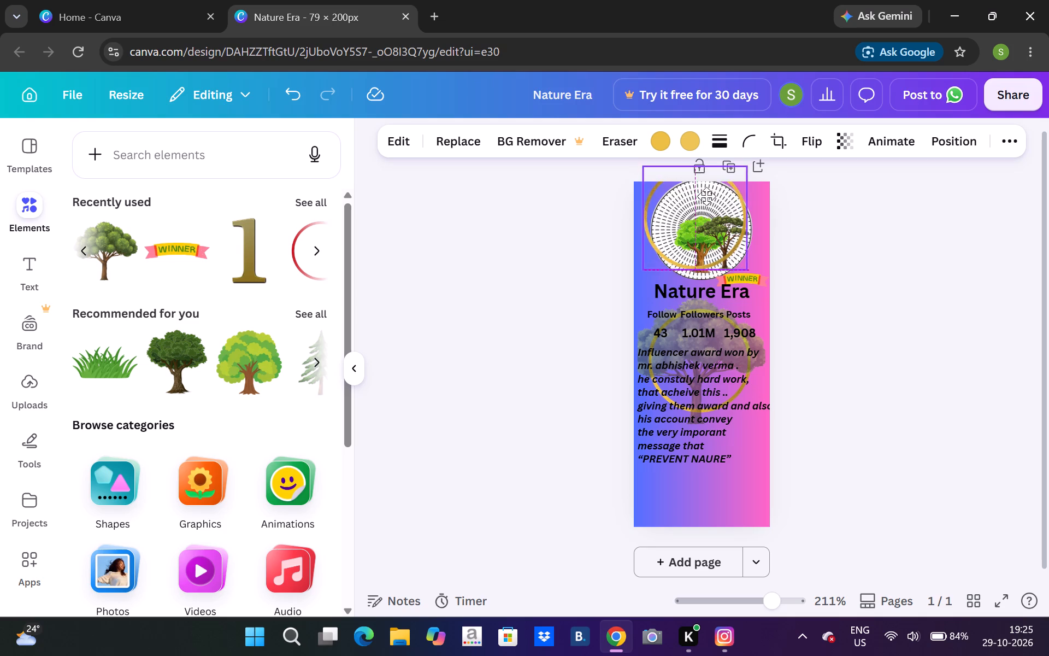
{"action": "left_click_drag", "start_coordinate": [706, 196], "coordinate": [713, 207]}
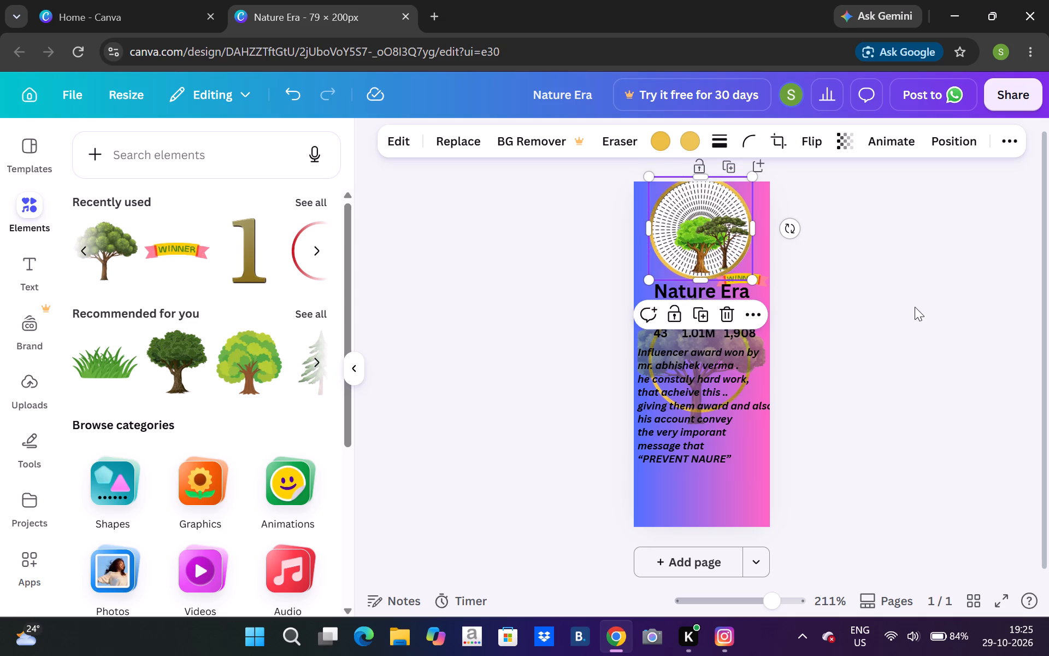
Recolor the emblem's gold ring, trying dark green #468500 and white, and settle on the darkest olive green from the acacia tree's photo colors.
{"action": "left_click", "coordinate": [668, 140]}
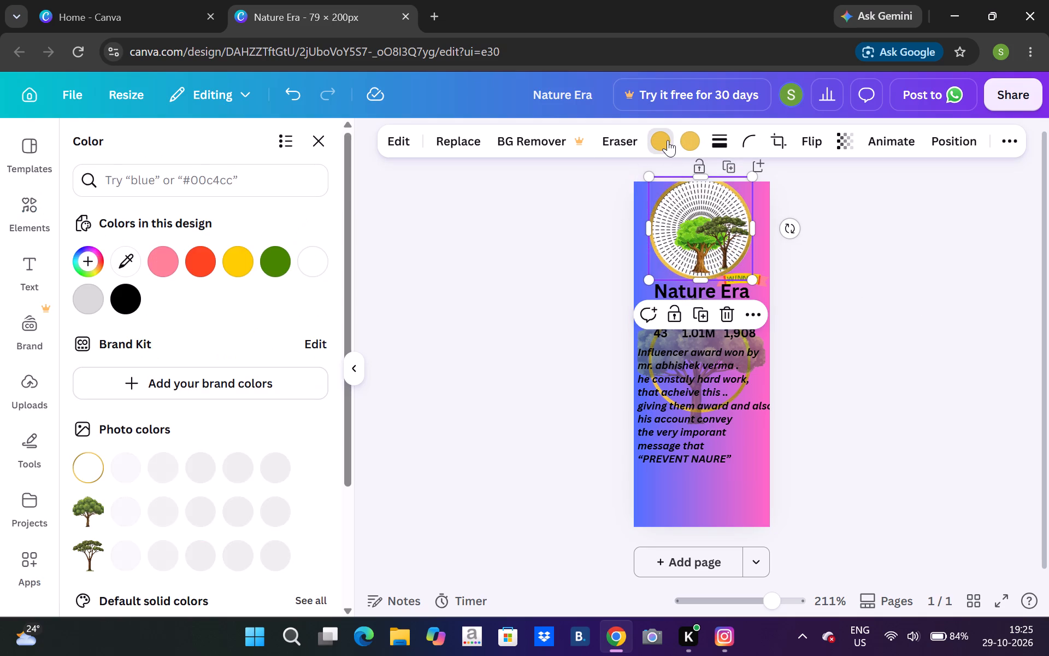
{"action": "left_click", "coordinate": [263, 256]}
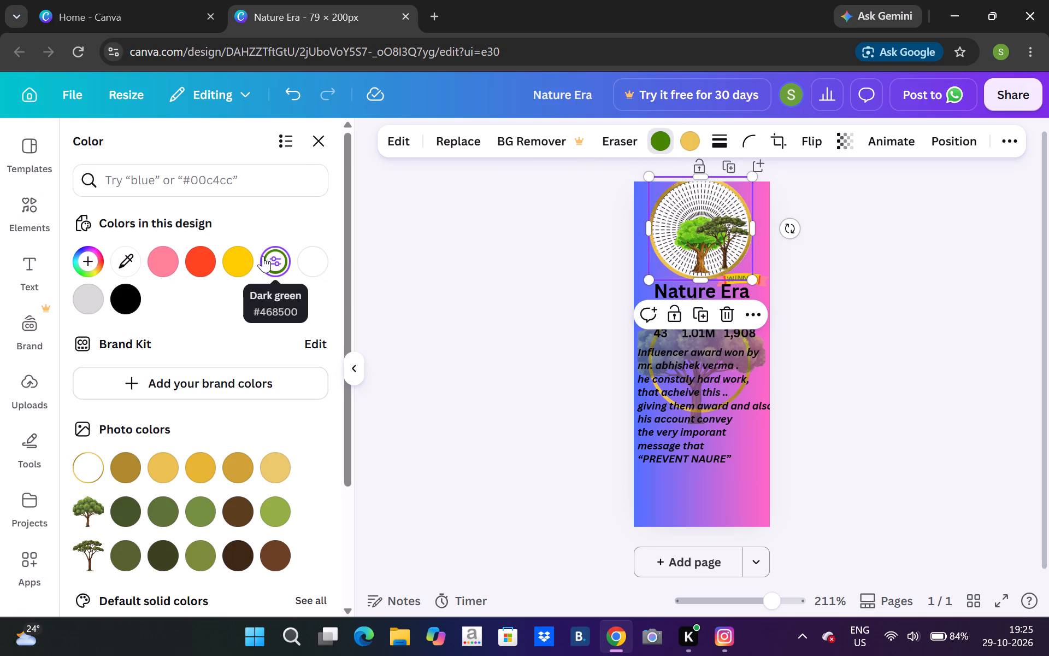
{"action": "left_click", "coordinate": [309, 256]}
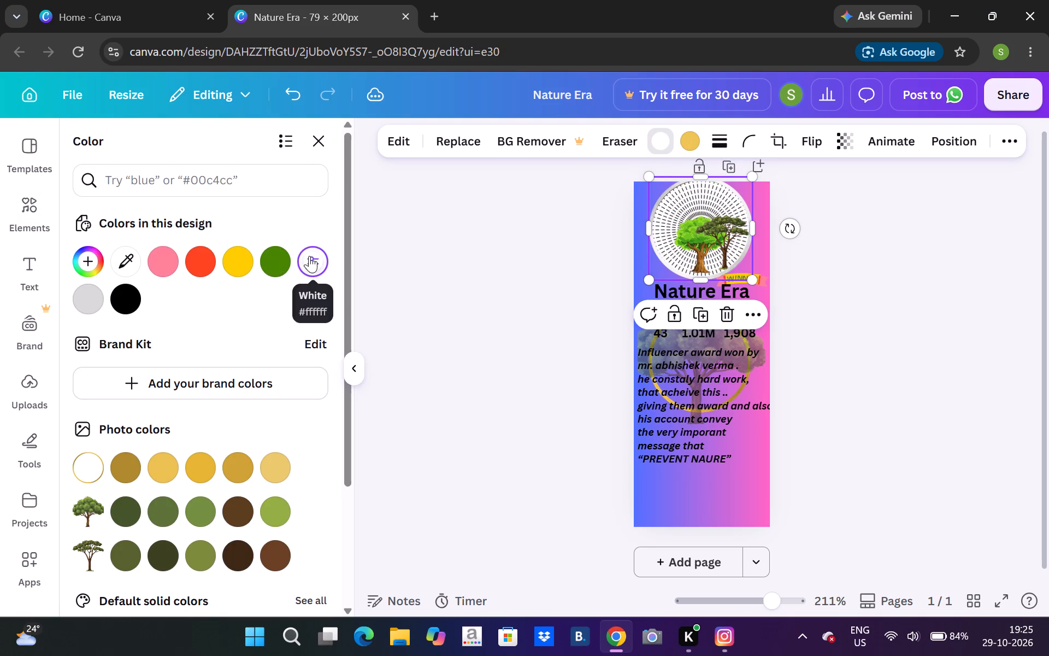
{"action": "left_click", "coordinate": [349, 573]}
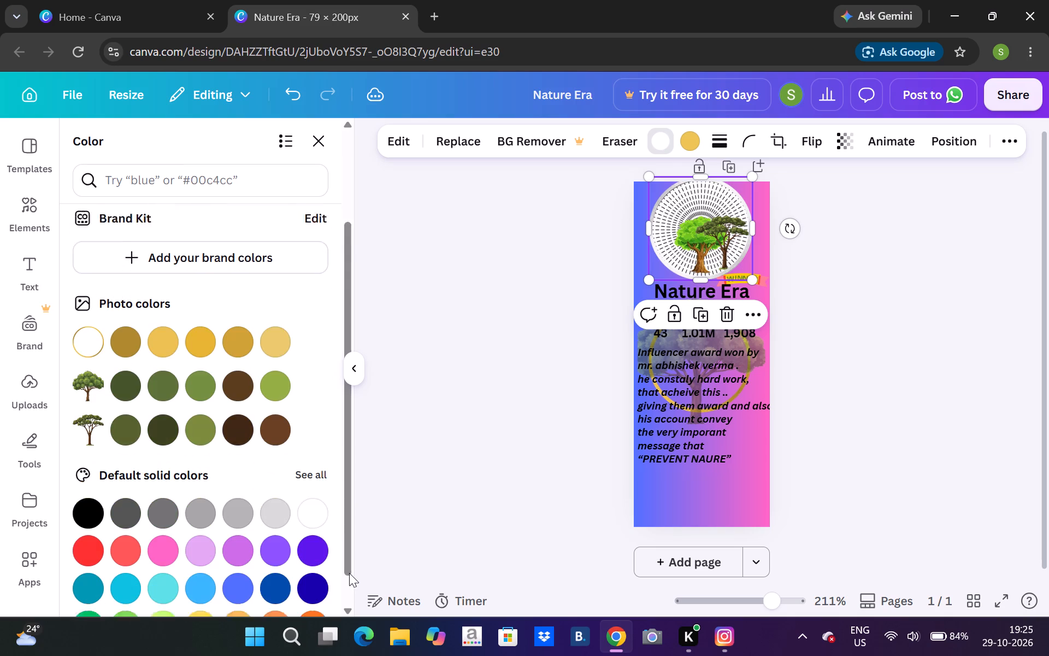
{"action": "left_click", "coordinate": [157, 387]}
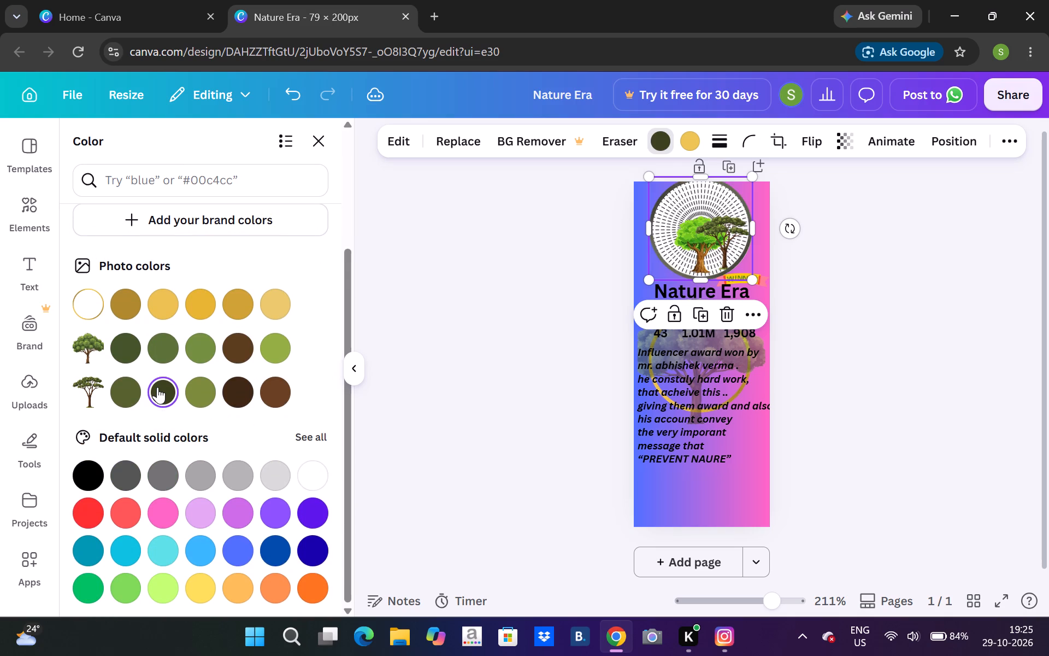
{"action": "left_click", "coordinate": [900, 441]}
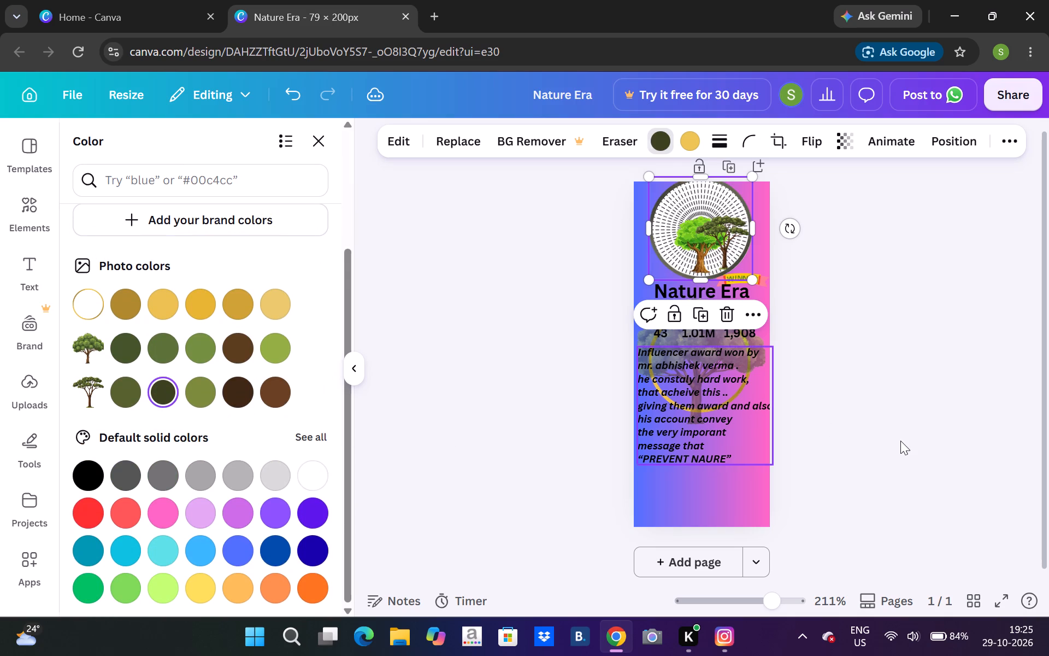
{"action": "left_click", "coordinate": [900, 441]}
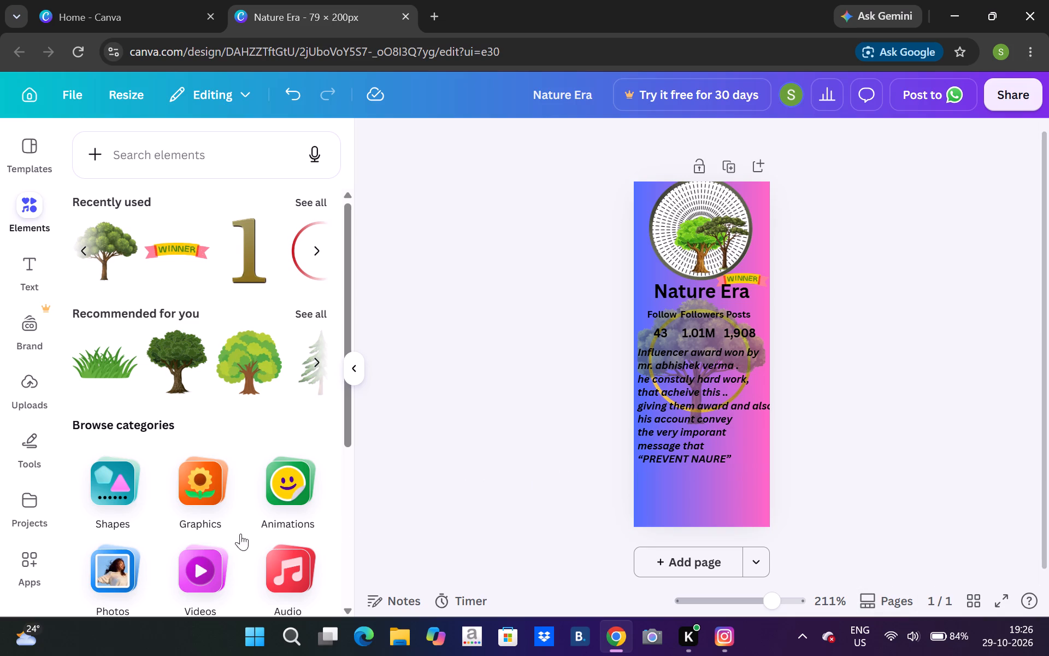
Browse the design templates for layout and style ideas.
{"action": "left_click", "coordinate": [23, 167]}
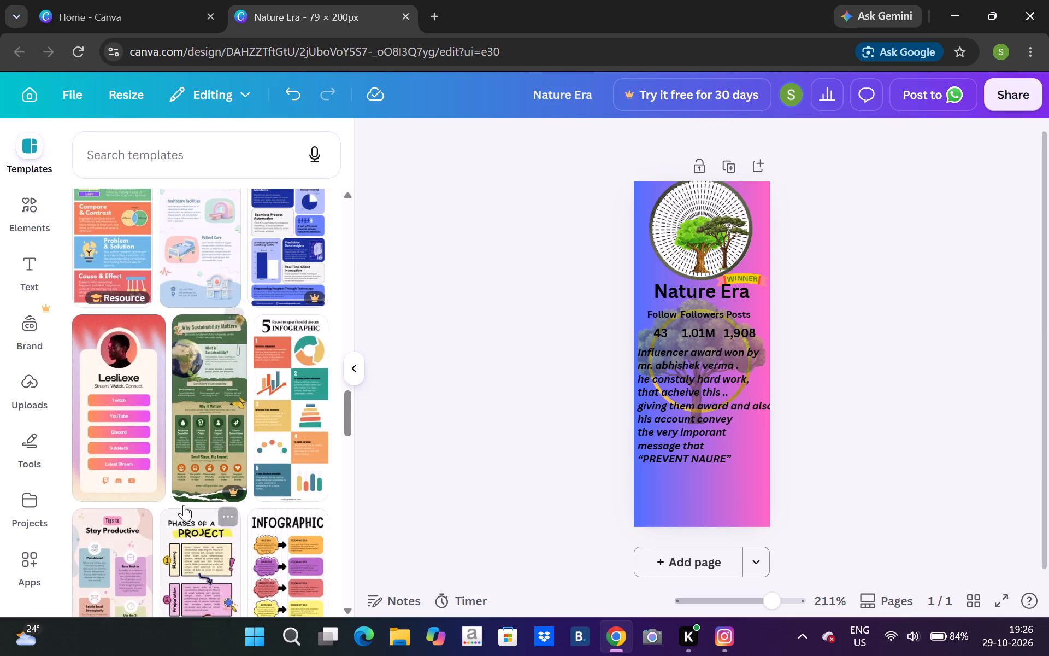
{"action": "triple_click", "coordinate": [350, 608]}
{"action": "triple_click", "coordinate": [350, 608]}
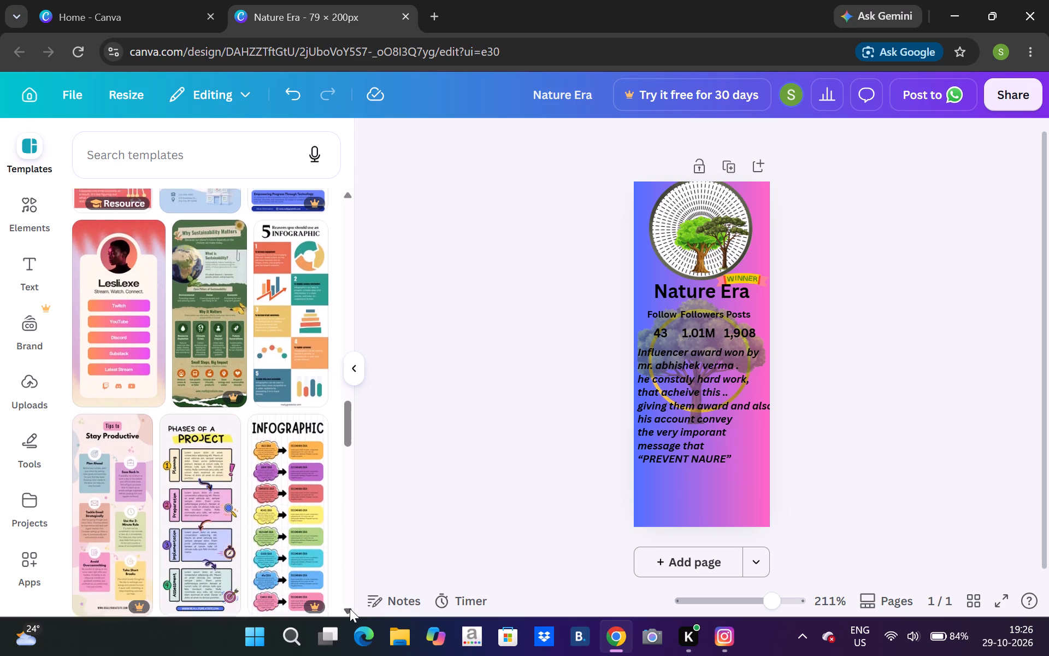
{"action": "triple_click", "coordinate": [350, 608]}
{"action": "left_click", "coordinate": [350, 608]}
{"action": "triple_click", "coordinate": [350, 608]}
{"action": "double_click", "coordinate": [350, 608]}
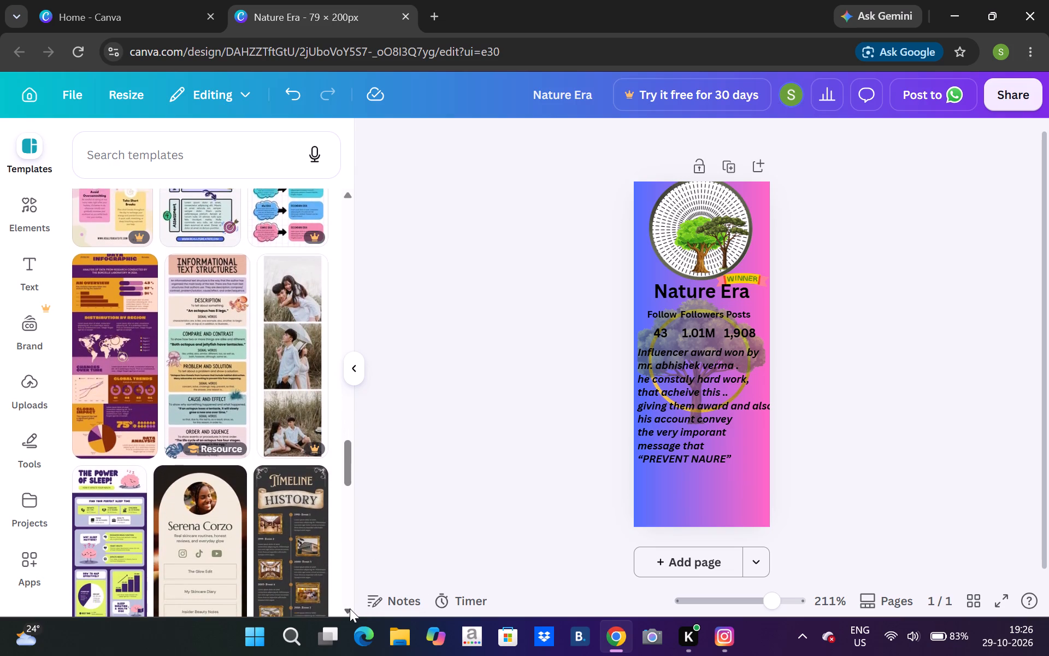
{"action": "double_click", "coordinate": [350, 608]}
{"action": "triple_click", "coordinate": [350, 608]}
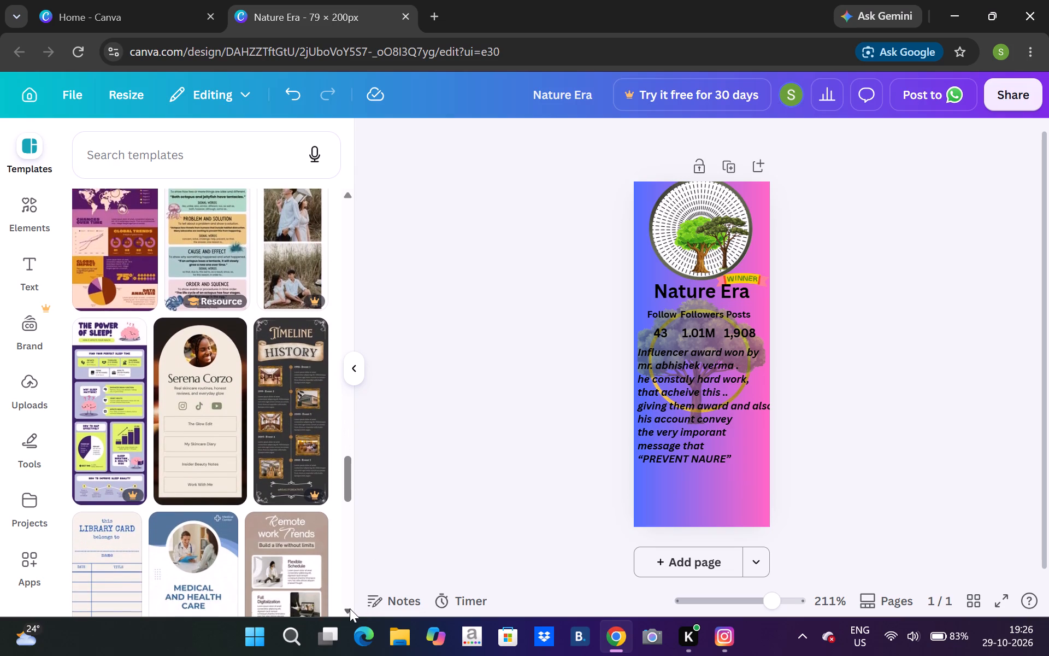
{"action": "left_click", "coordinate": [350, 608]}
{"action": "triple_click", "coordinate": [350, 608]}
{"action": "triple_click", "coordinate": [350, 608]}
{"action": "left_click", "coordinate": [350, 608]}
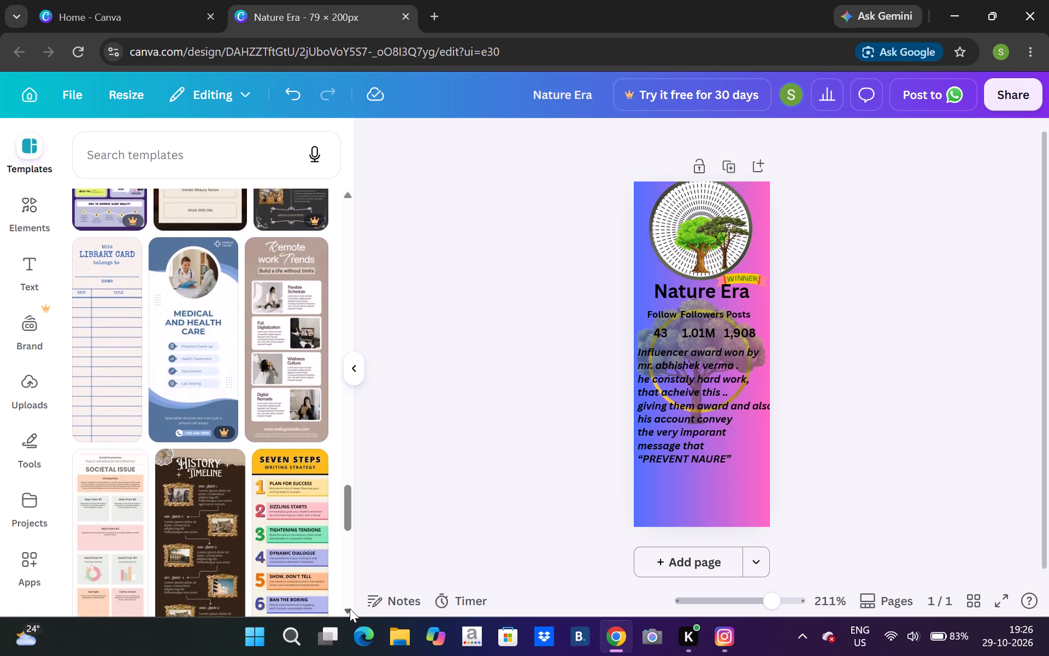
{"action": "triple_click", "coordinate": [350, 608]}
{"action": "triple_click", "coordinate": [350, 608]}
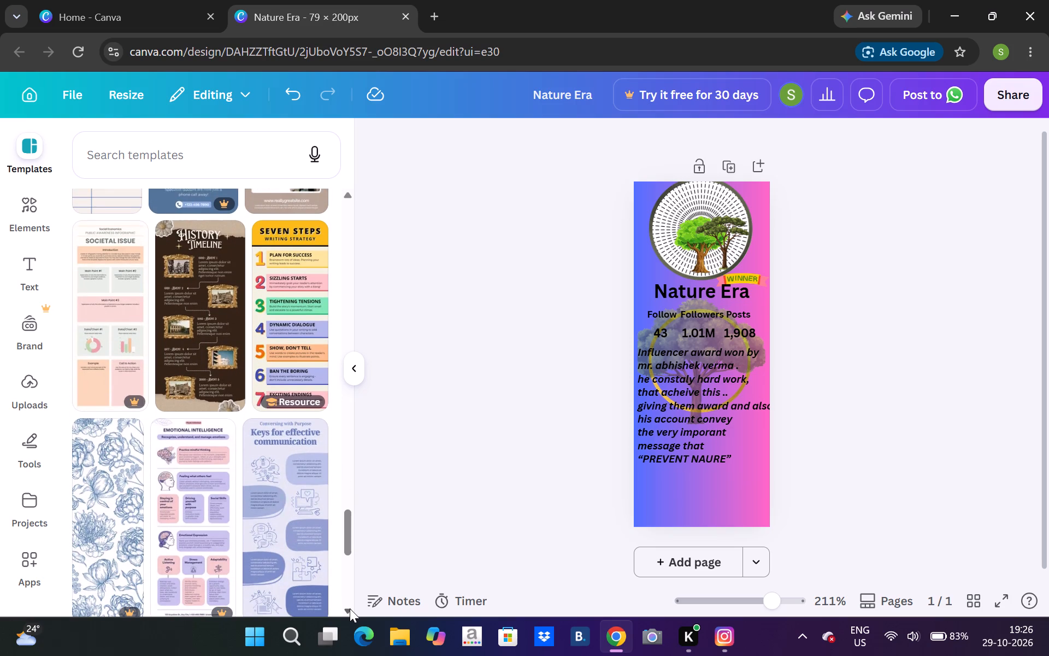
{"action": "left_click", "coordinate": [350, 608]}
{"action": "double_click", "coordinate": [350, 608]}
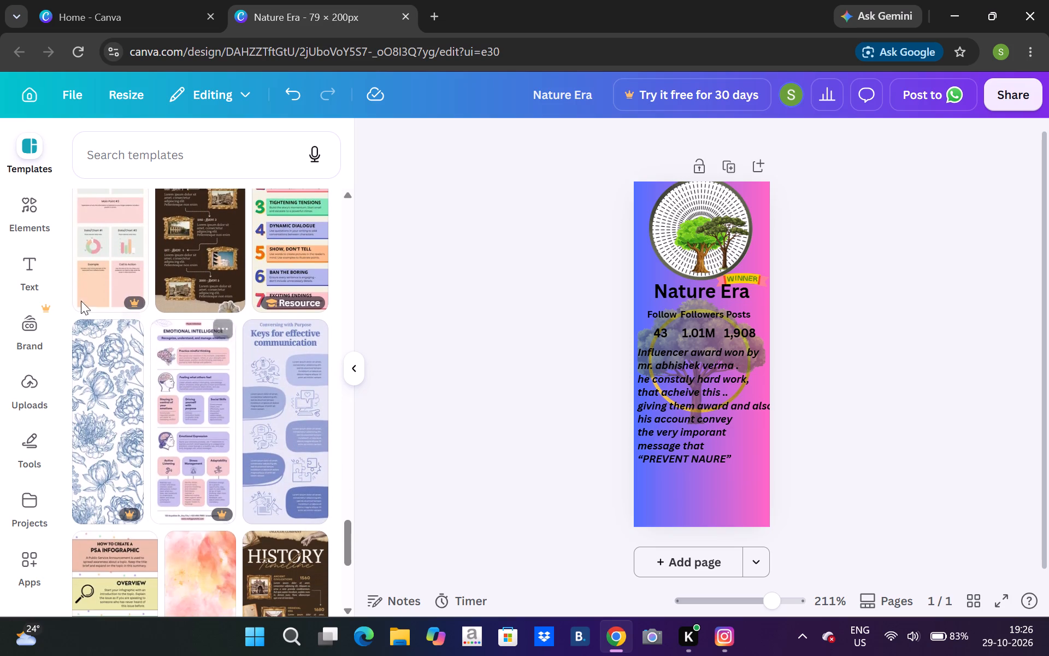
Search the elements for "flowers" and add the white lily graphic to the design.
{"action": "left_click", "coordinate": [45, 257]}
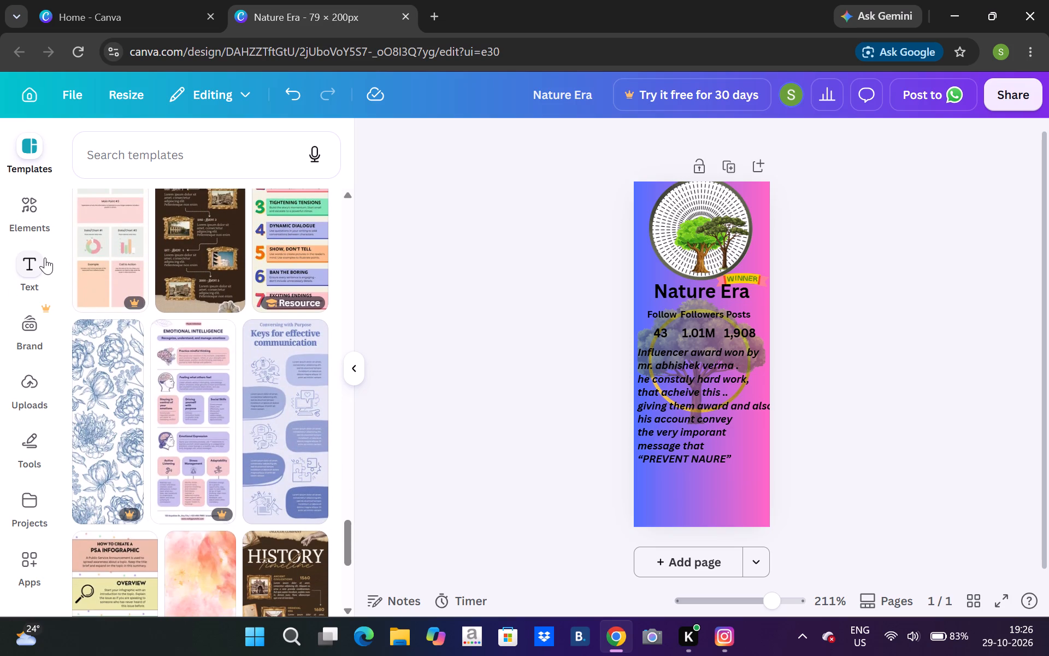
{"action": "left_click", "coordinate": [25, 227]}
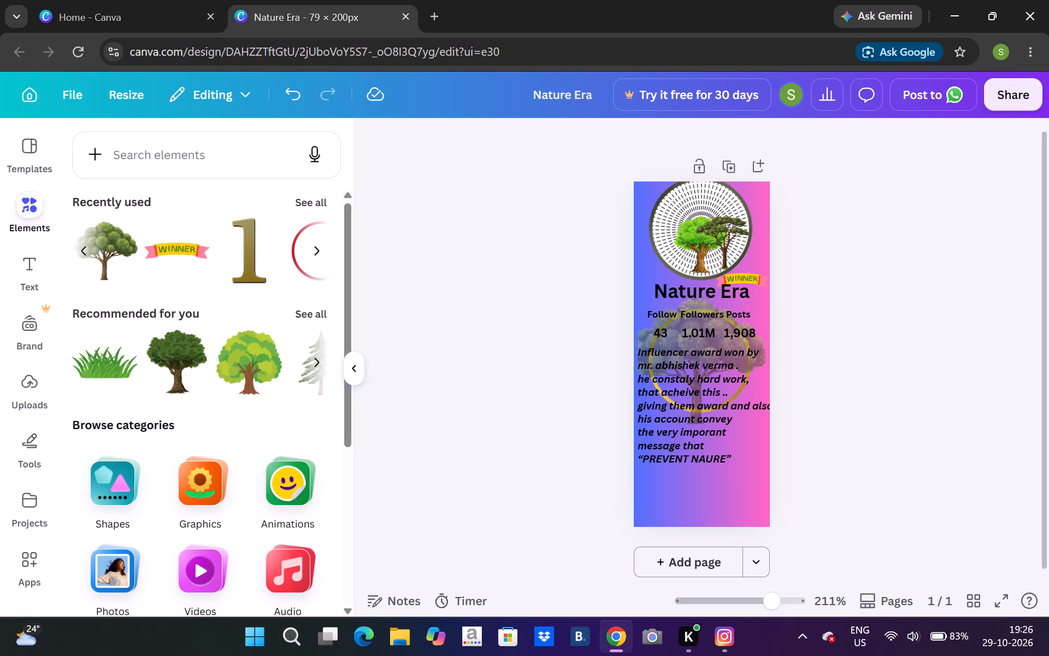
{"action": "left_click", "coordinate": [199, 160]}
{"action": "type", "text": "flowers"}
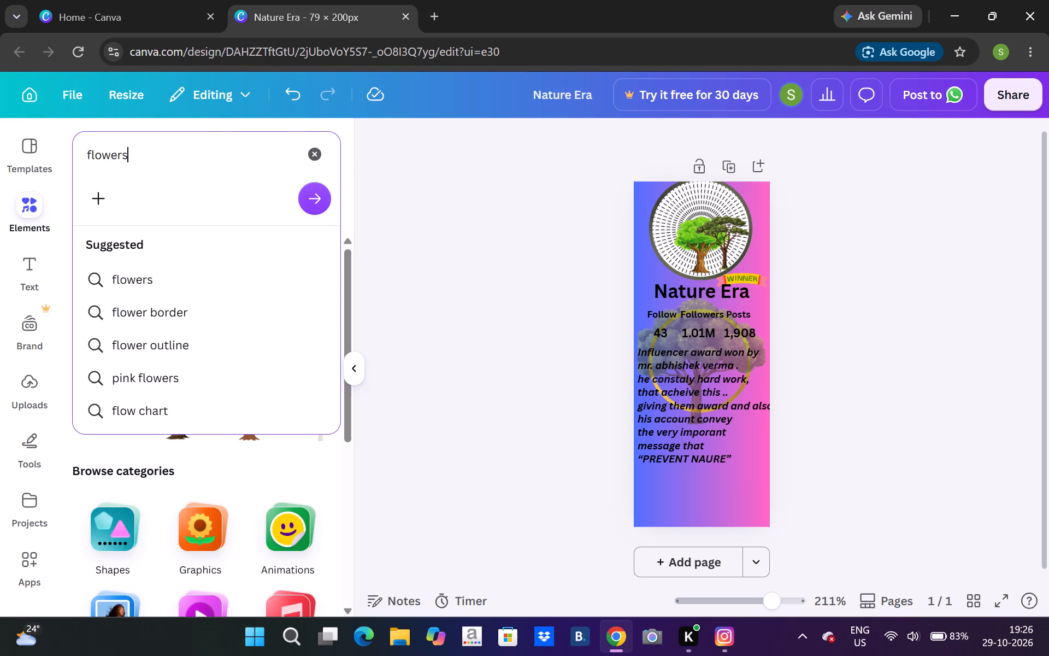
{"action": "left_click", "coordinate": [305, 185]}
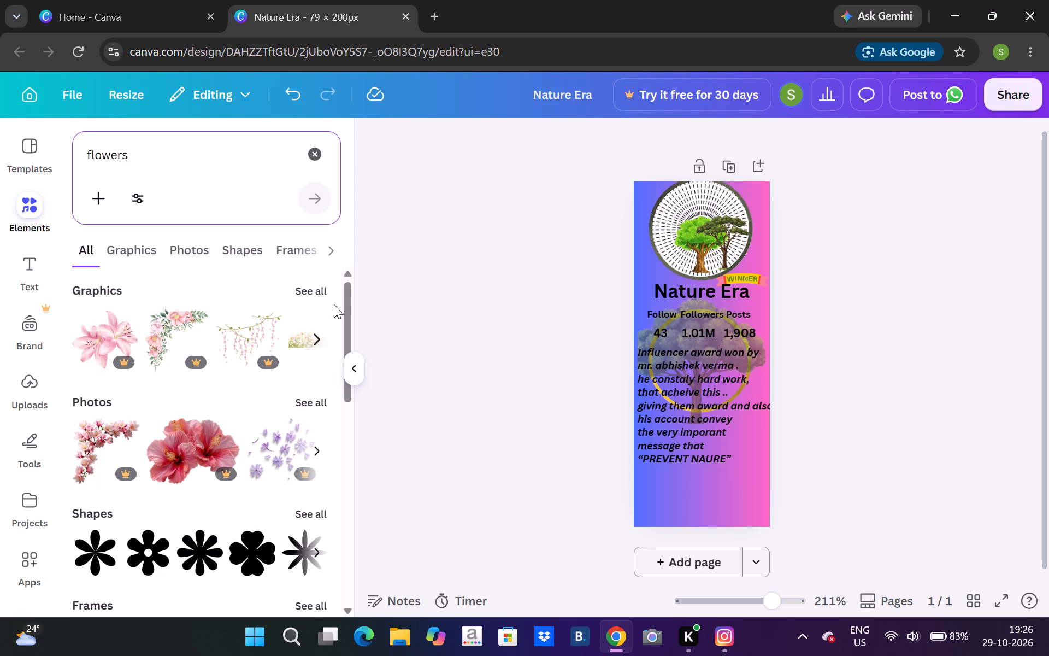
{"action": "left_click", "coordinate": [310, 331]}
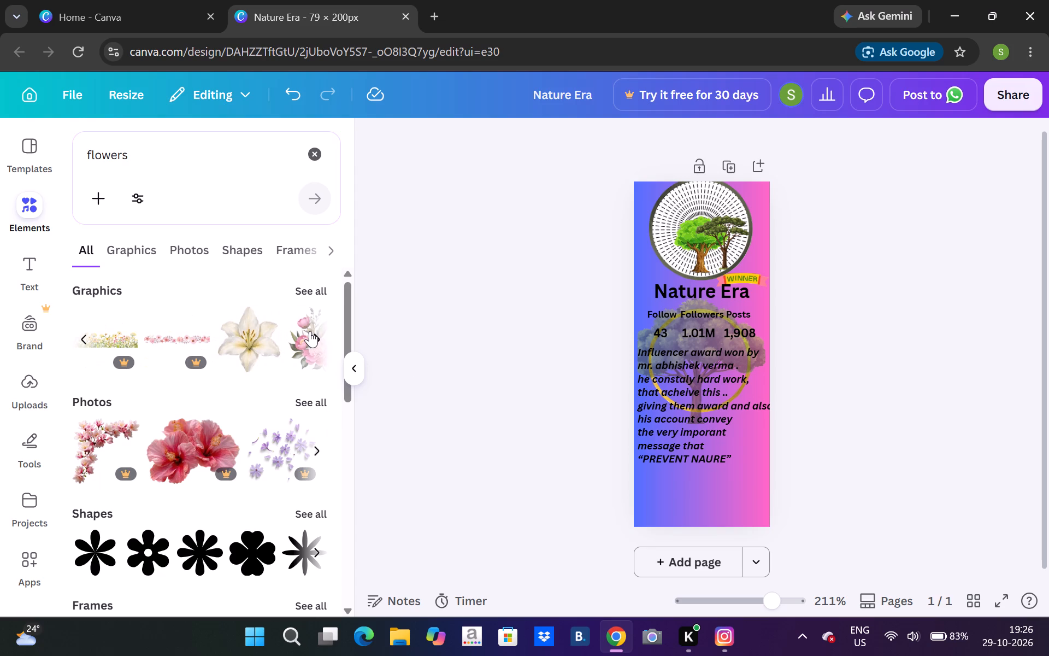
{"action": "left_click", "coordinate": [257, 341]}
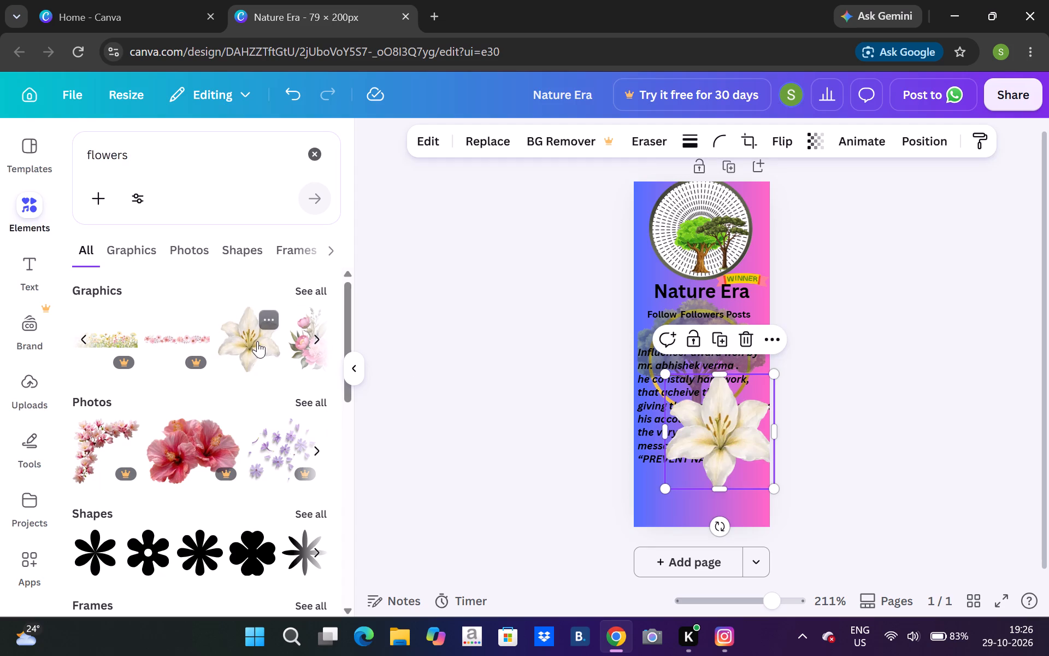
Shrink the white lily to about half its size and place it in the page's bottom-left corner, partly cropped by the left edge.
{"action": "left_click", "coordinate": [717, 445]}
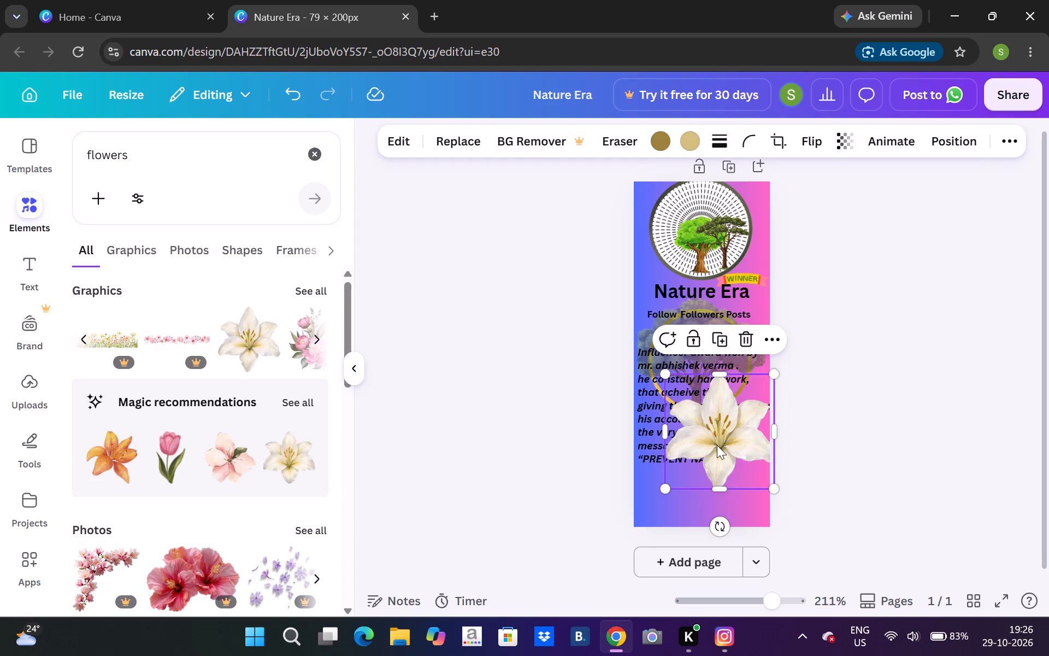
{"action": "left_click", "coordinate": [698, 482]}
{"action": "left_click_drag", "start_coordinate": [665, 487], "coordinate": [722, 431]}
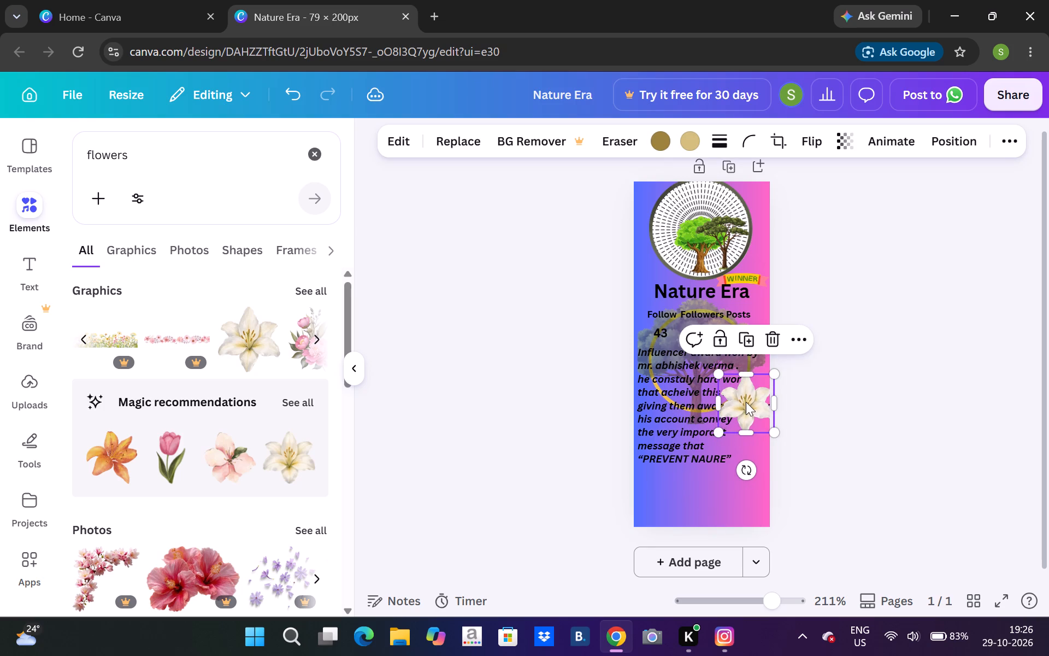
{"action": "left_click_drag", "start_coordinate": [746, 402], "coordinate": [661, 502]}
{"action": "left_click", "coordinate": [876, 495]}
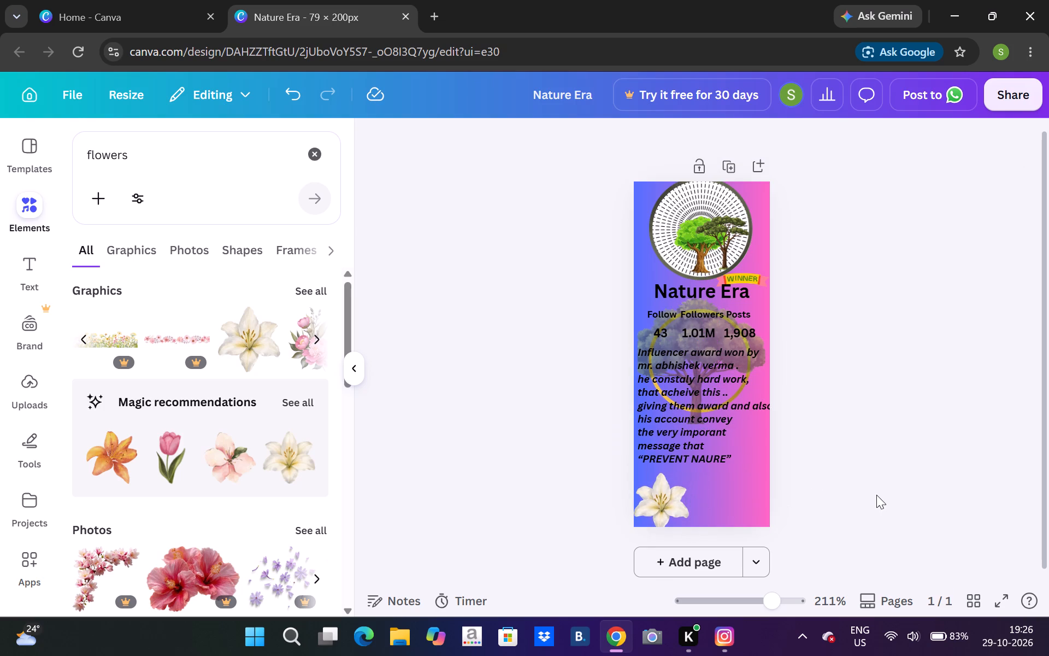
{"action": "left_click_drag", "start_coordinate": [681, 511], "coordinate": [663, 531]}
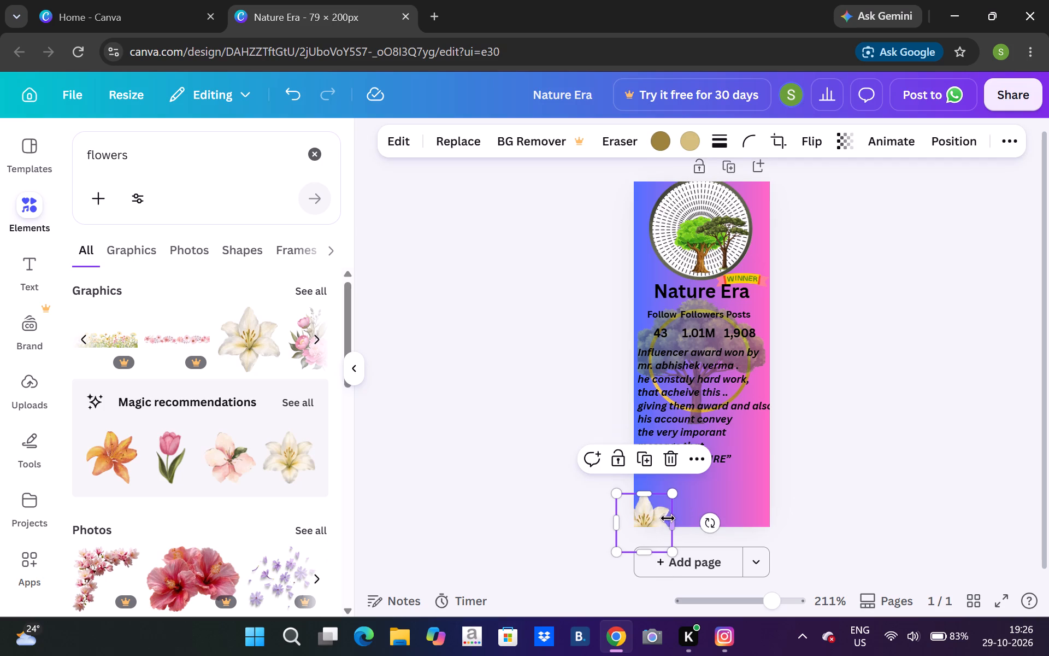
{"action": "double_click", "coordinate": [645, 501]}
{"action": "left_click_drag", "start_coordinate": [646, 515], "coordinate": [649, 500]}
{"action": "left_click_drag", "start_coordinate": [653, 502], "coordinate": [650, 493]}
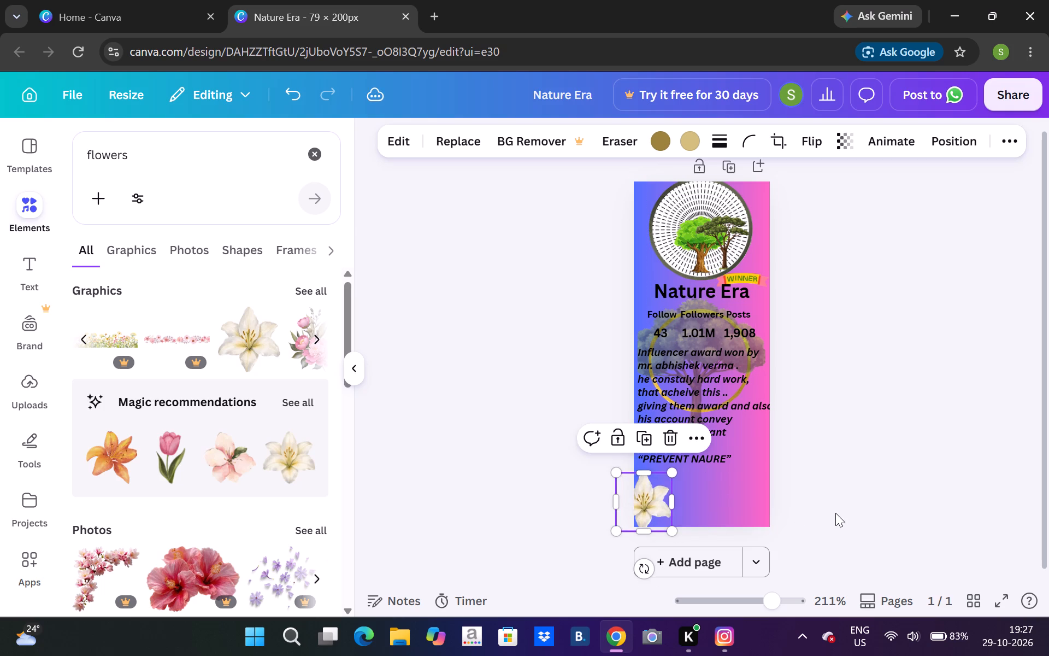
{"action": "left_click", "coordinate": [835, 513]}
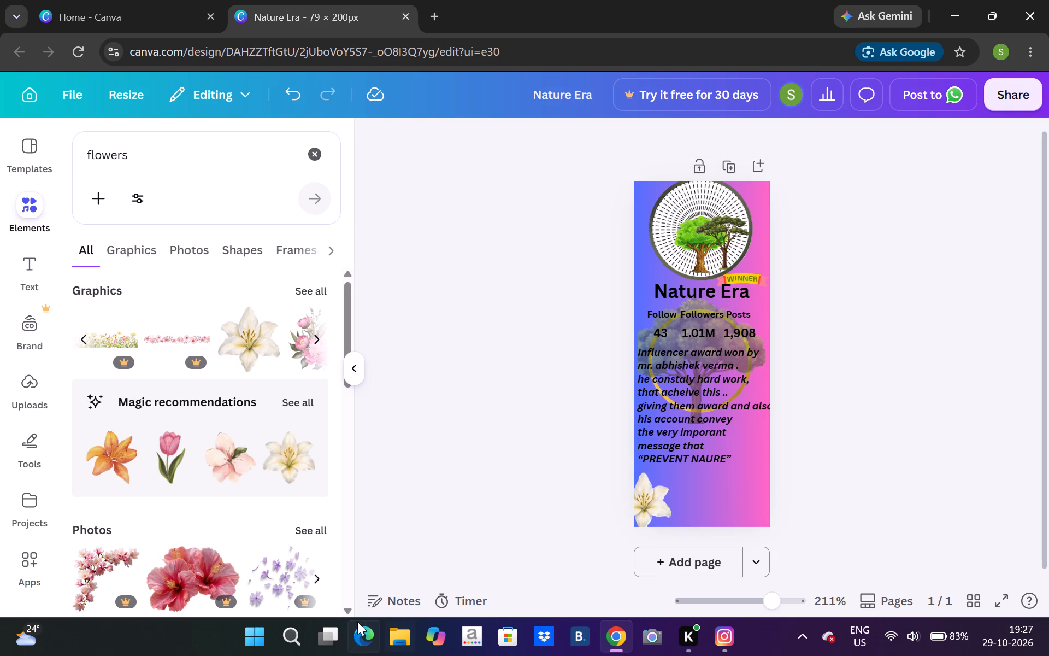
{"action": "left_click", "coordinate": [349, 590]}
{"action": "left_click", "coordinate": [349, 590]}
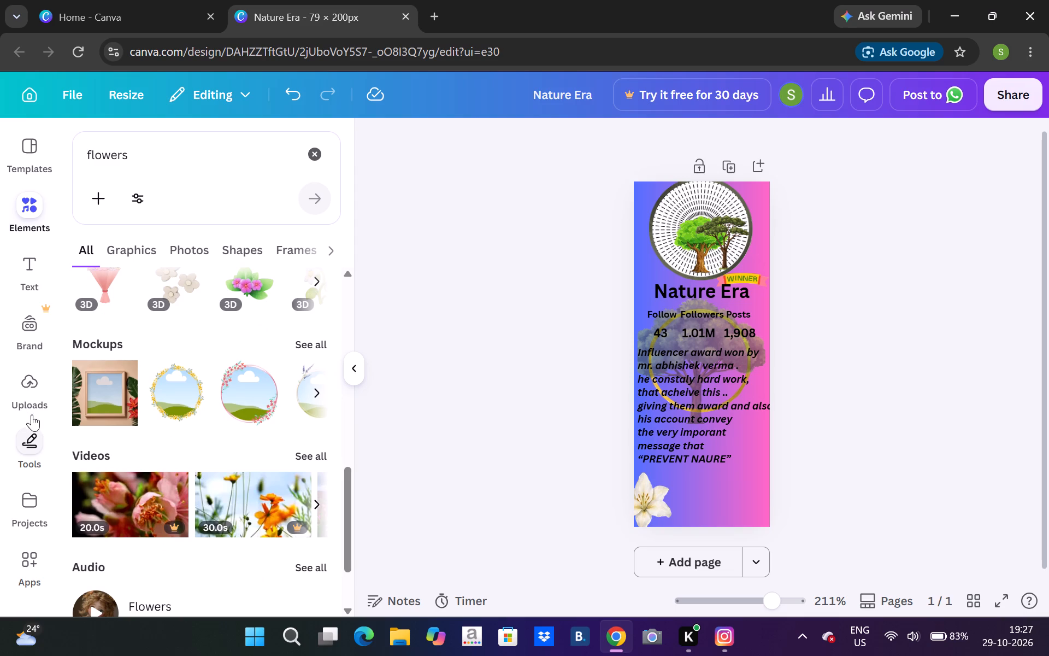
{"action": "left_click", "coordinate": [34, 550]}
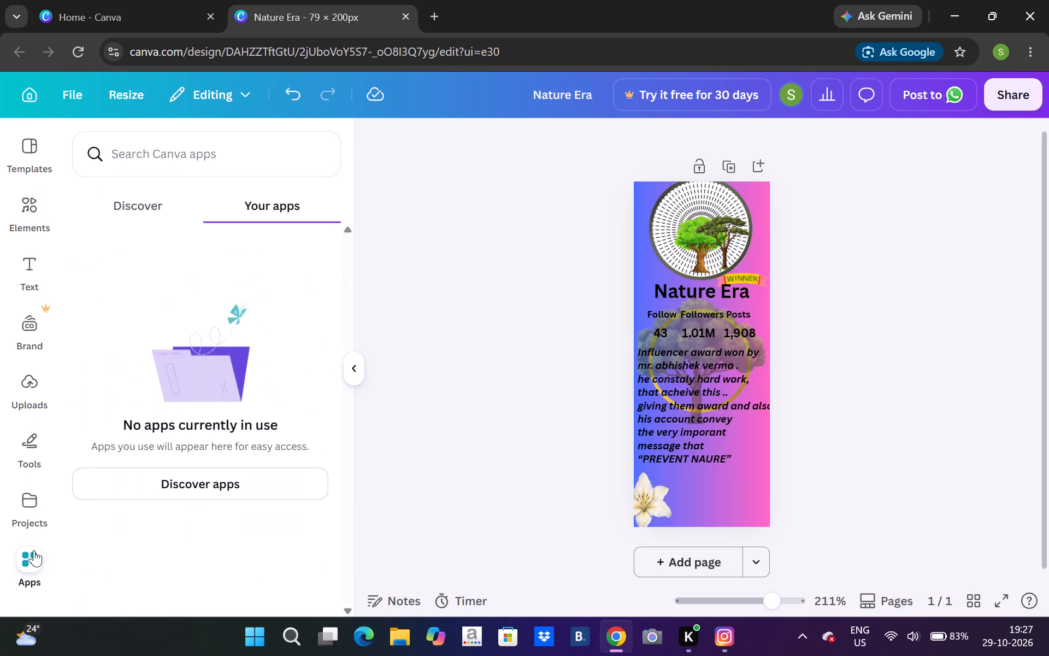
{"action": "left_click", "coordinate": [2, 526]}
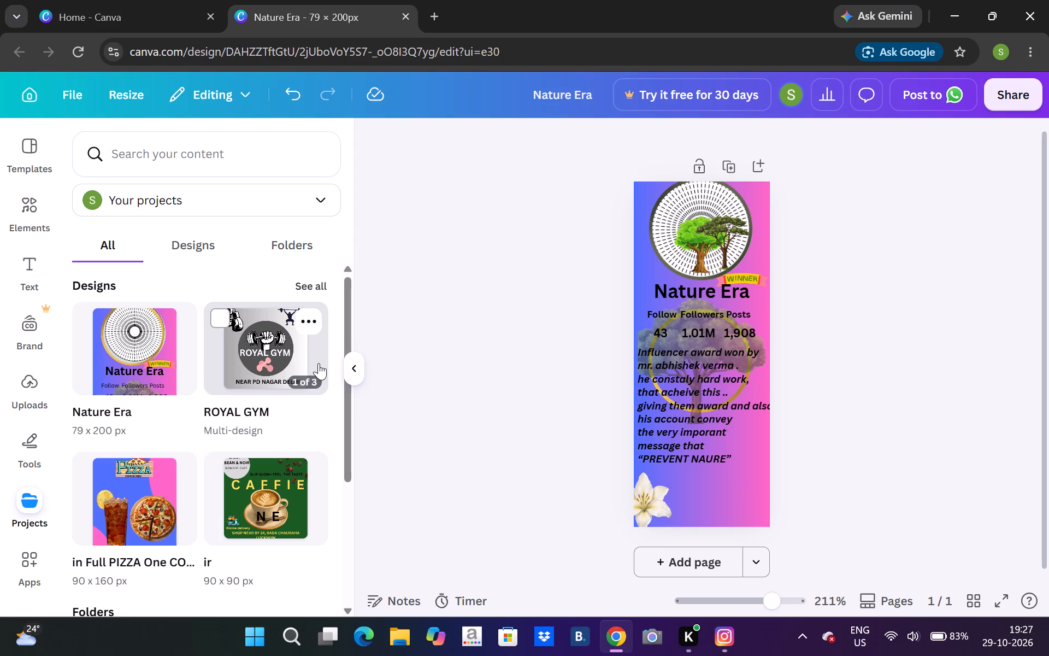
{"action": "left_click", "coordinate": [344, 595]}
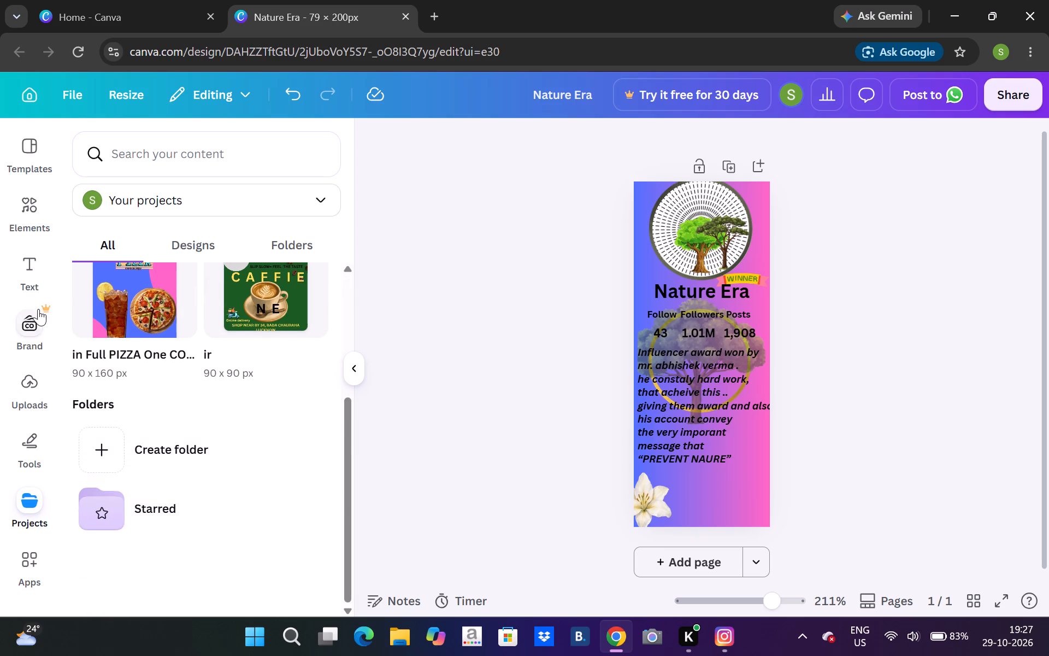
Browse the ready-made font combinations for a text style that suits the design.
{"action": "left_click", "coordinate": [26, 265]}
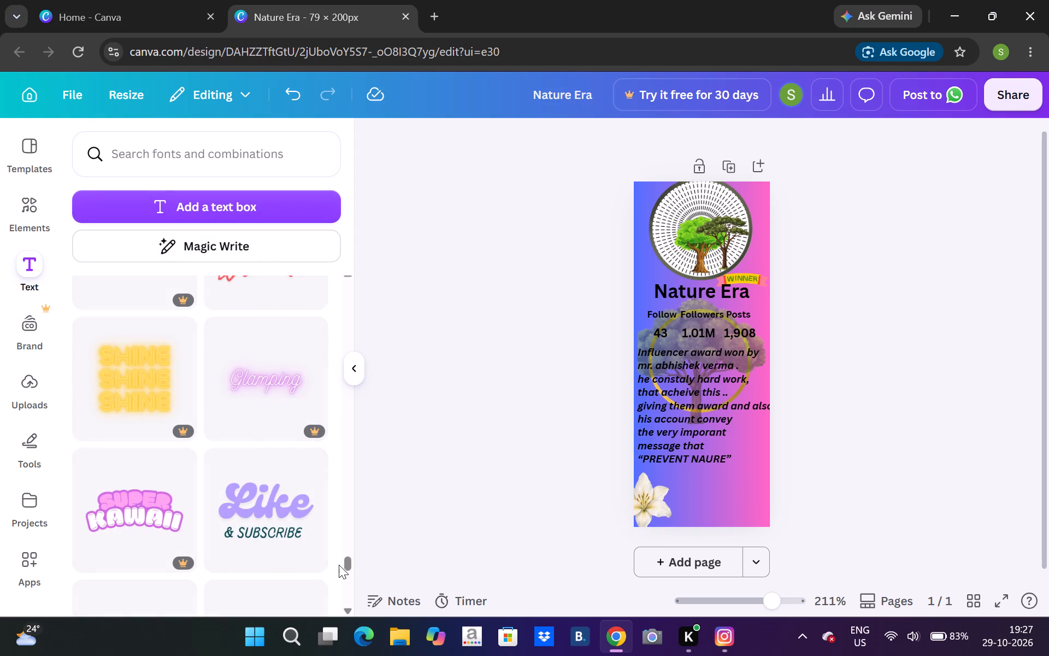
{"action": "left_click", "coordinate": [346, 606]}
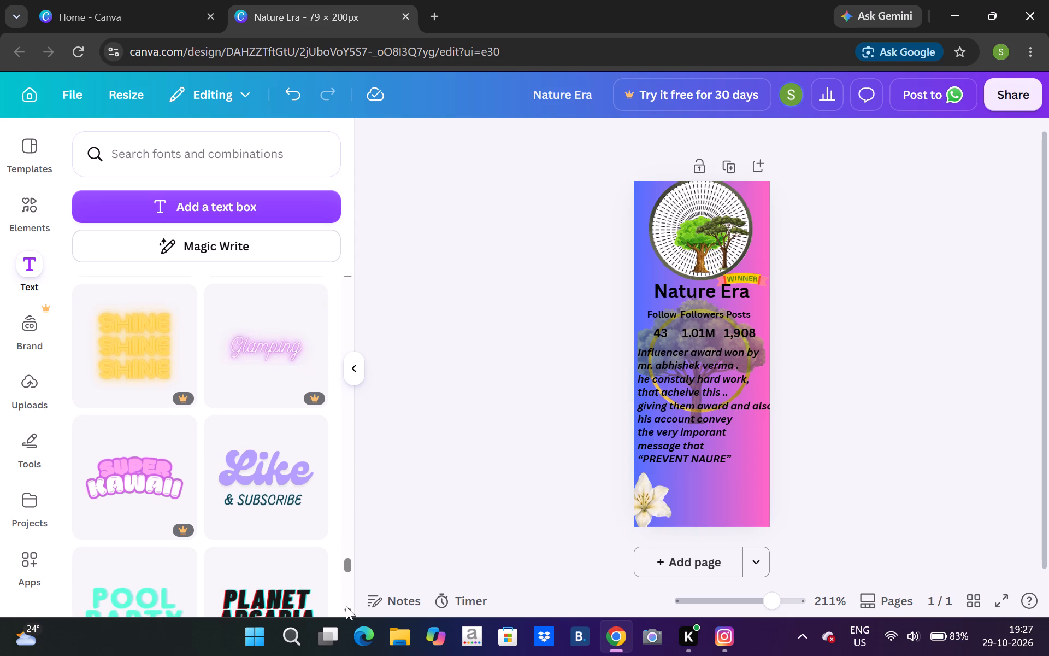
{"action": "triple_click", "coordinate": [346, 606]}
{"action": "triple_click", "coordinate": [346, 606]}
{"action": "double_click", "coordinate": [346, 606]}
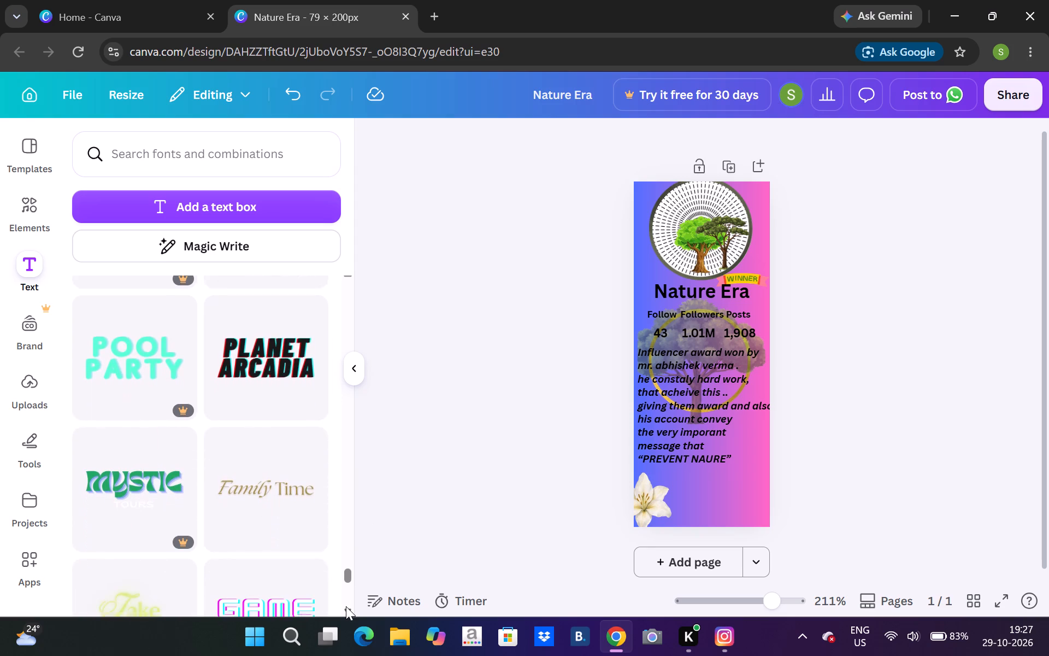
{"action": "triple_click", "coordinate": [346, 606]}
{"action": "triple_click", "coordinate": [346, 606]}
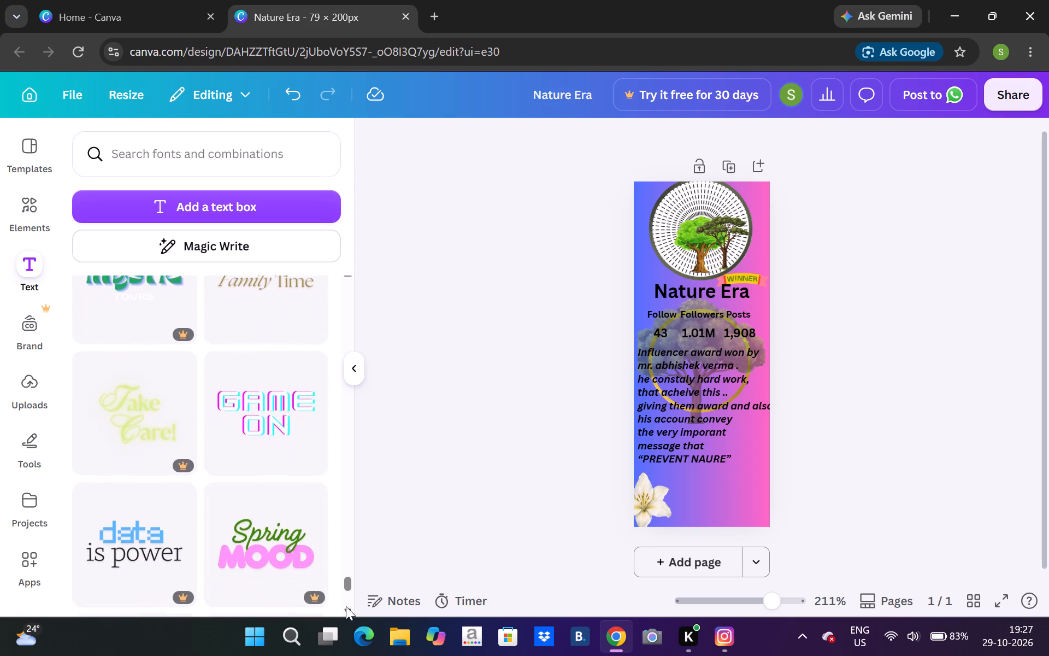
{"action": "left_click", "coordinate": [346, 606]}
{"action": "left_click", "coordinate": [346, 606]}
{"action": "triple_click", "coordinate": [346, 606]}
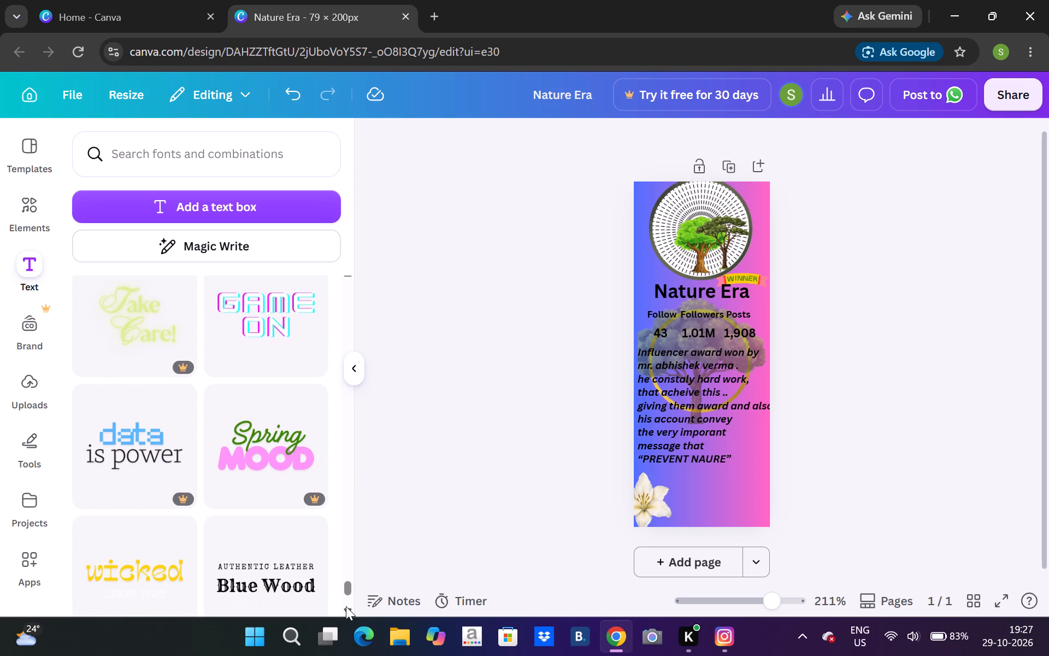
{"action": "left_click", "coordinate": [346, 606]}
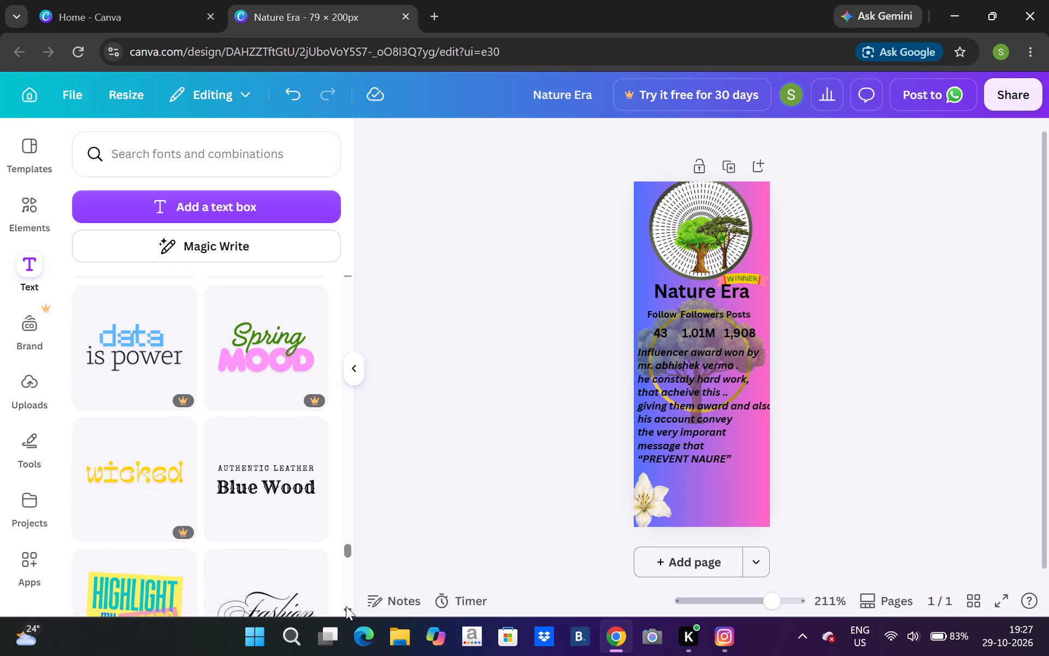
{"action": "triple_click", "coordinate": [346, 606]}
{"action": "triple_click", "coordinate": [346, 606]}
{"action": "triple_click", "coordinate": [346, 606]}
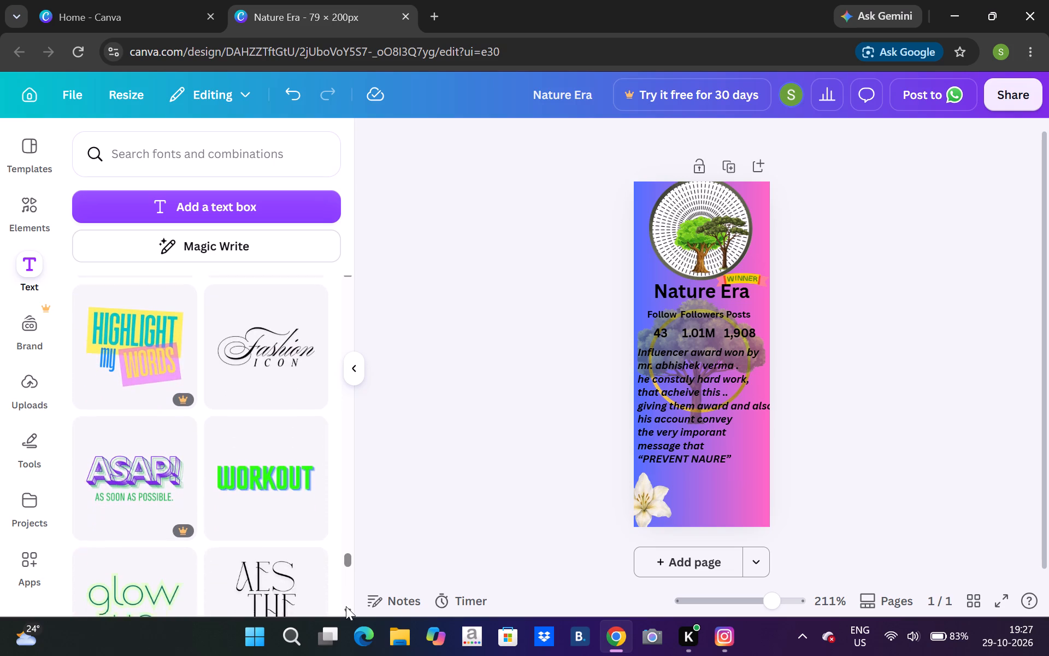
{"action": "triple_click", "coordinate": [346, 606]}
{"action": "triple_click", "coordinate": [346, 606]}
{"action": "triple_click", "coordinate": [346, 606]}
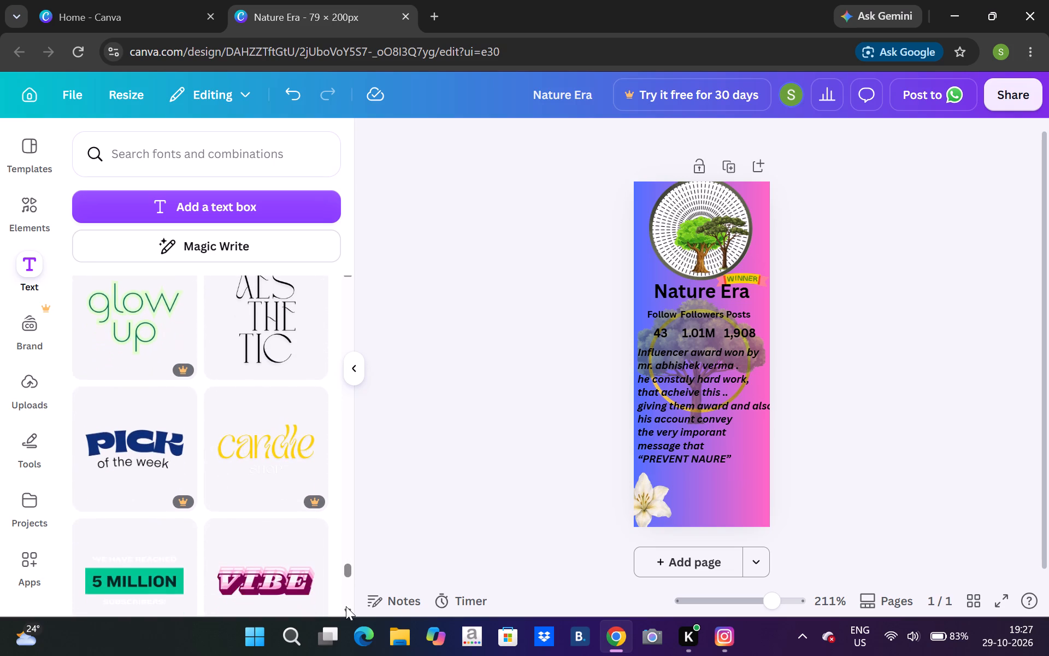
{"action": "triple_click", "coordinate": [346, 606]}
{"action": "triple_click", "coordinate": [346, 606]}
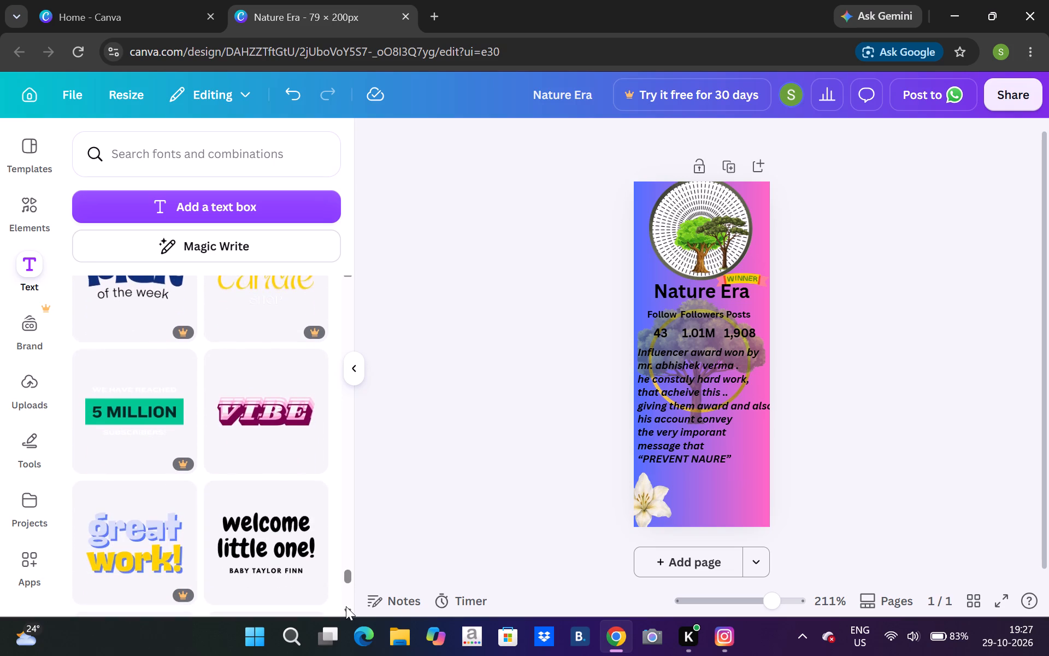
{"action": "left_click", "coordinate": [346, 606]}
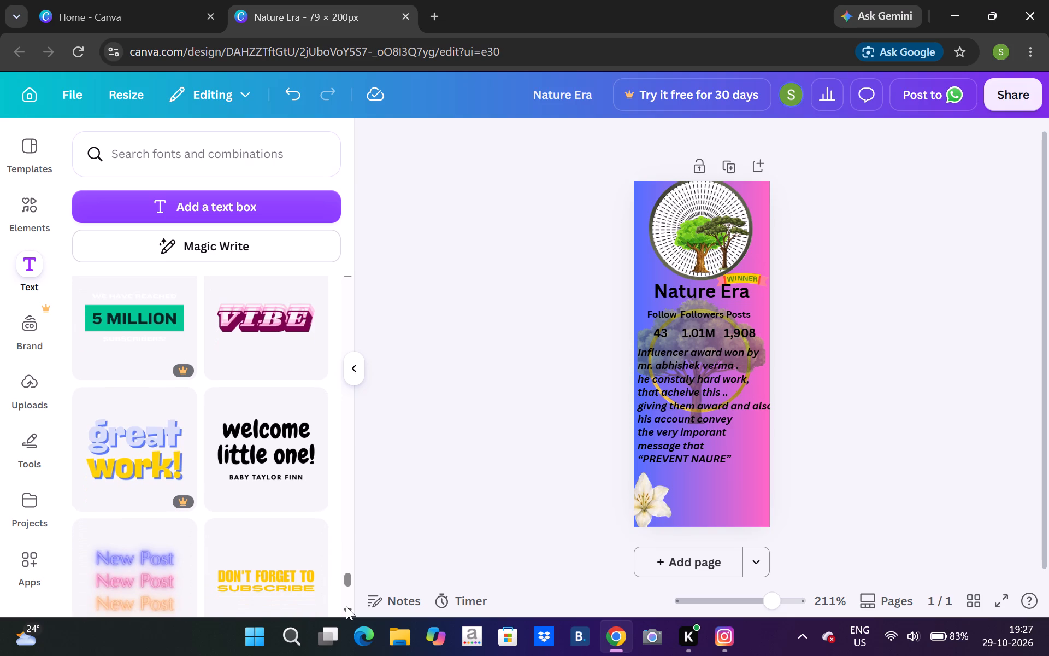
{"action": "double_click", "coordinate": [346, 606]}
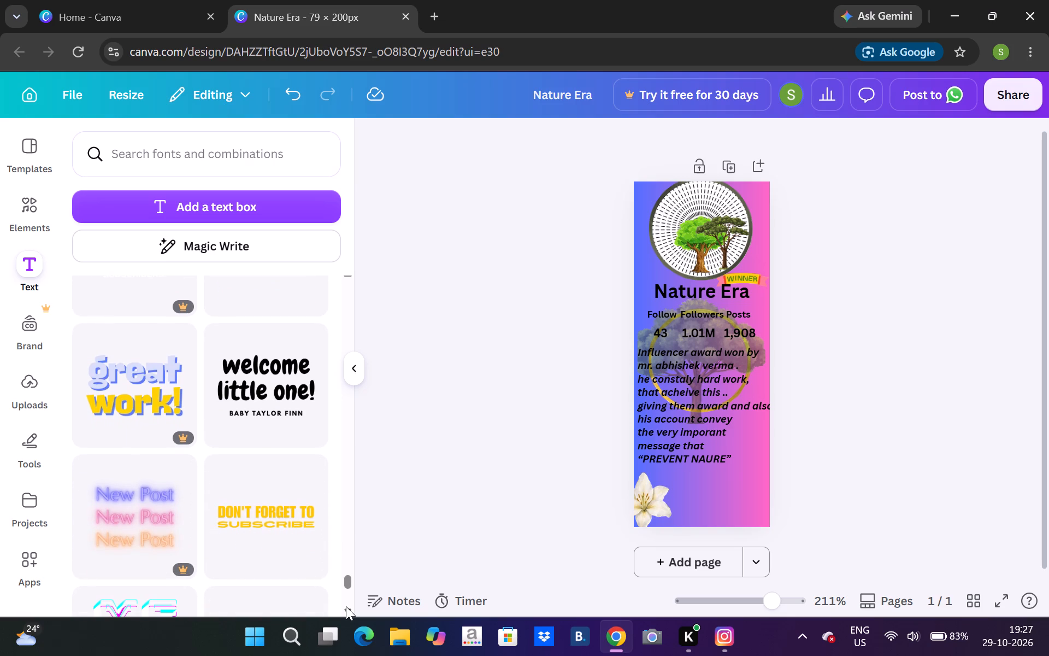
{"action": "triple_click", "coordinate": [346, 606]}
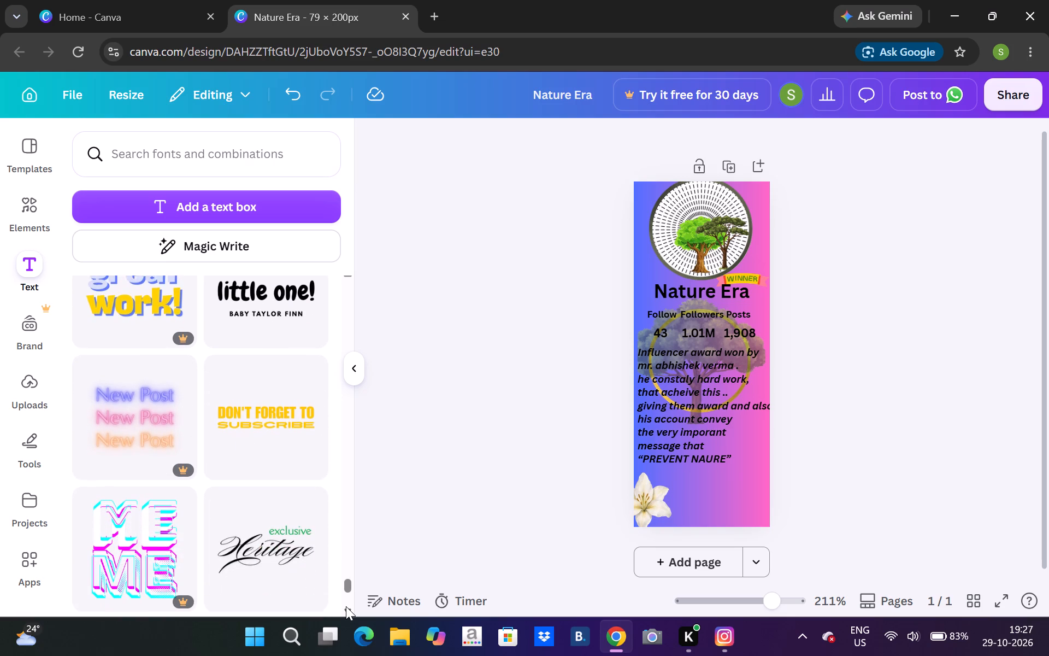
{"action": "triple_click", "coordinate": [346, 606]}
{"action": "triple_click", "coordinate": [346, 606]}
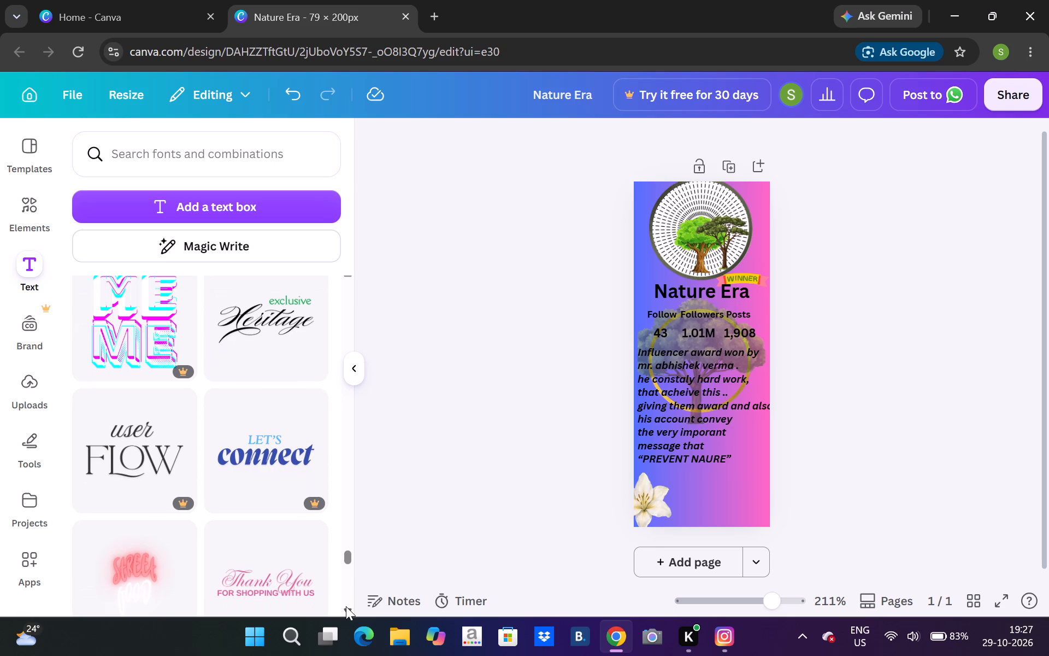
{"action": "left_click", "coordinate": [346, 606]}
{"action": "double_click", "coordinate": [346, 606]}
{"action": "triple_click", "coordinate": [346, 606]}
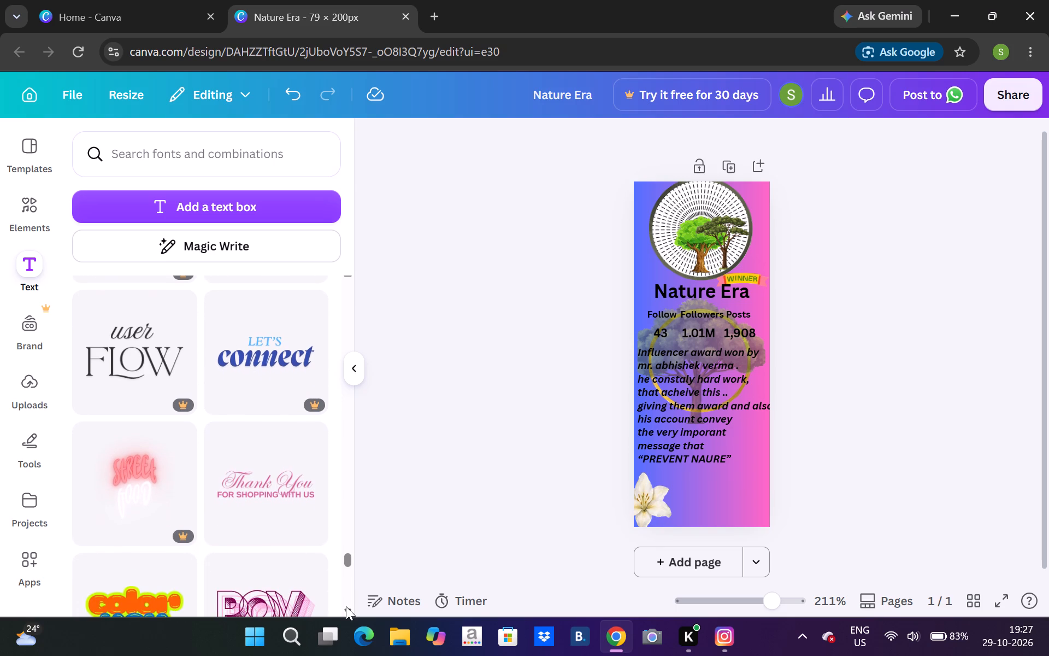
{"action": "triple_click", "coordinate": [346, 606]}
{"action": "triple_click", "coordinate": [346, 606]}
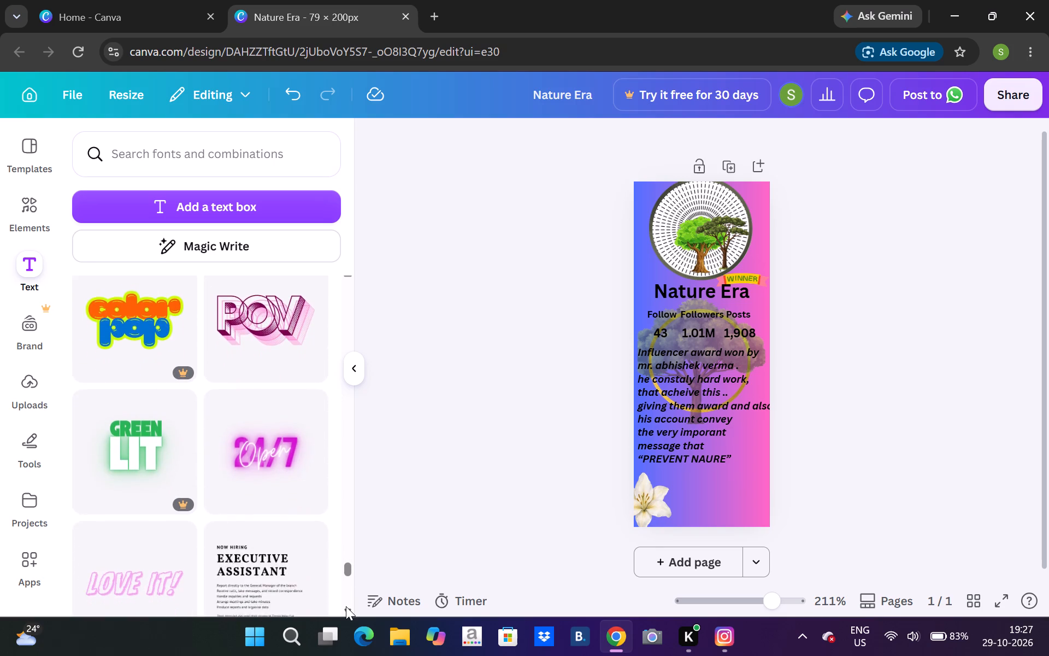
{"action": "double_click", "coordinate": [346, 606]}
{"action": "triple_click", "coordinate": [346, 606]}
{"action": "right_click", "coordinate": [346, 606]}
{"action": "left_click", "coordinate": [346, 606]}
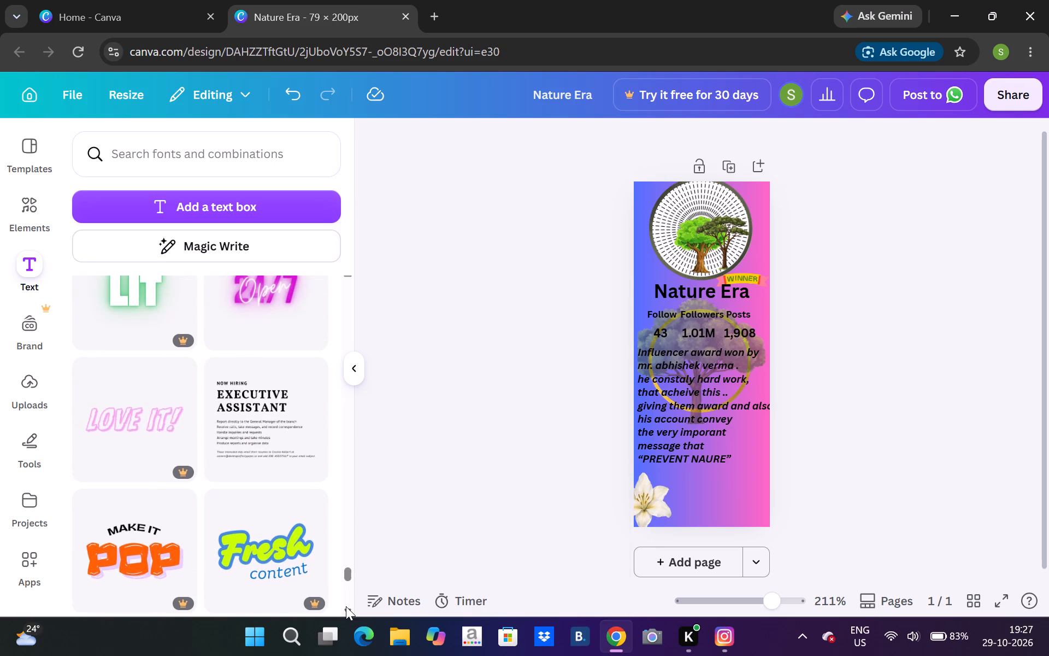
{"action": "triple_click", "coordinate": [346, 606]}
{"action": "triple_click", "coordinate": [346, 606]}
{"action": "triple_click", "coordinate": [346, 606]}
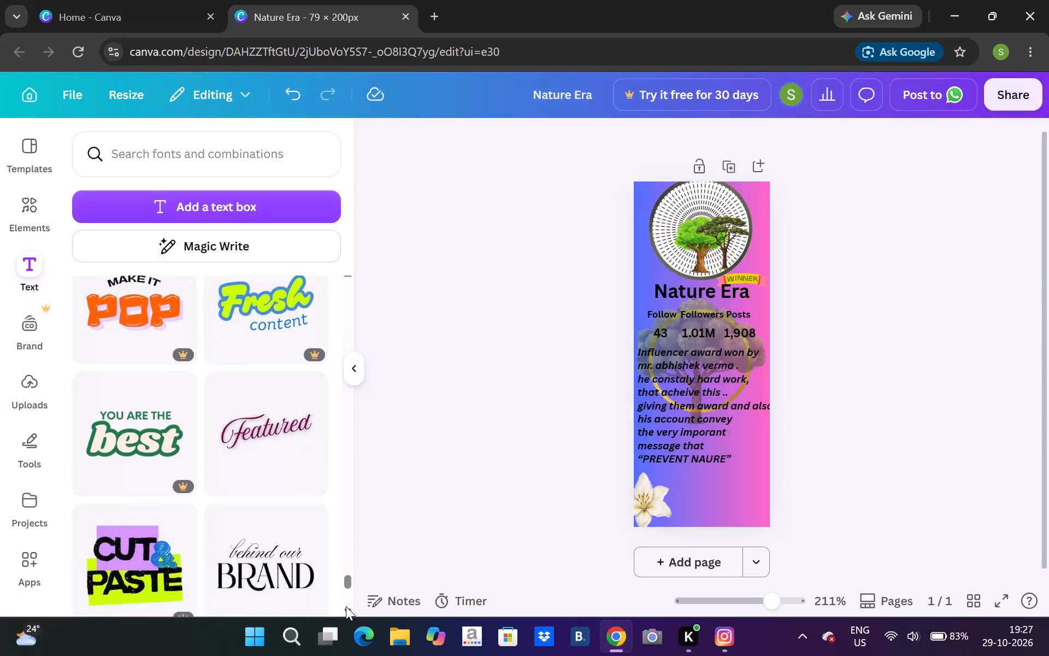
{"action": "triple_click", "coordinate": [346, 606]}
{"action": "triple_click", "coordinate": [346, 606]}
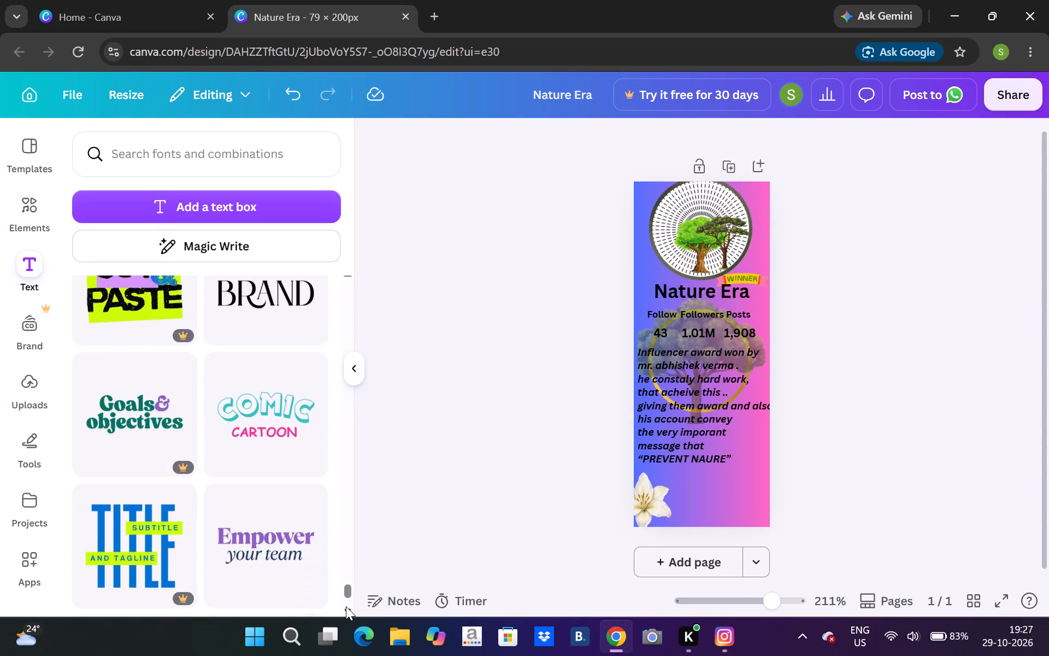
{"action": "triple_click", "coordinate": [346, 606]}
{"action": "triple_click", "coordinate": [346, 606]}
{"action": "triple_click", "coordinate": [346, 606]}
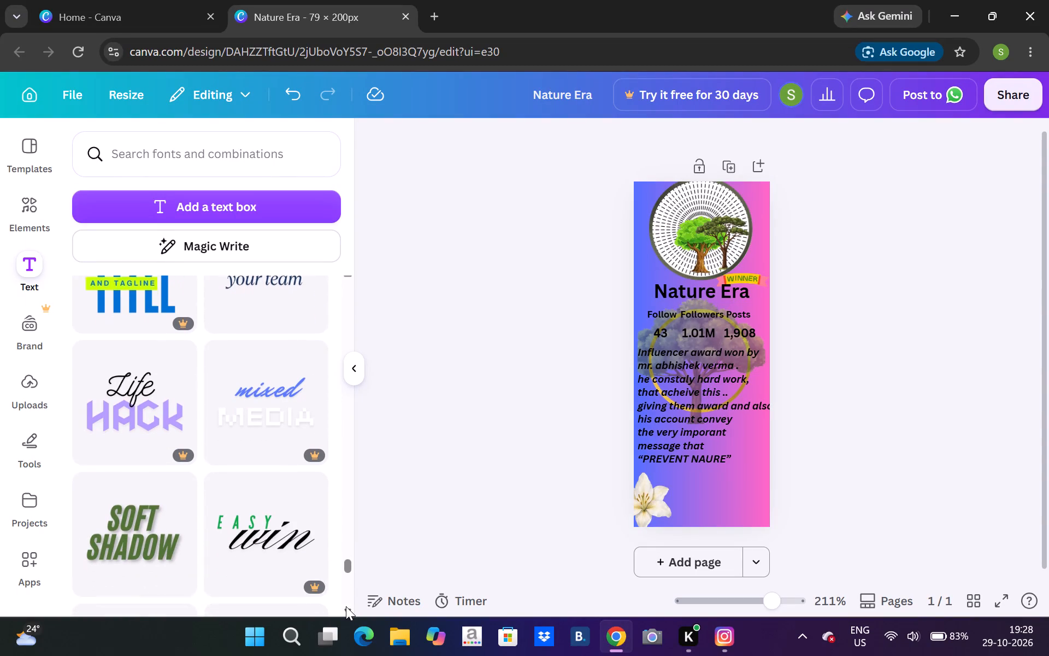
{"action": "triple_click", "coordinate": [346, 606]}
{"action": "triple_click", "coordinate": [346, 606]}
{"action": "triple_click", "coordinate": [346, 606]}
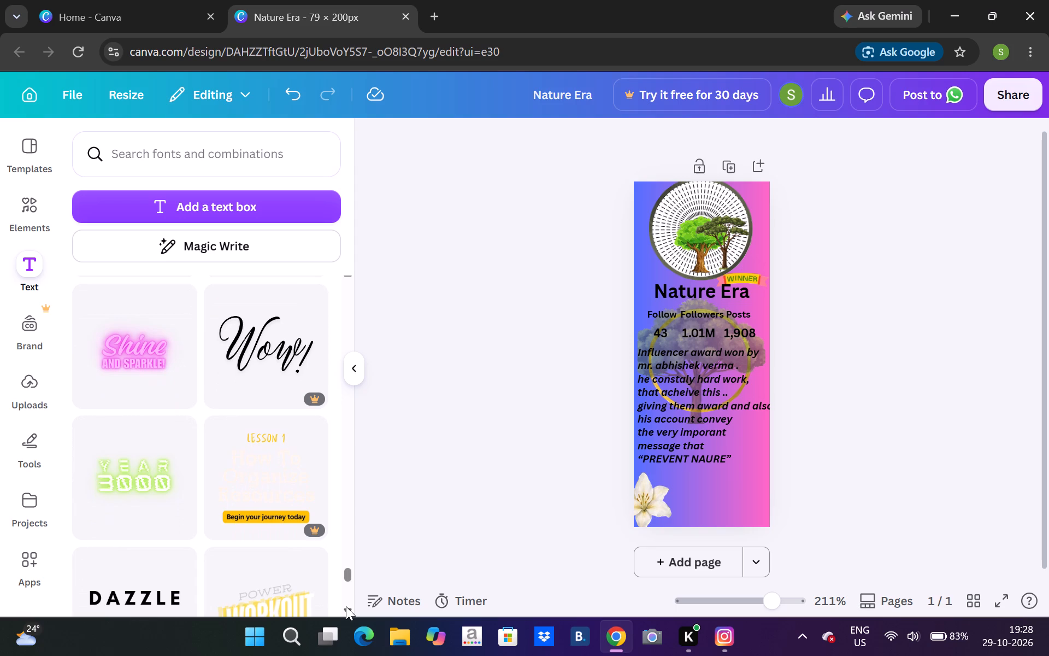
{"action": "triple_click", "coordinate": [346, 606]}
{"action": "triple_click", "coordinate": [346, 606]}
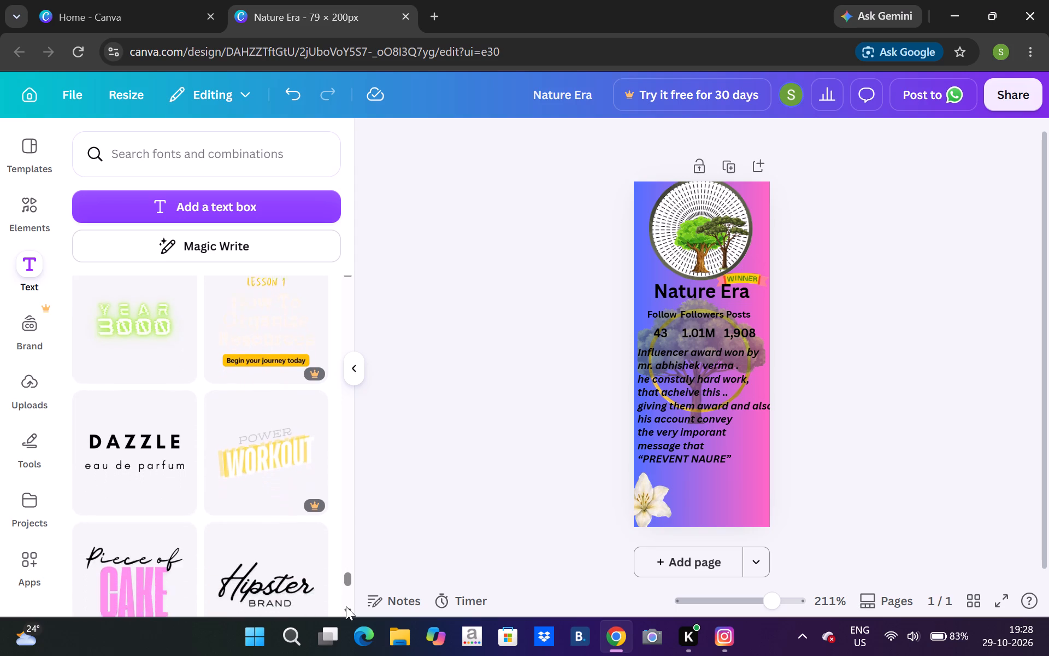
{"action": "triple_click", "coordinate": [346, 606]}
{"action": "triple_click", "coordinate": [346, 606]}
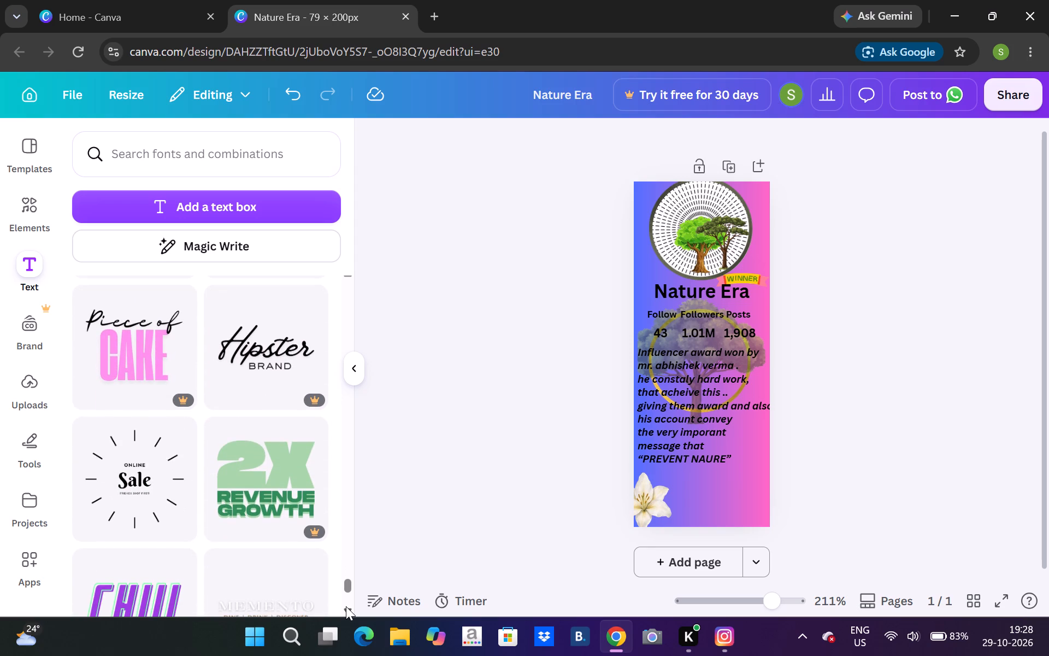
{"action": "double_click", "coordinate": [346, 606]}
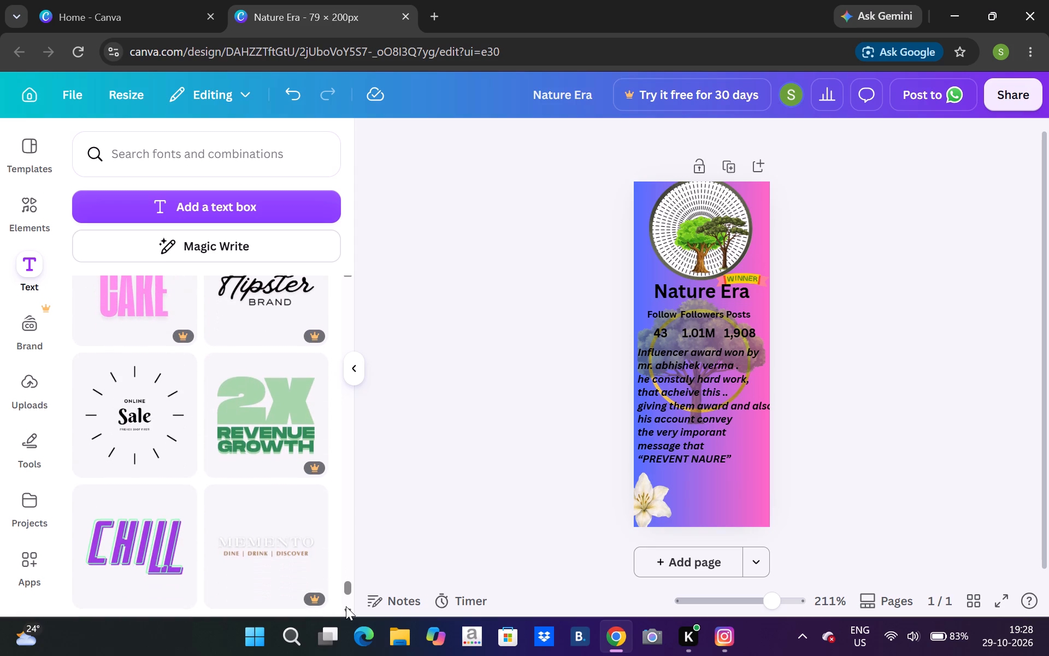
{"action": "left_click", "coordinate": [346, 606]}
{"action": "left_click", "coordinate": [346, 606]}
{"action": "triple_click", "coordinate": [346, 606]}
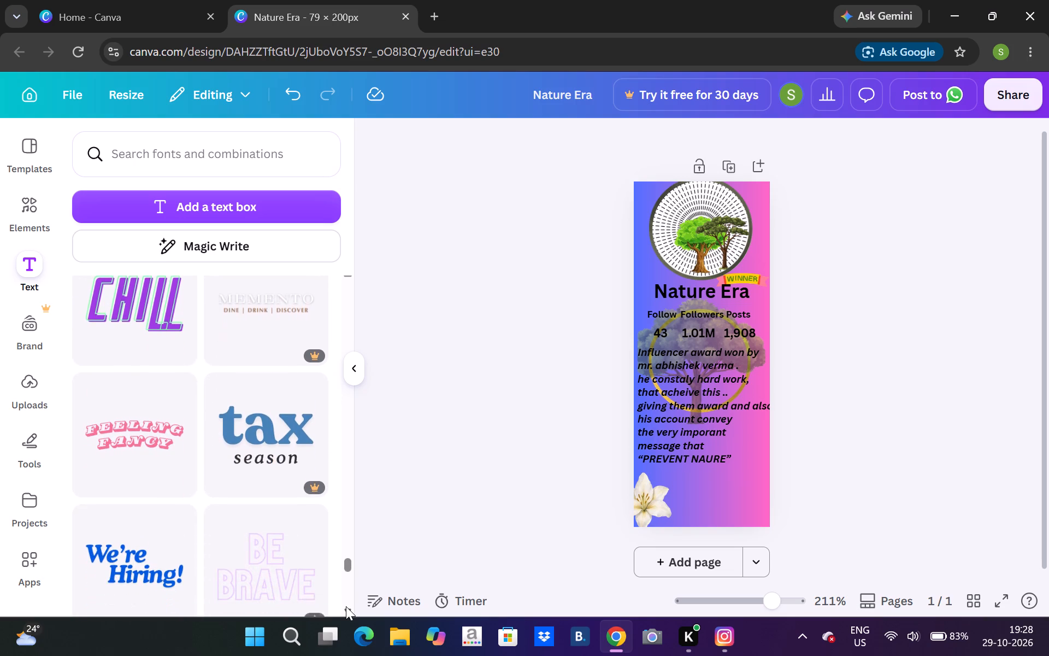
{"action": "left_click", "coordinate": [346, 606]}
{"action": "left_click", "coordinate": [286, 164]}
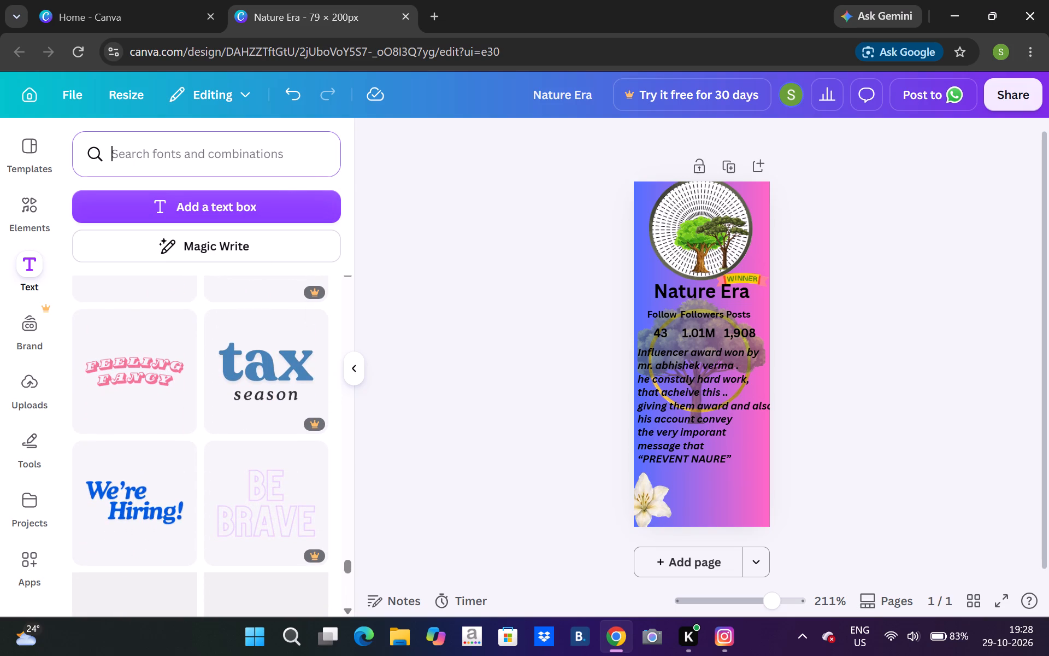
{"action": "type", "text": "poe"}
{"action": "key", "text": "BackSpace"}
{"action": "type", "text": "werd n"}
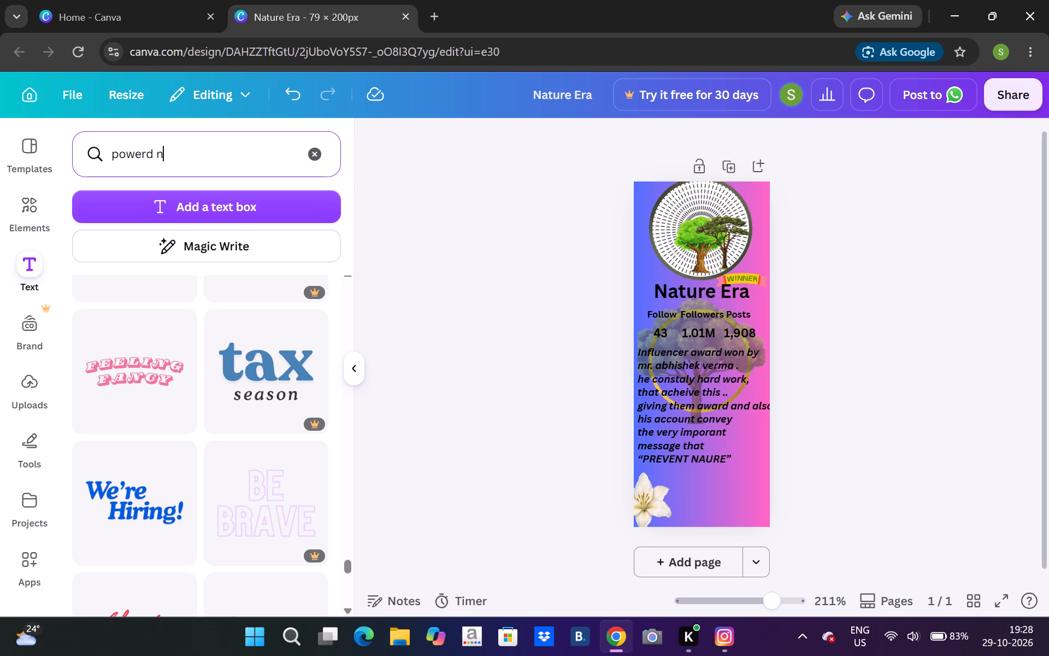
{"action": "key", "text": "BackSpace"}
{"action": "type", "text": "by"}
{"action": "key", "text": "Return"}
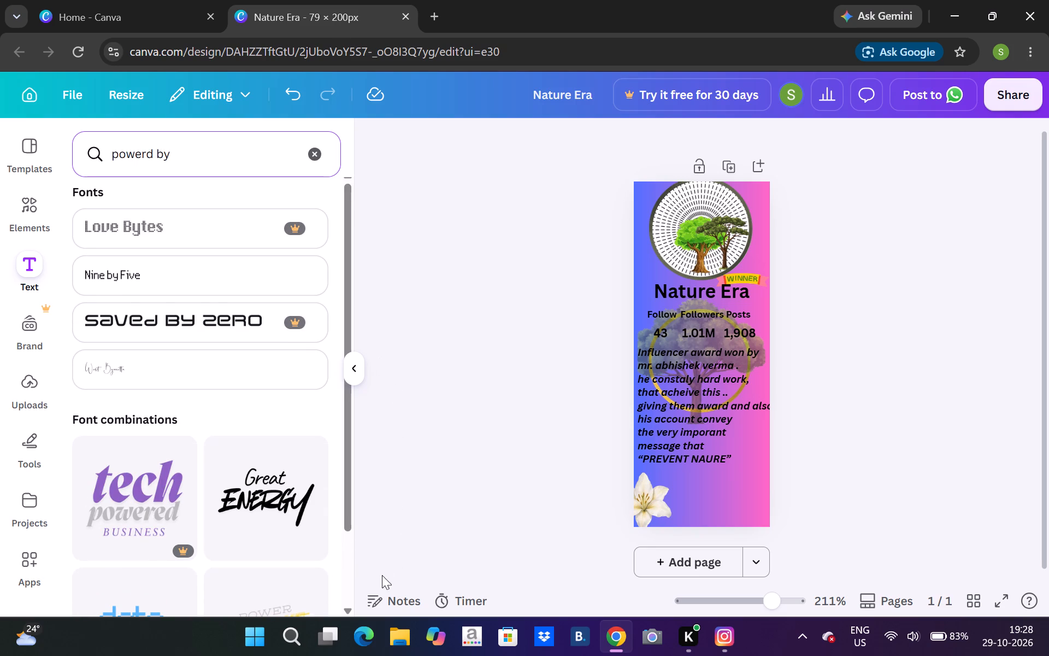
{"action": "left_click", "coordinate": [350, 600]}
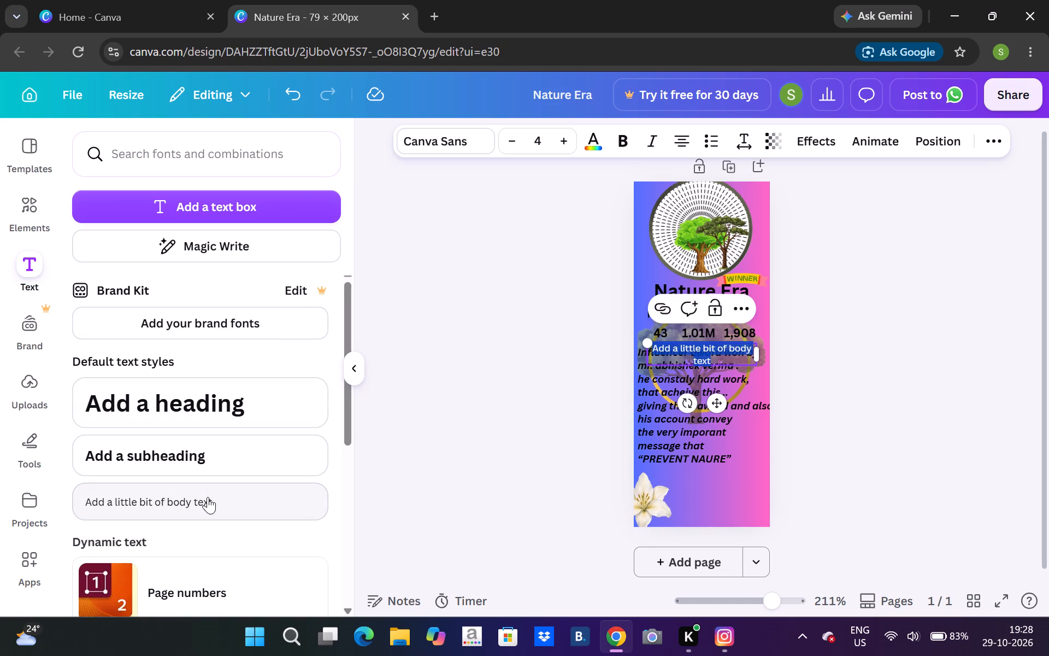
{"action": "type", "text": "Spn"}
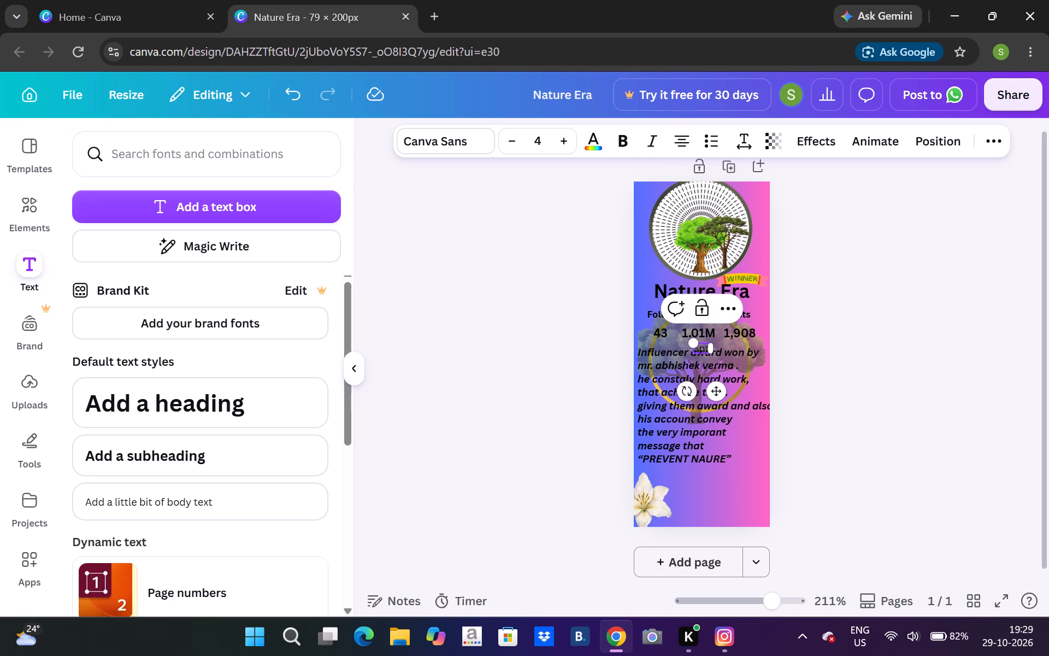
{"action": "left_click_drag", "start_coordinate": [702, 358], "coordinate": [702, 492]}
Replace the "Spn" text beside the white lily with "Sponser by".
{"action": "left_click", "coordinate": [703, 481]}
{"action": "left_click", "coordinate": [703, 481]}
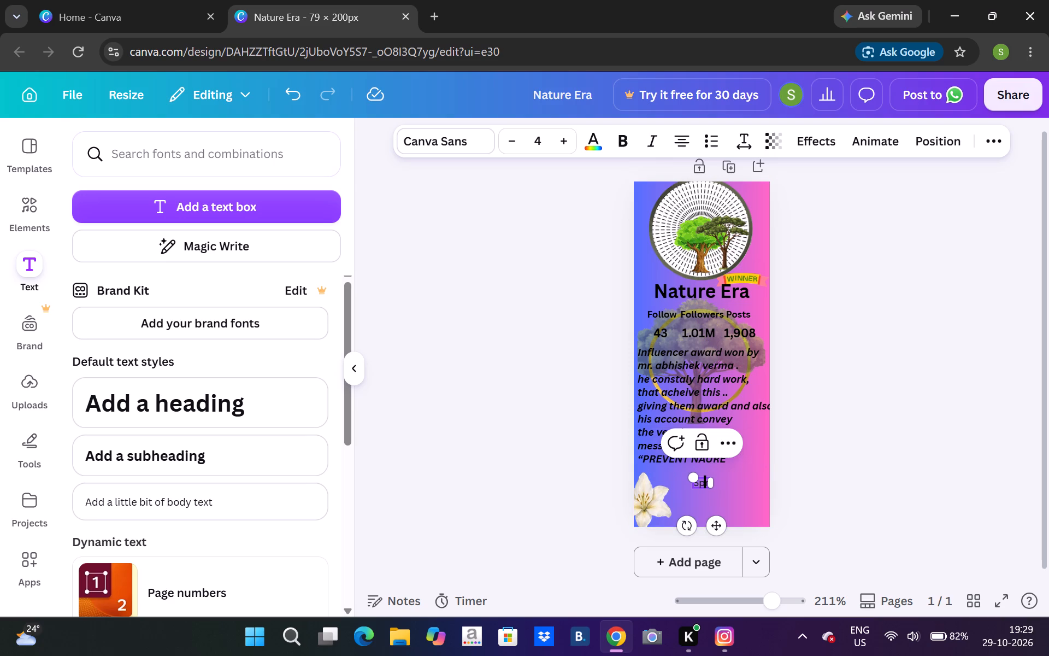
{"action": "left_click", "coordinate": [708, 481]}
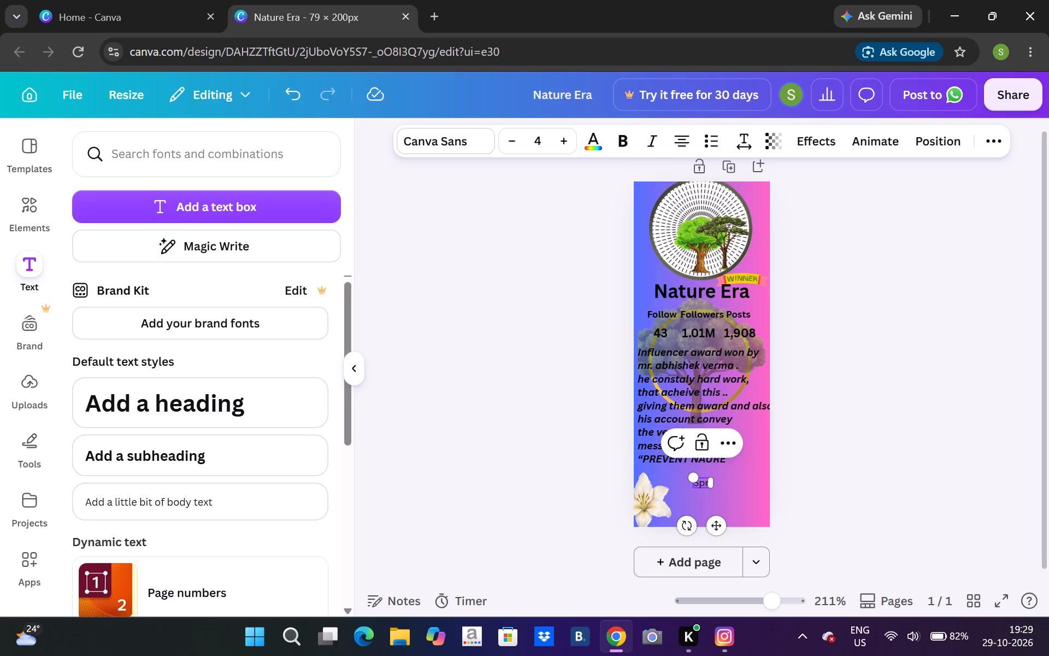
{"action": "left_click", "coordinate": [708, 482]}
{"action": "key", "text": "BackSpace"}
{"action": "key", "text": "BackSpace"}
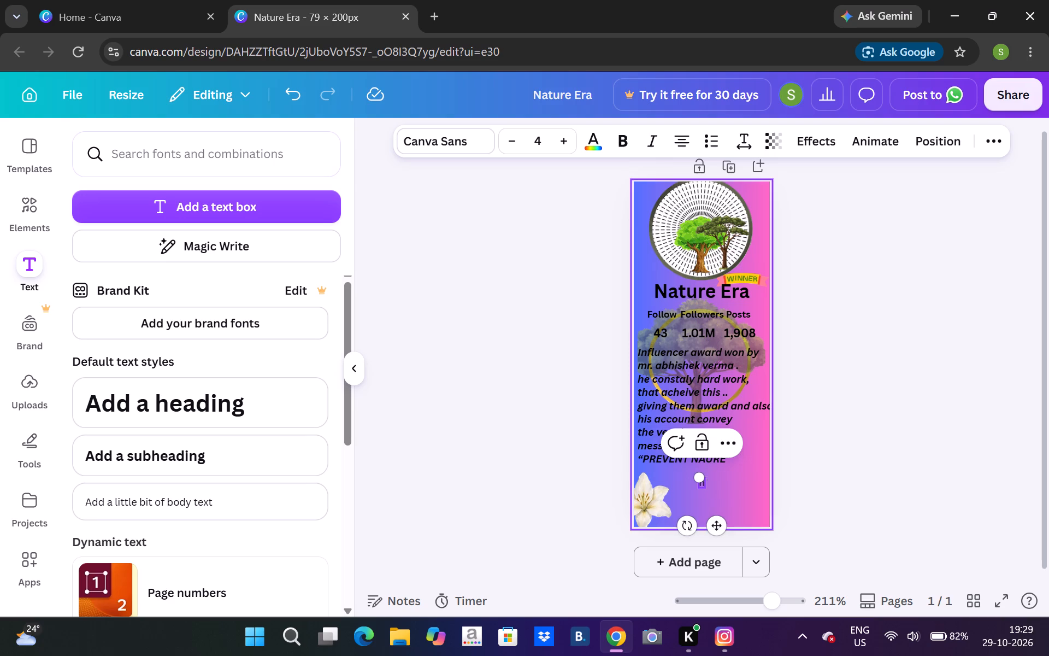
{"action": "key", "text": "BackSpace"}
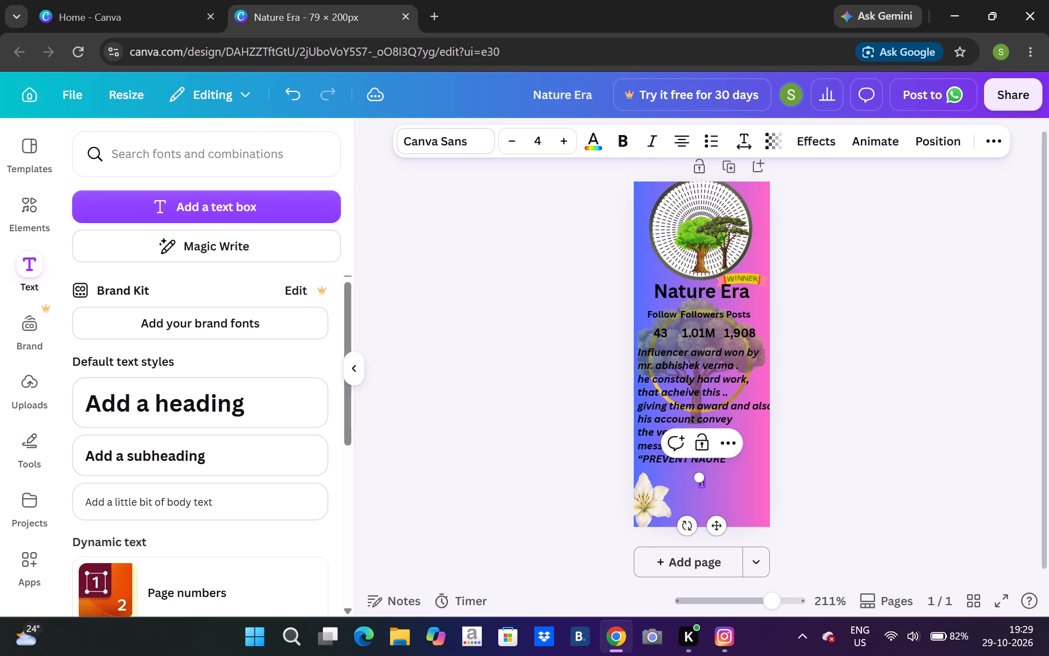
{"action": "key", "text": "Right"}
{"action": "key", "text": "BackSpace"}
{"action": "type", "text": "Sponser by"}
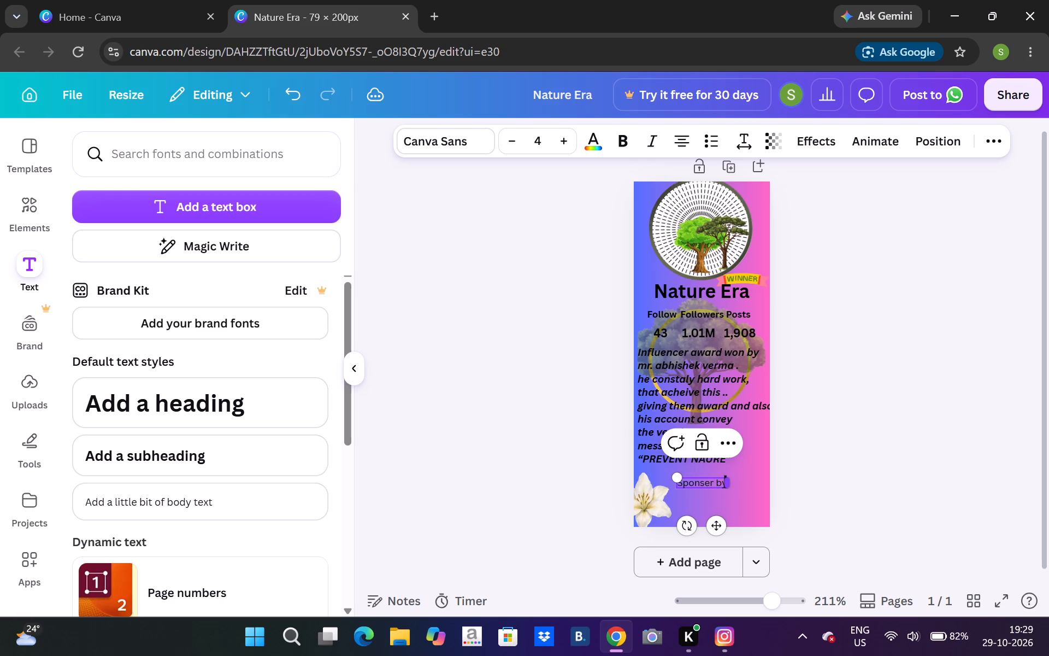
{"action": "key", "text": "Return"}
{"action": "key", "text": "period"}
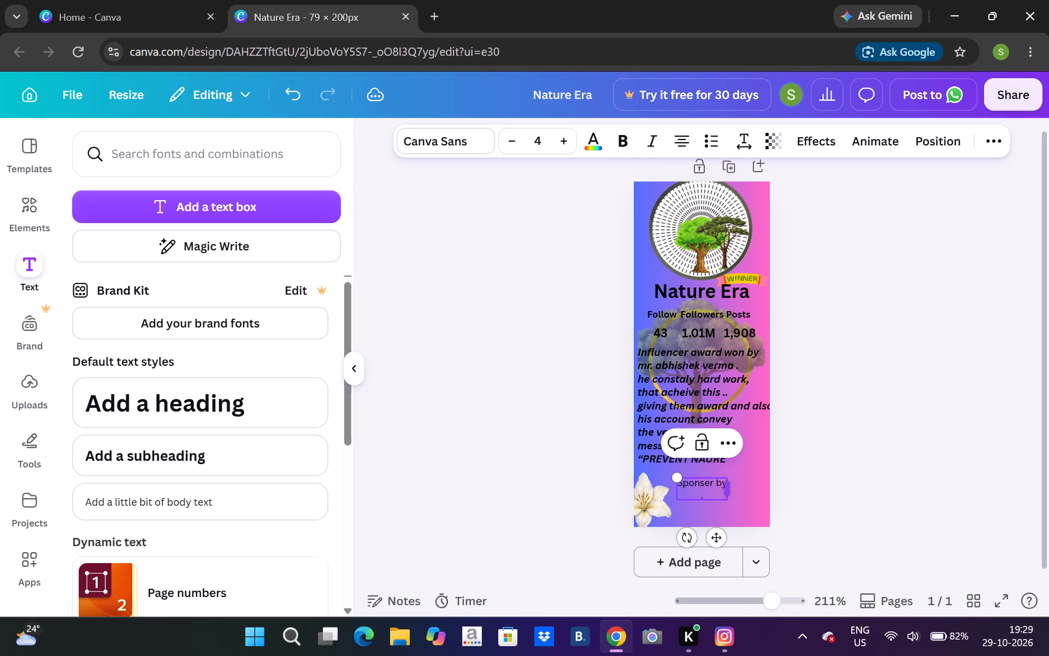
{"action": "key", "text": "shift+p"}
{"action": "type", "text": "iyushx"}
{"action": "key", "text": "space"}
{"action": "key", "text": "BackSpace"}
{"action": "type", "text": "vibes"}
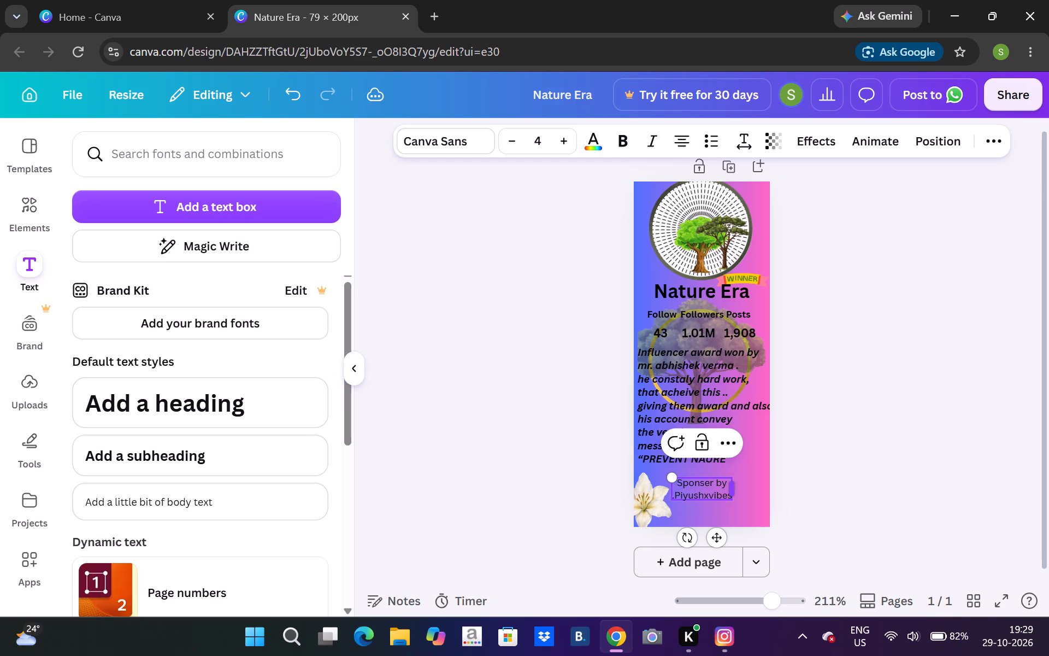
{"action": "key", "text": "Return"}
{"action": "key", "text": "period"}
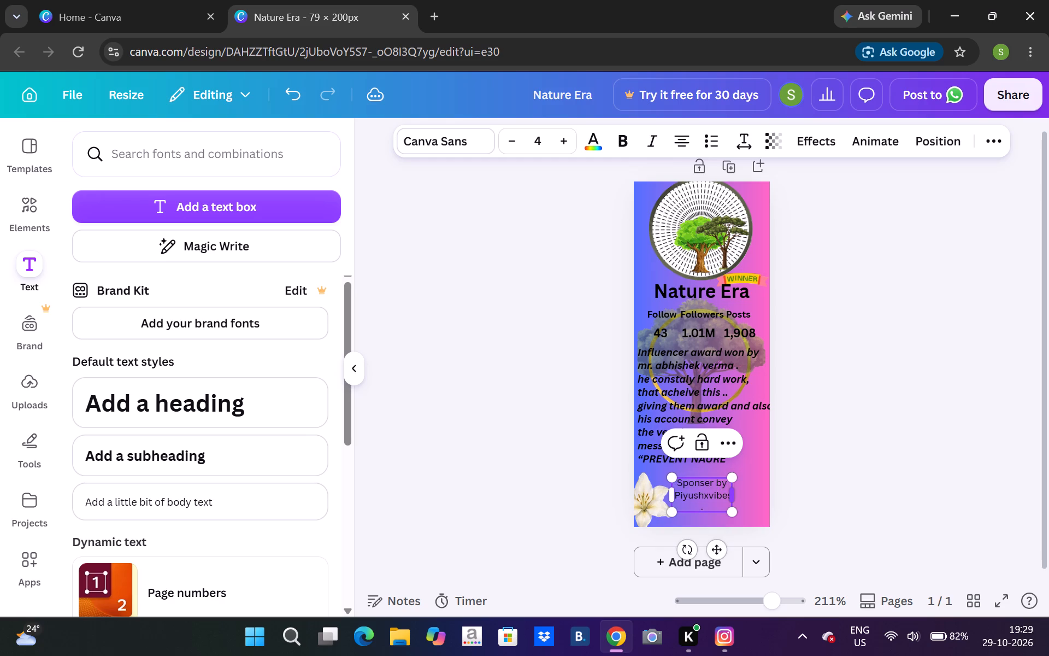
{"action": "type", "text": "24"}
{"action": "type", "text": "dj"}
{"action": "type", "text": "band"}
Add a third sponsor line, ".mt9cretes", below ".24djband" and finish editing the text.
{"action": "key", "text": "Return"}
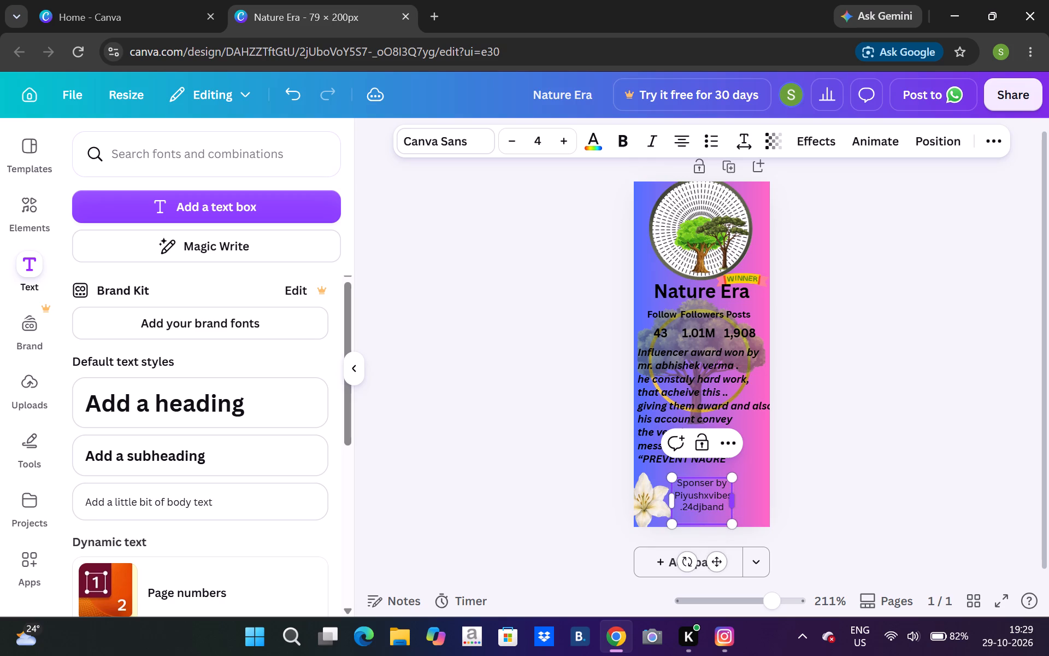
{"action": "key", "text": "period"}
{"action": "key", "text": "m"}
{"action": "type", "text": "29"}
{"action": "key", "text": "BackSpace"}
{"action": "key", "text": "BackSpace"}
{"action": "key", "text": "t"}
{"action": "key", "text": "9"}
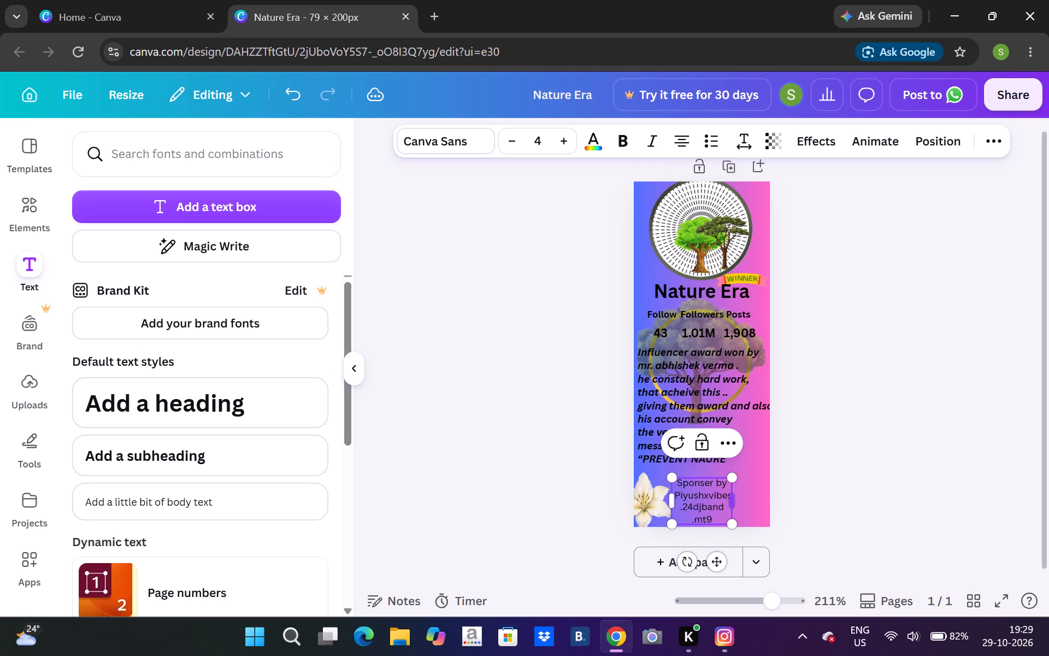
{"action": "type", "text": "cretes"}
{"action": "left_click", "coordinate": [778, 496]}
Move the sponsor text block to the page's bottom-right corner and make it bold.
{"action": "left_click_drag", "start_coordinate": [716, 500], "coordinate": [724, 499]}
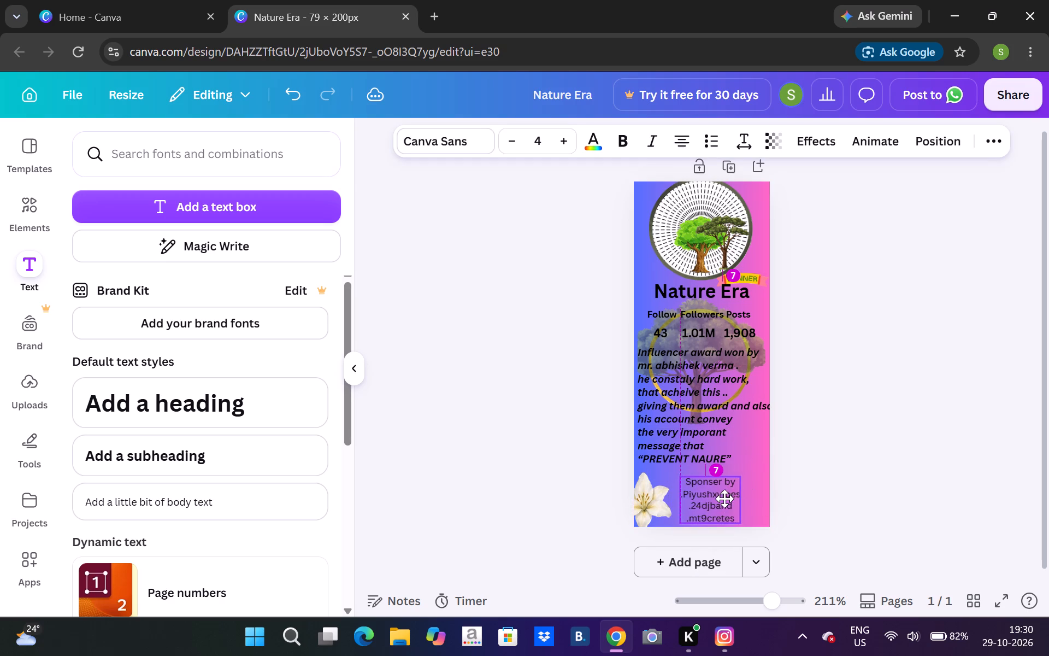
{"action": "left_click_drag", "start_coordinate": [724, 499], "coordinate": [752, 498]}
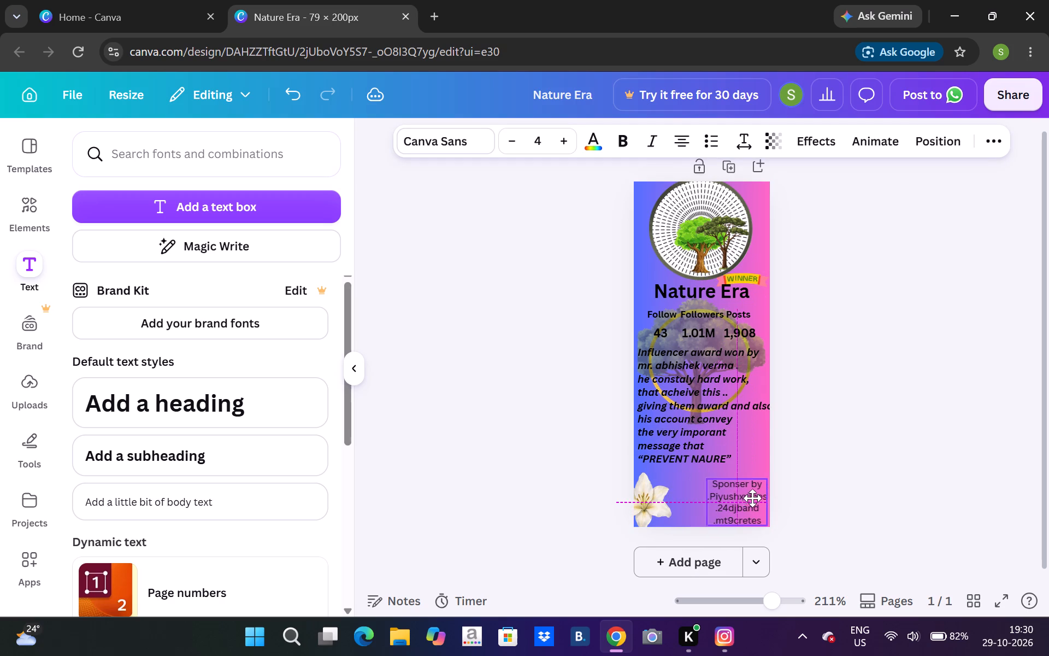
{"action": "left_click_drag", "start_coordinate": [752, 498], "coordinate": [753, 497]}
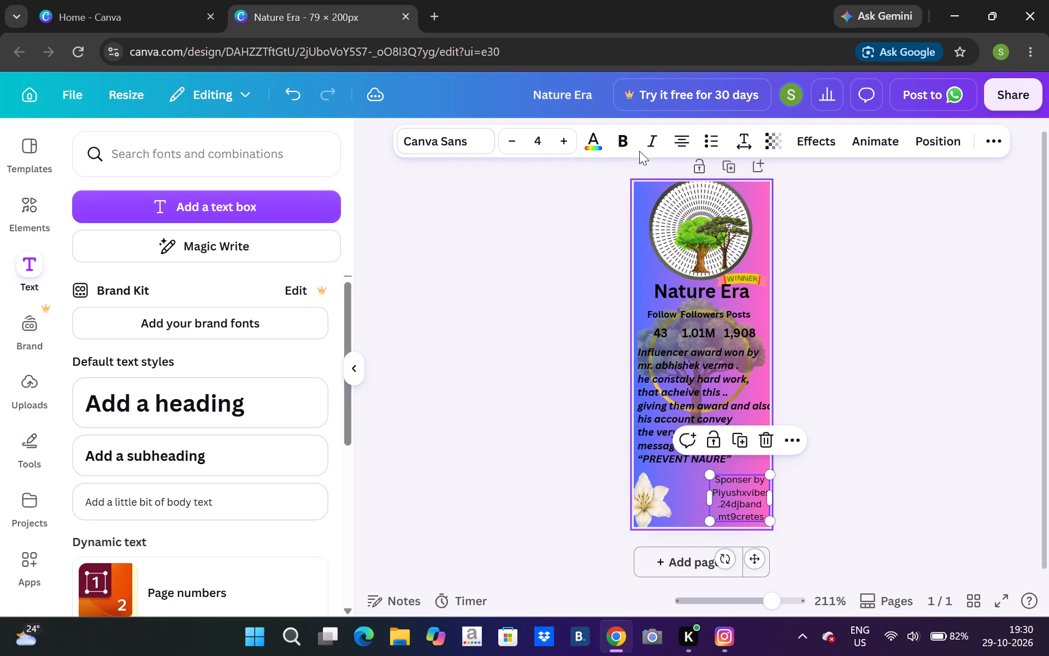
{"action": "left_click", "coordinate": [626, 139]}
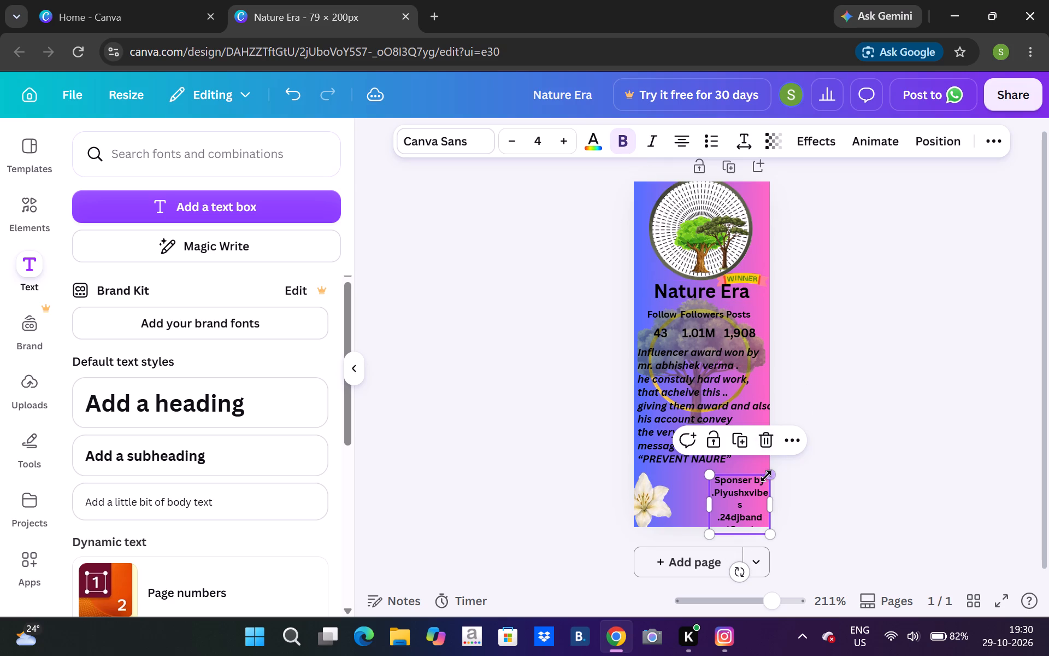
Widen the sponsor text box to about 54 px so each name fits on one line, and nudge it slightly right.
{"action": "left_click_drag", "start_coordinate": [707, 498], "coordinate": [675, 501]}
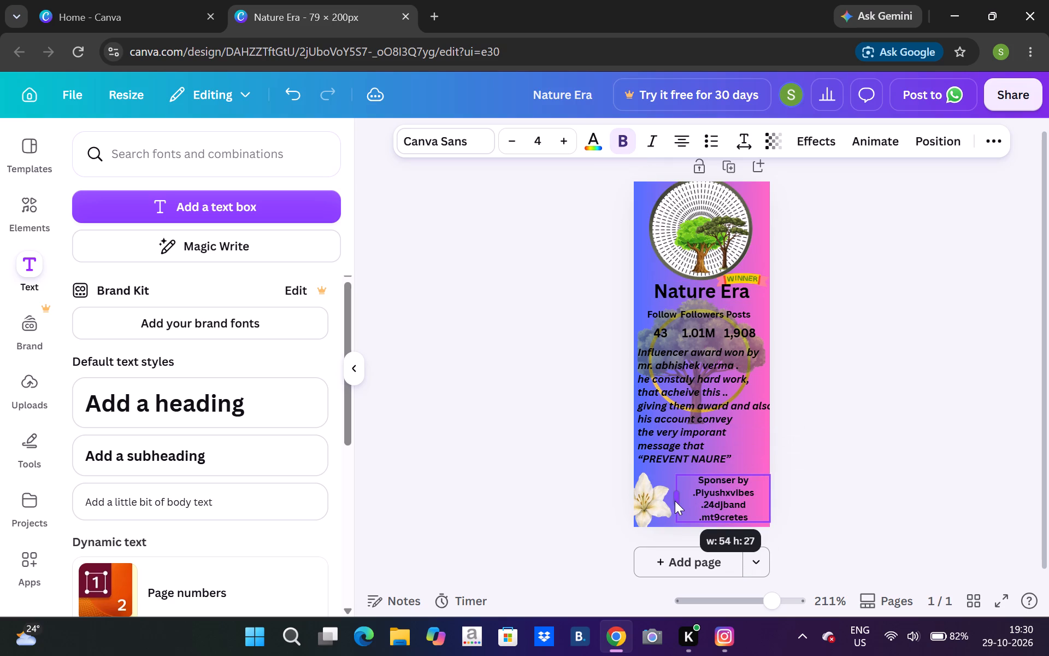
{"action": "left_click_drag", "start_coordinate": [675, 501], "coordinate": [676, 501]}
{"action": "left_click", "coordinate": [739, 498]}
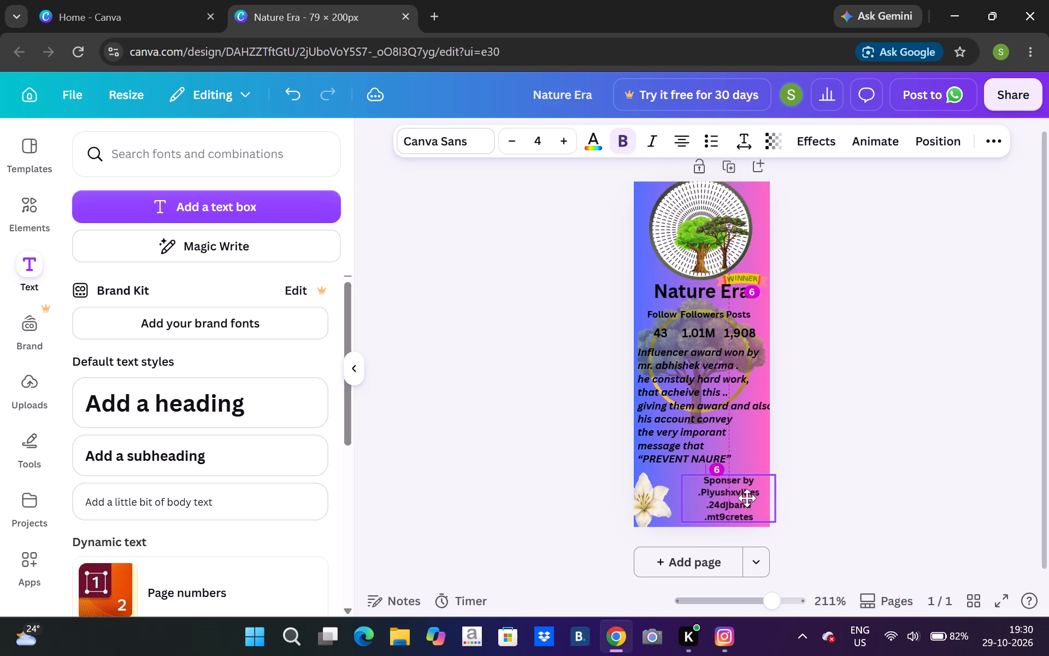
{"action": "left_click", "coordinate": [865, 489]}
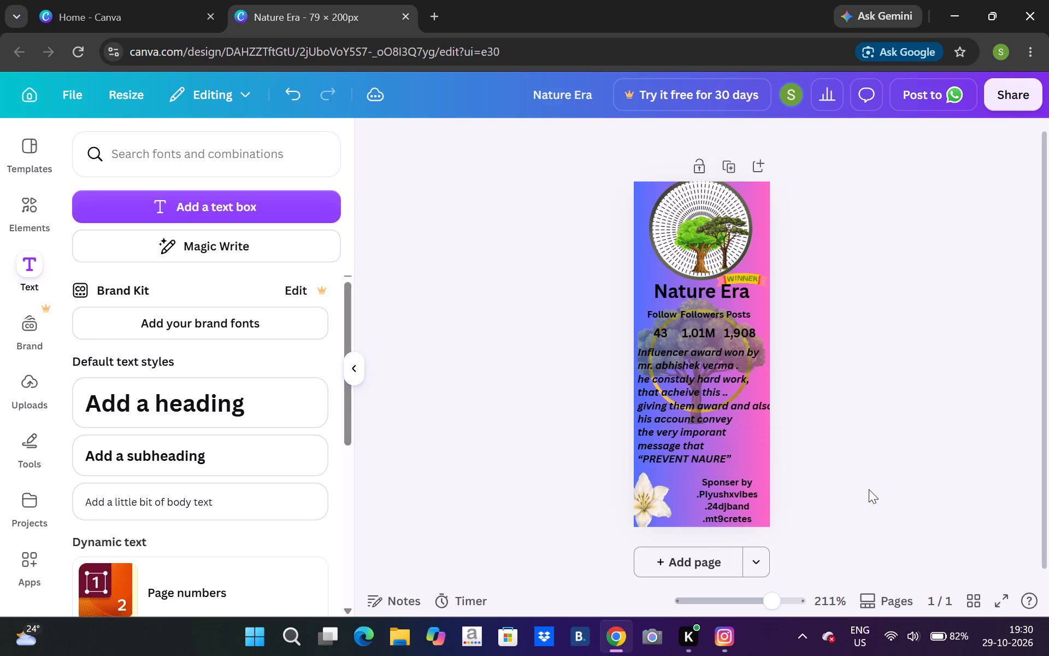